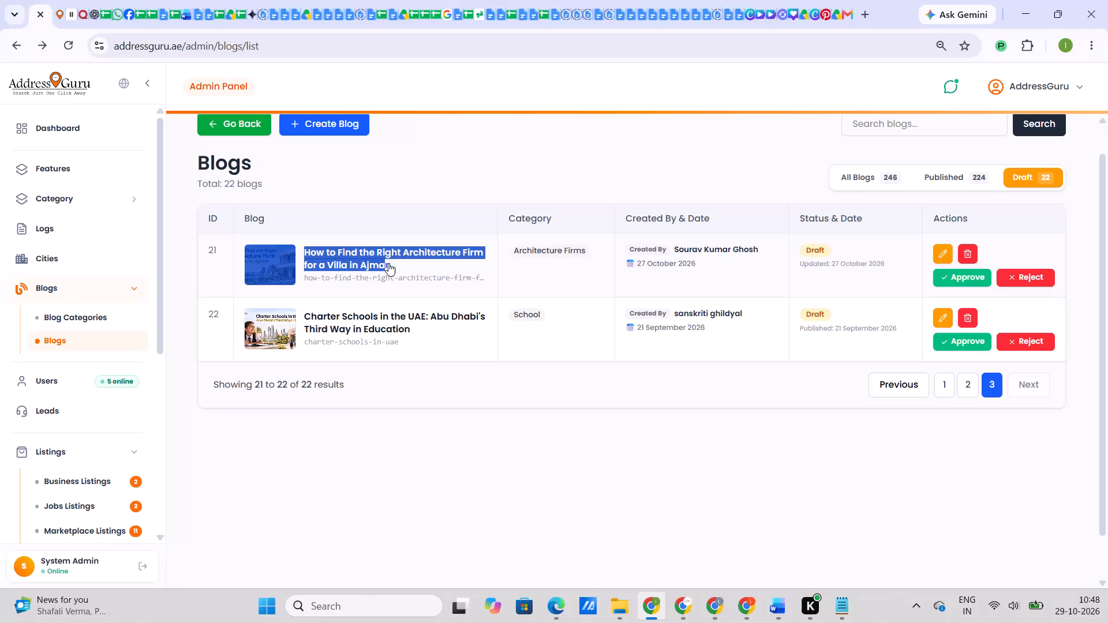
Copy the draft title "How to Find the Right Architecture Firm for a Villa in Ajman" and search for it in the Anoj intern JD spreadsheet.
click(360, 218)
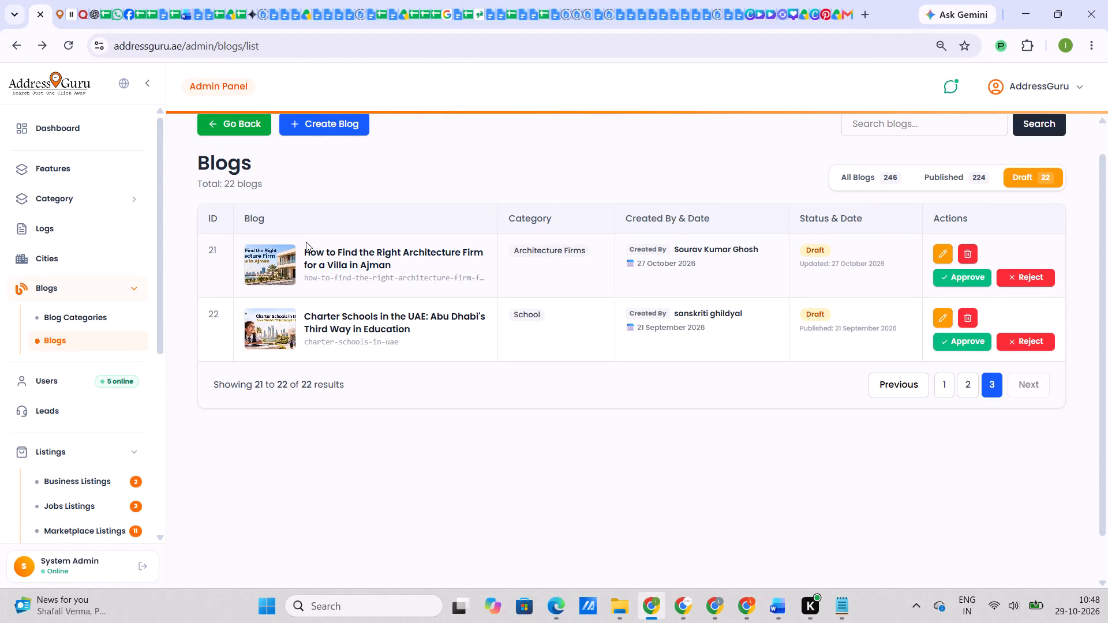
drag(306, 242, 398, 220)
key(ctrl+c)
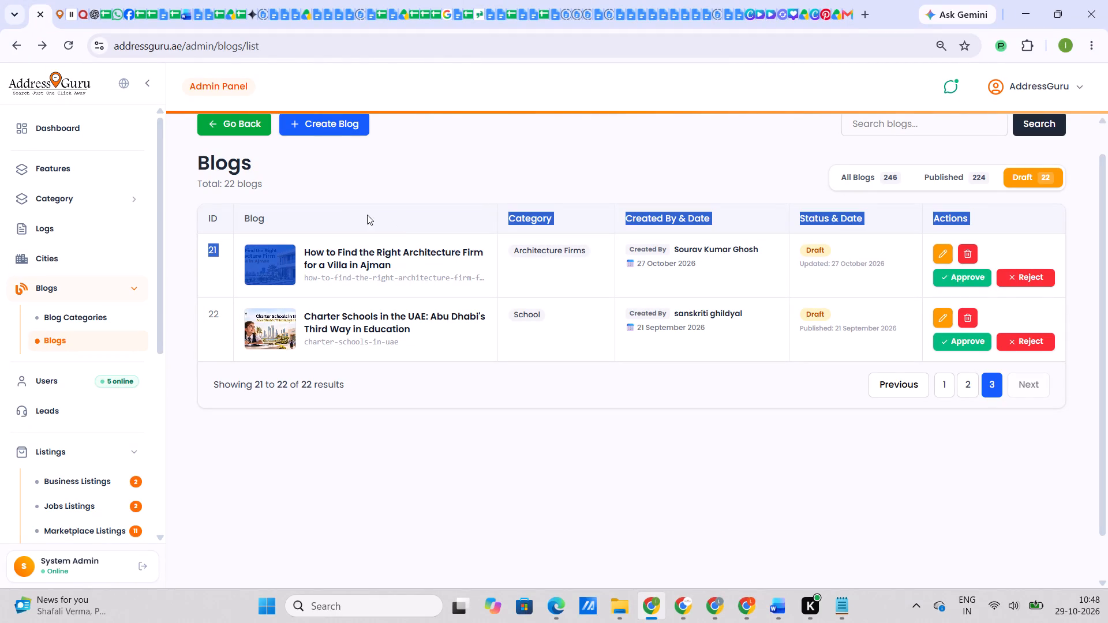
click(104, 1)
key(ctrl+f)
key(ctrl+v)
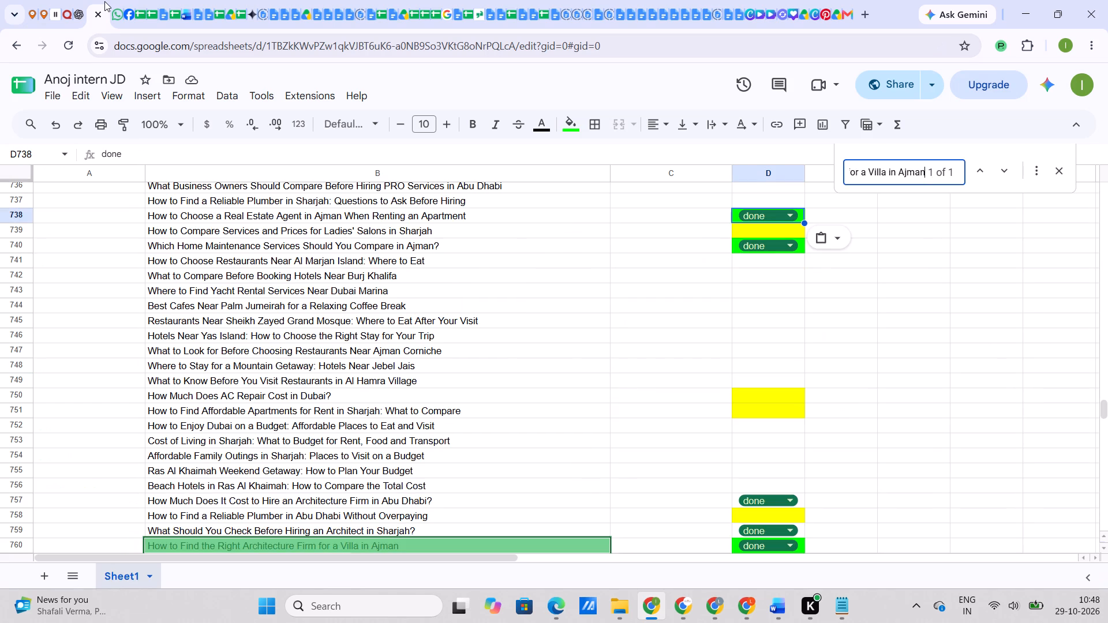
Back in the blog admin list, approve the draft "How to Find the Right Architecture Firm for a Villa in Ajman".
click(36, 0)
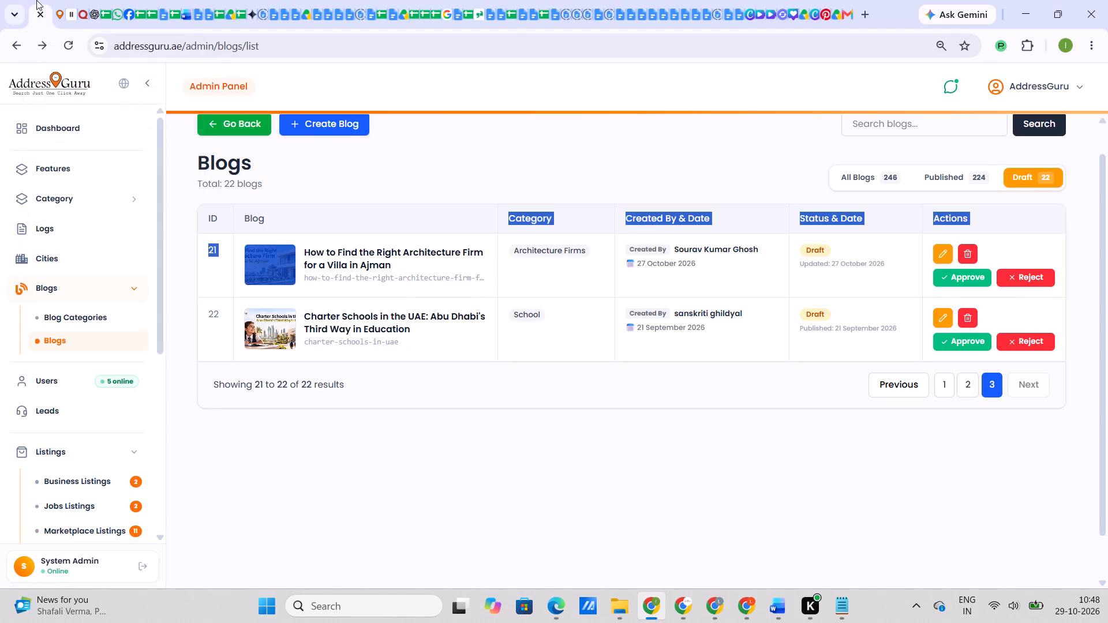
click(957, 274)
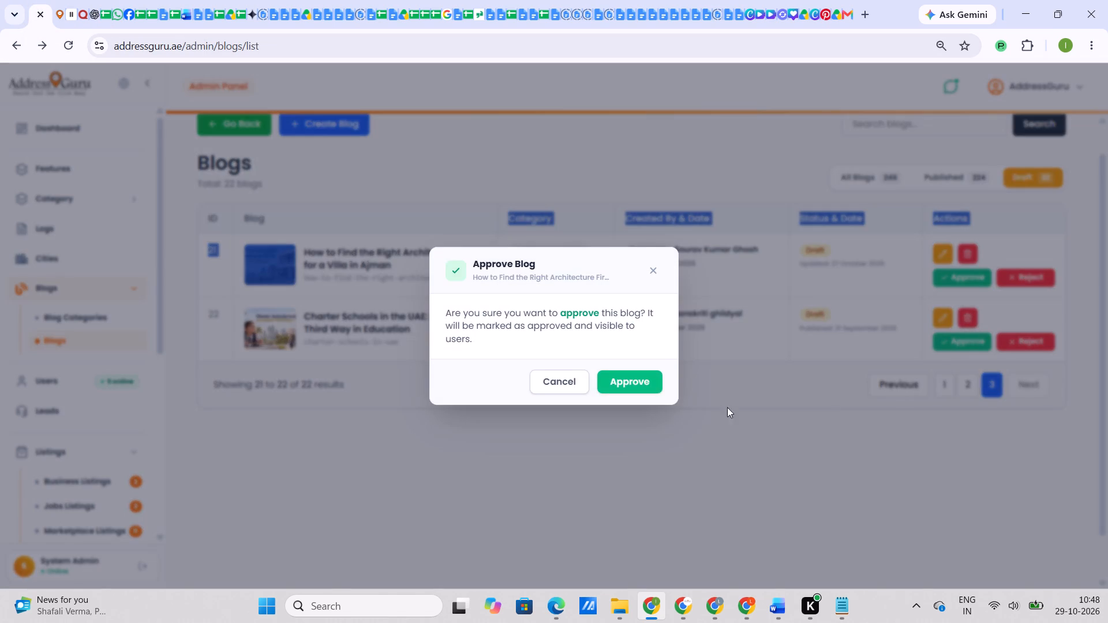
click(654, 382)
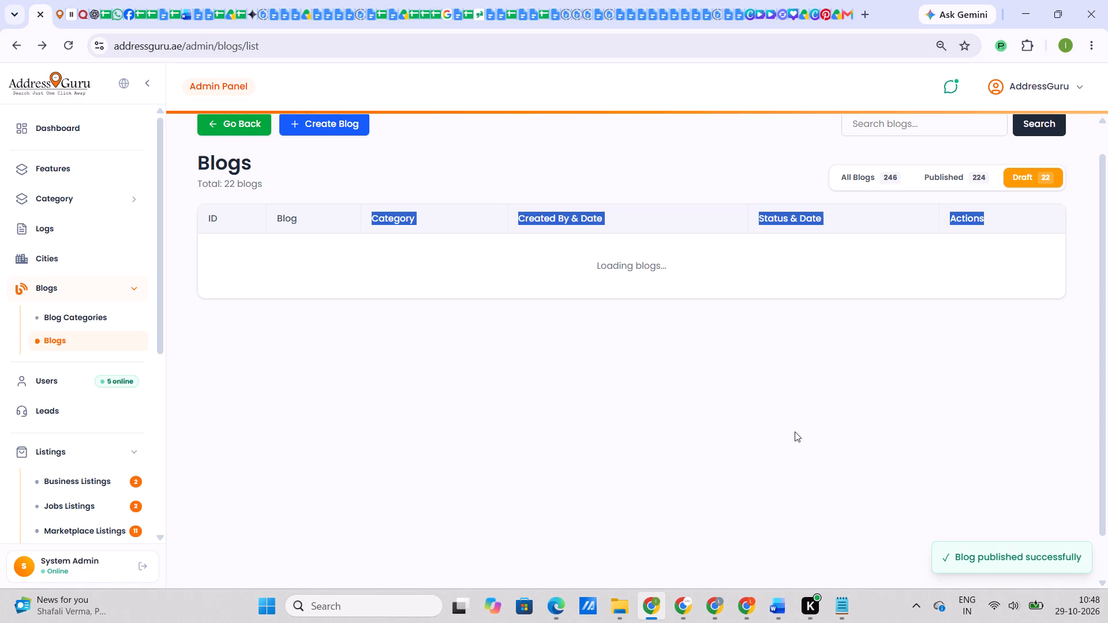
click(795, 431)
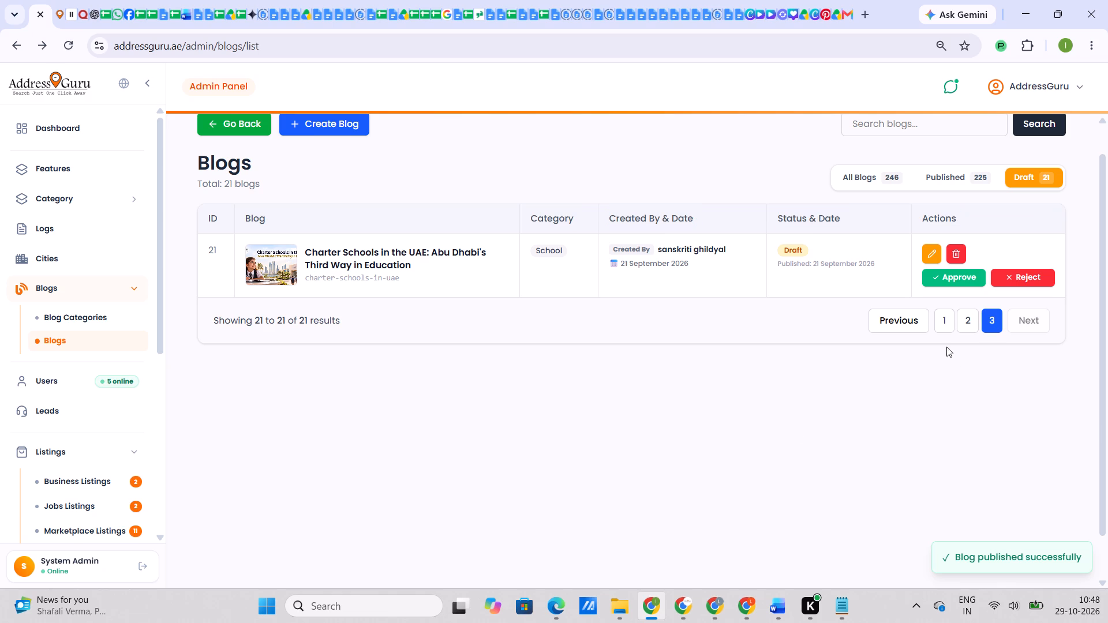
From page 2 of the drafts, search the spreadsheet for the title "What Documents Should You Prepare Before Meeting an Architect in the UAE?".
click(971, 317)
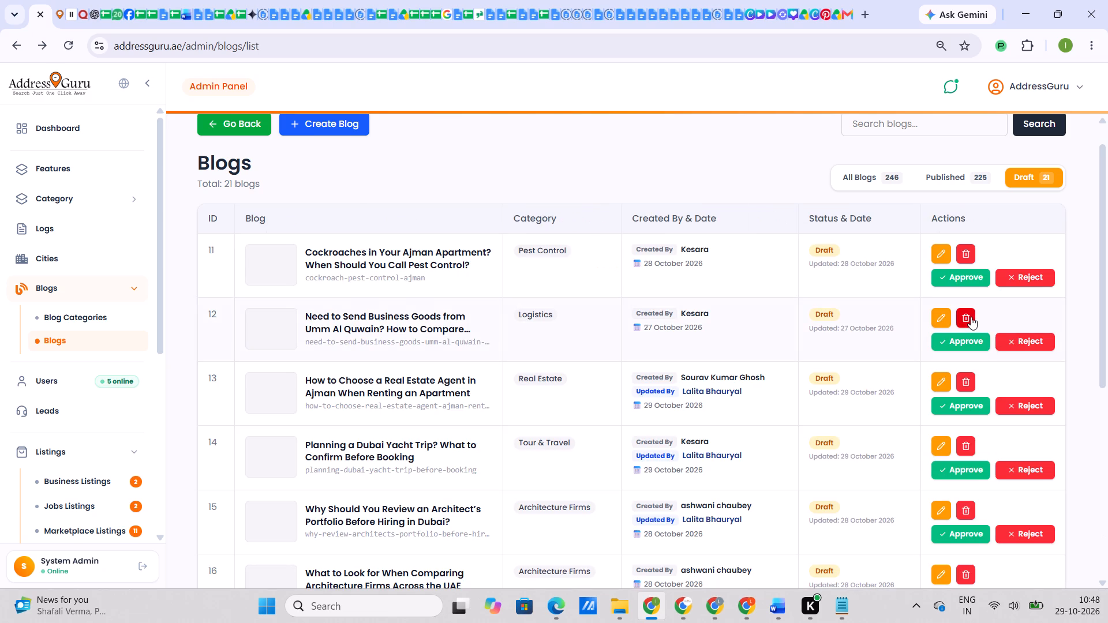
scroll(971, 317, down, 10)
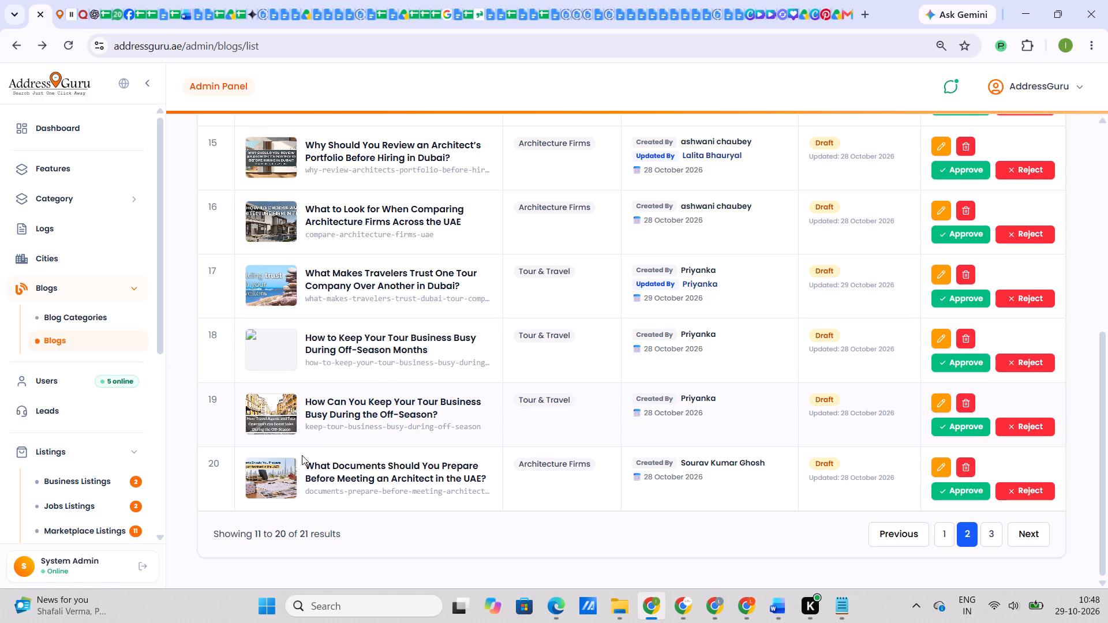
drag(305, 452, 487, 475)
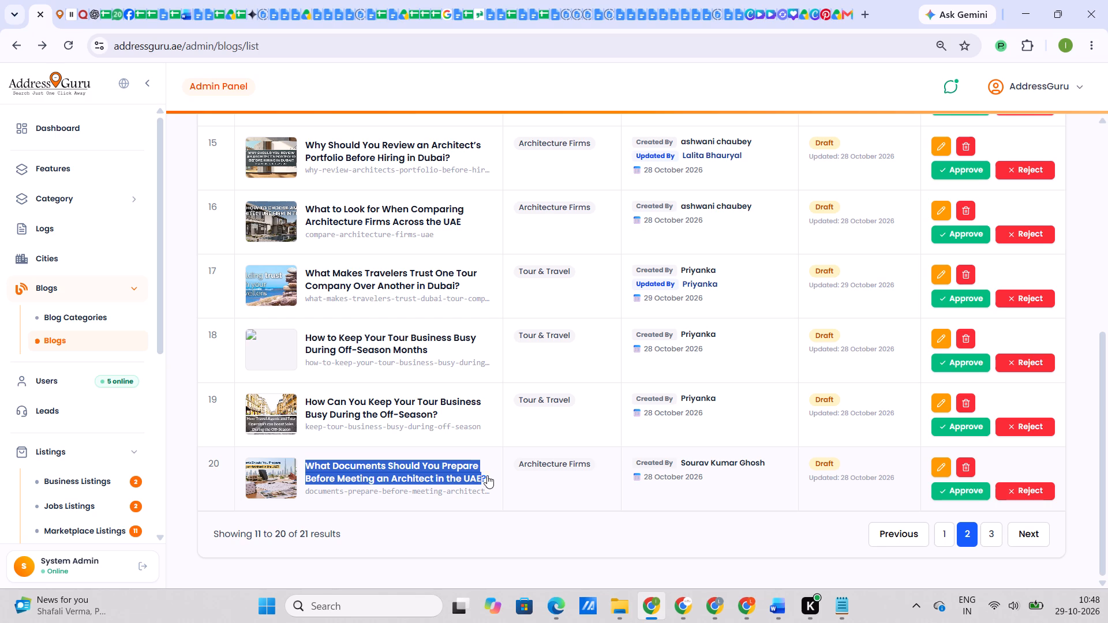
drag(487, 475, 474, 455)
key(ctrl+c)
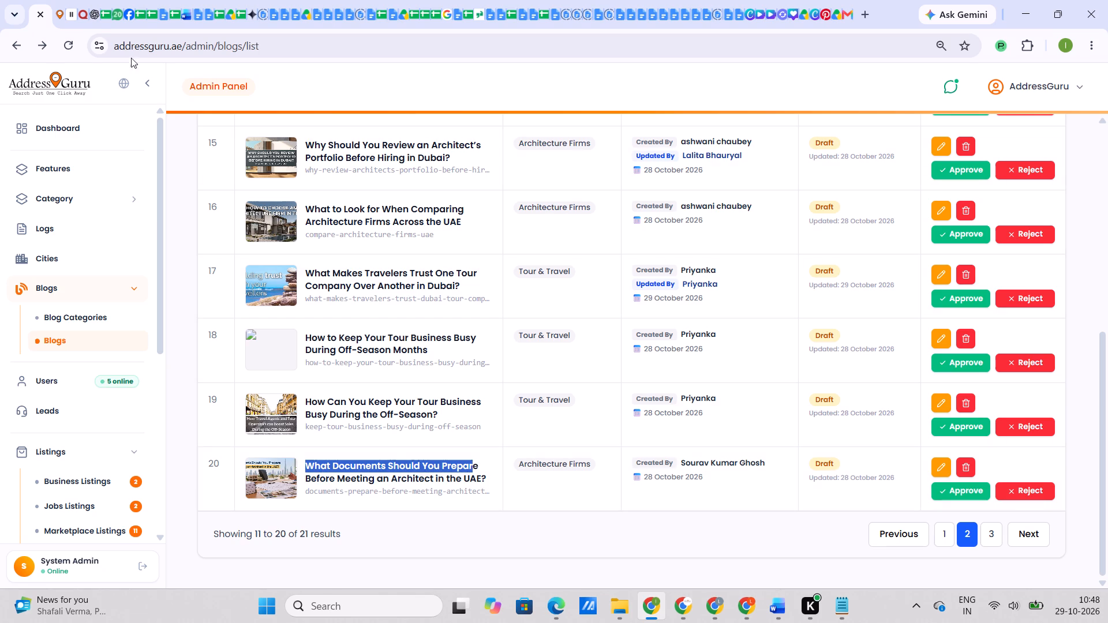
click(110, 0)
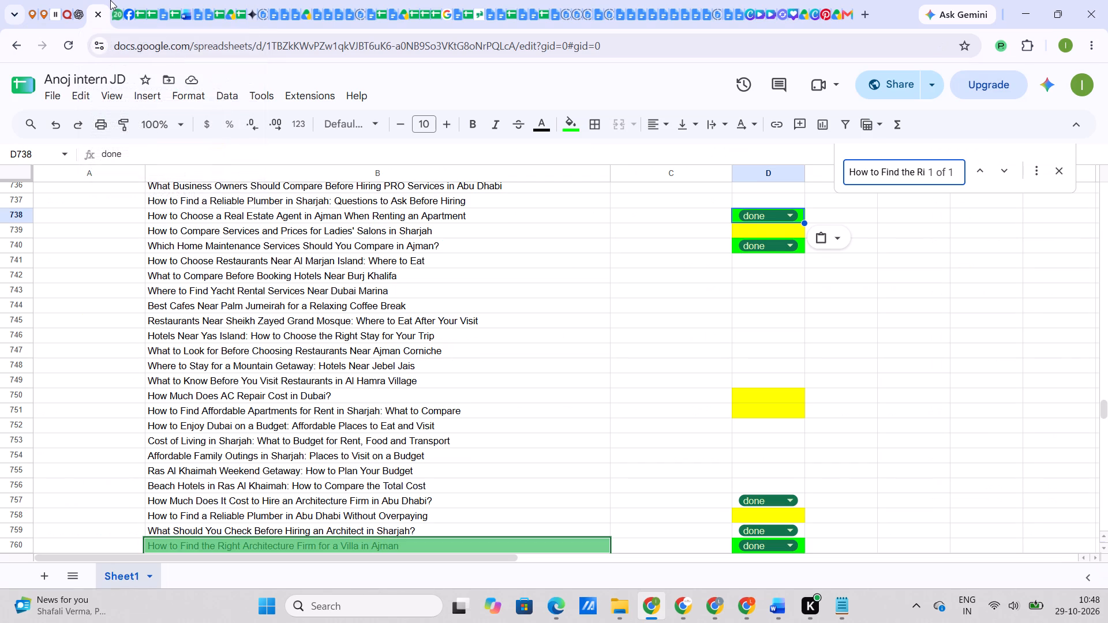
key(ctrl+f)
key(ctrl+v)
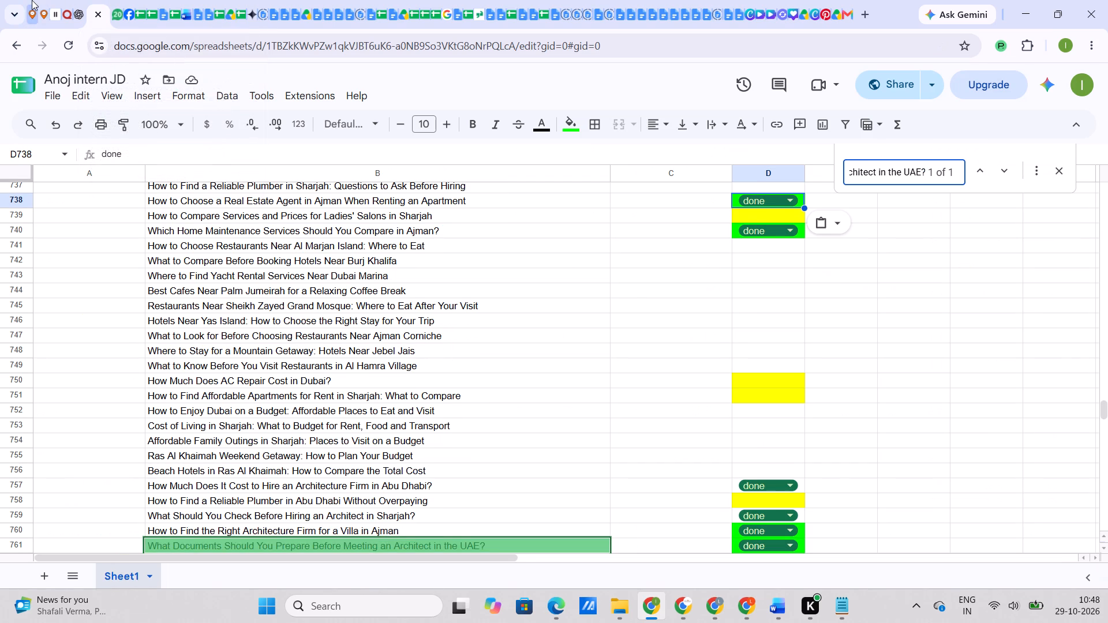
Back in the blog admin list, approve the draft "What Documents Should You Prepare Before Meeting an Architect in the UAE?".
click(32, 0)
click(950, 488)
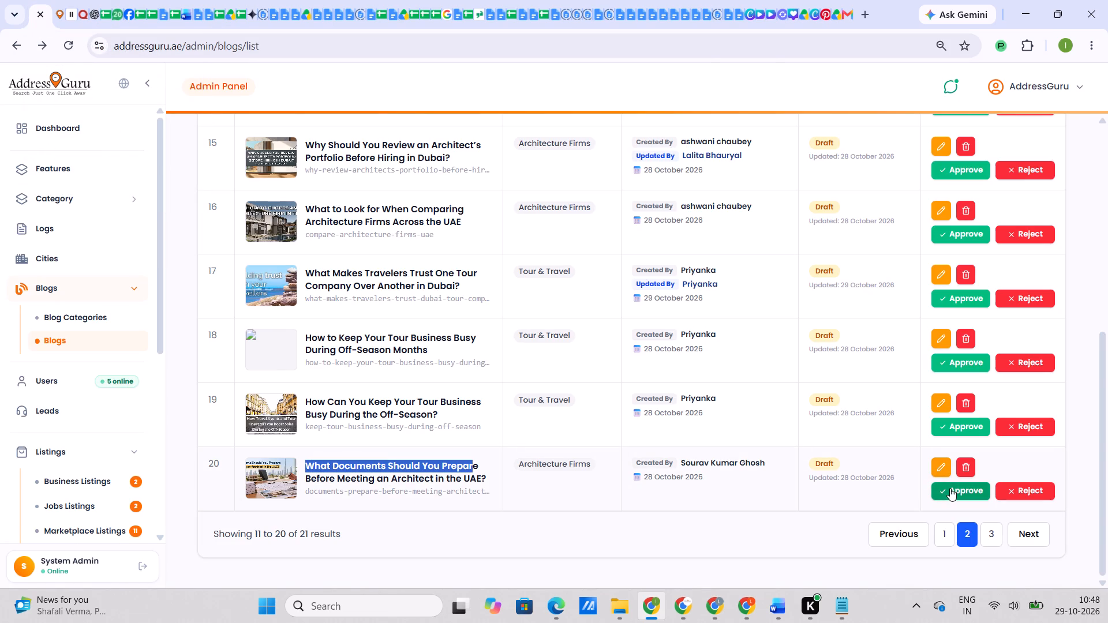
click(617, 381)
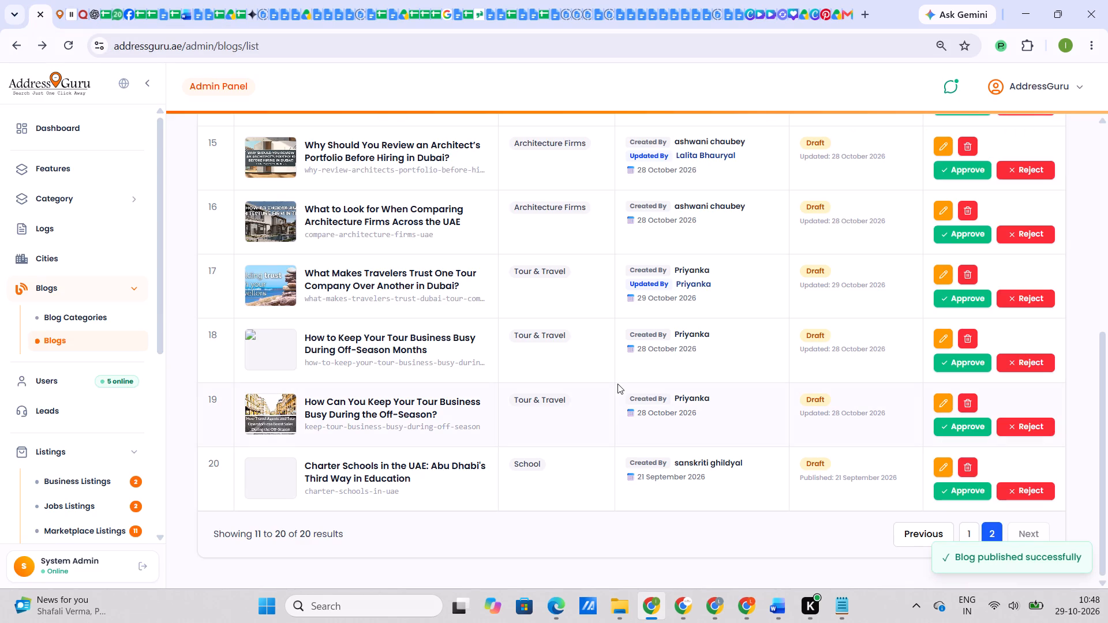
Copy the draft title "How Can You Keep Your Tour Business Busy During the Off-Season?" and search for it in the spreadsheet.
scroll(617, 384, up, 1)
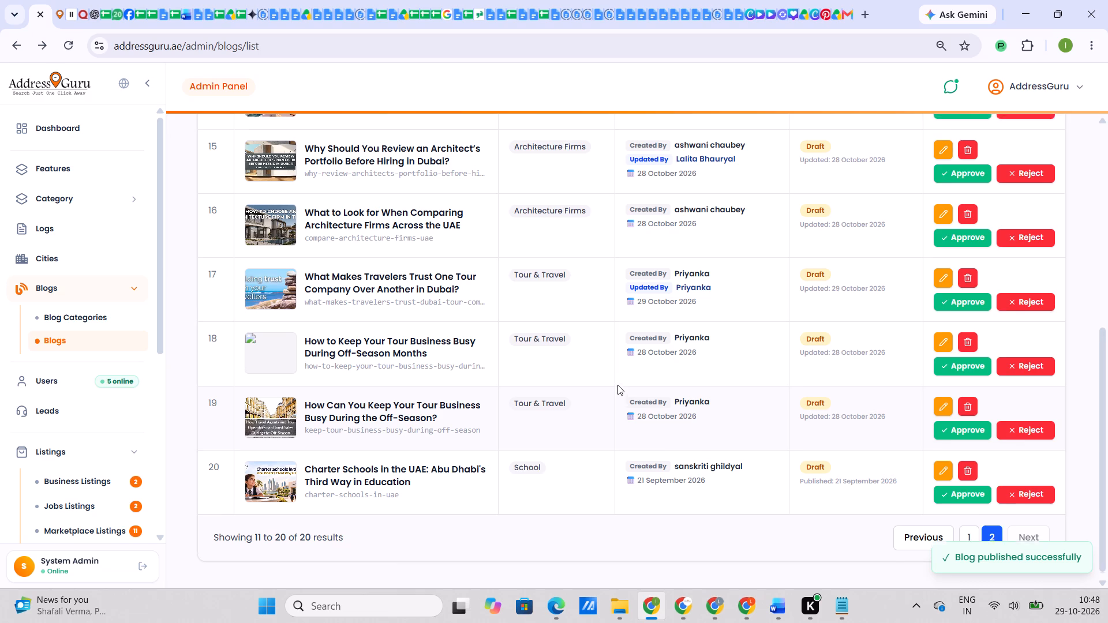
scroll(617, 385, up, 1)
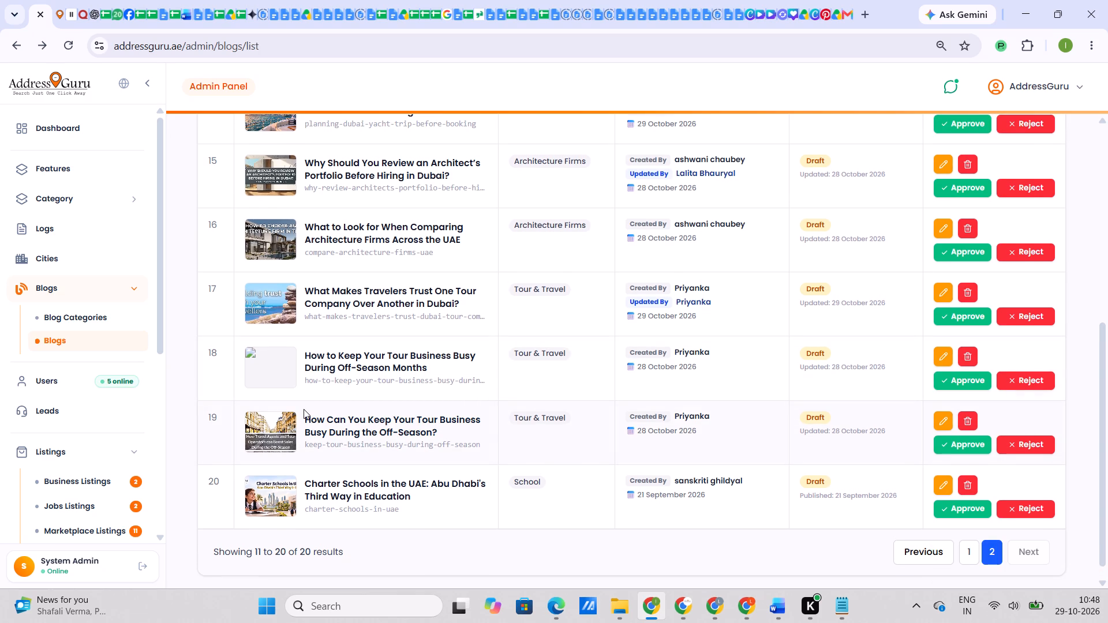
drag(304, 409, 458, 432)
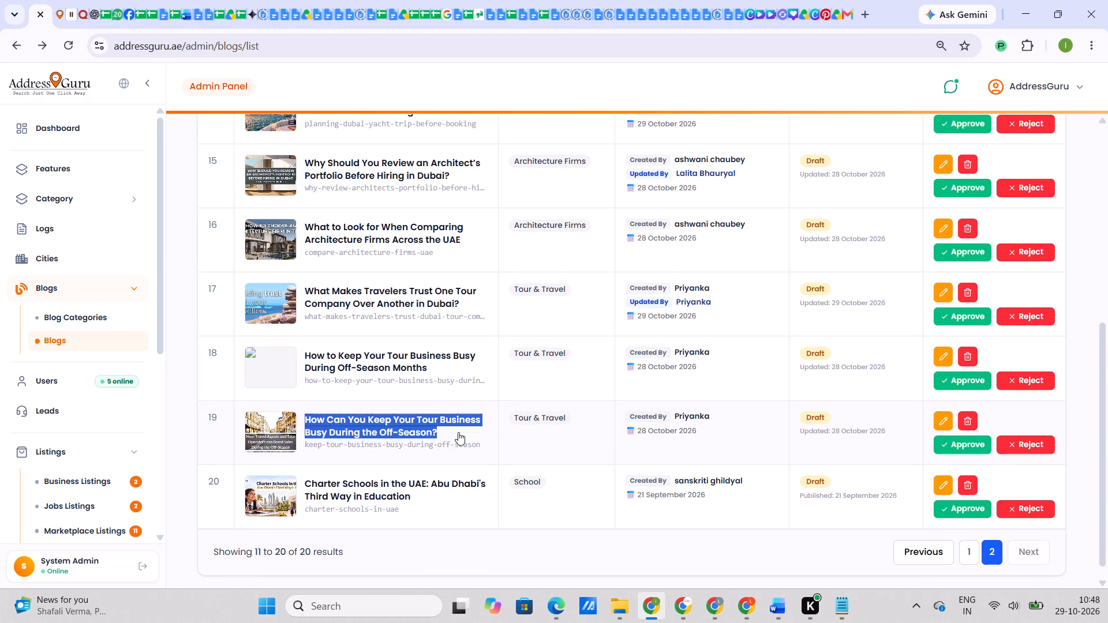
drag(458, 432, 426, 407)
key(ctrl+c)
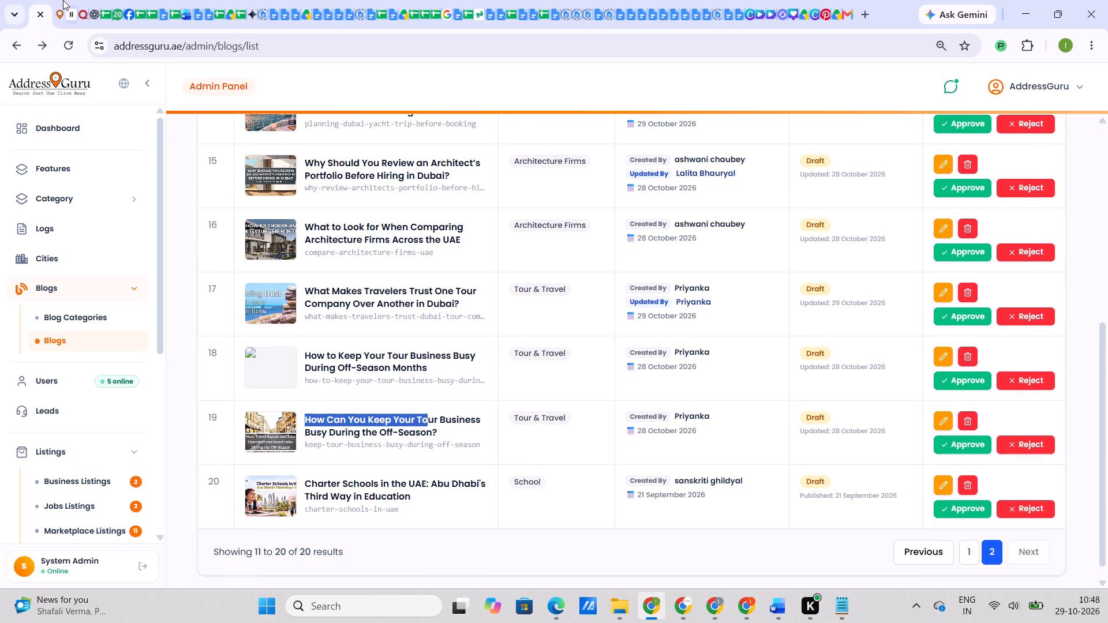
click(105, 0)
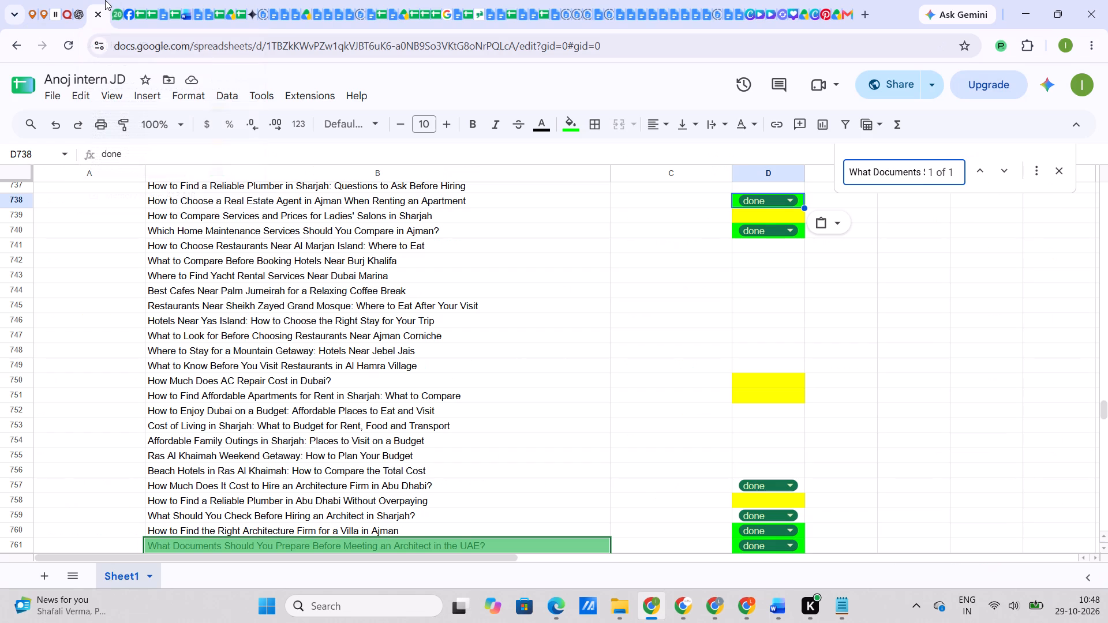
key(ctrl+f)
key(ctrl+v)
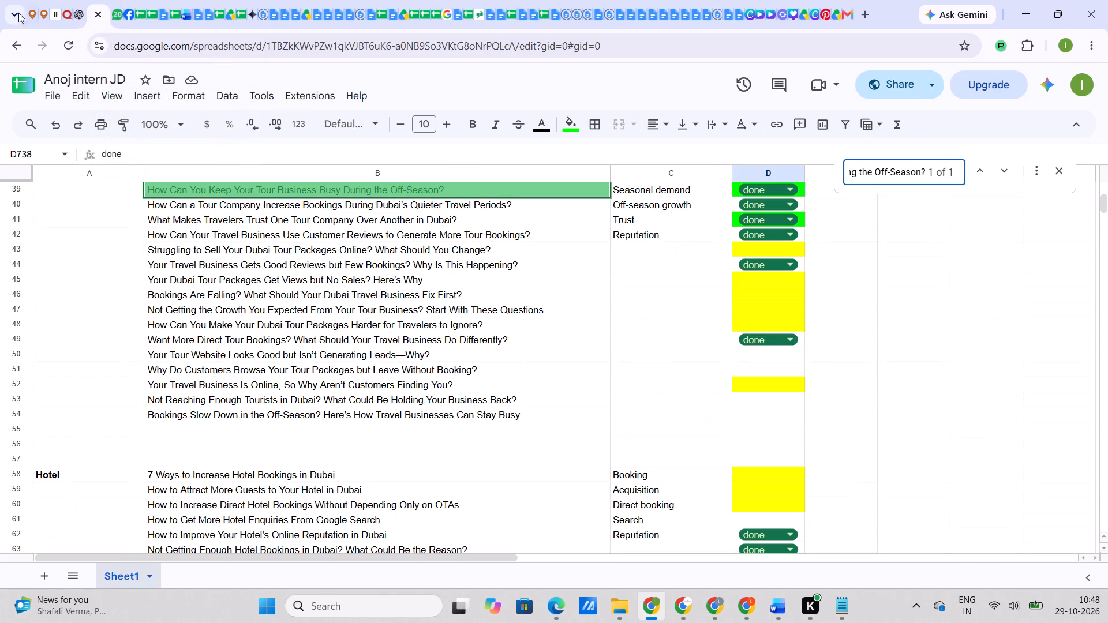
Return to the blog admin list and open the draft "How Can You Keep Your Tour Business Busy During the Off-Season?" for editing.
click(34, 0)
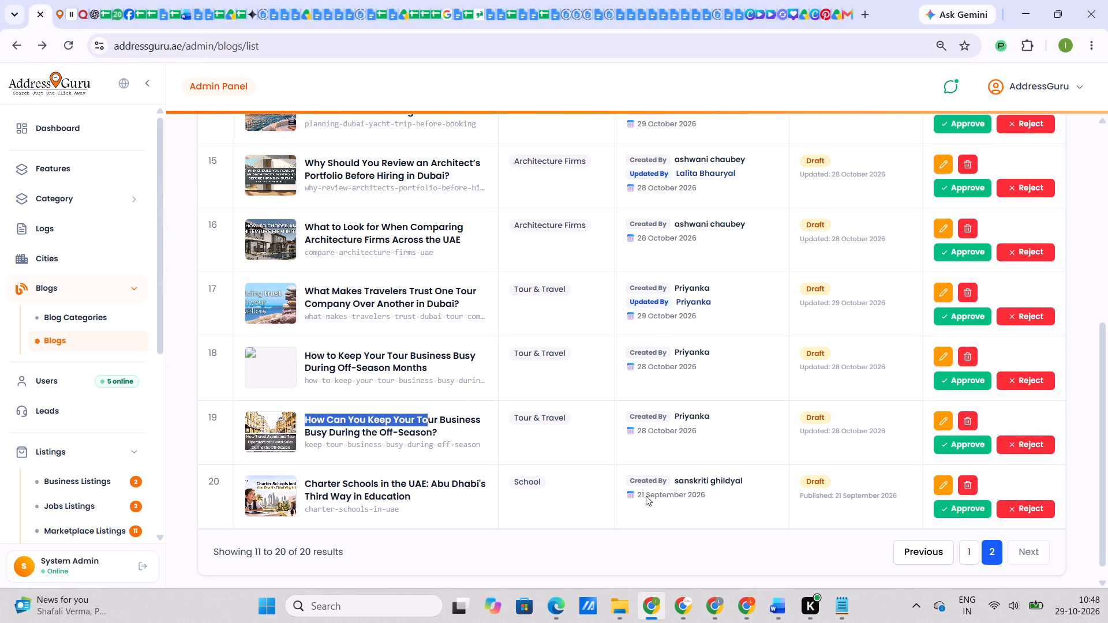
click(945, 440)
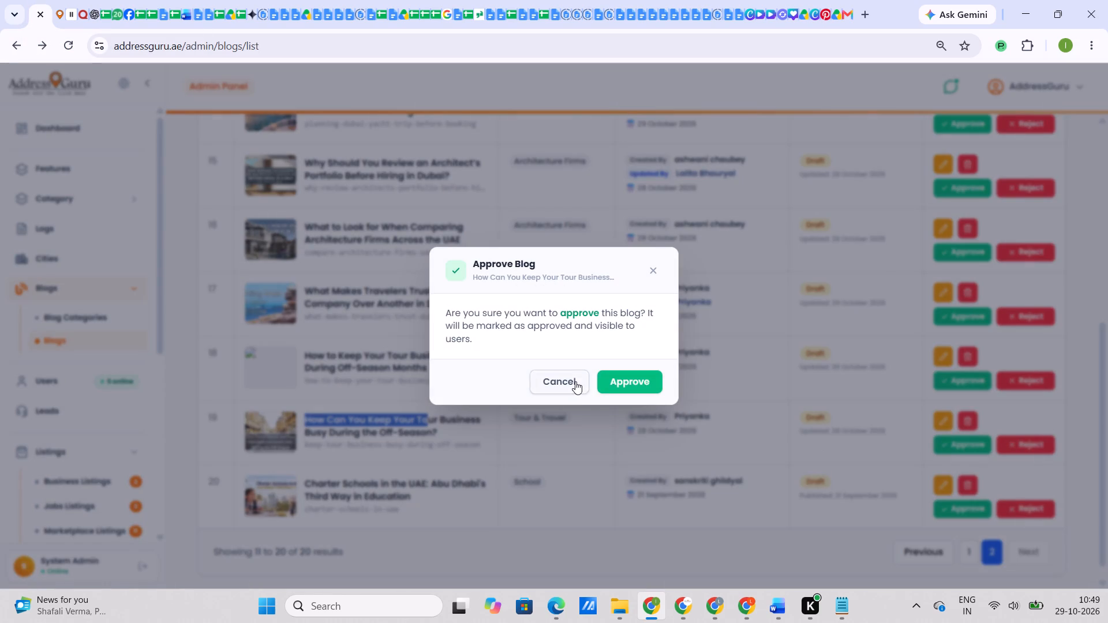
click(591, 423)
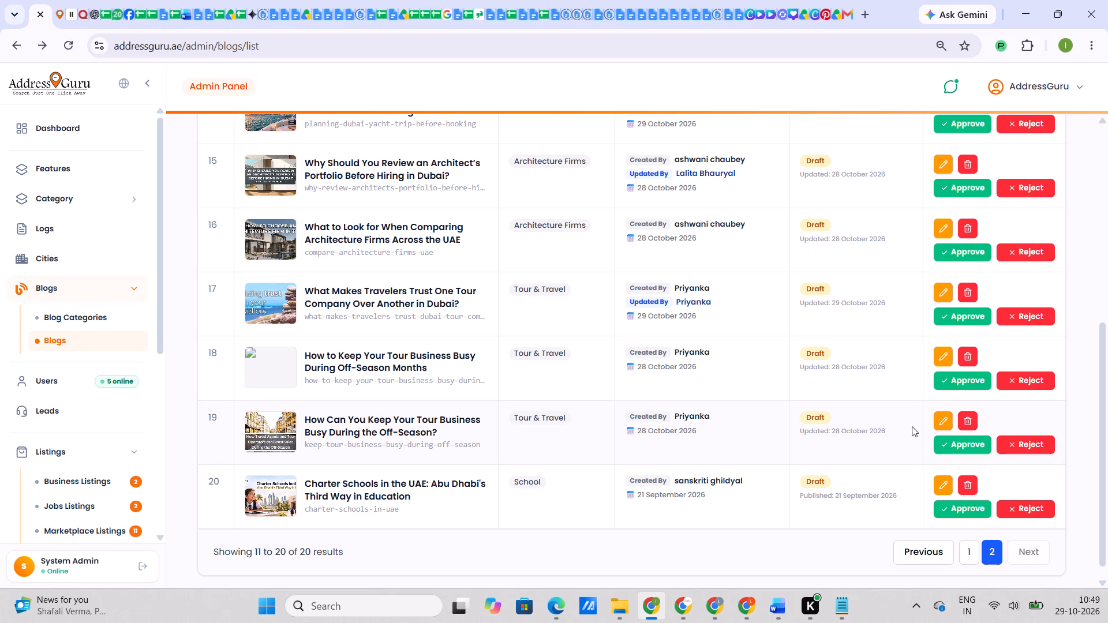
click(938, 424)
Review the draft's text, images and tables from the introduction through to the conclusion.
scroll(589, 413, up, 4)
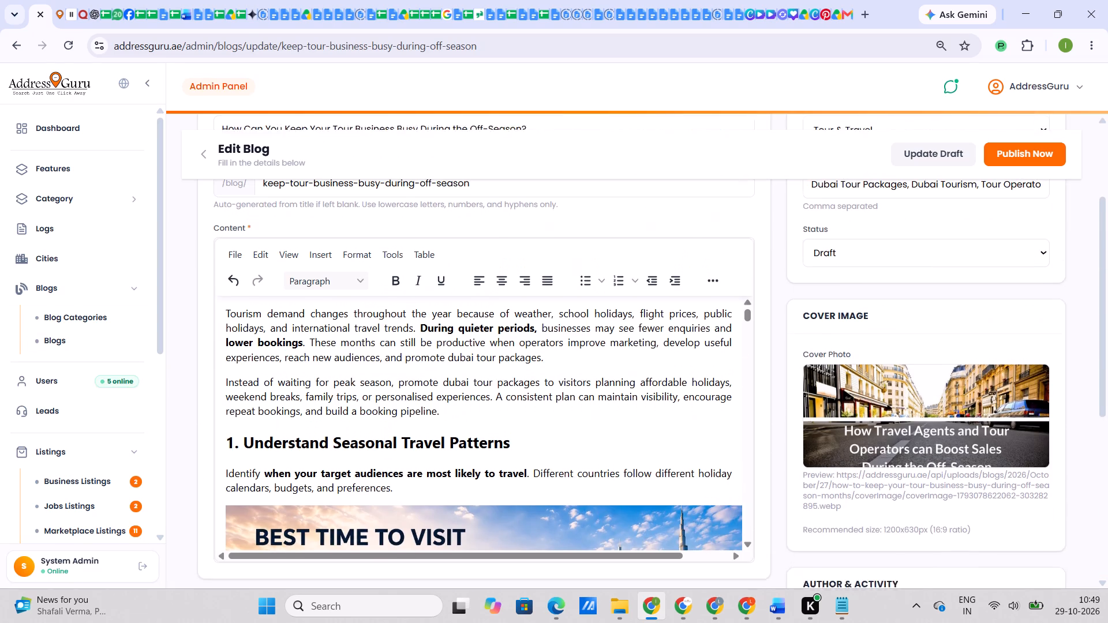
scroll(589, 413, down, 4)
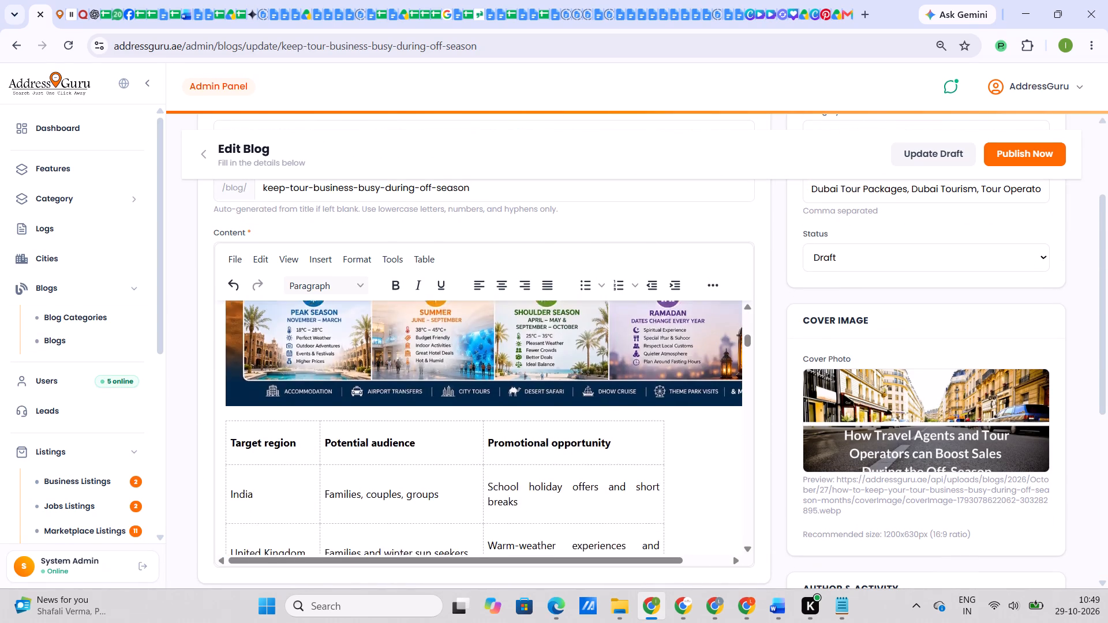
scroll(589, 413, down, 11)
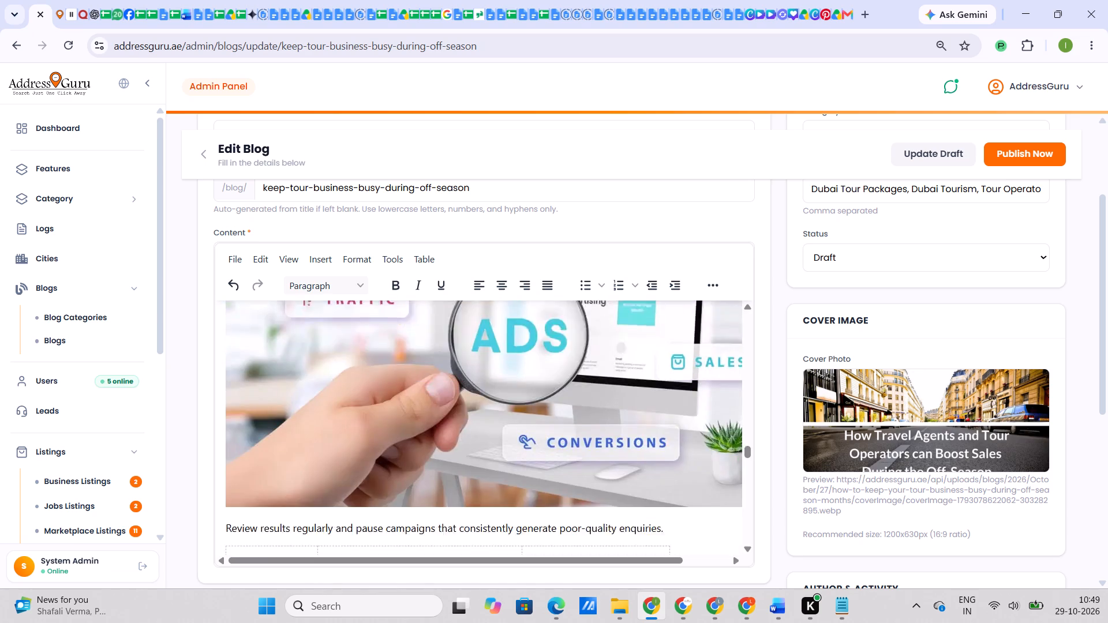
scroll(589, 413, down, 12)
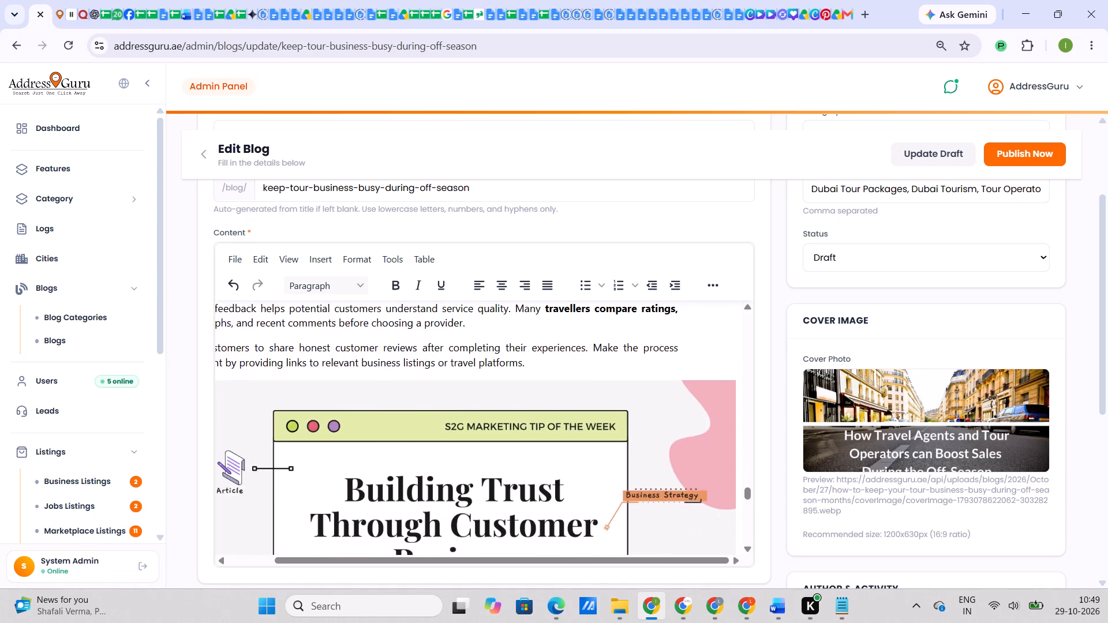
scroll(589, 413, down, 2)
scroll(589, 413, right, 2)
scroll(589, 413, up, 2)
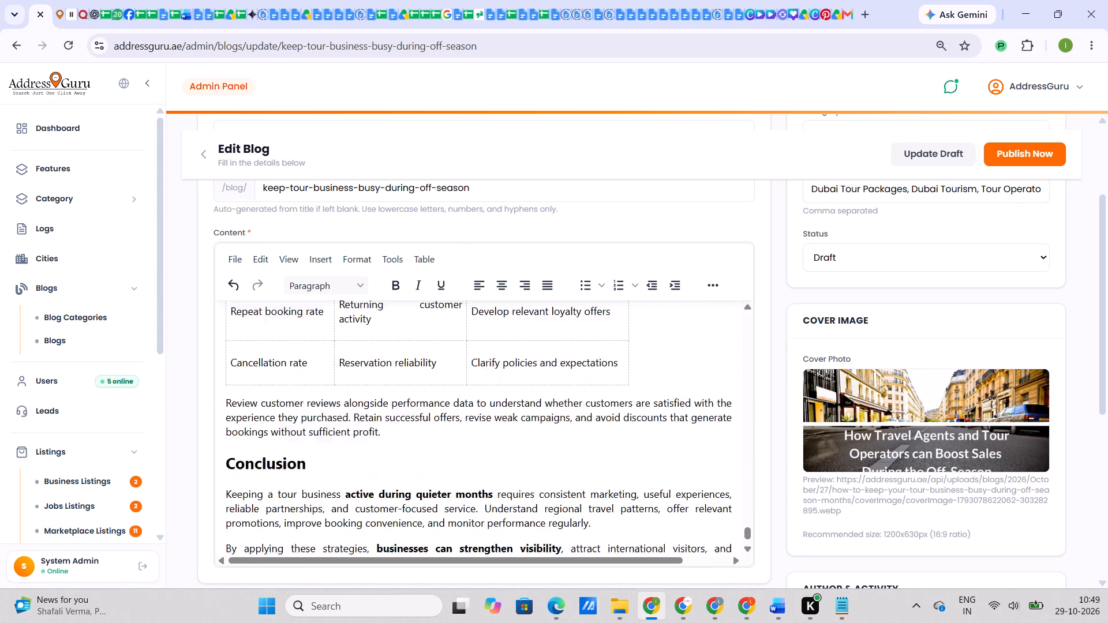
scroll(589, 413, up, 13)
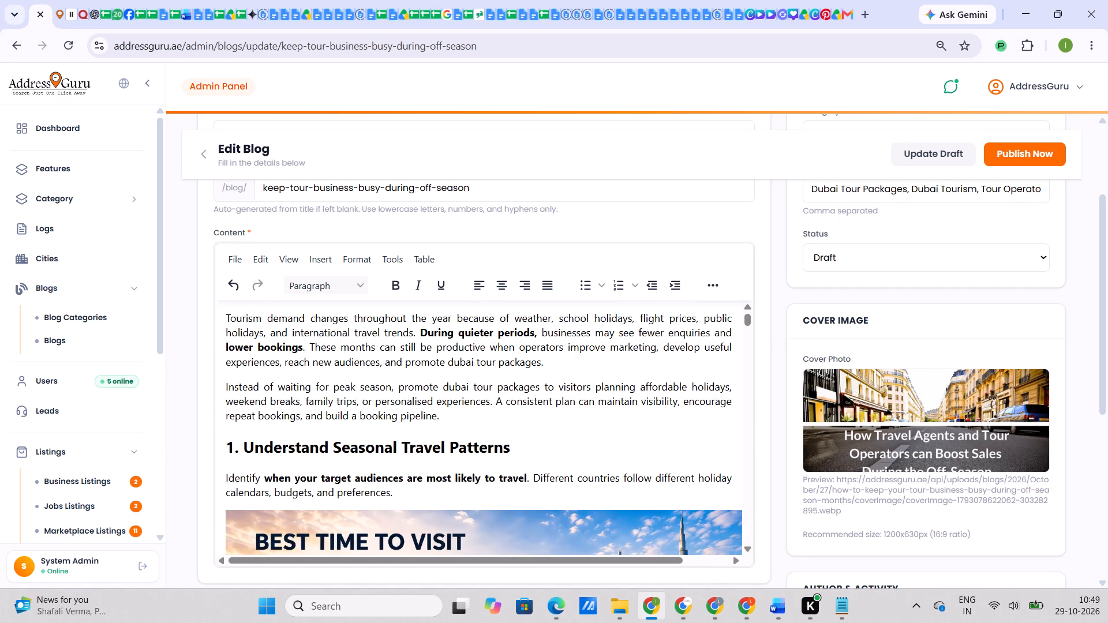
scroll(588, 413, up, 2)
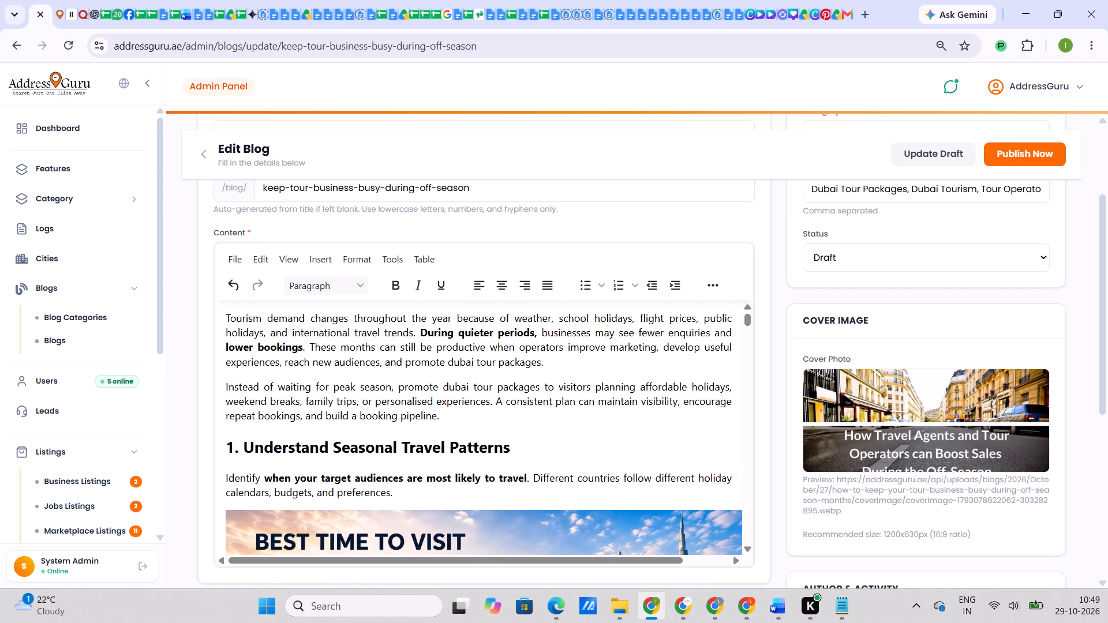
scroll(583, 420, up, 1)
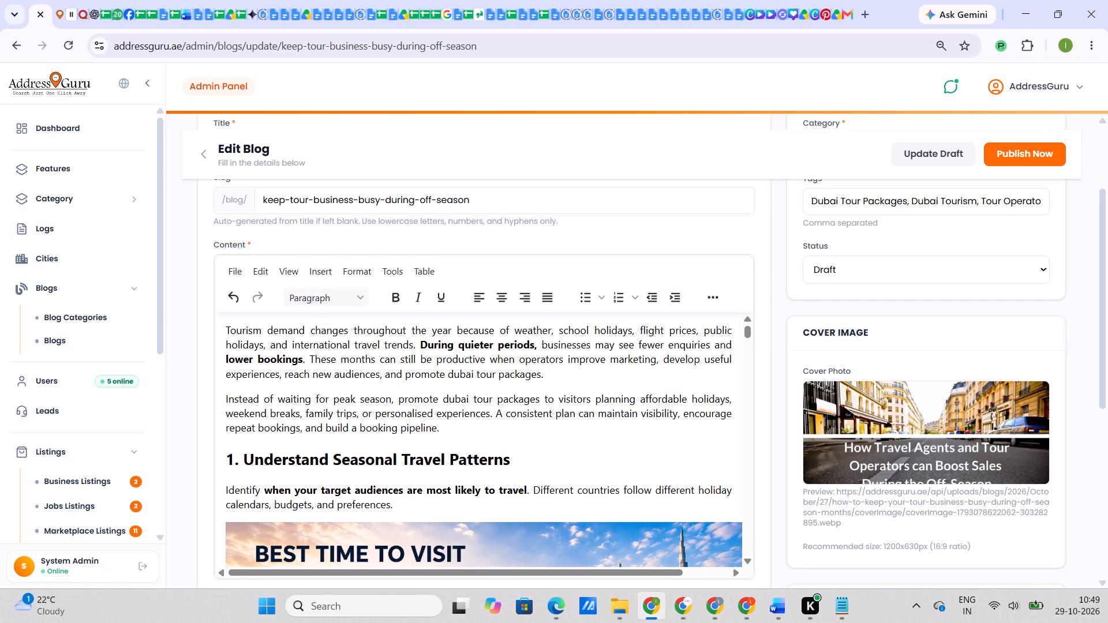
Widen the target region table under "1. Understand Seasonal Travel Patterns" to span the full width of the body text.
scroll(584, 424, down, 5)
scroll(582, 426, up, 1)
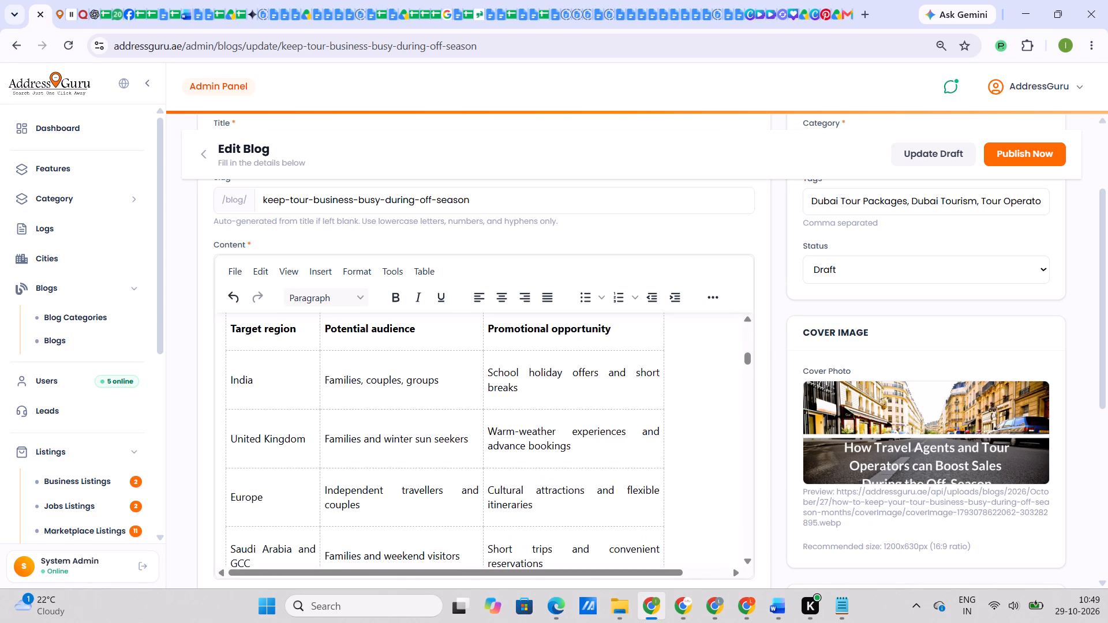
scroll(582, 426, up, 1)
scroll(581, 429, down, 1)
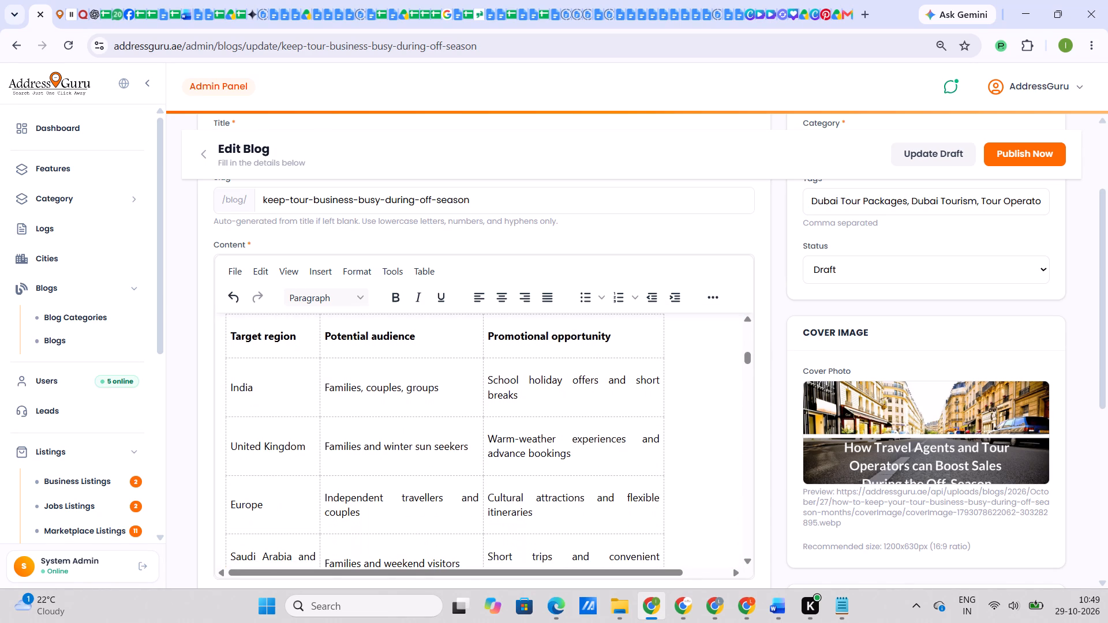
scroll(567, 440, down, 2)
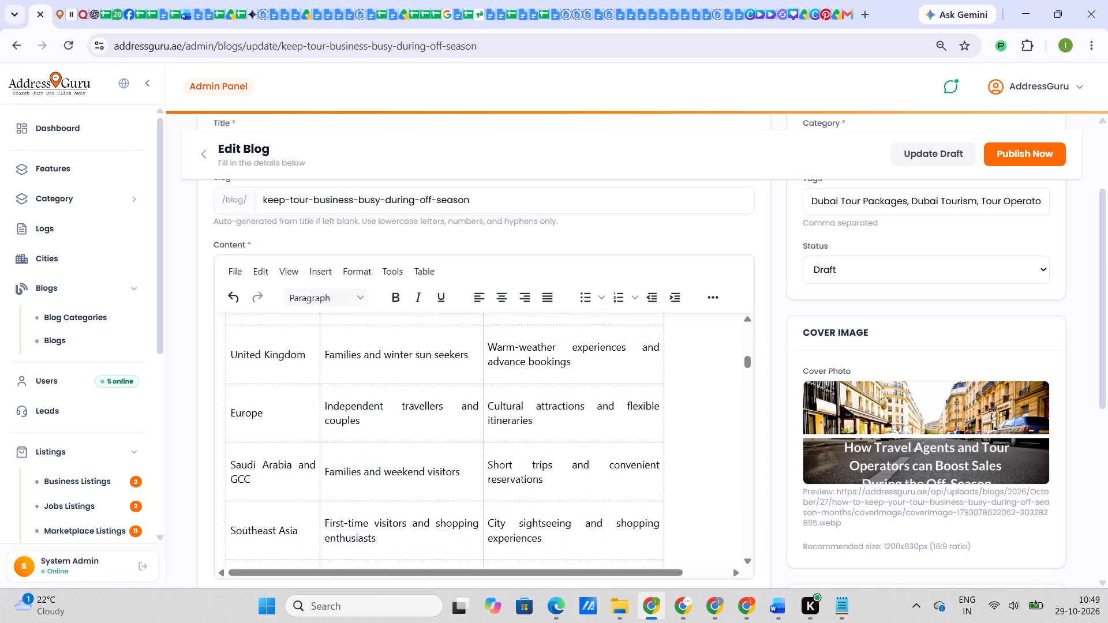
scroll(567, 440, down, 1)
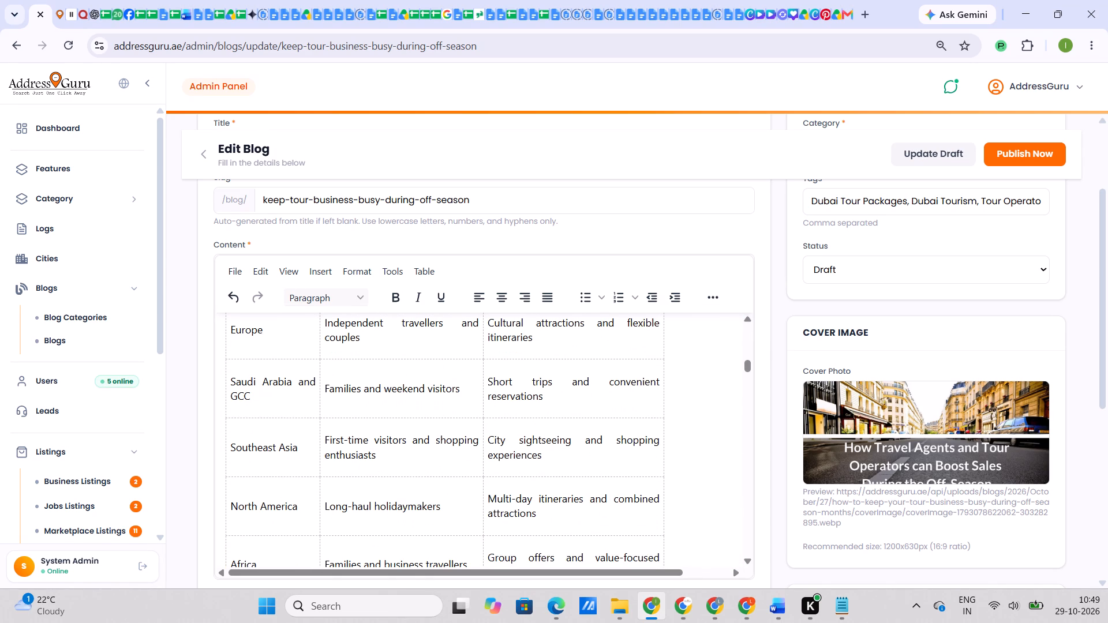
drag(662, 447, 713, 453)
drag(713, 453, 722, 455)
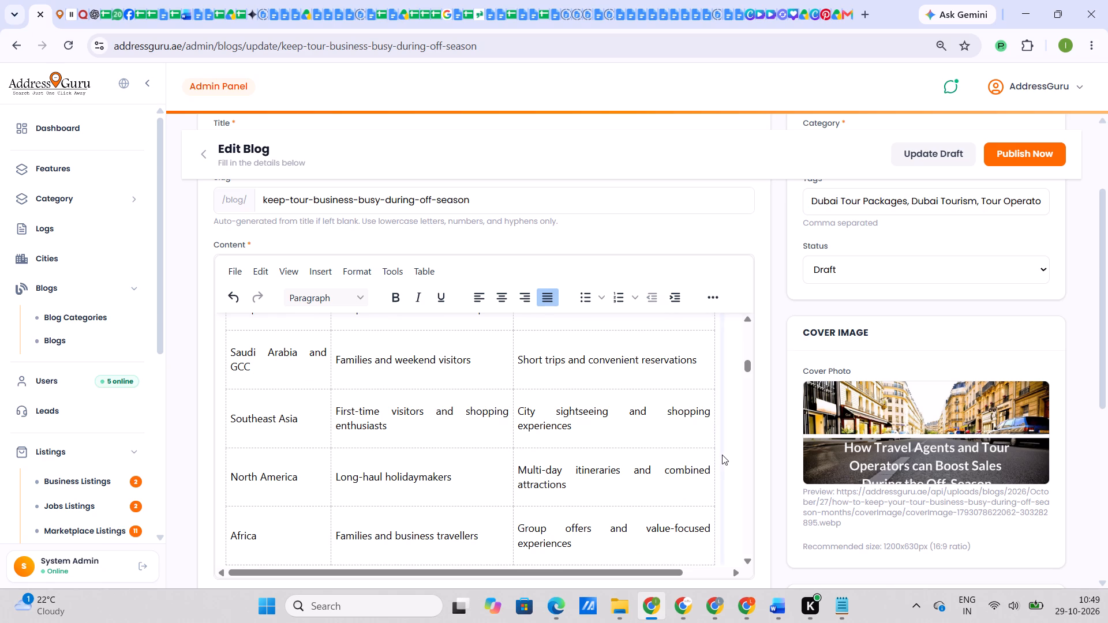
drag(722, 455, 731, 456)
Check the URL behind the "dubai tour" link in the "2. Create Attractive Seasonal Offers" section, leaving the link as it is.
scroll(560, 483, down, 1)
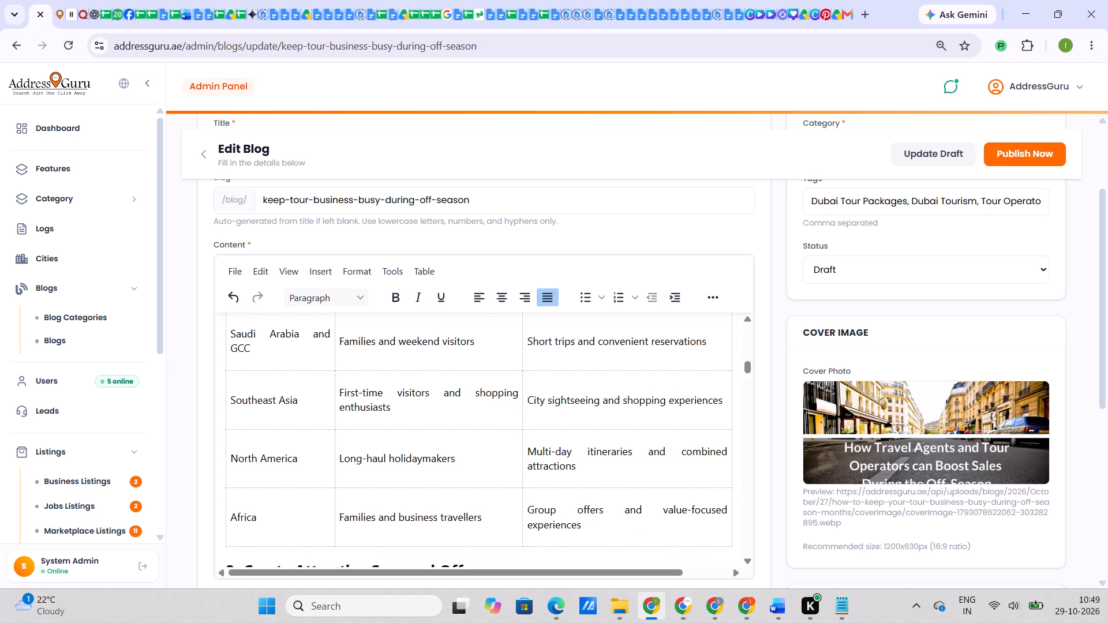
scroll(560, 483, down, 2)
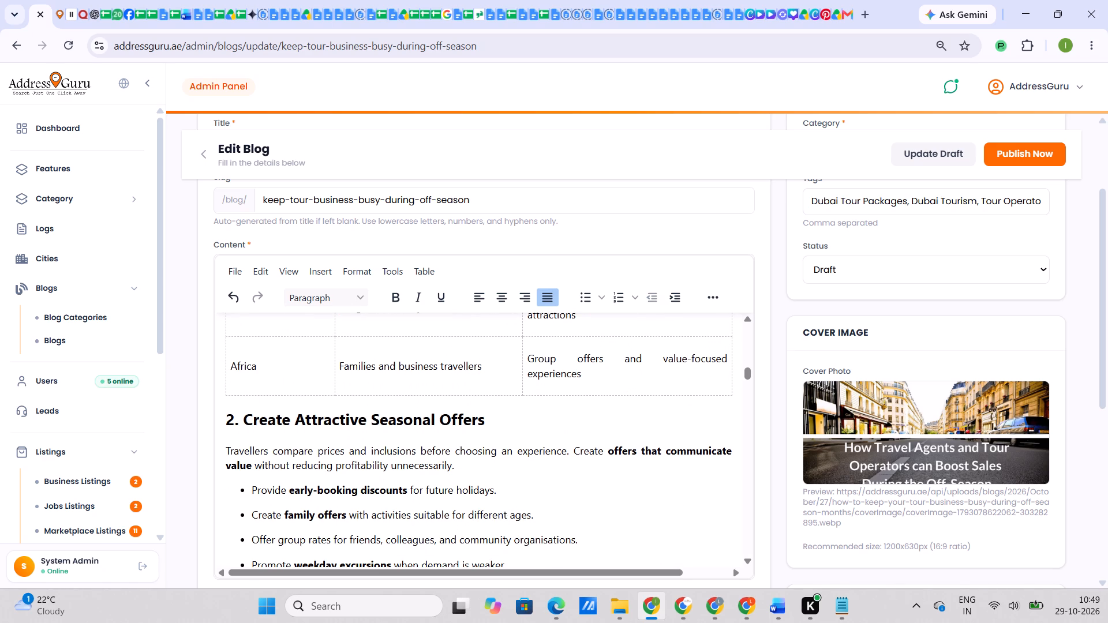
scroll(407, 478, down, 1)
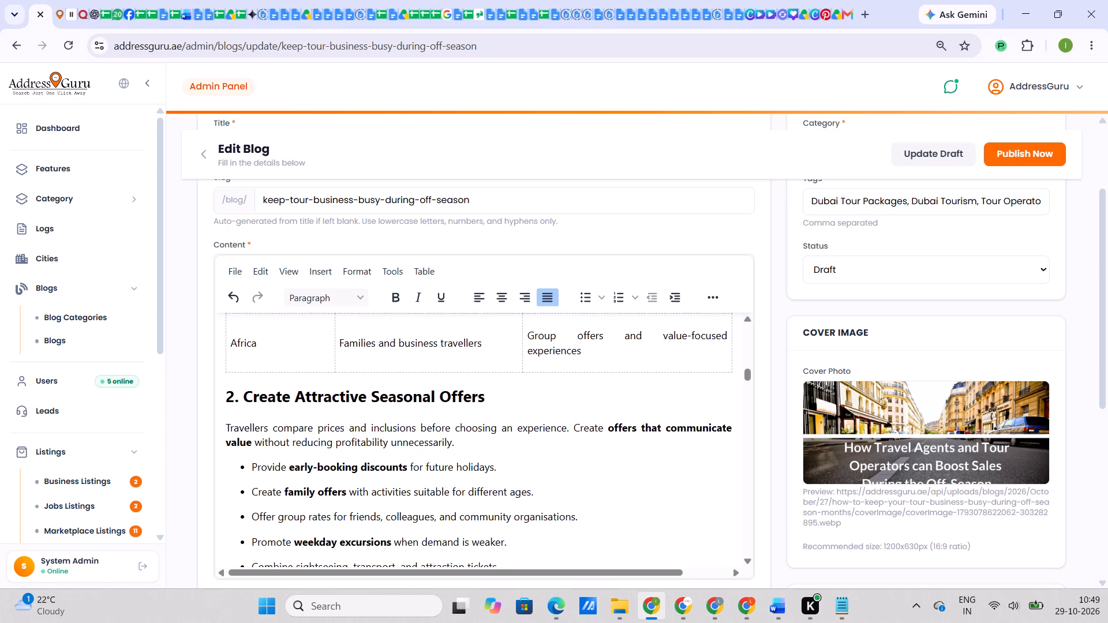
scroll(407, 478, down, 2)
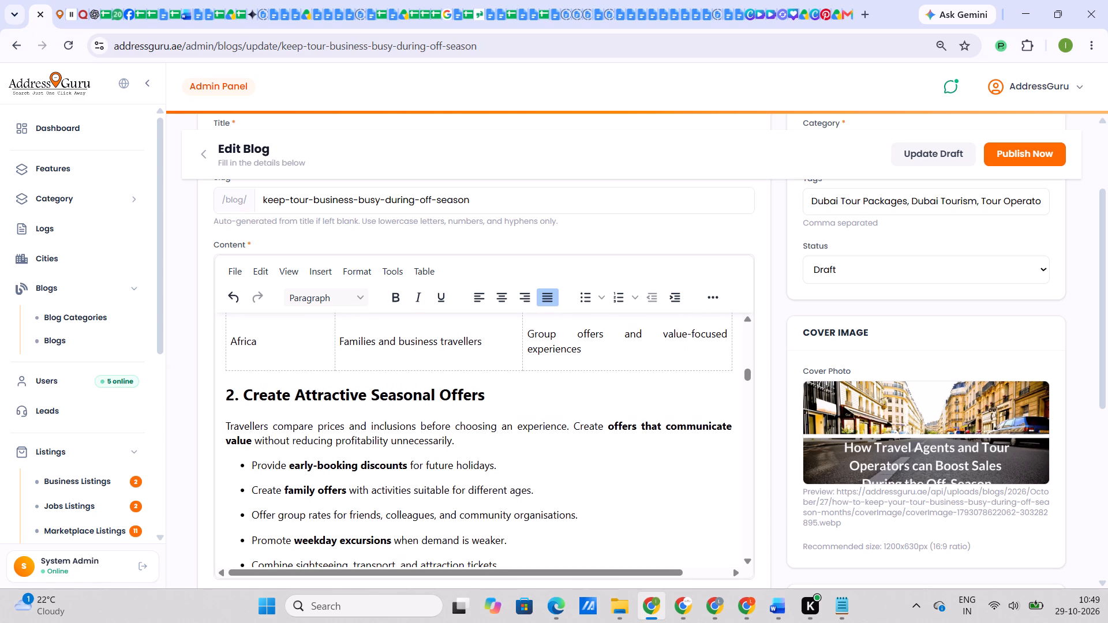
scroll(407, 478, down, 3)
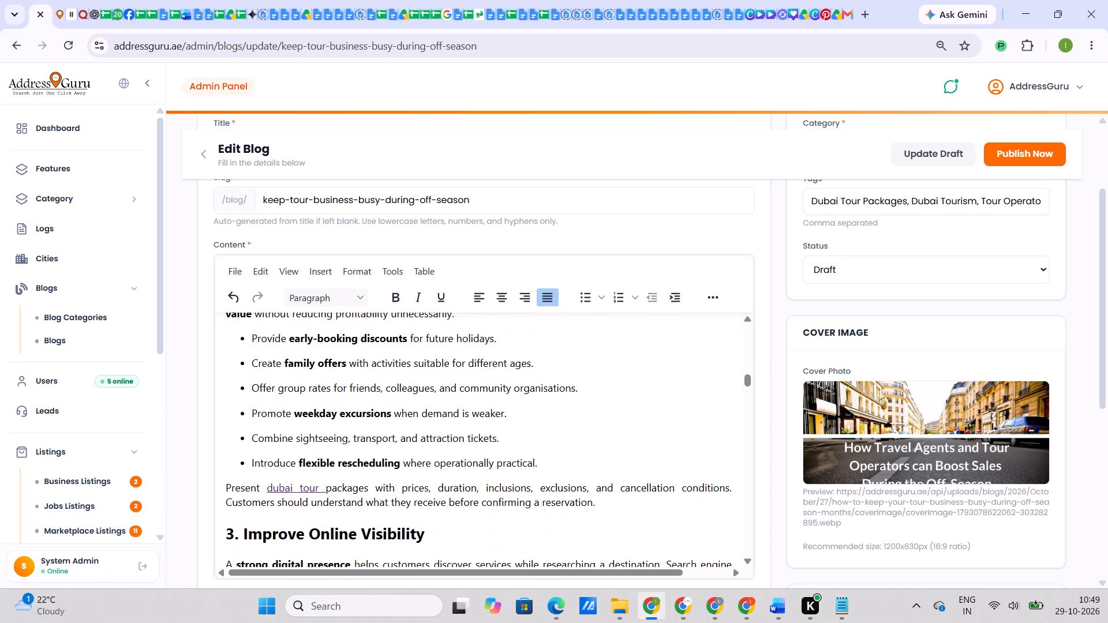
click(310, 491)
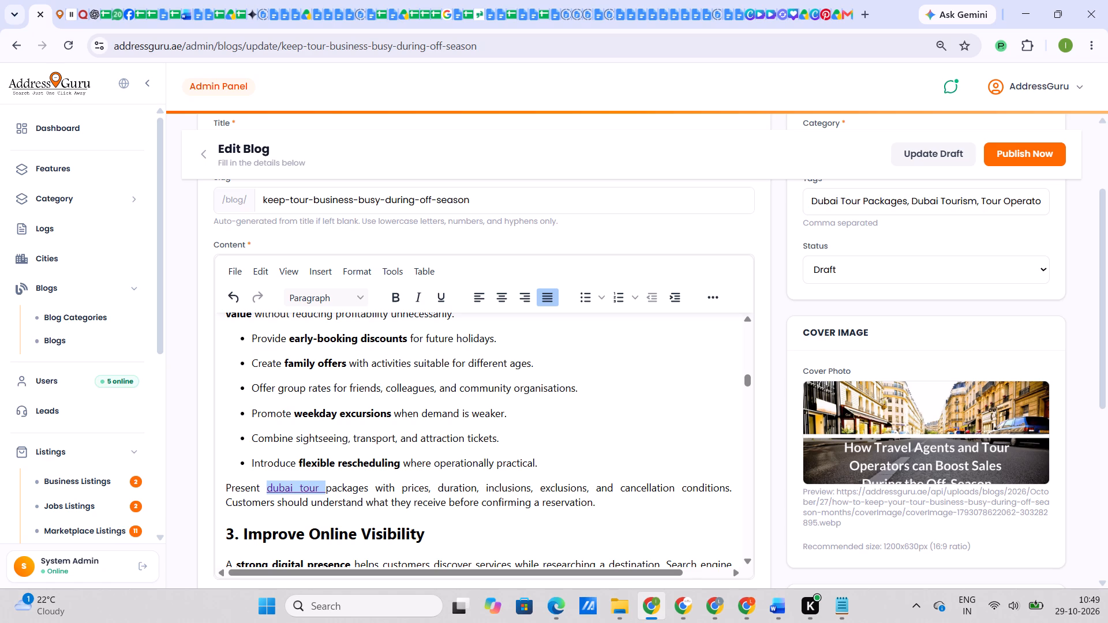
right_click(283, 487)
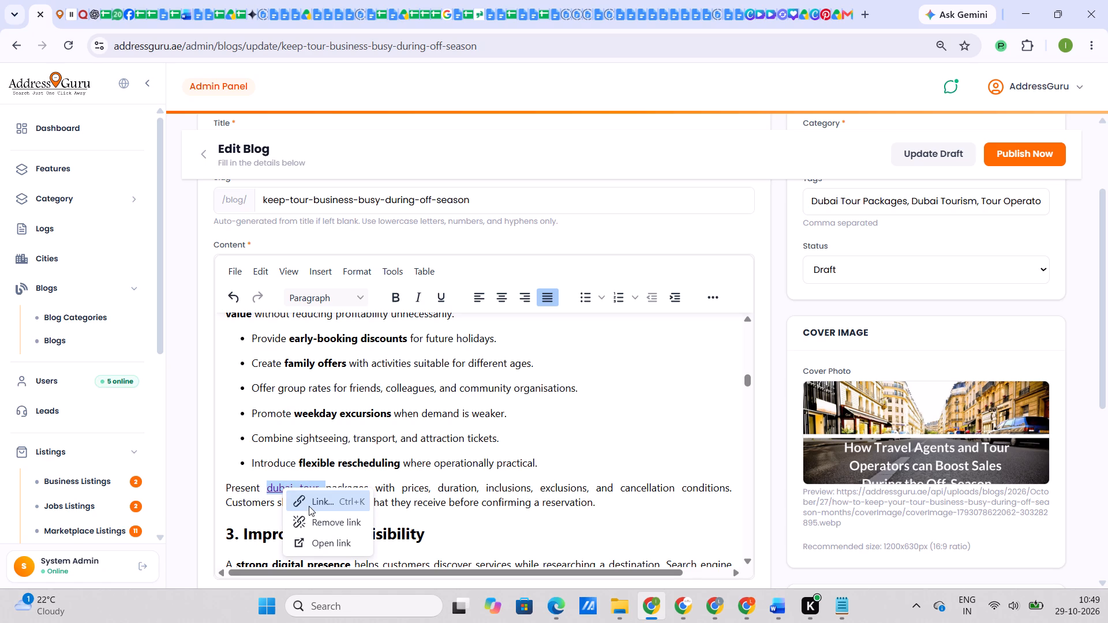
click(309, 506)
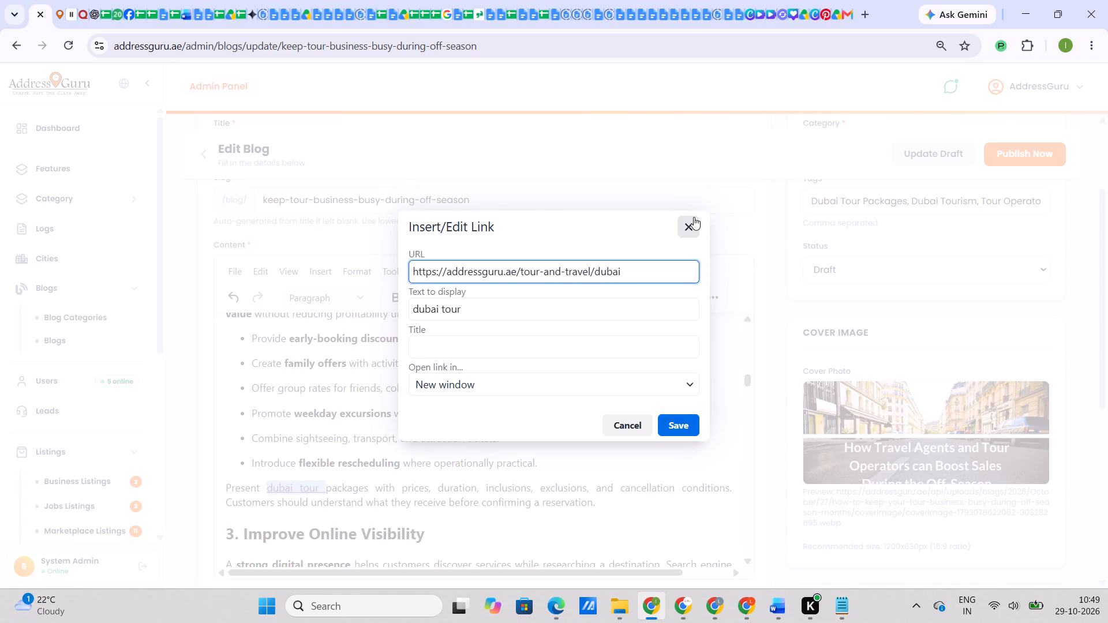
click(694, 217)
Skim the content from "3. Improve Online Visibility" onward and publish the blog.
scroll(607, 348, down, 2)
click(574, 406)
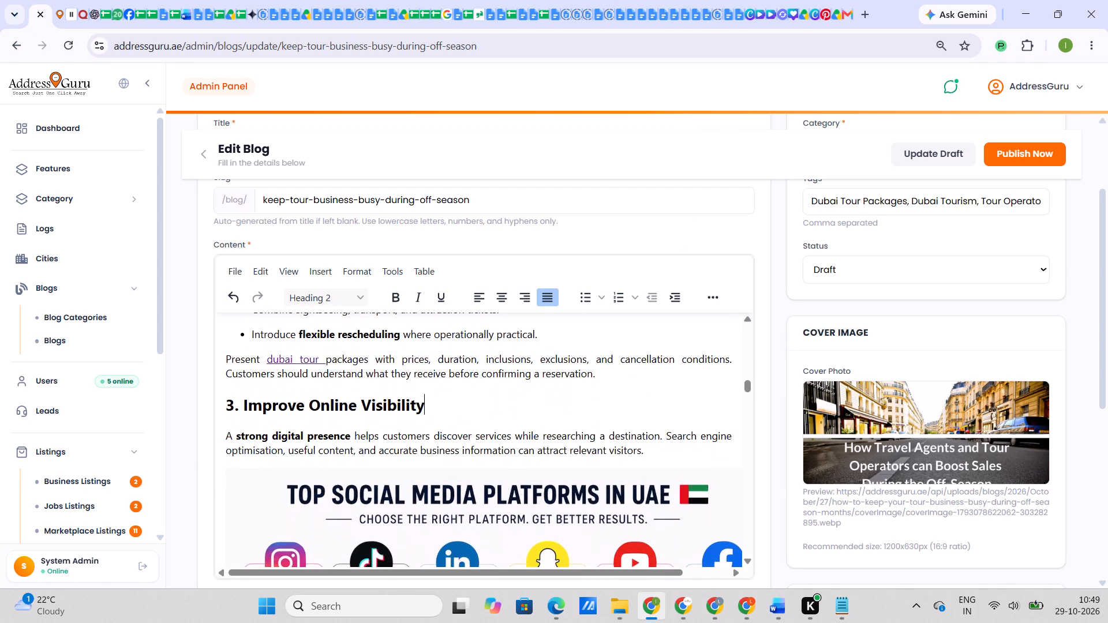
scroll(574, 406, down, 6)
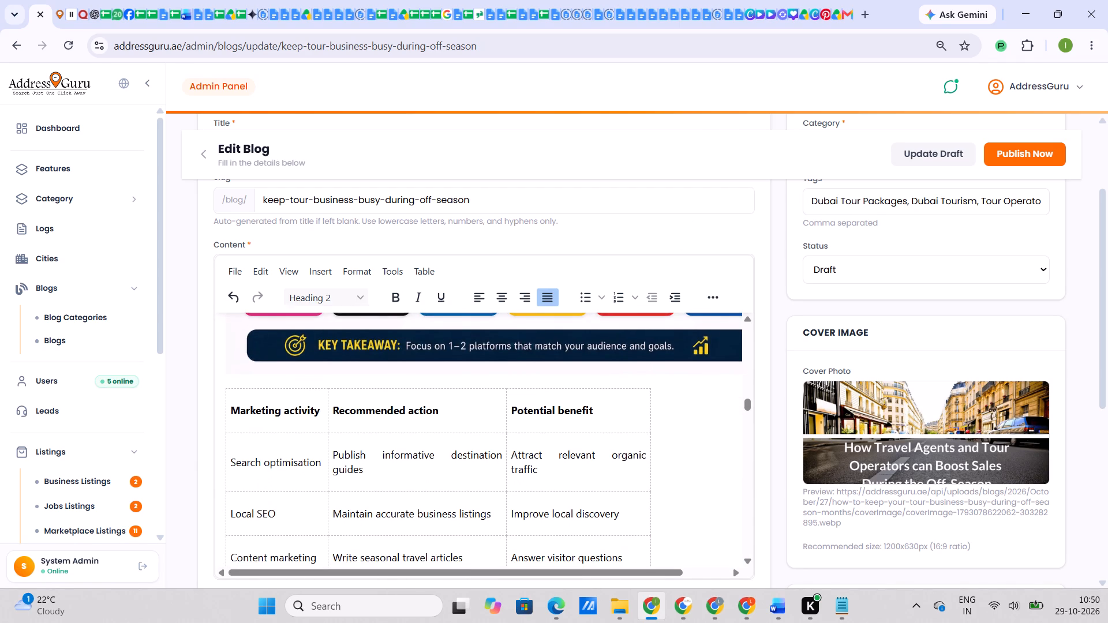
scroll(574, 406, down, 2)
click(1028, 157)
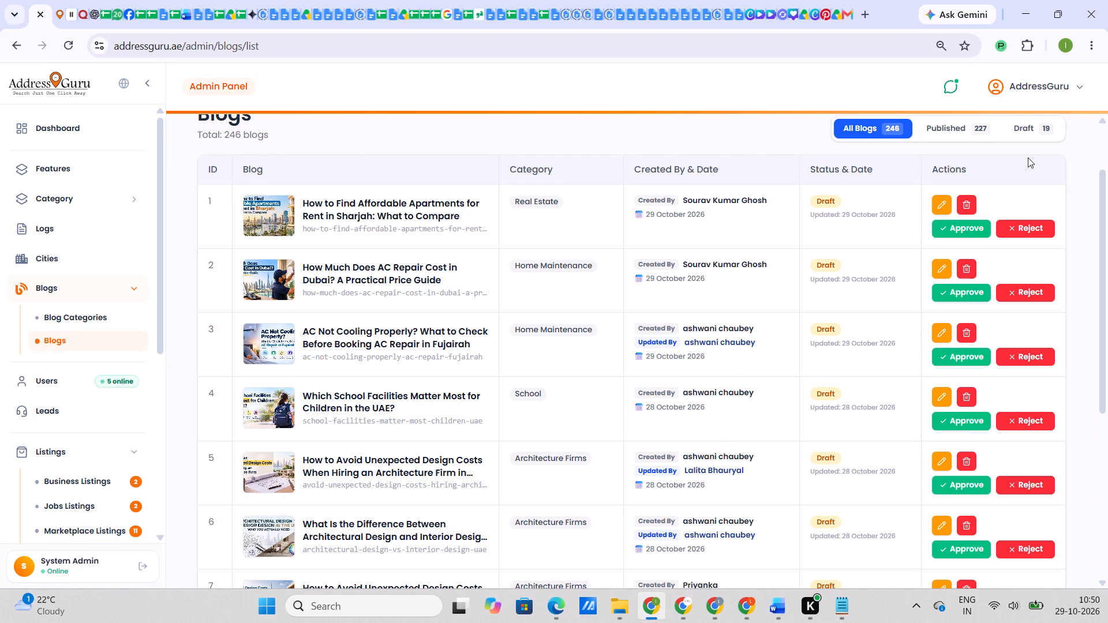
In the other Chrome window, refresh AddressGuru's public blogs page, clear the Real Estate filter and open the newly published off-season tour business post.
click(688, 617)
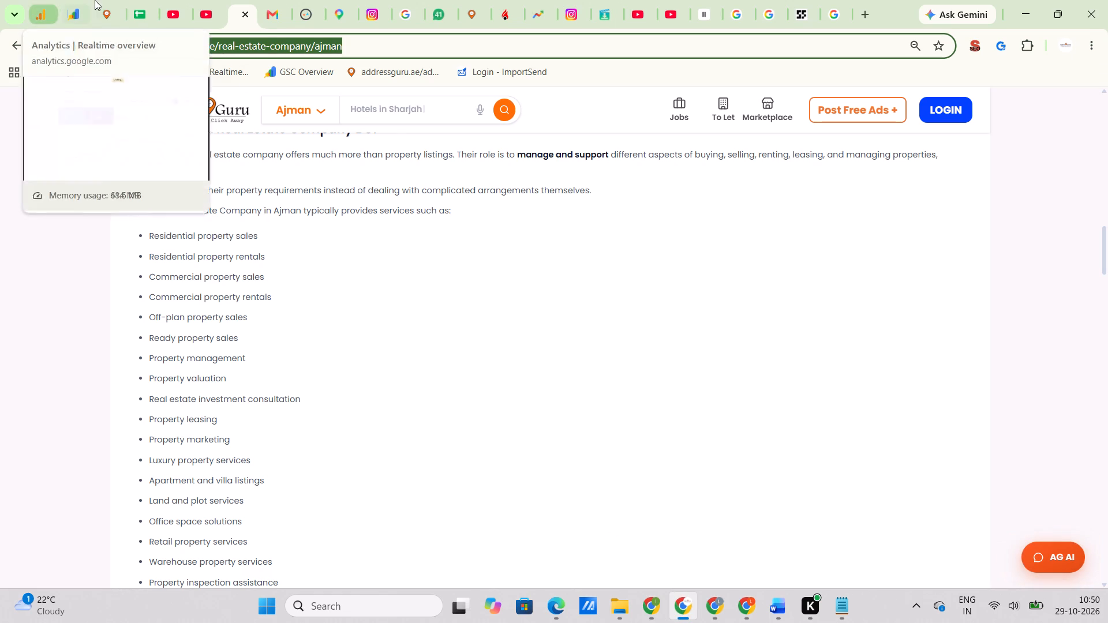
click(122, 0)
click(74, 44)
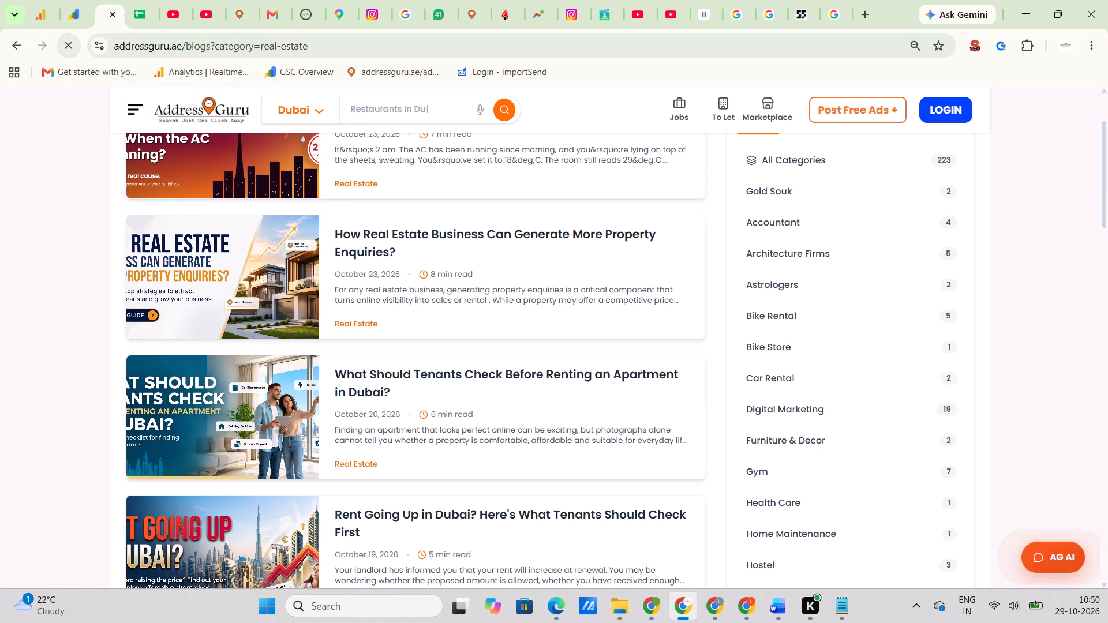
scroll(518, 291, up, 6)
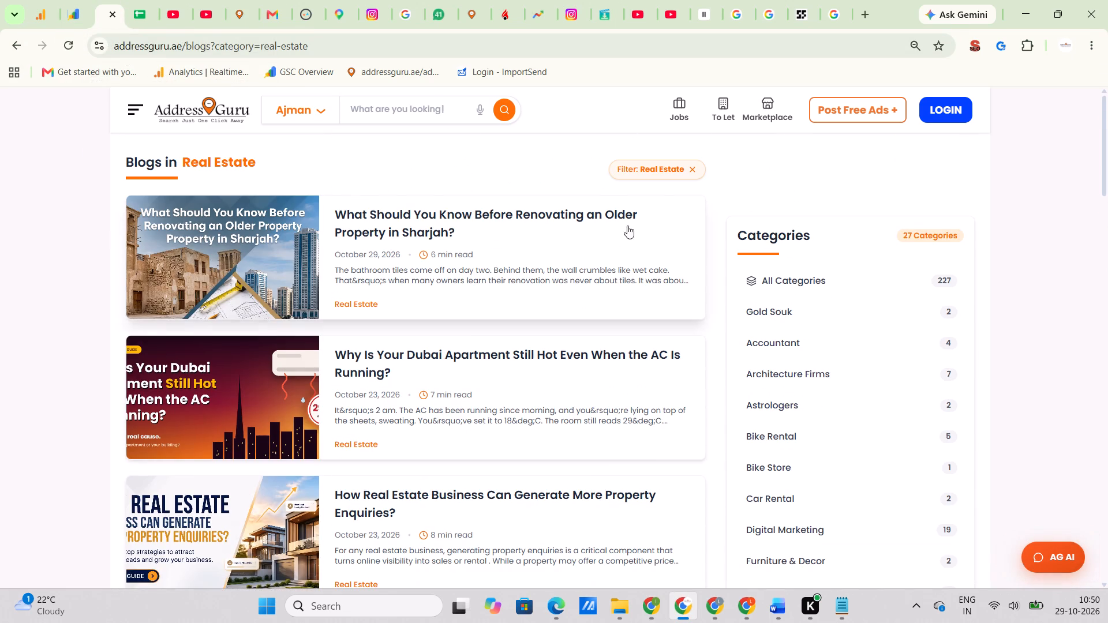
click(692, 171)
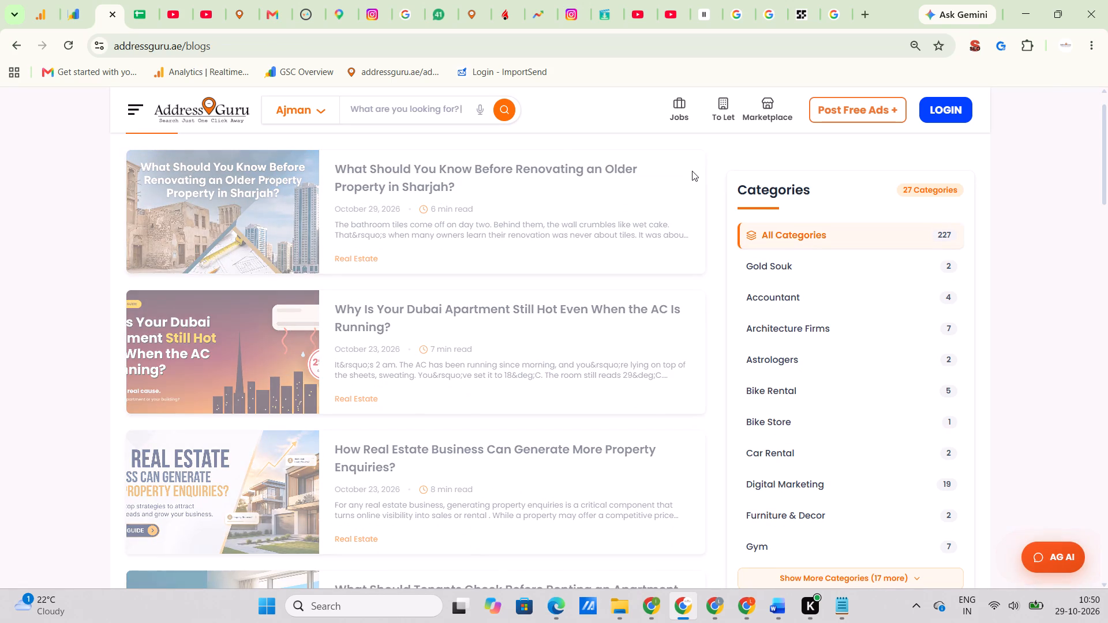
click(484, 174)
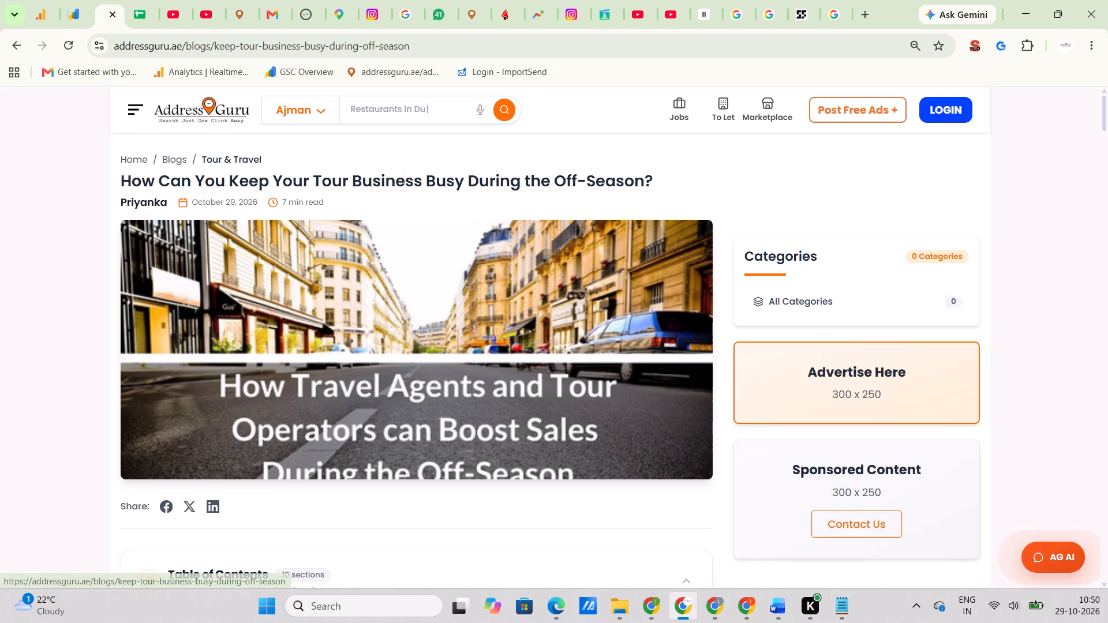
Skim the live off-season tour business post down past the "5. Develop Experiences for Different Audiences" section to check its published content and tables.
scroll(484, 174, down, 1)
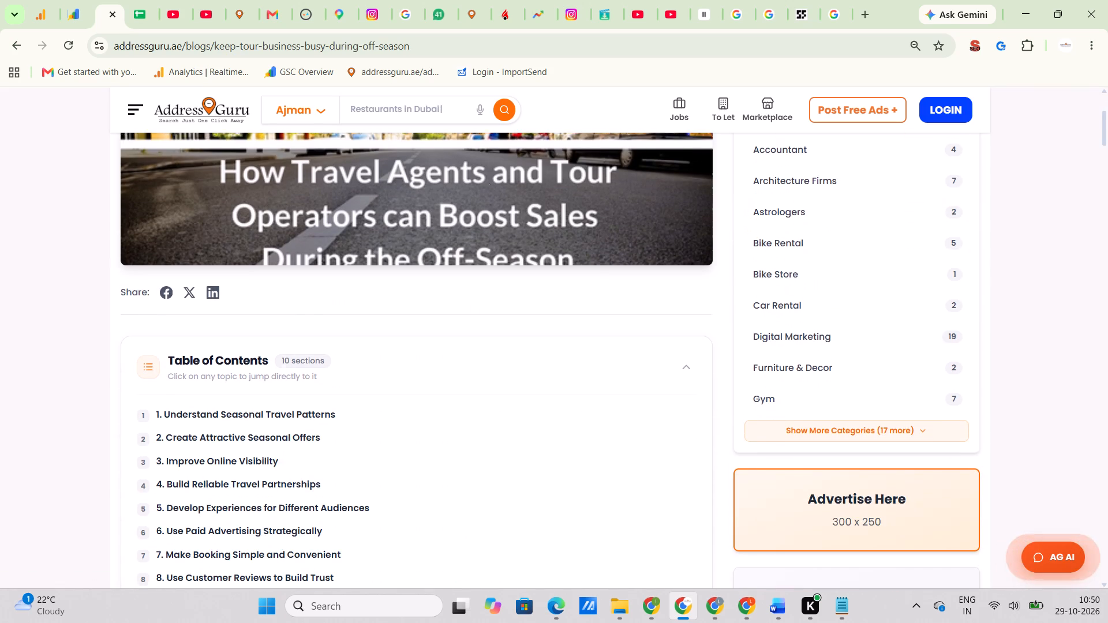
scroll(484, 174, down, 8)
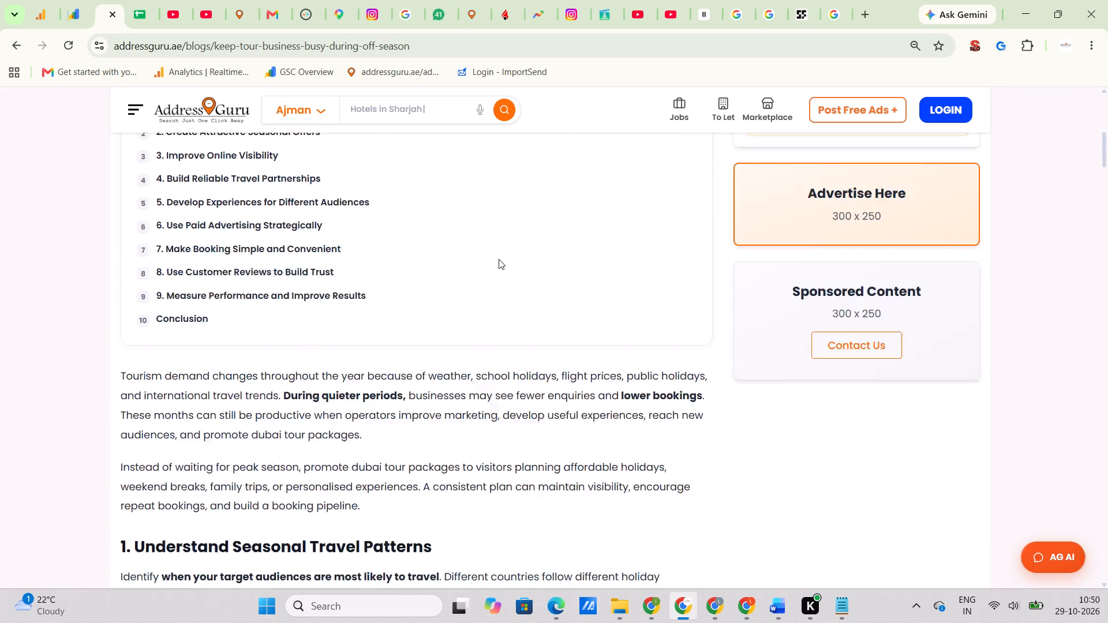
scroll(499, 259, down, 9)
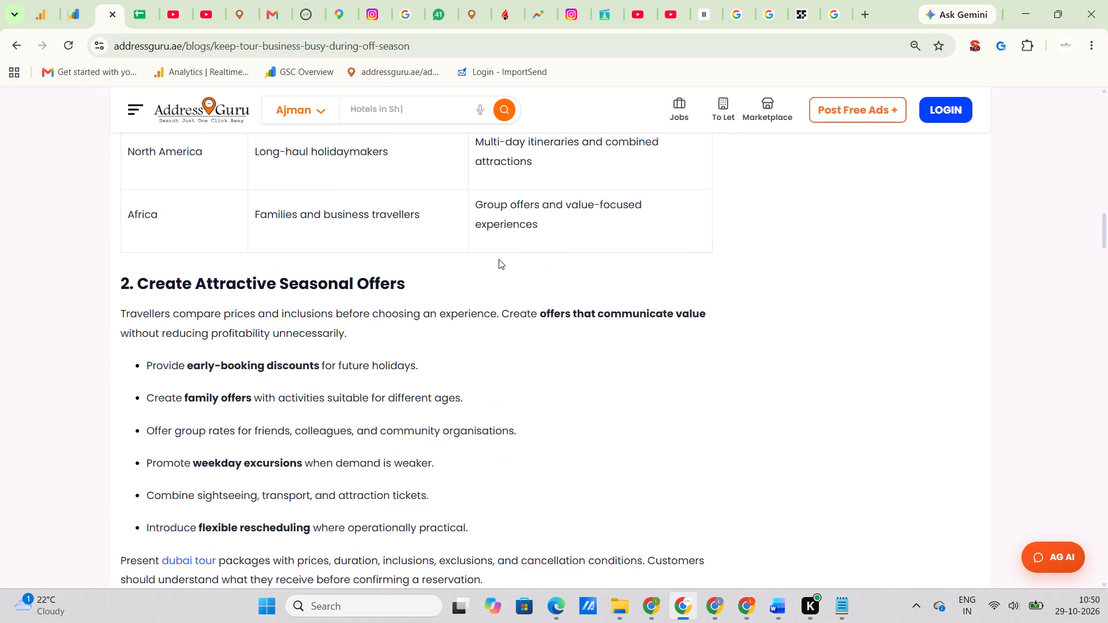
scroll(499, 259, down, 10)
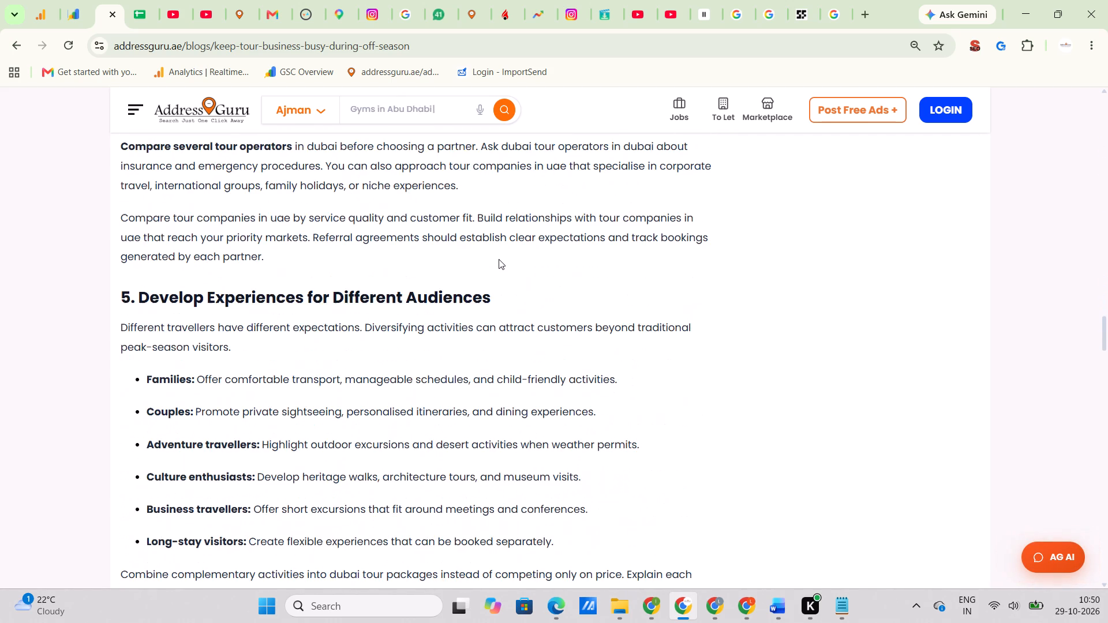
scroll(499, 259, down, 6)
scroll(499, 259, up, 8)
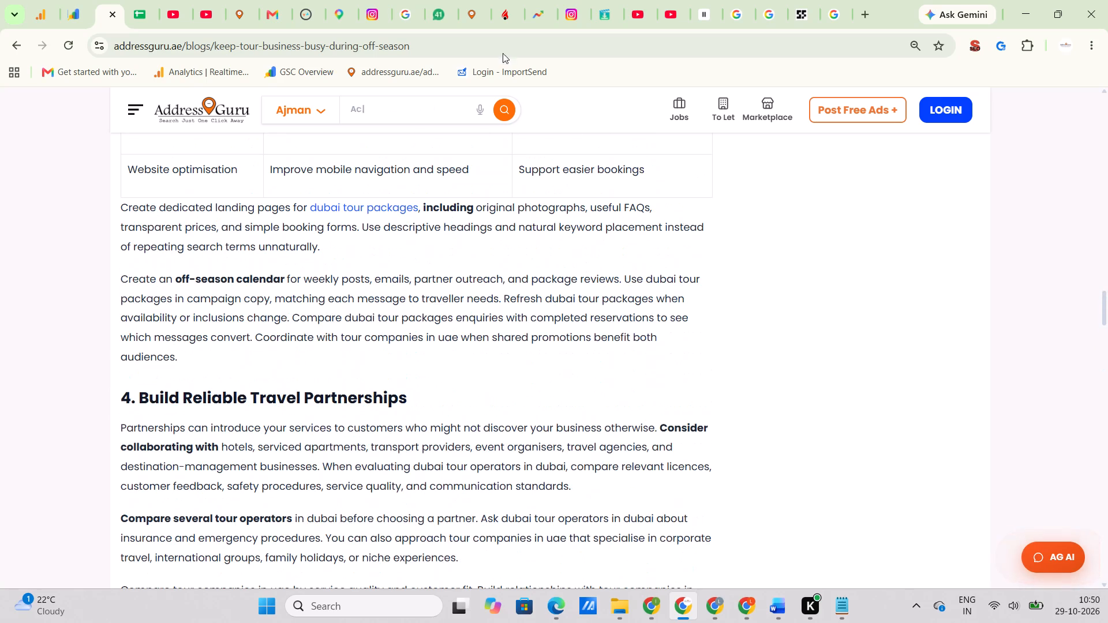
Copy the off-season tour post's URL, inspect it in the addressguru.ae Google Search Console property and request indexing.
double_click(496, 46)
key(ctrl+a)
key(ctrl+c)
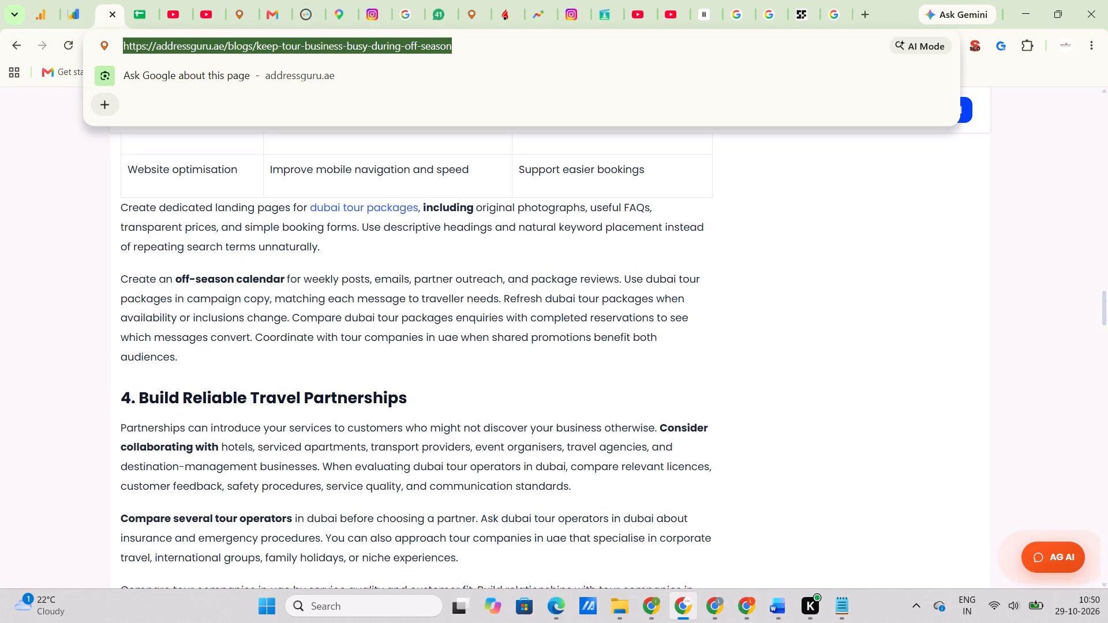
click(81, 0)
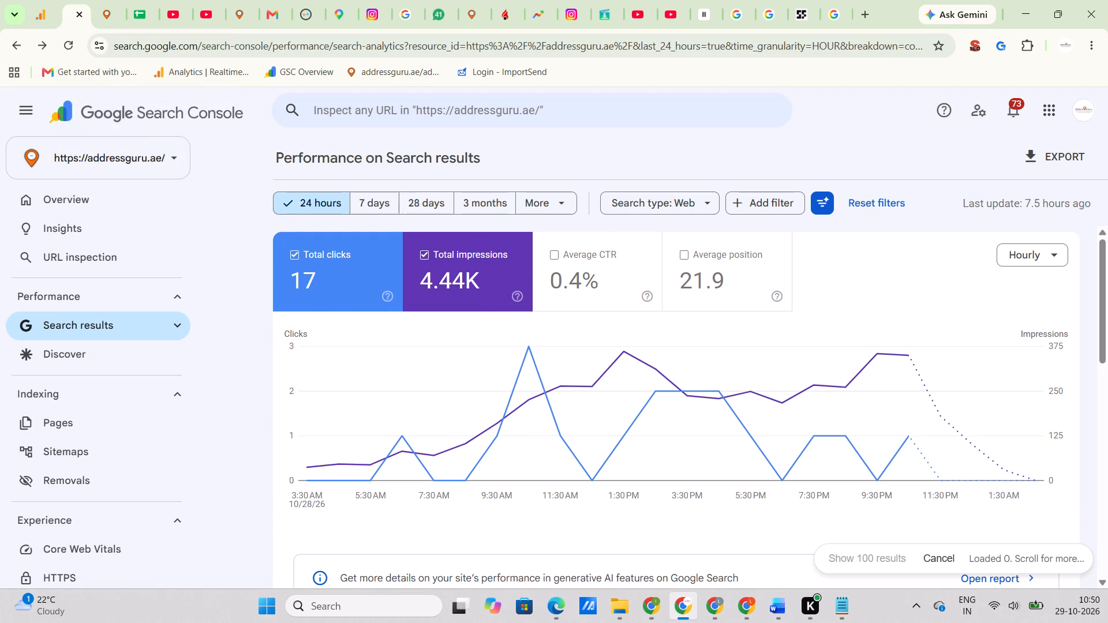
click(377, 110)
key(ctrl+v)
key(Return)
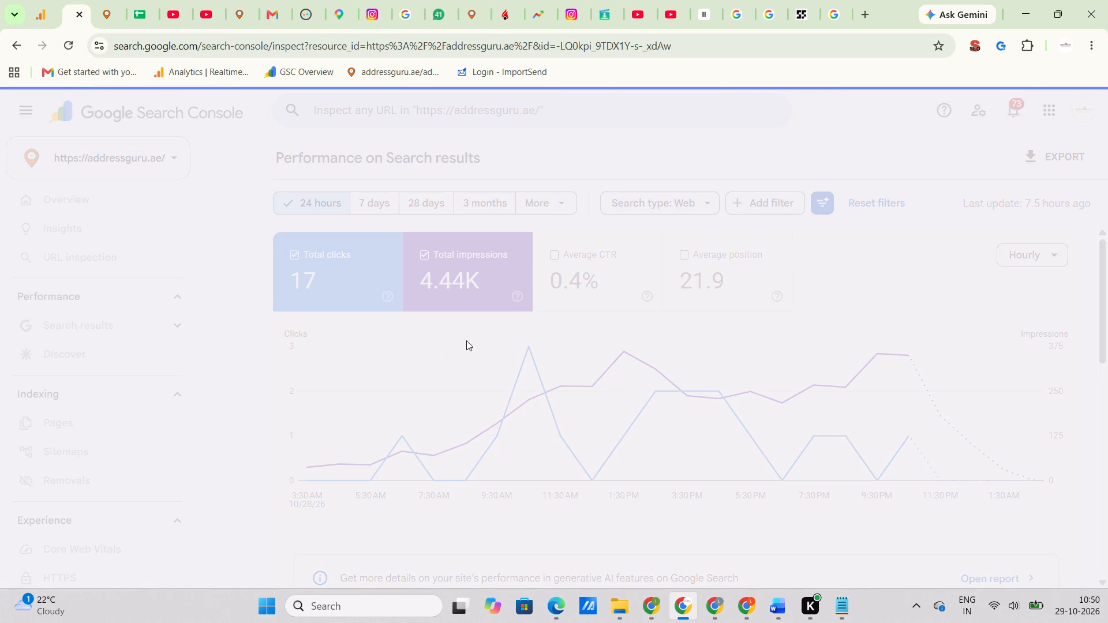
click(926, 354)
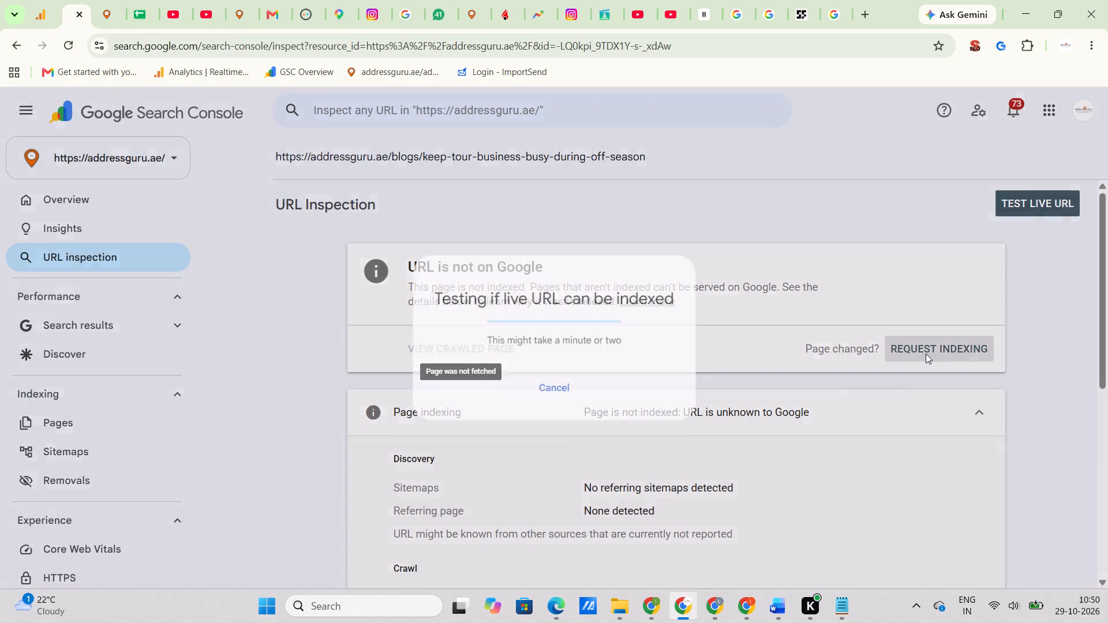
Record the off-season tour post's URL in cell B791 of the Address Guru UAE spreadsheet's "indexed pages" sheet.
click(147, 0)
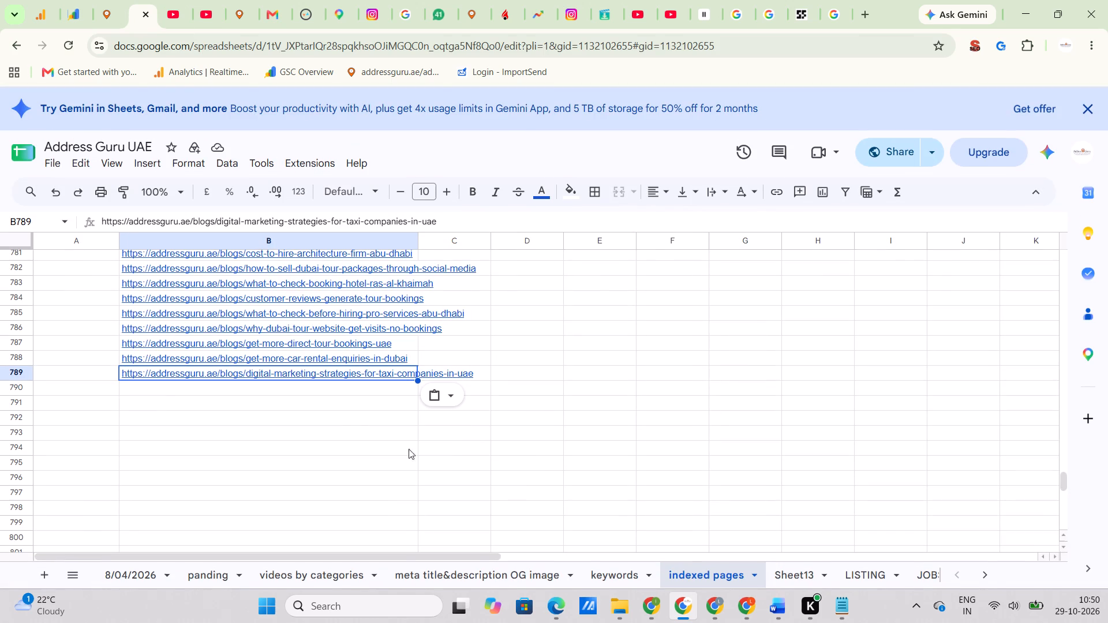
click(330, 397)
click(330, 404)
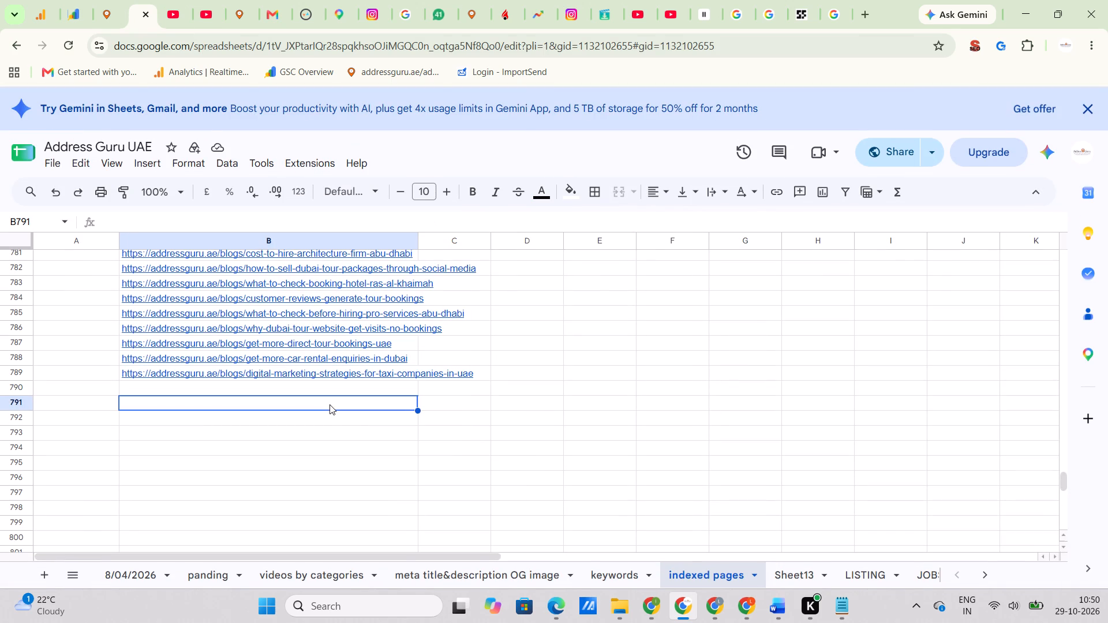
key(ctrl+v)
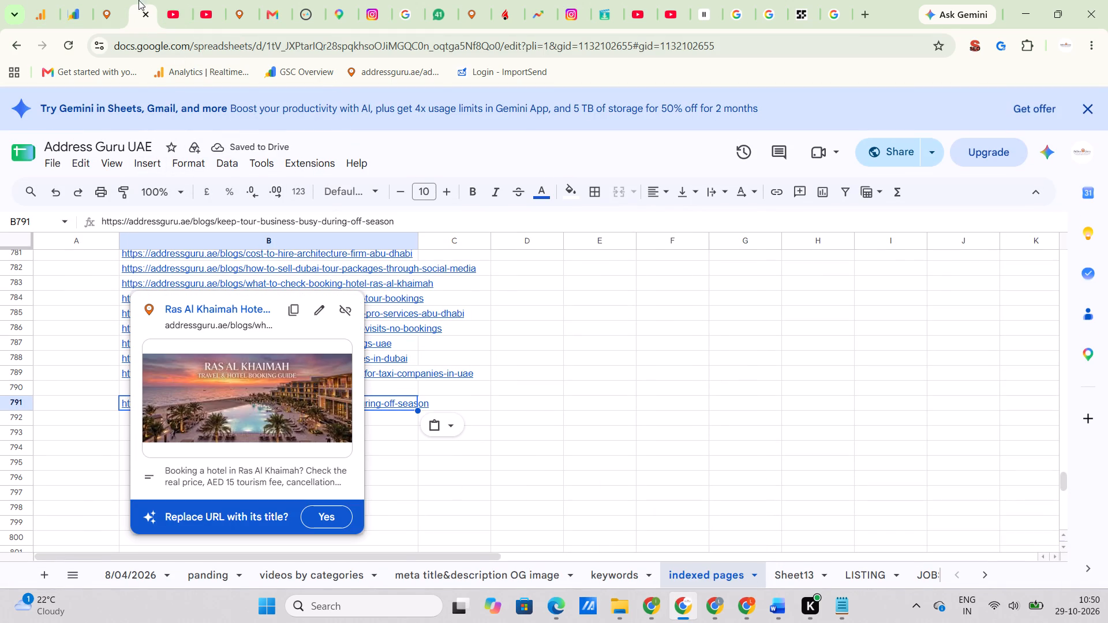
Copy the off-season post's title, go to its row in the Anoj intern JD spreadsheet and change its "done" cell's fill to white.
click(101, 0)
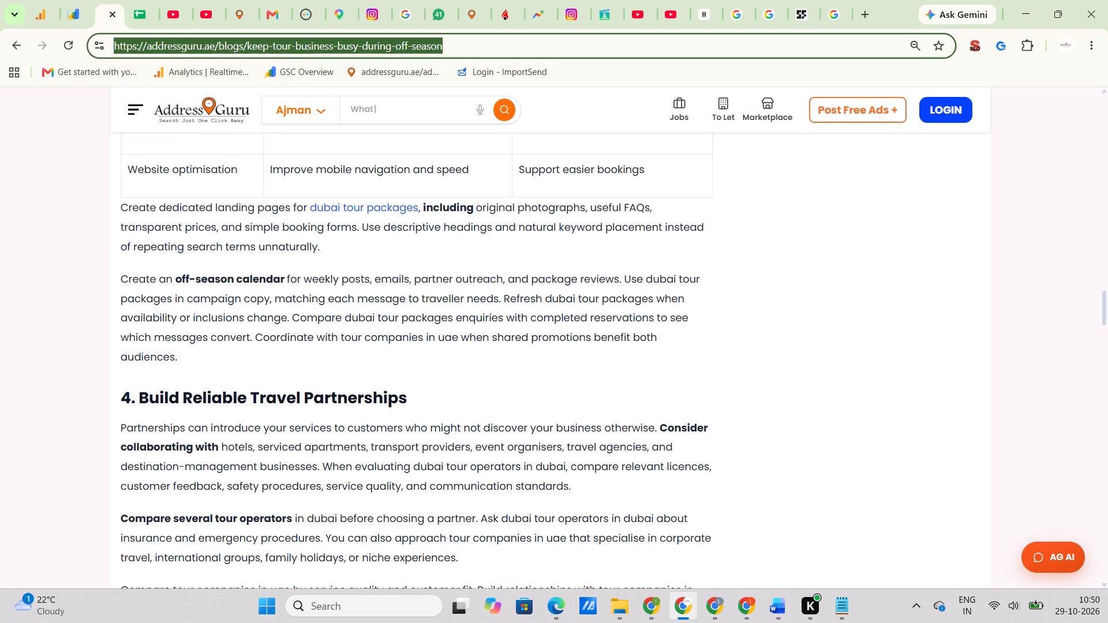
scroll(541, 521, up, 8)
scroll(454, 376, up, 6)
scroll(286, 302, up, 6)
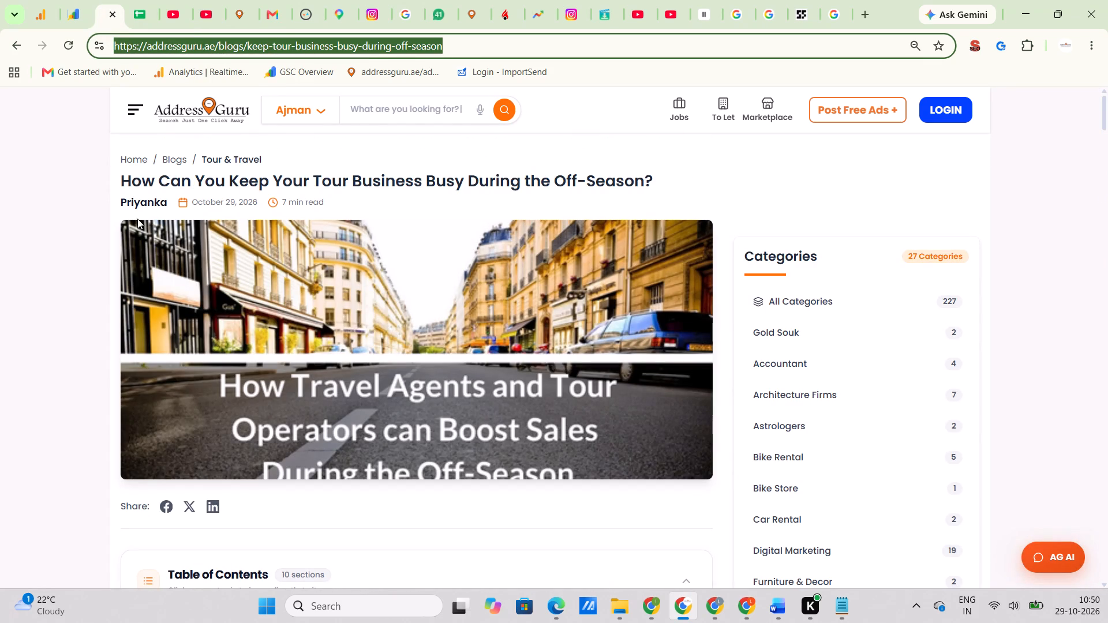
drag(119, 181, 689, 189)
key(ctrl+c)
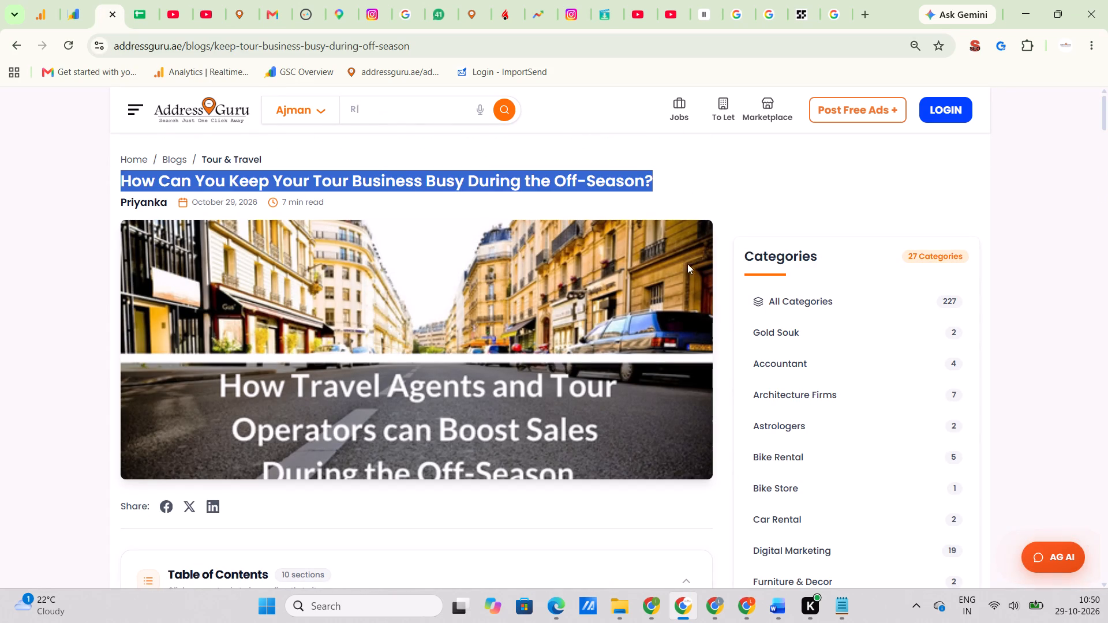
click(652, 620)
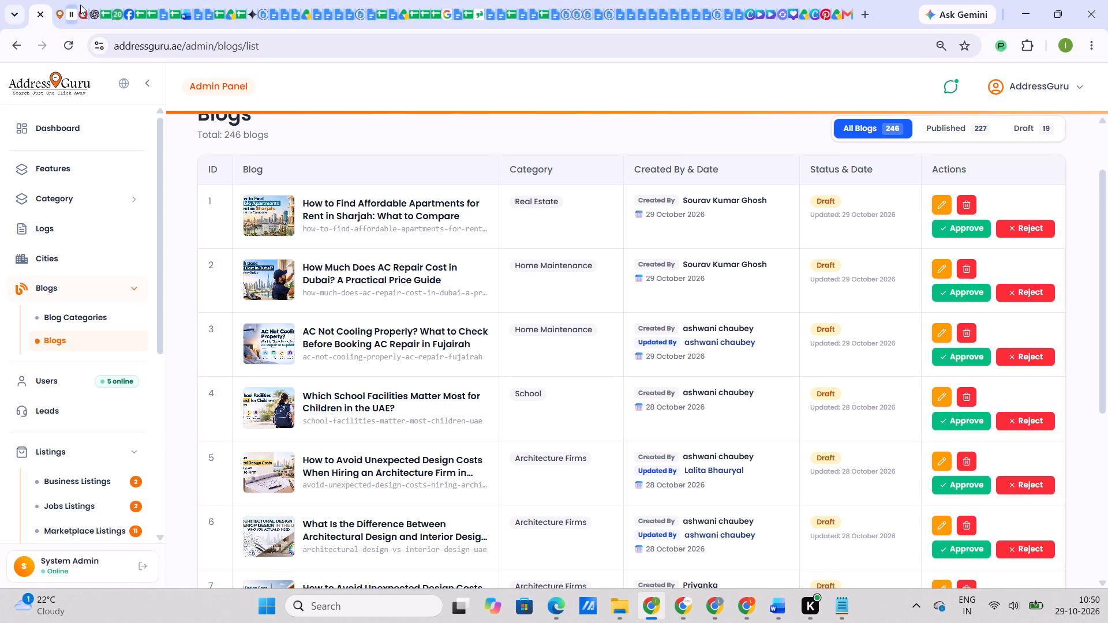
click(104, 0)
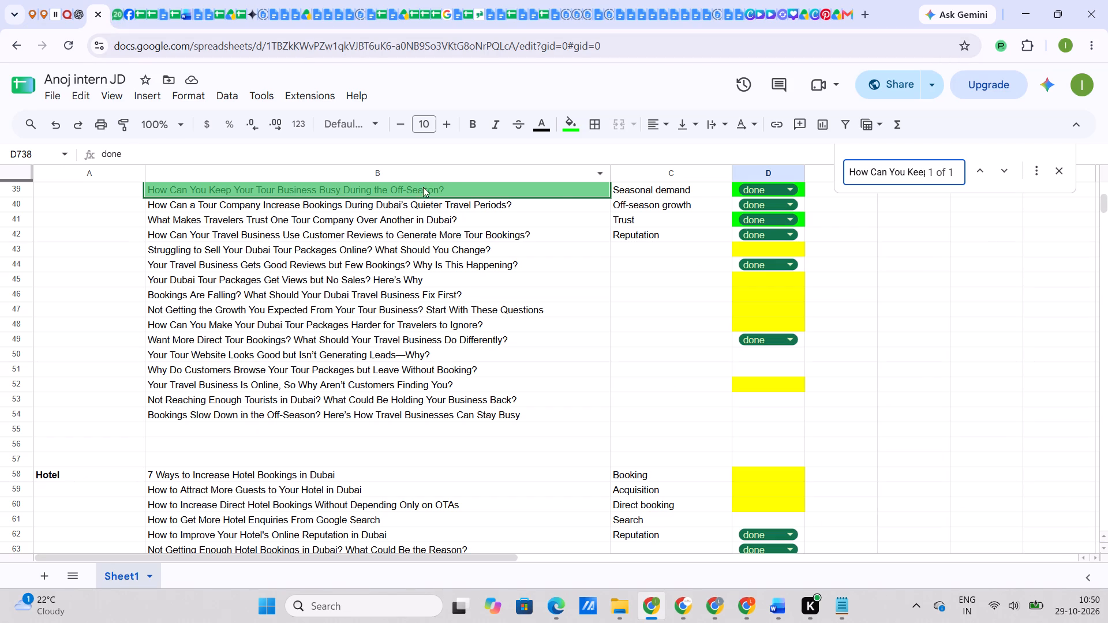
click(736, 186)
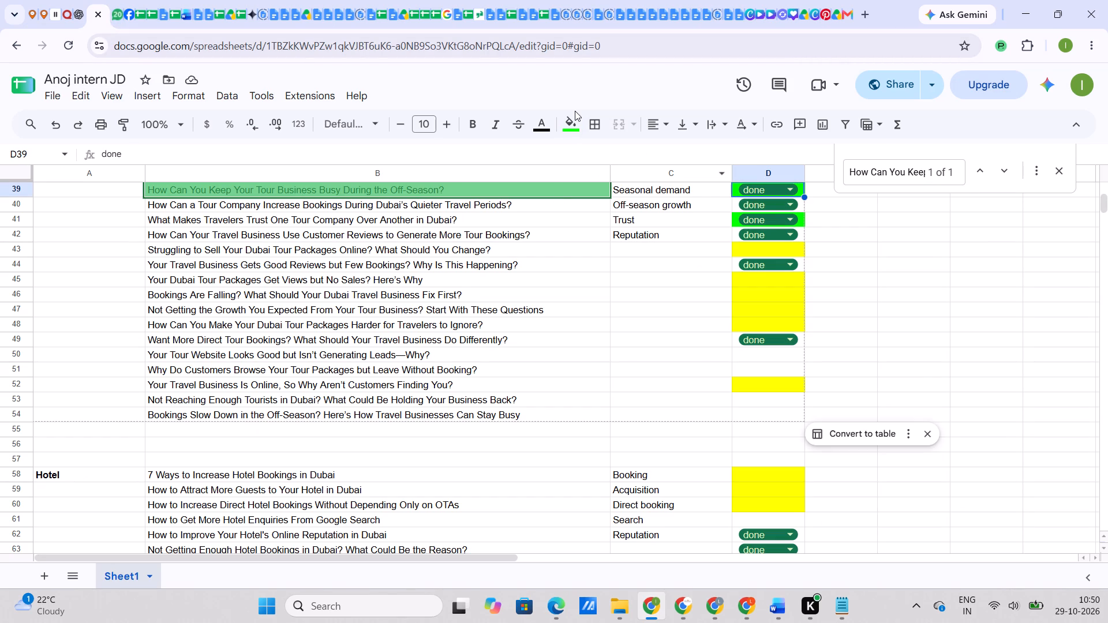
click(574, 111)
click(574, 121)
click(710, 174)
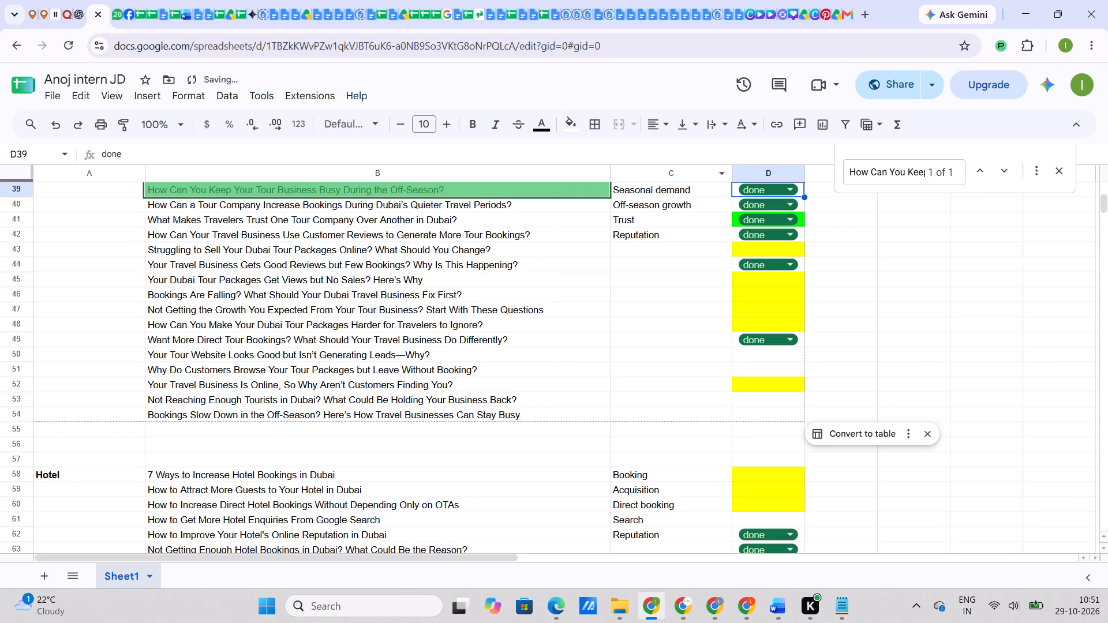
Return to AddressGuru's public blogs page and open the post on documents to prepare before meeting an architect in the UAE.
click(685, 614)
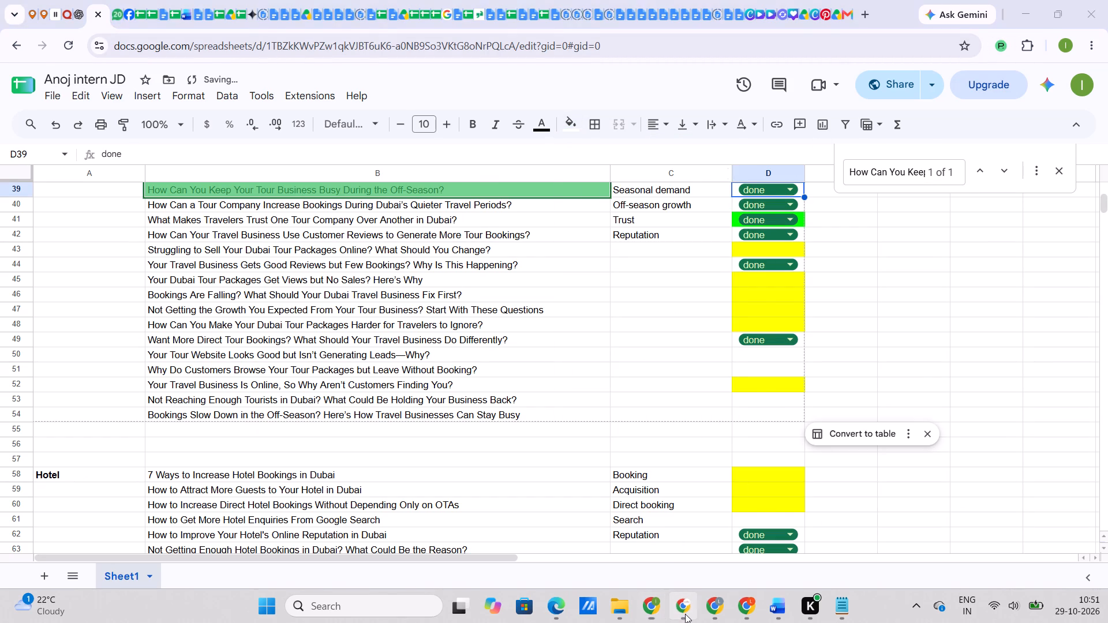
click(8, 43)
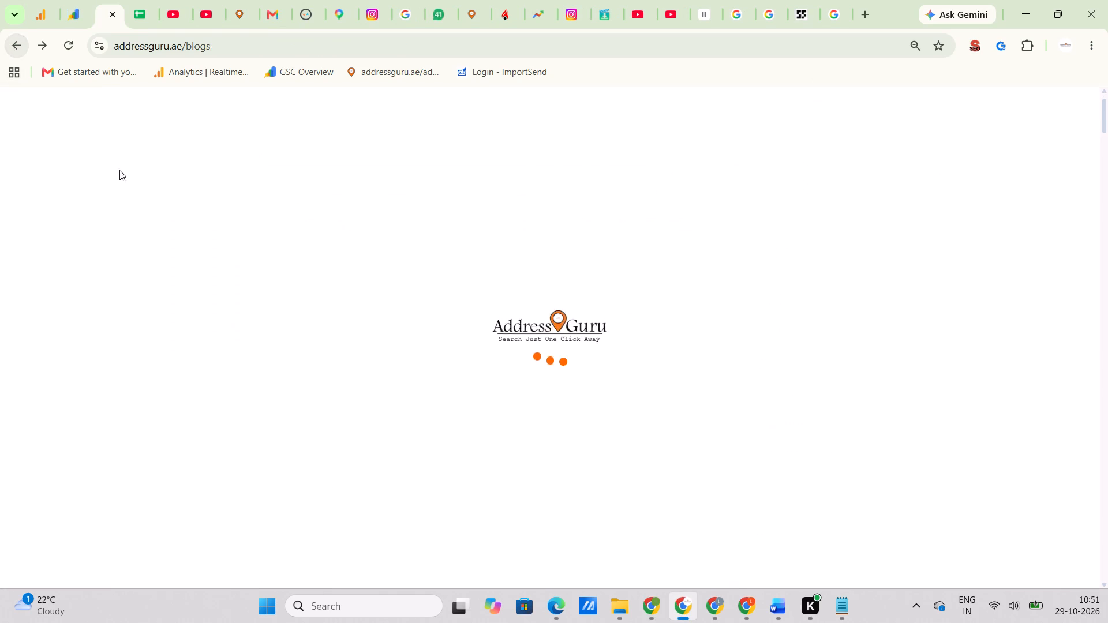
click(351, 363)
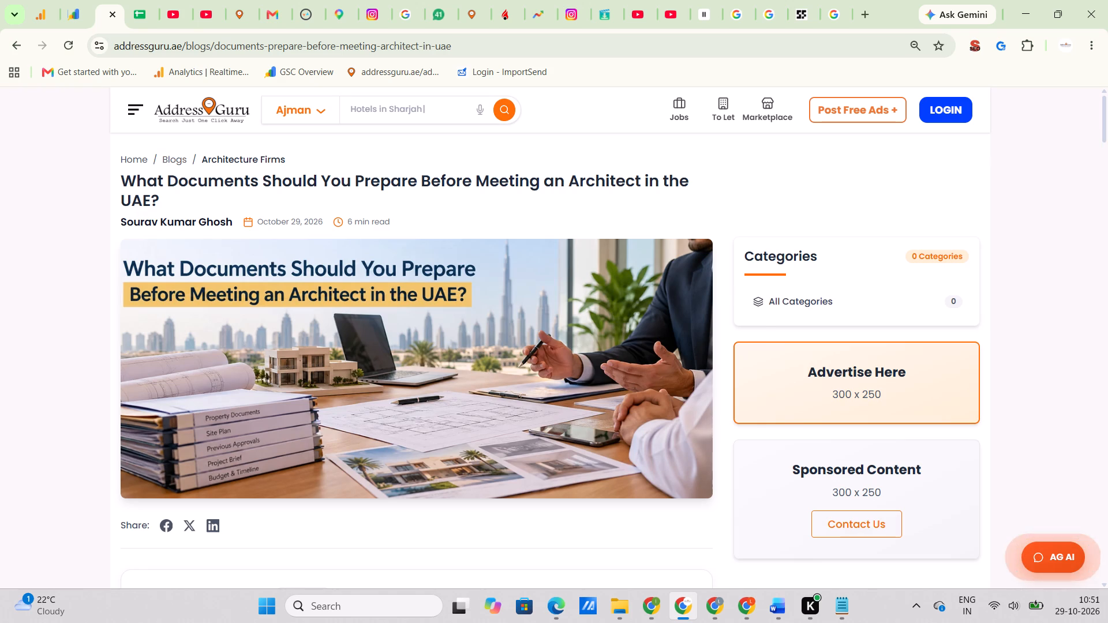
Search the Anoj intern JD spreadsheet for the architect post's title and change its "done" cell's fill to white.
drag(118, 175, 181, 196)
key(ctrl+c)
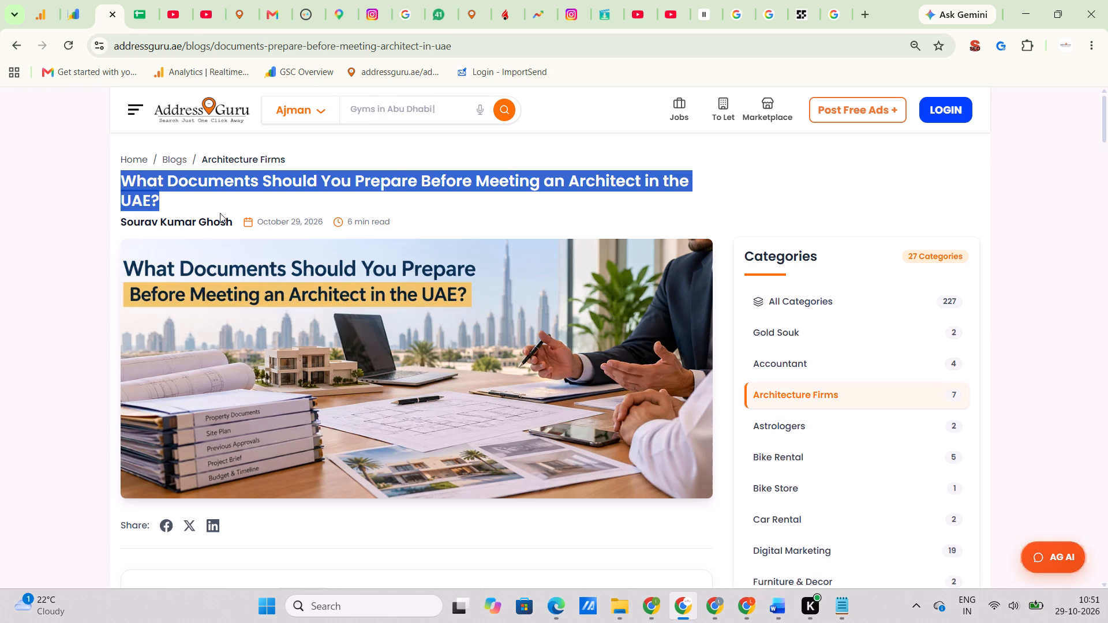
click(654, 607)
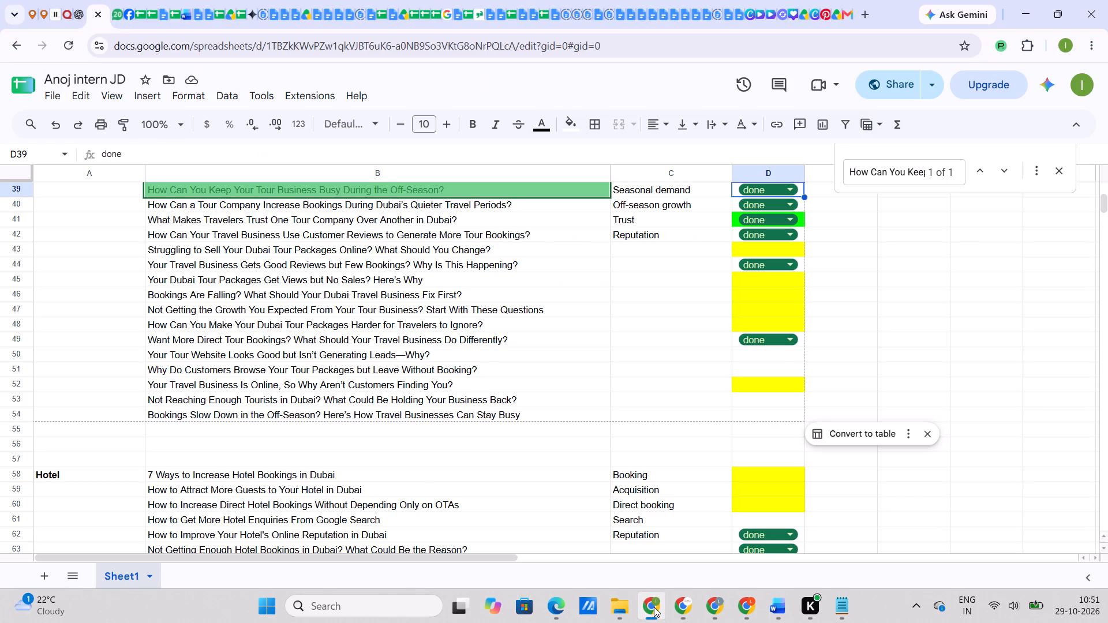
key(ctrl+f)
key(ctrl+v)
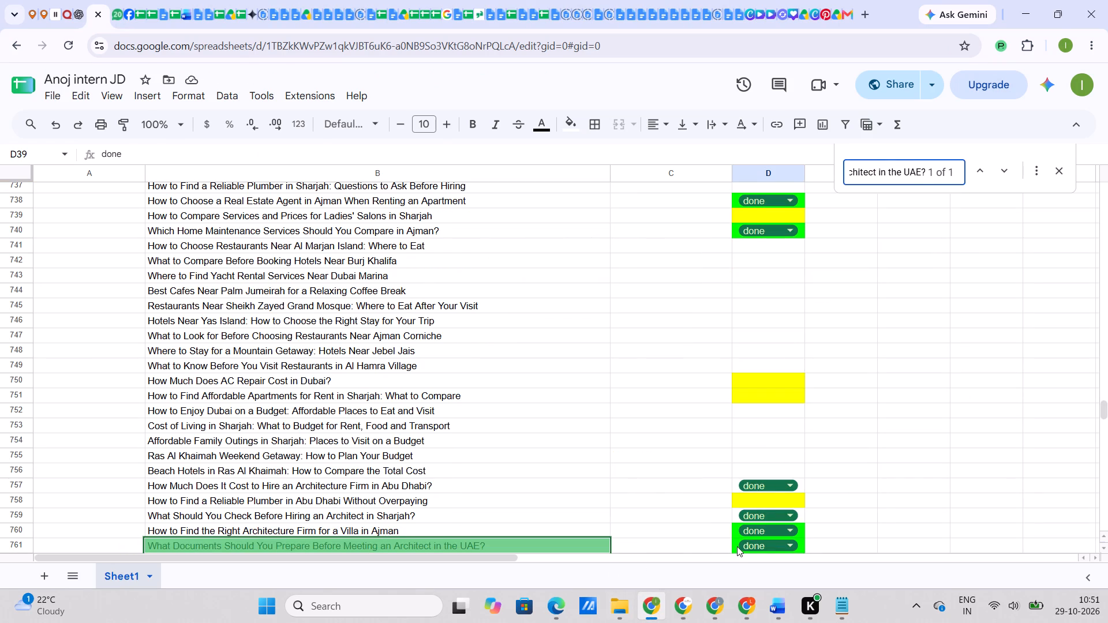
click(737, 546)
click(566, 122)
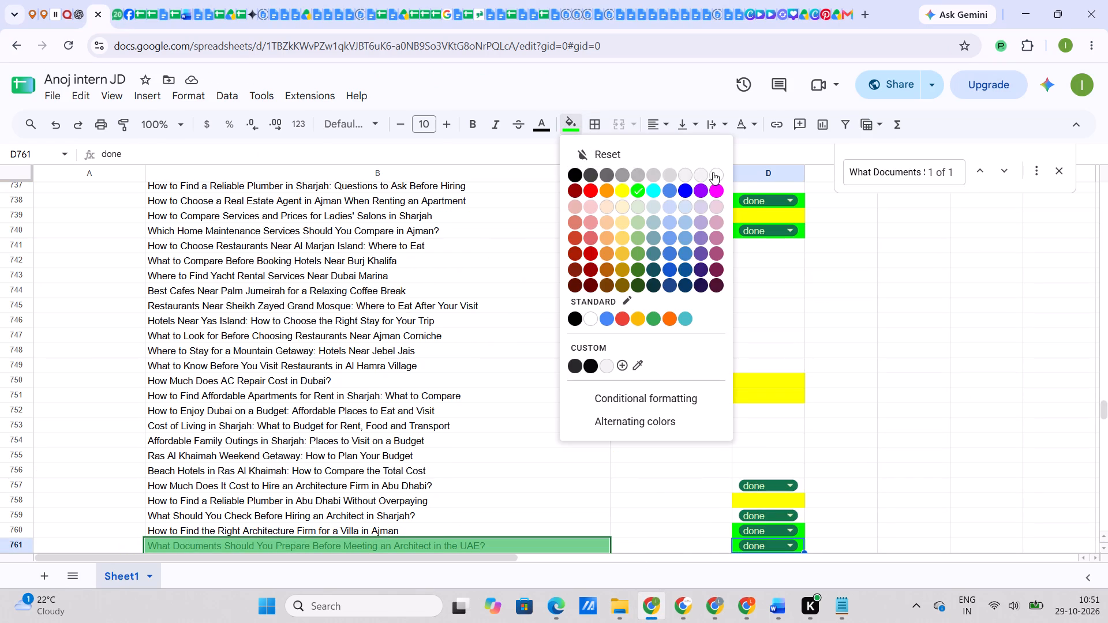
click(714, 170)
Copy the architect documents post's URL and submit it for URL inspection in Search Console, dismissing the previous post's indexing notice.
click(1028, 0)
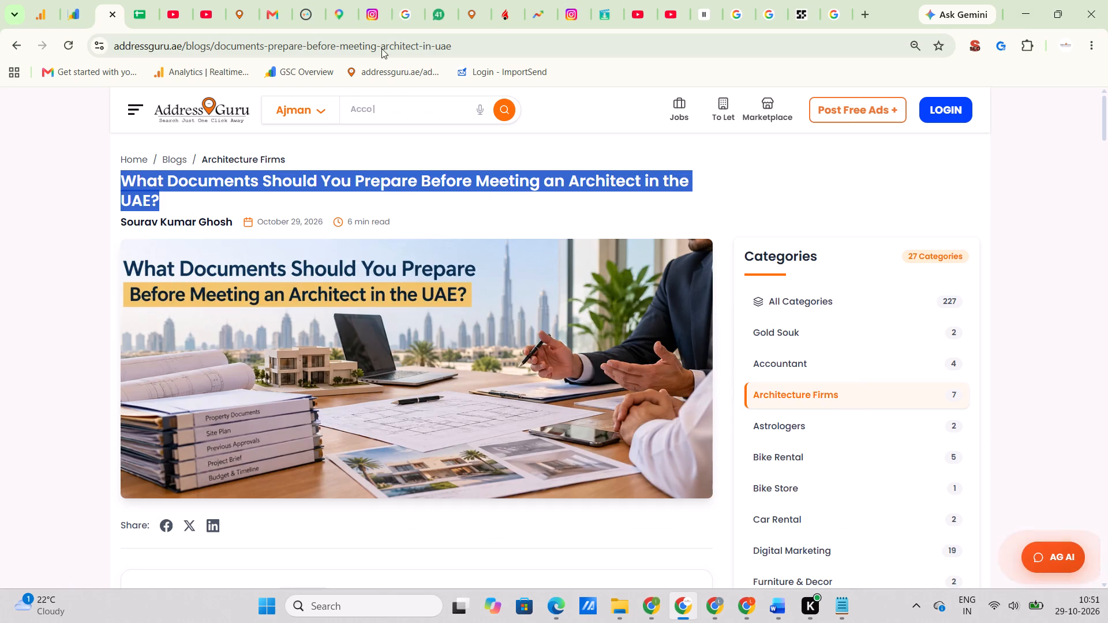
click(482, 43)
click(521, 38)
key(ctrl+a)
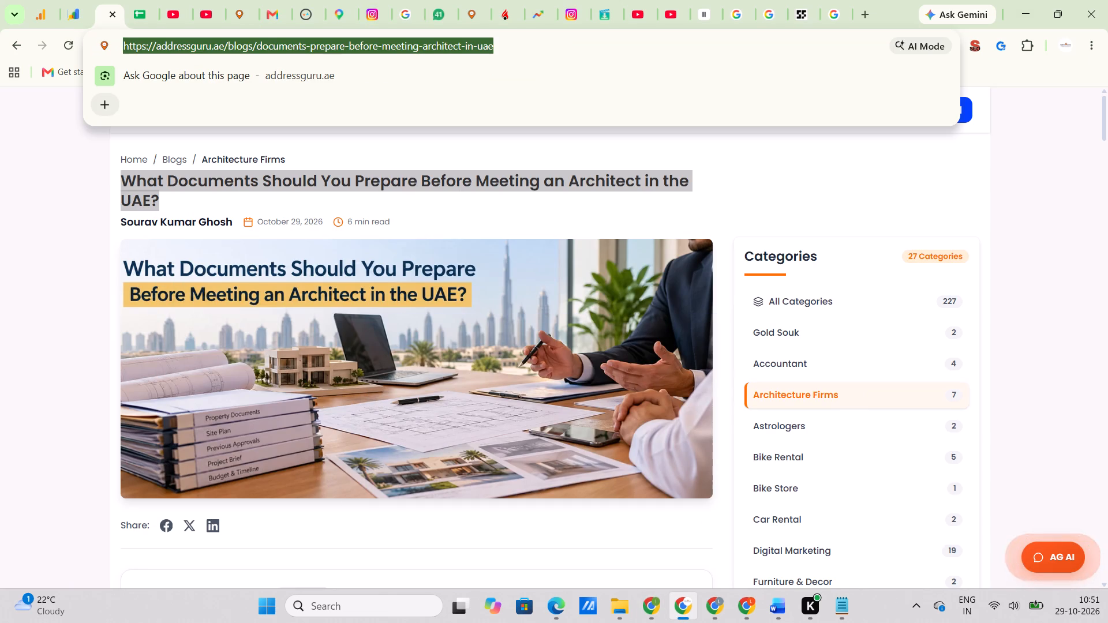
key(ctrl+c)
click(80, 0)
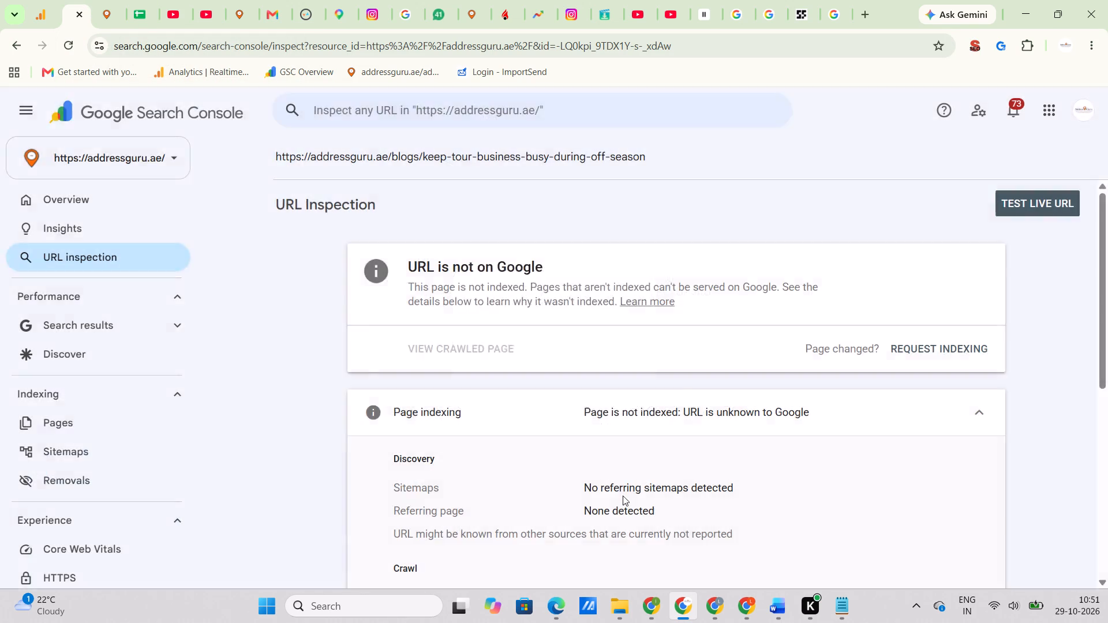
click(691, 399)
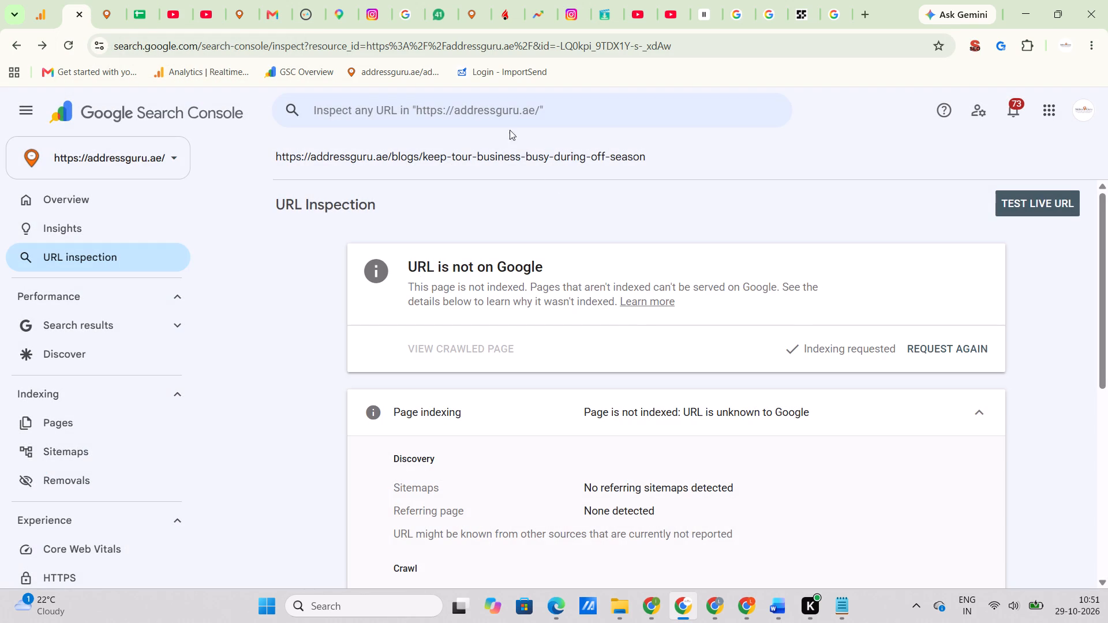
click(506, 103)
key(ctrl+v)
key(Return)
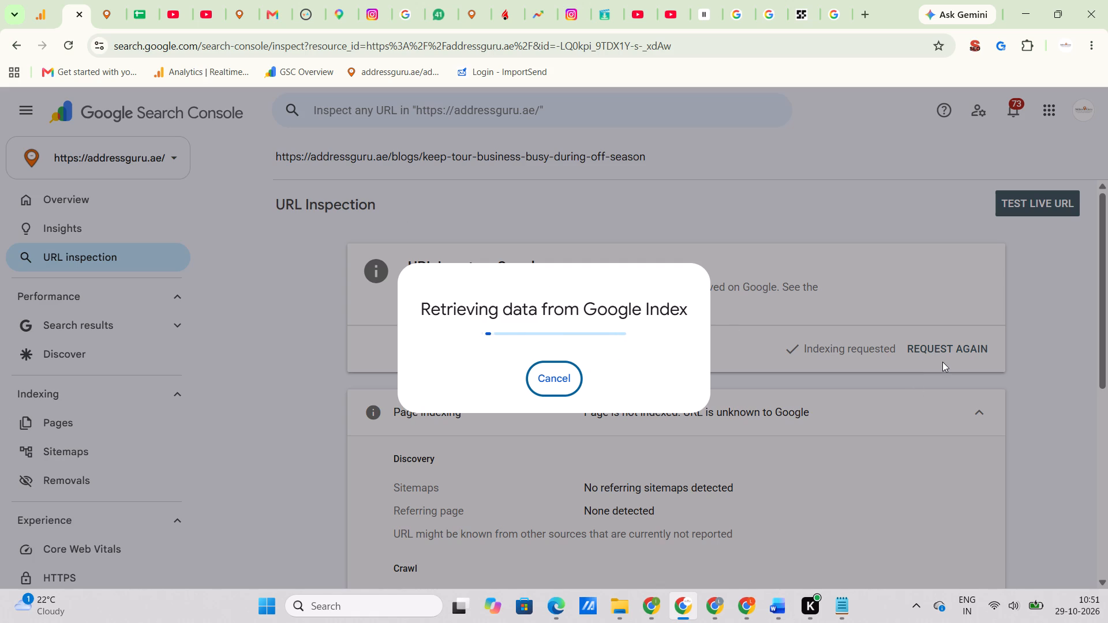
Record the architect documents post's URL in cell B792 of the "indexed pages" sheet.
click(143, 0)
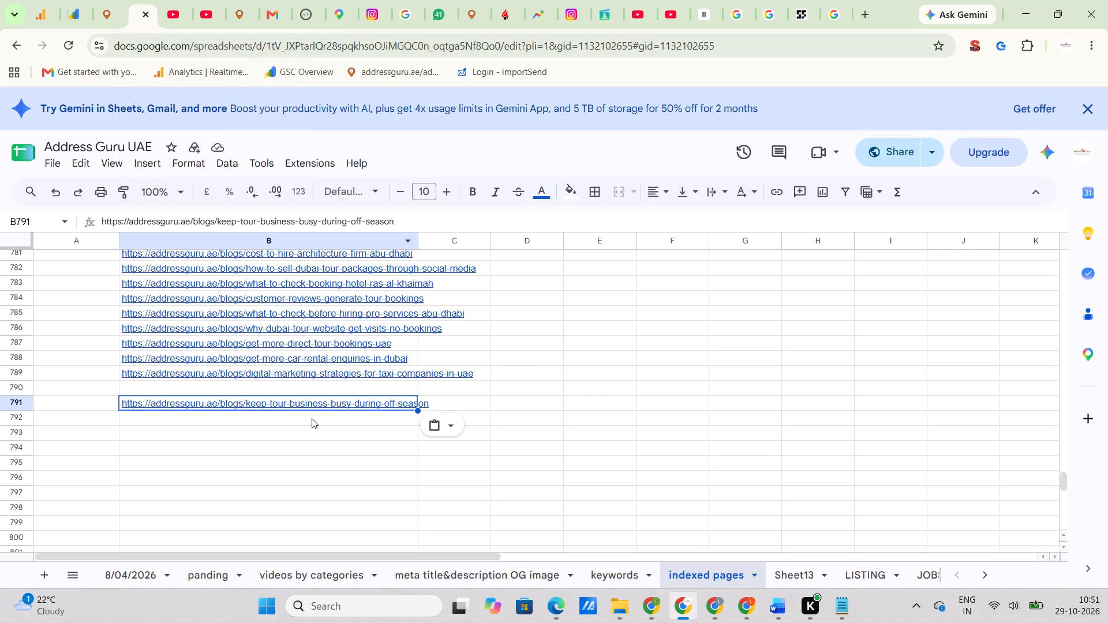
click(312, 418)
key(ctrl+v)
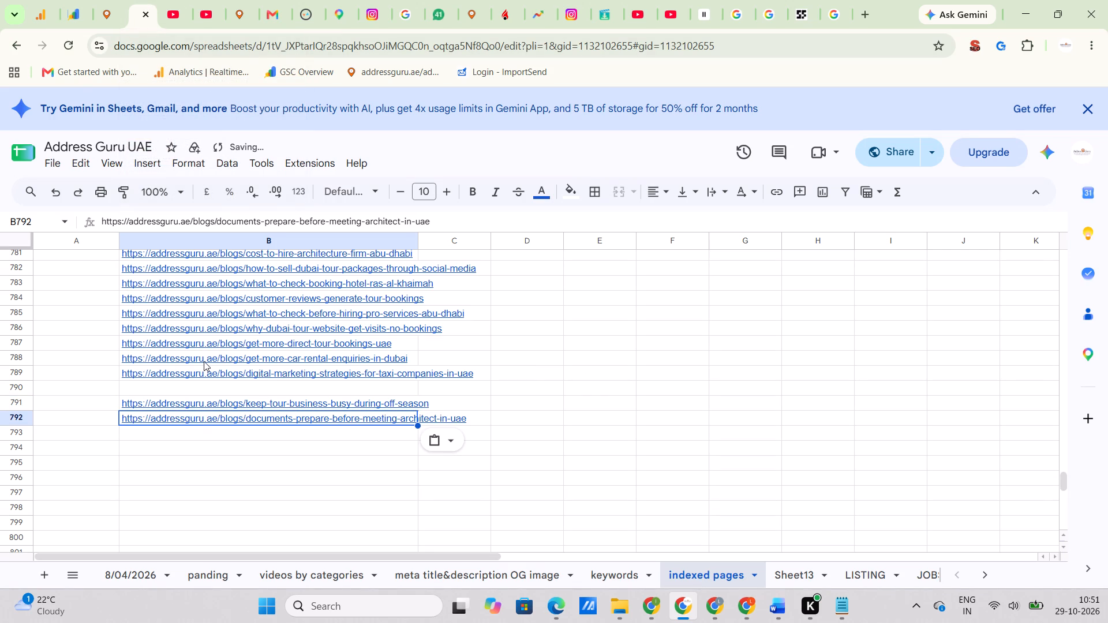
key(Down)
Check the progress of the architect documents URL inspection in Search Console.
click(73, 0)
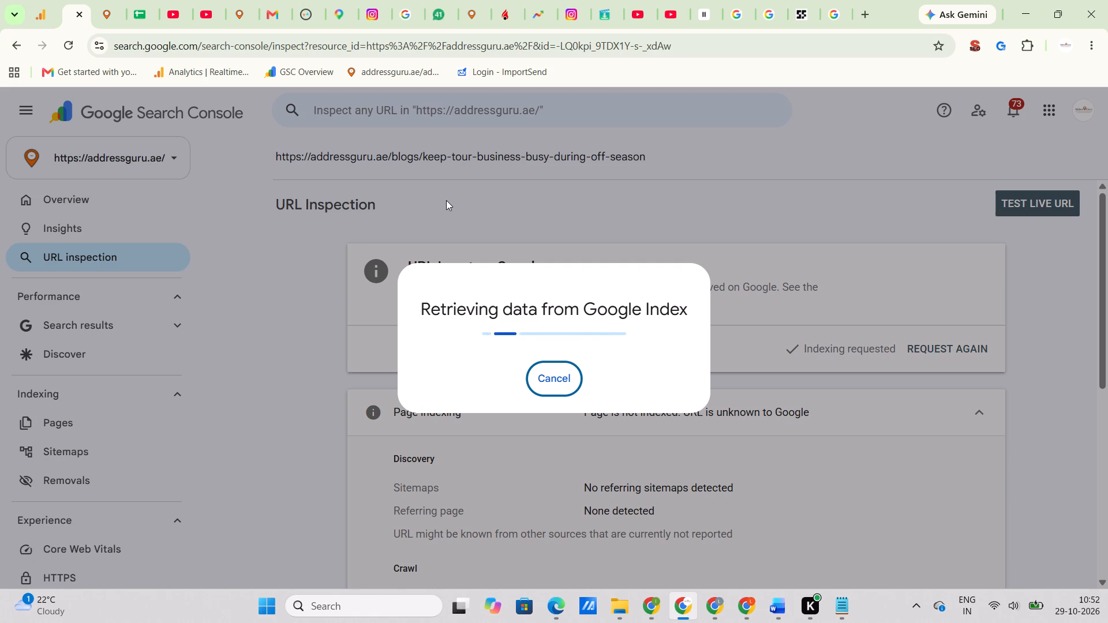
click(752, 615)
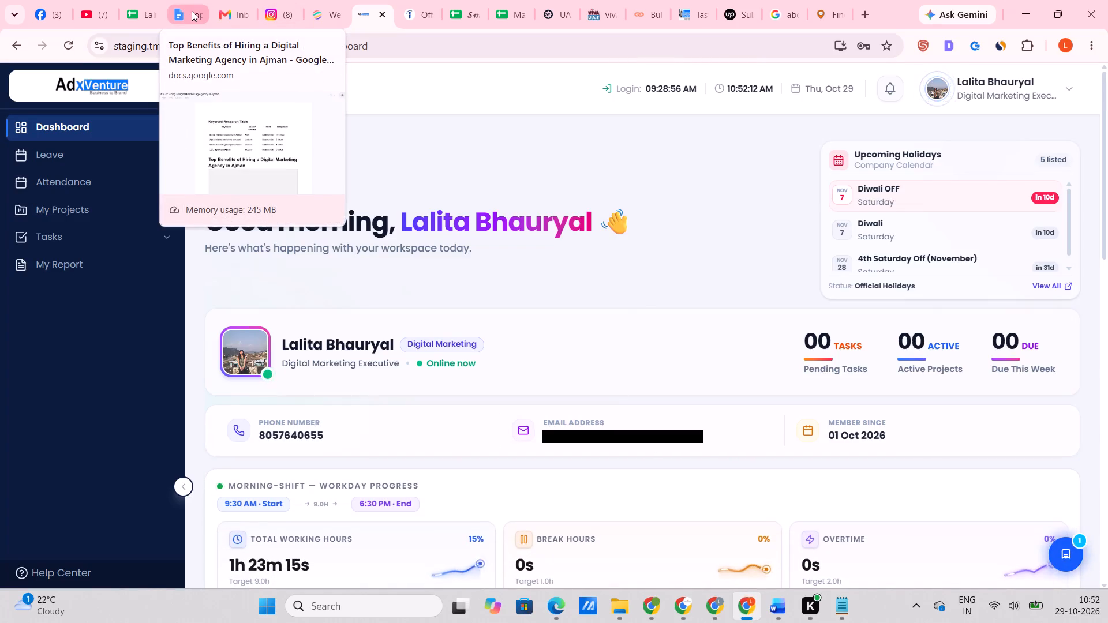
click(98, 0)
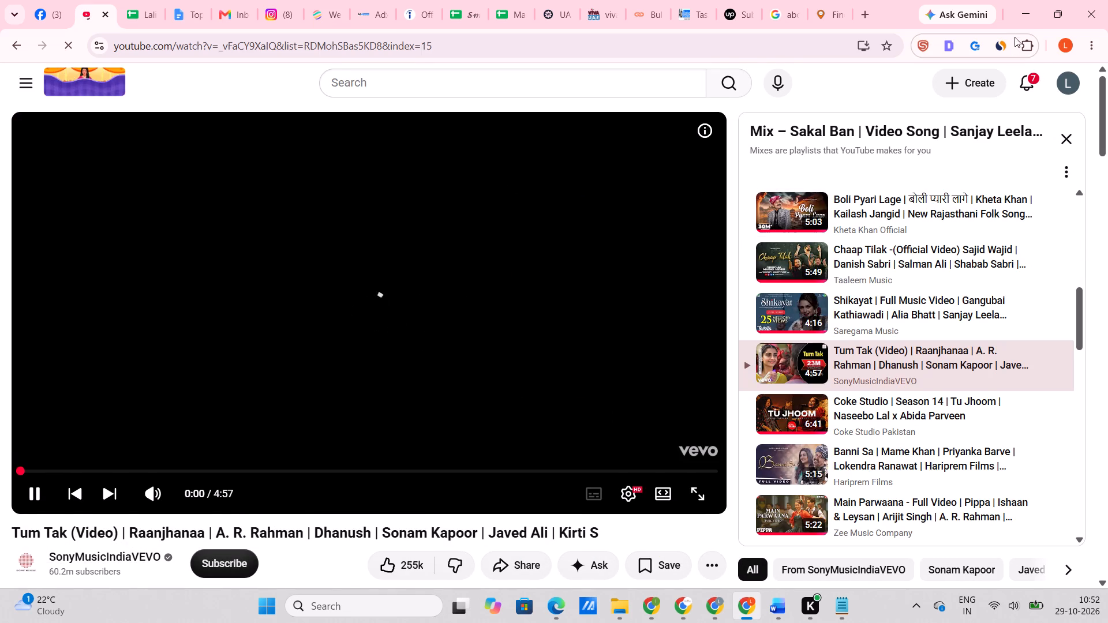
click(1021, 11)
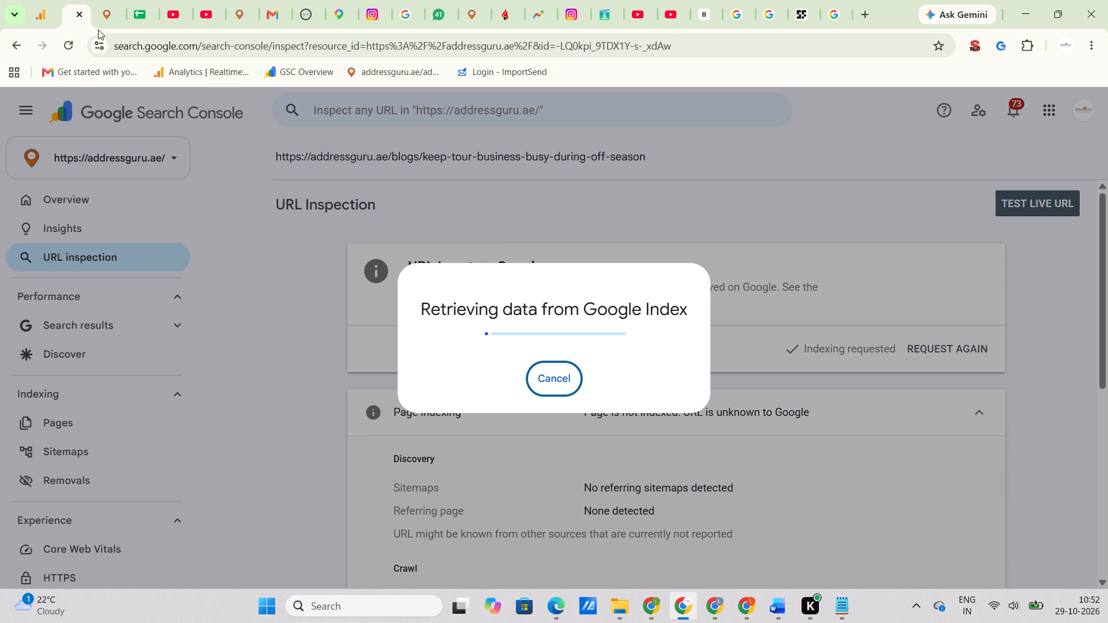
Open the taxi companies post linked in cell B789 and run a Google "site:" search on its URL, completing the robot check.
click(138, 0)
click(399, 374)
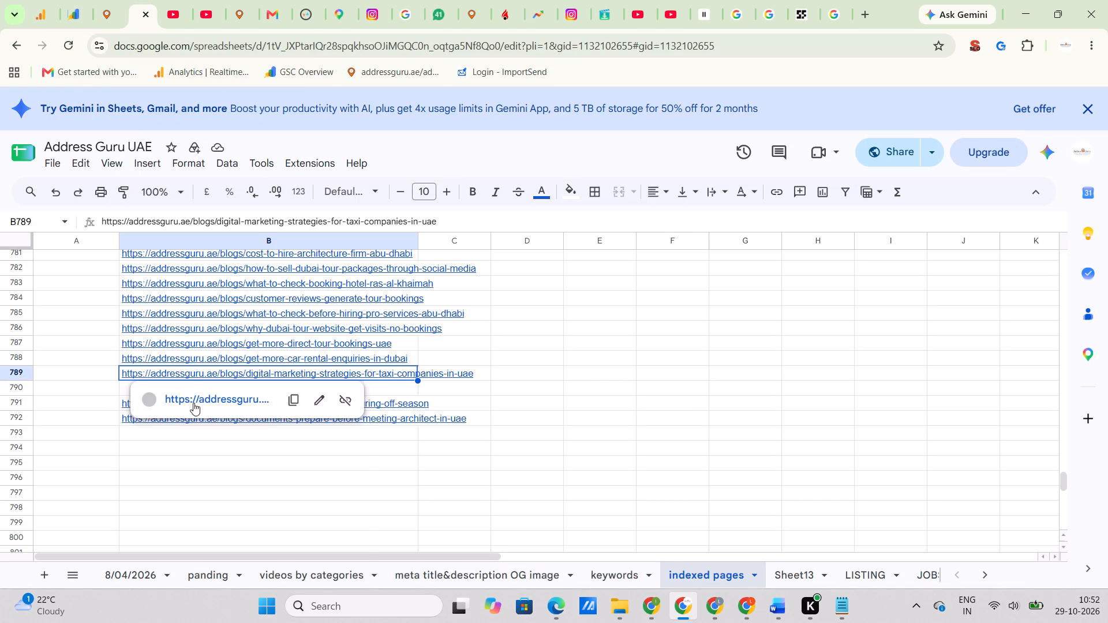
click(207, 392)
click(219, 397)
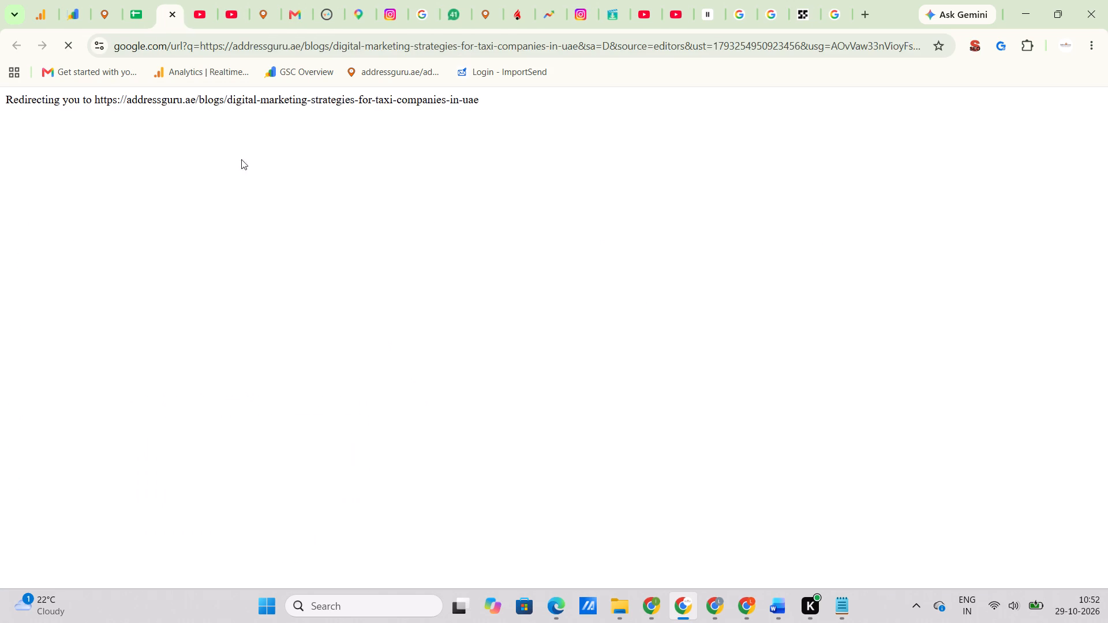
click(491, 43)
click(522, 45)
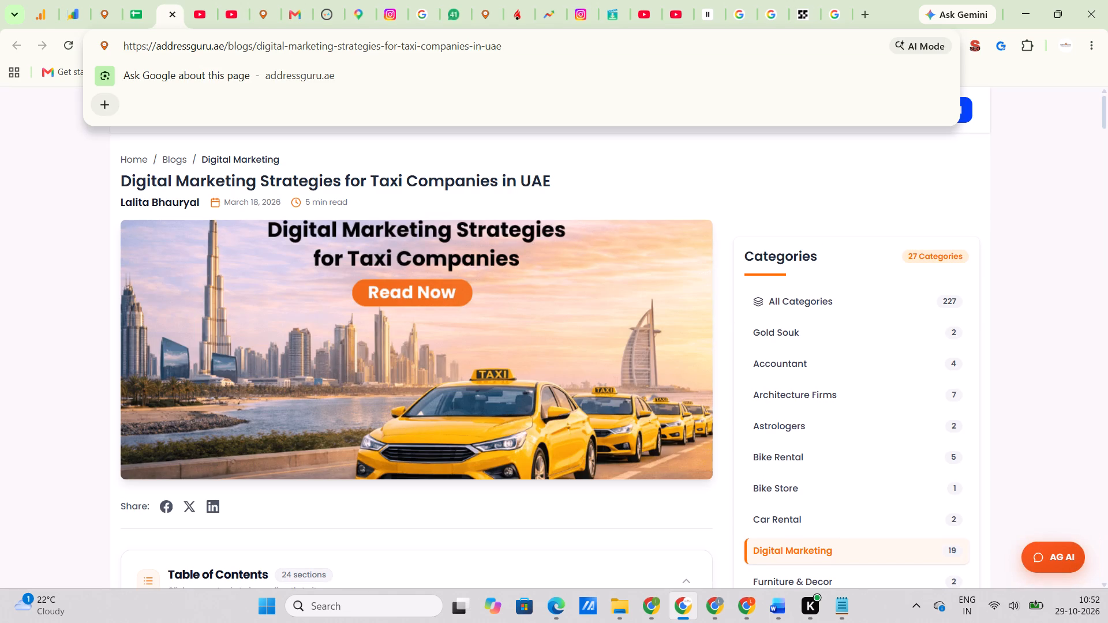
key(ctrl+a)
key(Left)
text(site:)
key(Return)
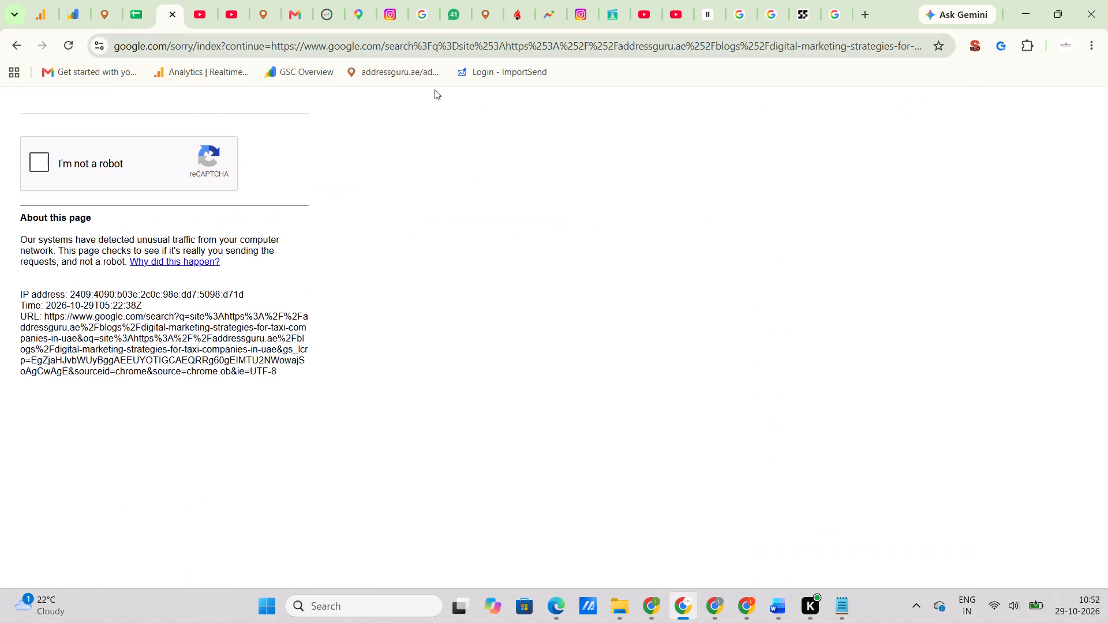
click(55, 160)
click(44, 165)
click(178, 14)
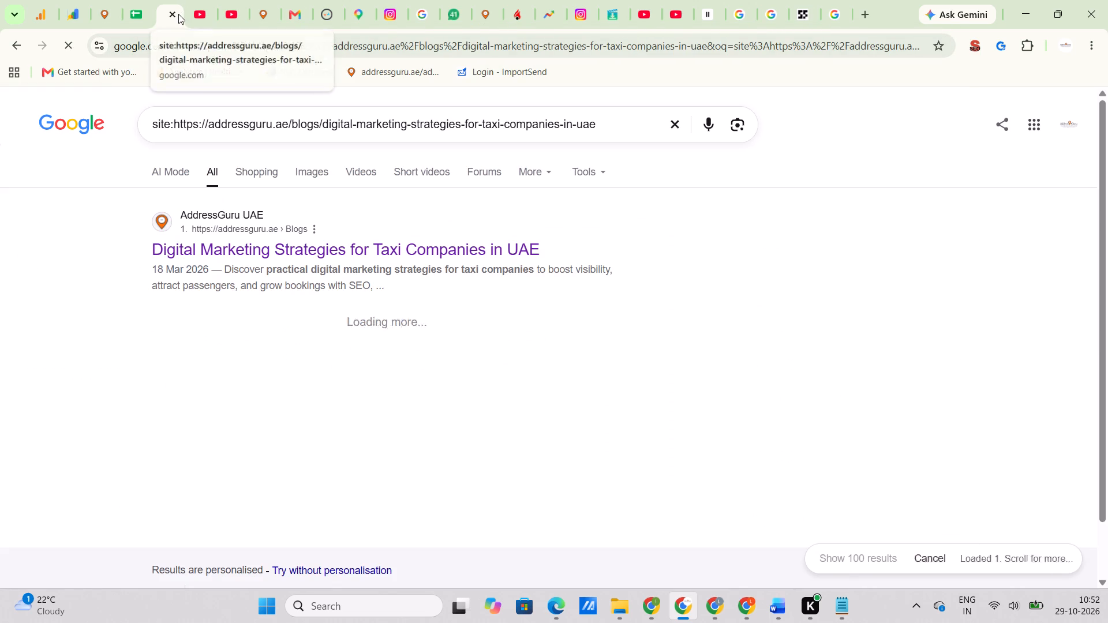
click(174, 15)
Copy the "done" status from row 779 to cell C789 beside the taxi companies post in the "indexed pages" sheet.
click(141, 0)
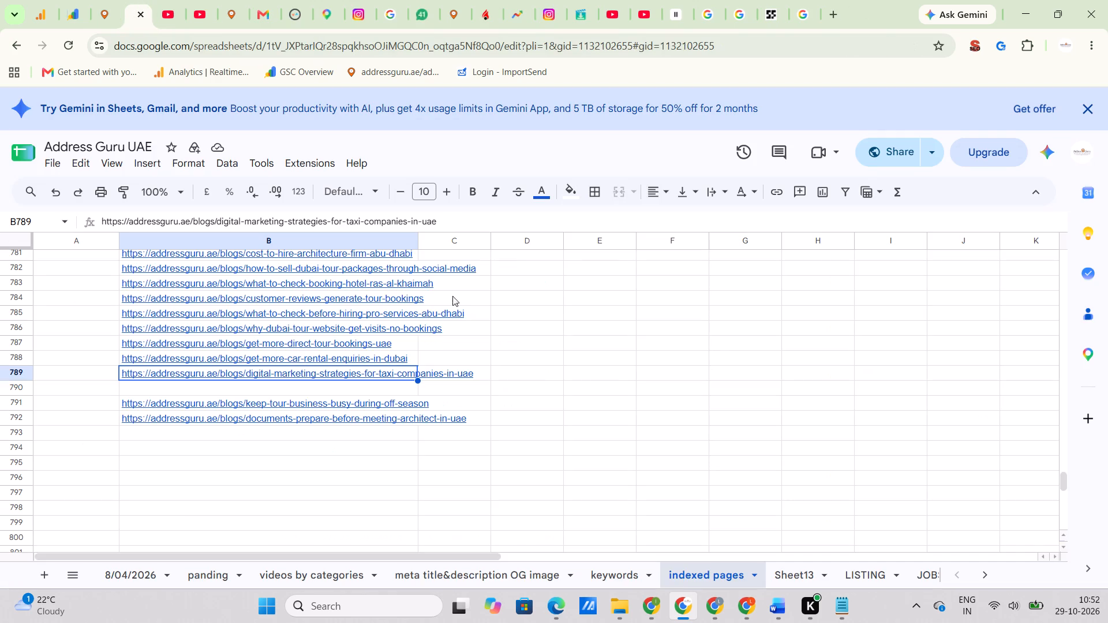
scroll(472, 352, up, 1)
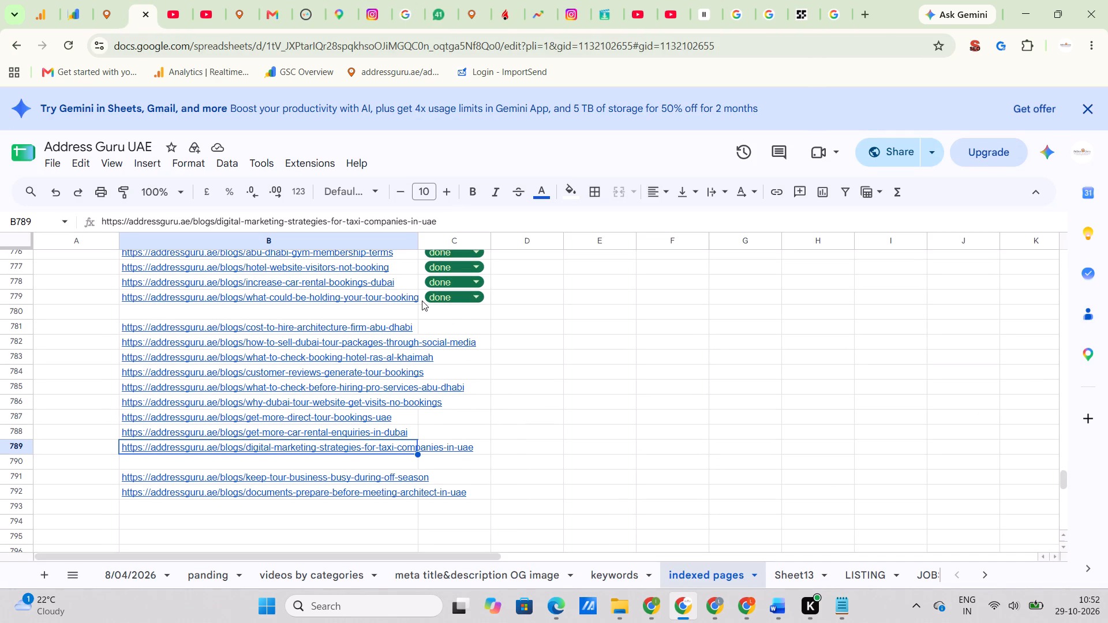
click(422, 301)
key(ctrl+c)
click(462, 446)
key(ctrl+v)
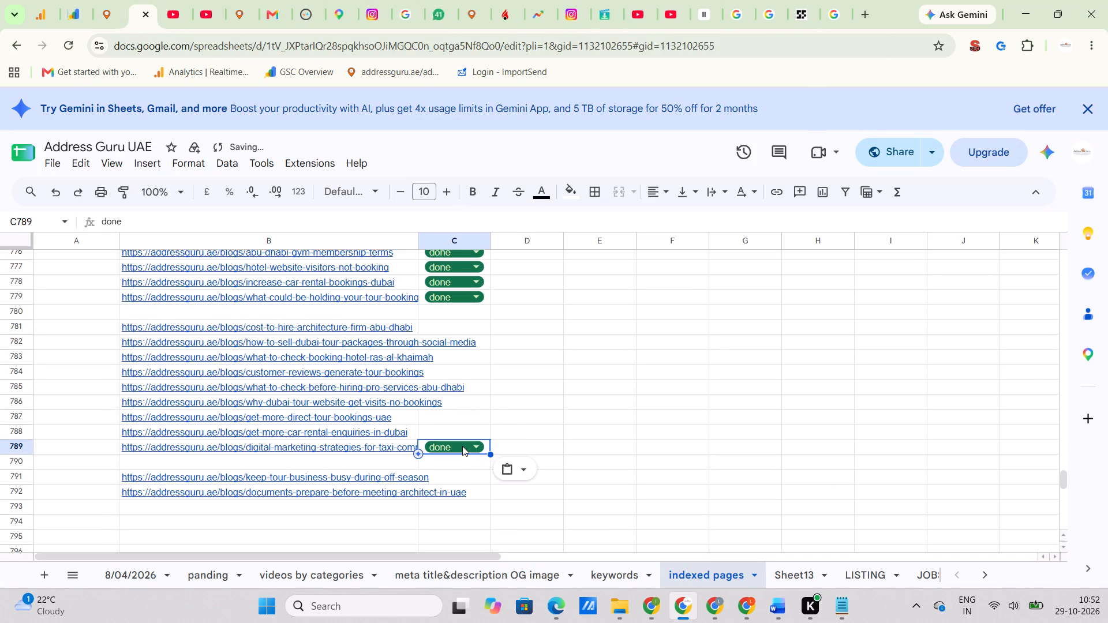
Open the car rental enquiries post linked in cell B788 and check its indexing with a Google "site:" search on its URL.
click(352, 433)
click(556, 408)
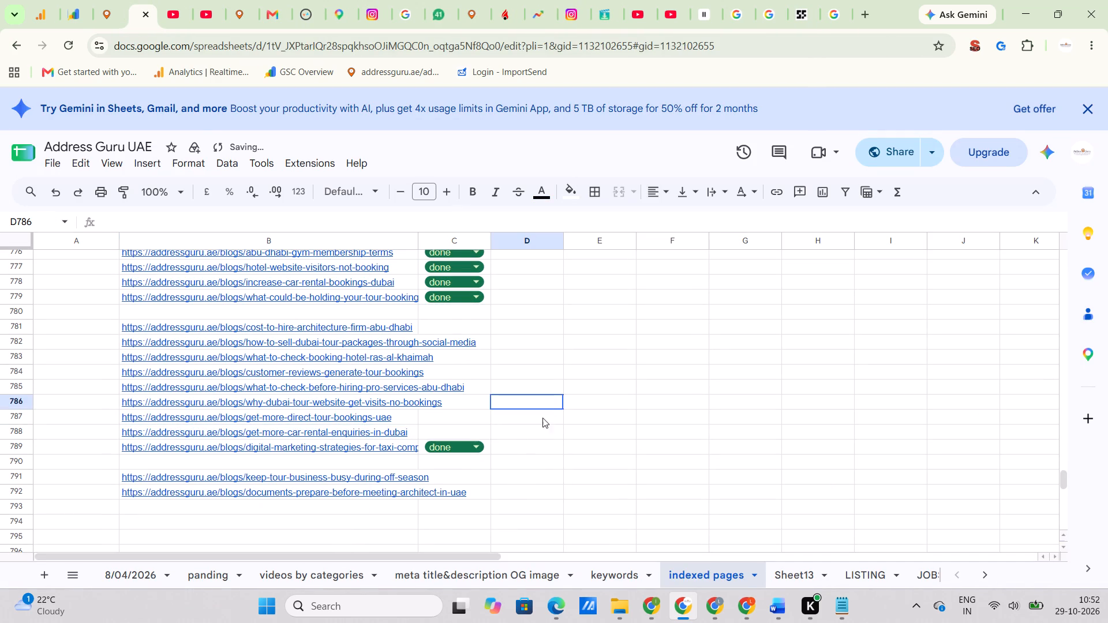
click(409, 436)
click(218, 280)
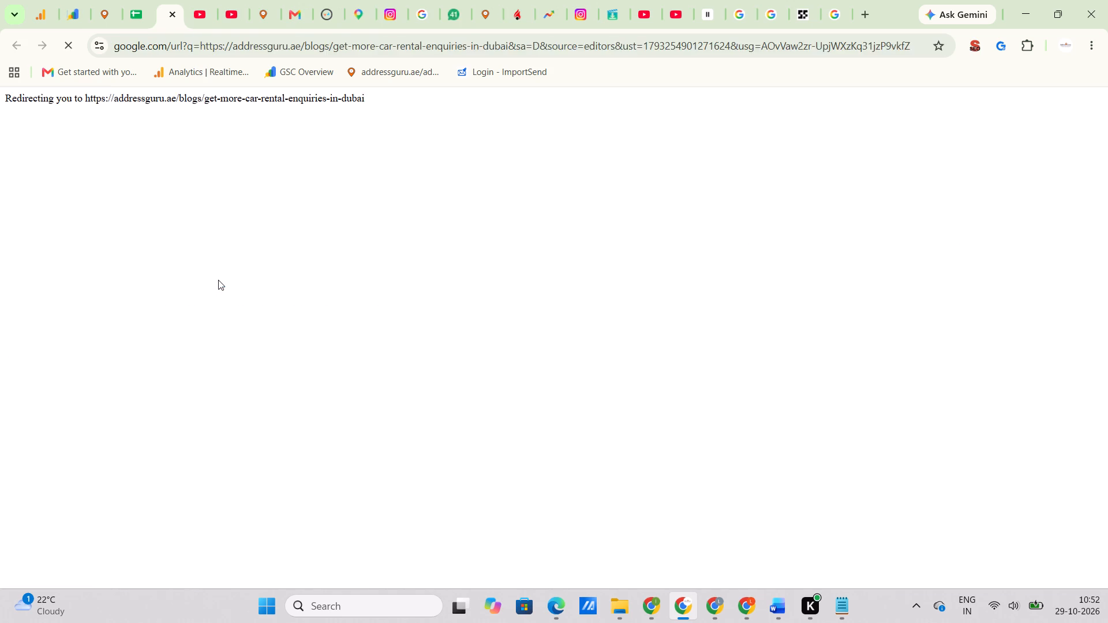
click(429, 44)
click(455, 44)
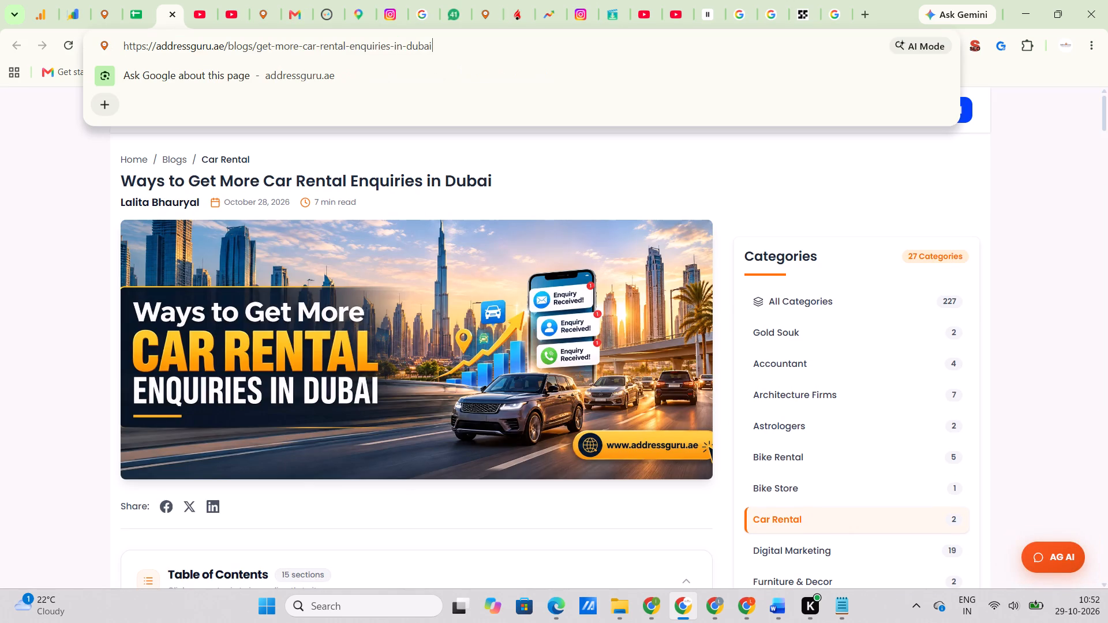
key(ctrl+a)
key(Left)
text(site)
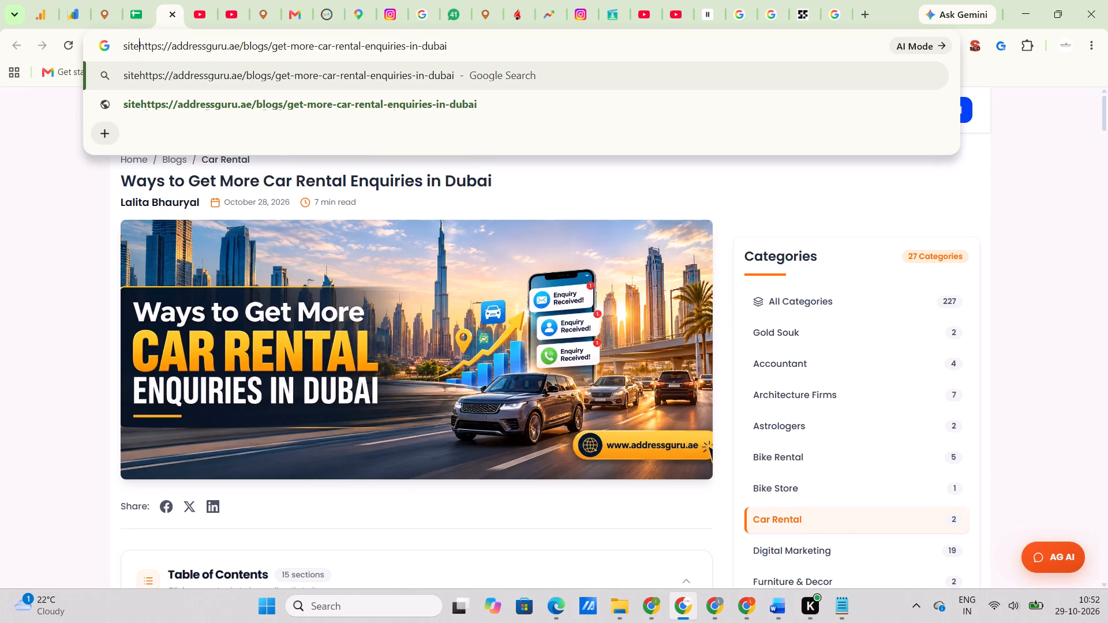
key(shift+colon)
key(Return)
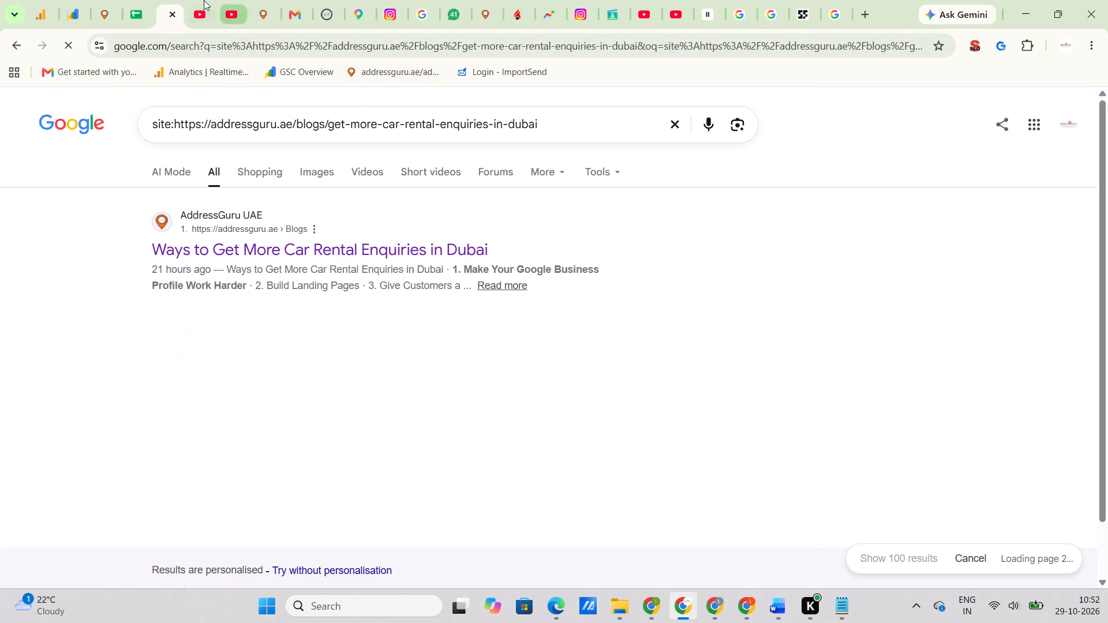
click(170, 6)
click(171, 12)
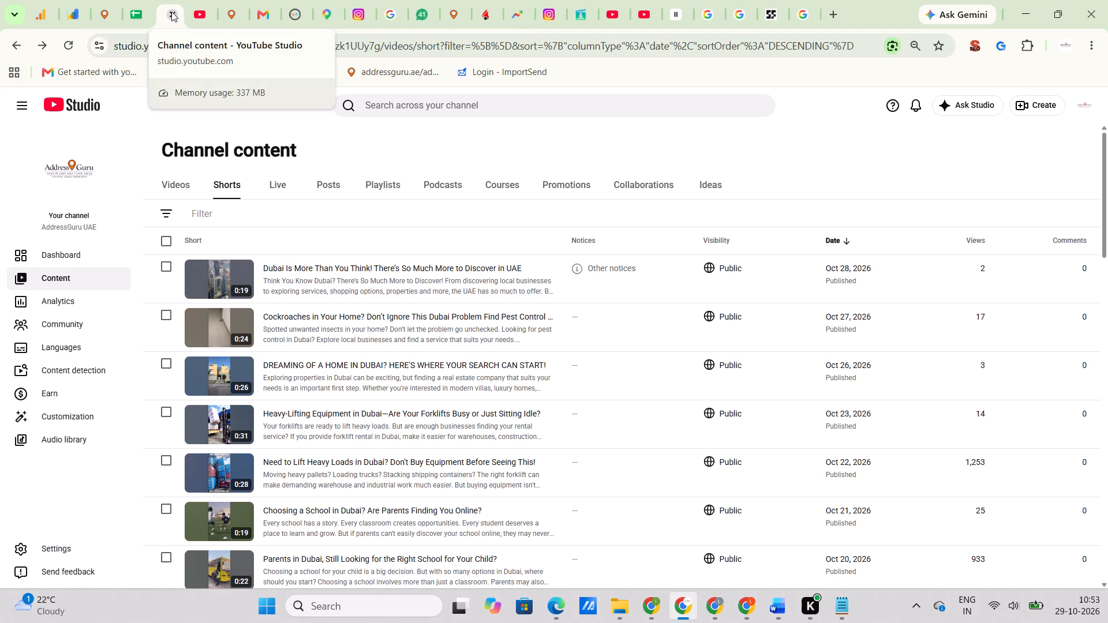
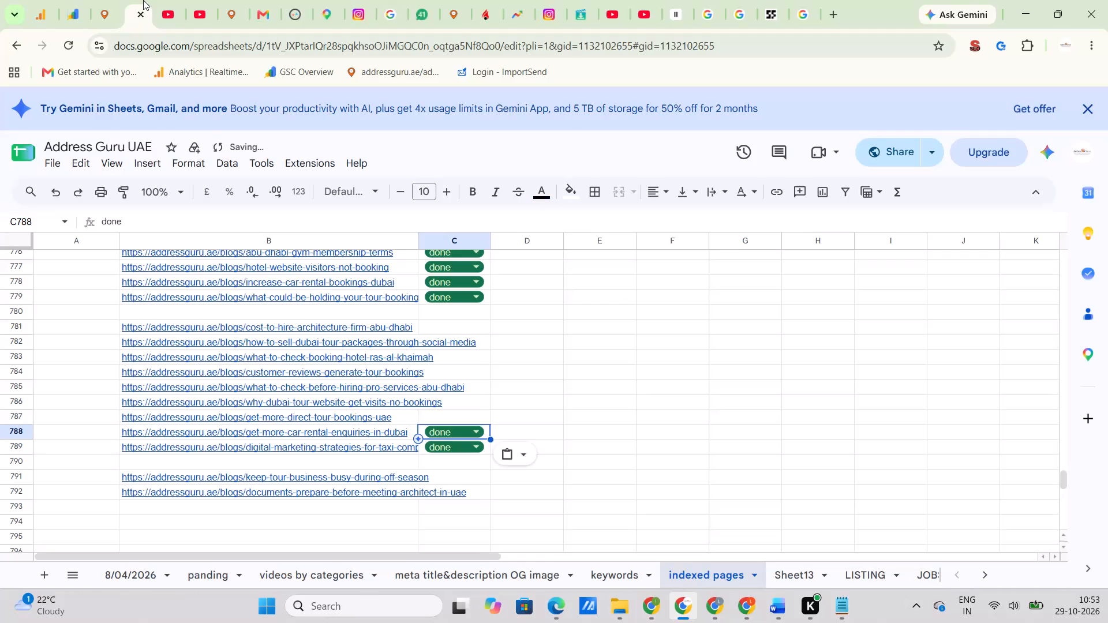
Open the direct tour bookings post linked in cell B787 and check its indexing with a Google "site:" search on its URL.
click(357, 418)
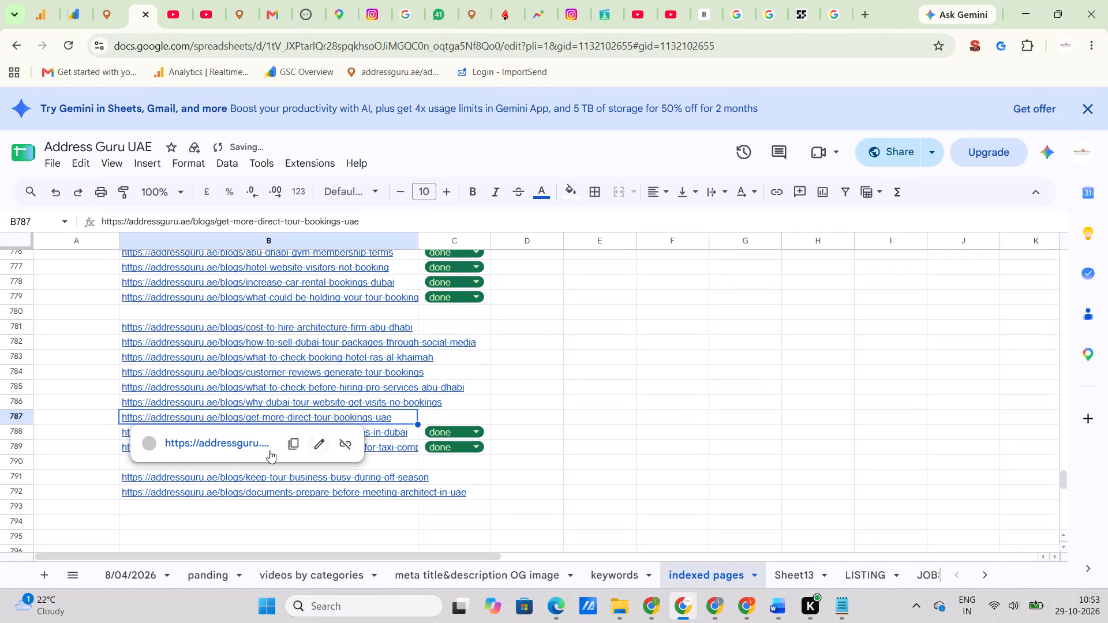
click(240, 446)
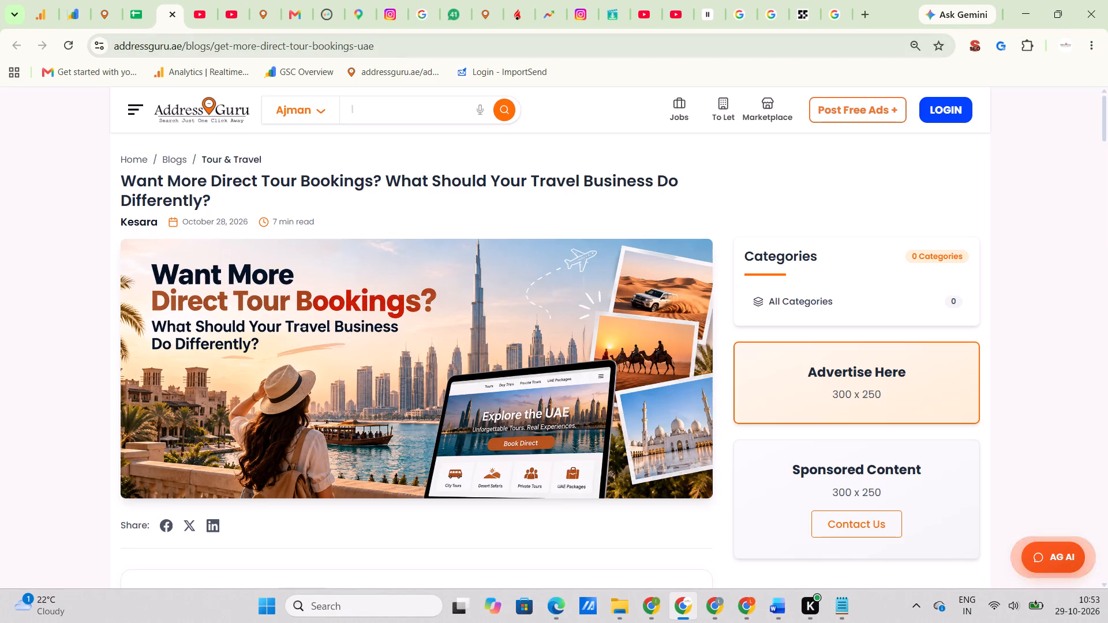
click(424, 43)
click(428, 41)
key(ctrl+a)
key(Left)
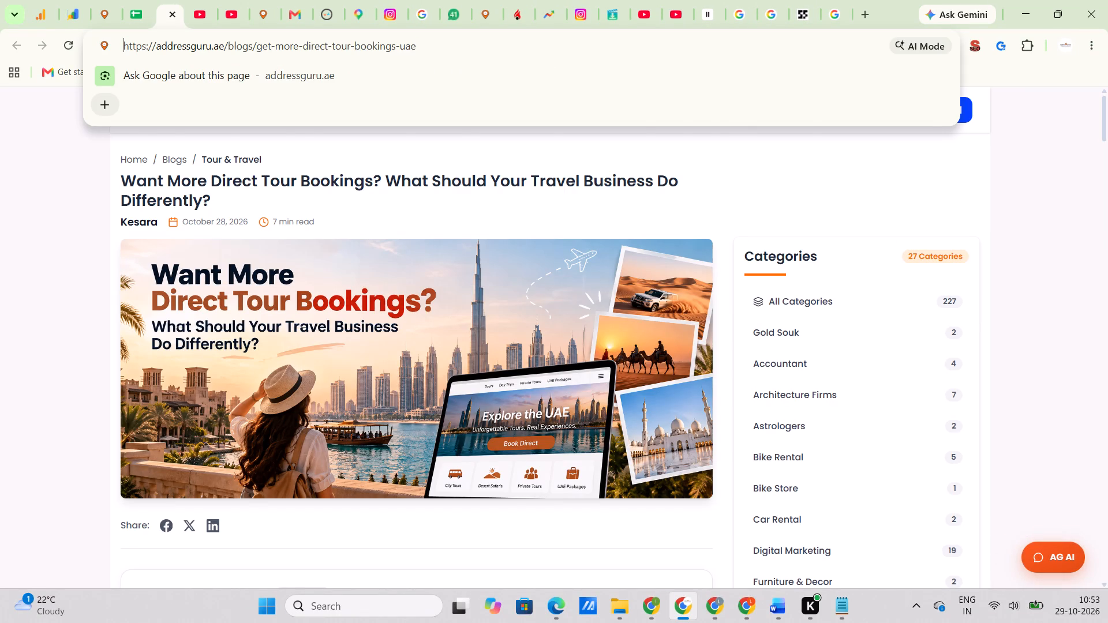
text(site:)
key(Return)
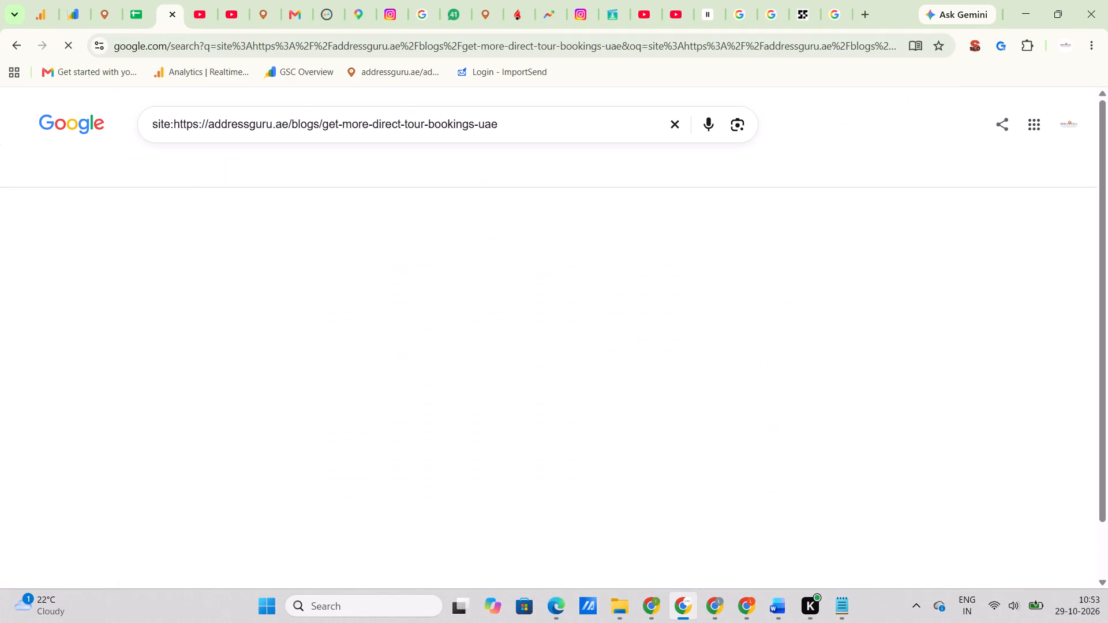
click(181, 8)
click(175, 10)
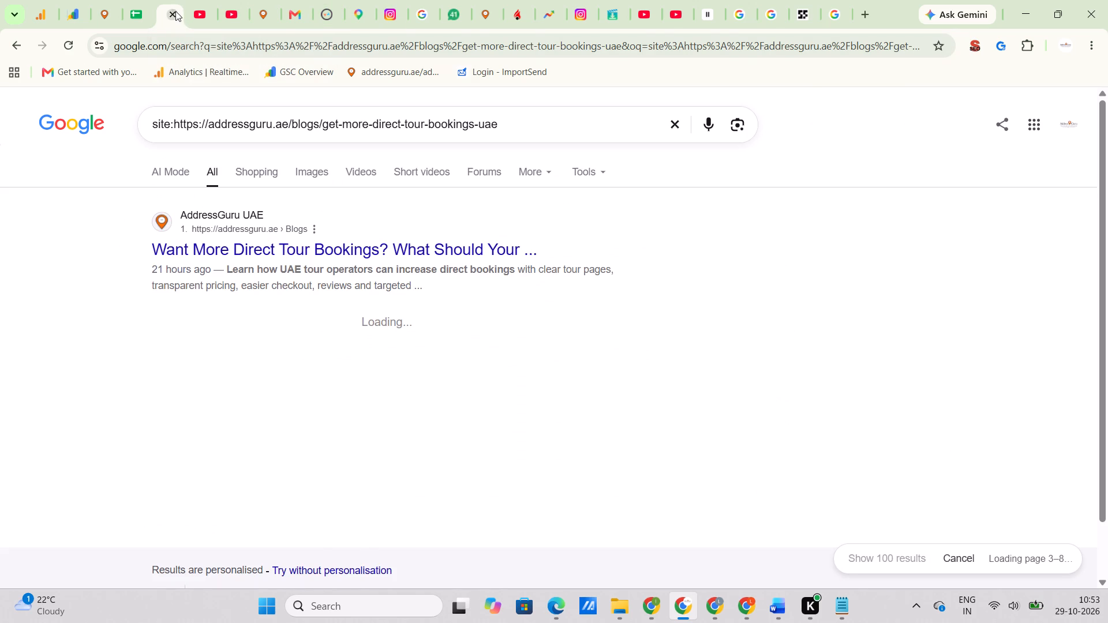
Paste the copied "done" status into cell C787 beside the direct tour bookings post in the "indexed pages" sheet.
click(128, 0)
key(Right)
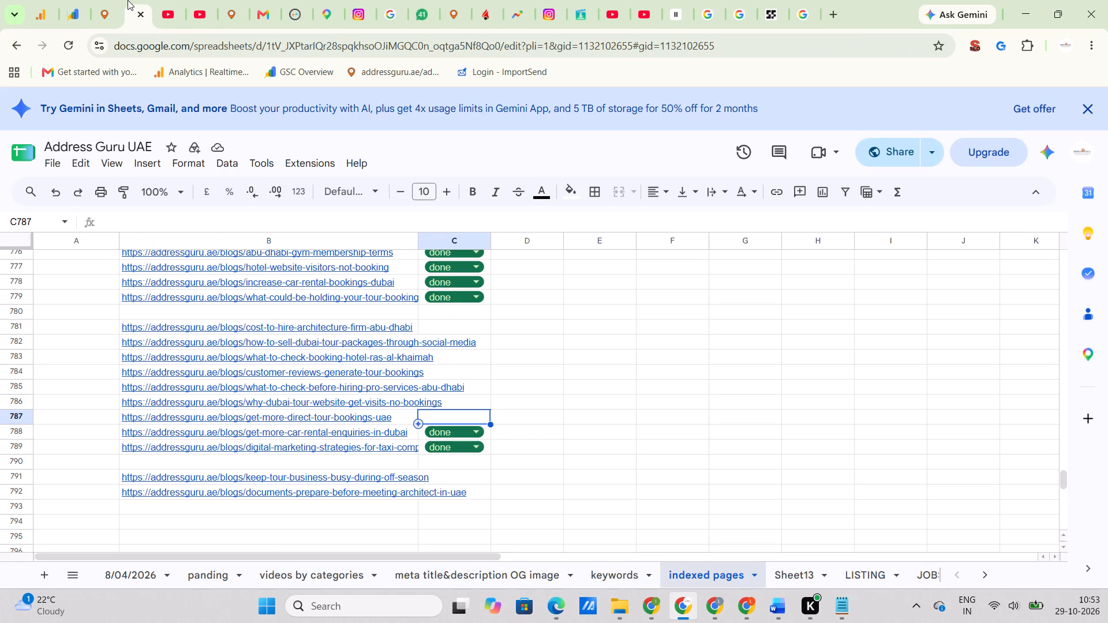
key(ctrl+v)
Open the Dubai tour website visits post linked in cell B786 and run a Google "site:" search on its URL.
click(308, 408)
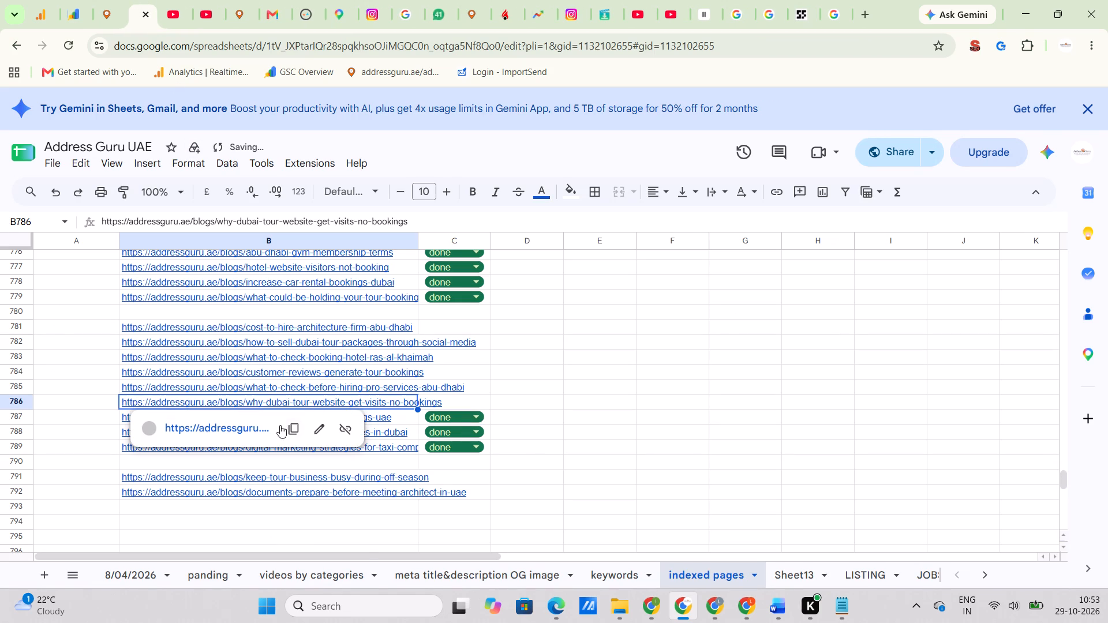
click(212, 436)
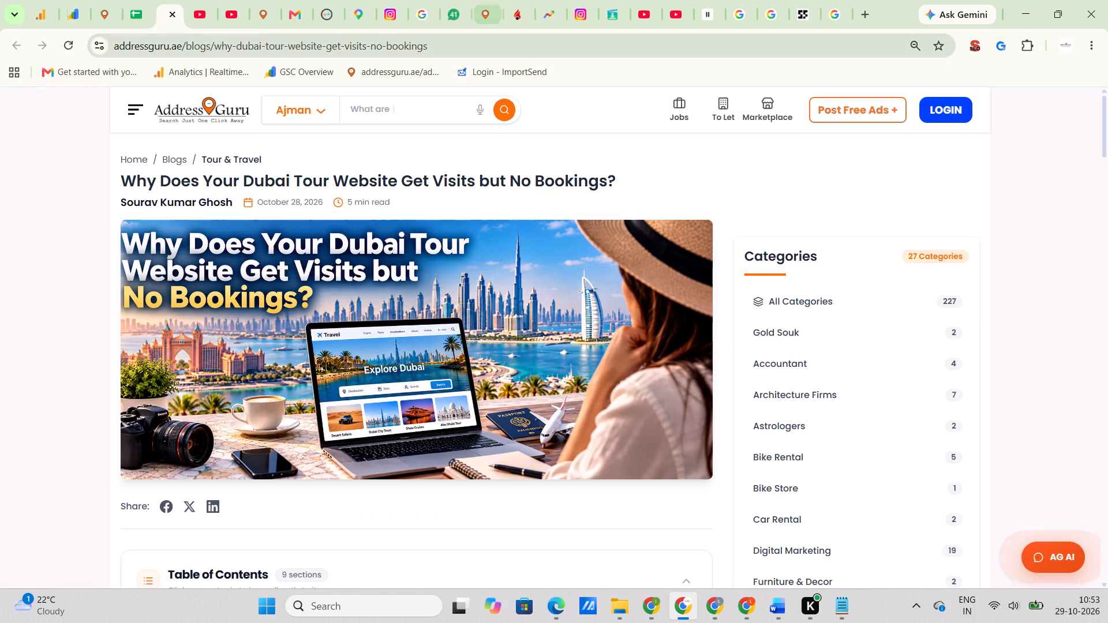
click(478, 48)
click(489, 45)
key(ctrl+a)
key(Left)
text(site:)
key(Return)
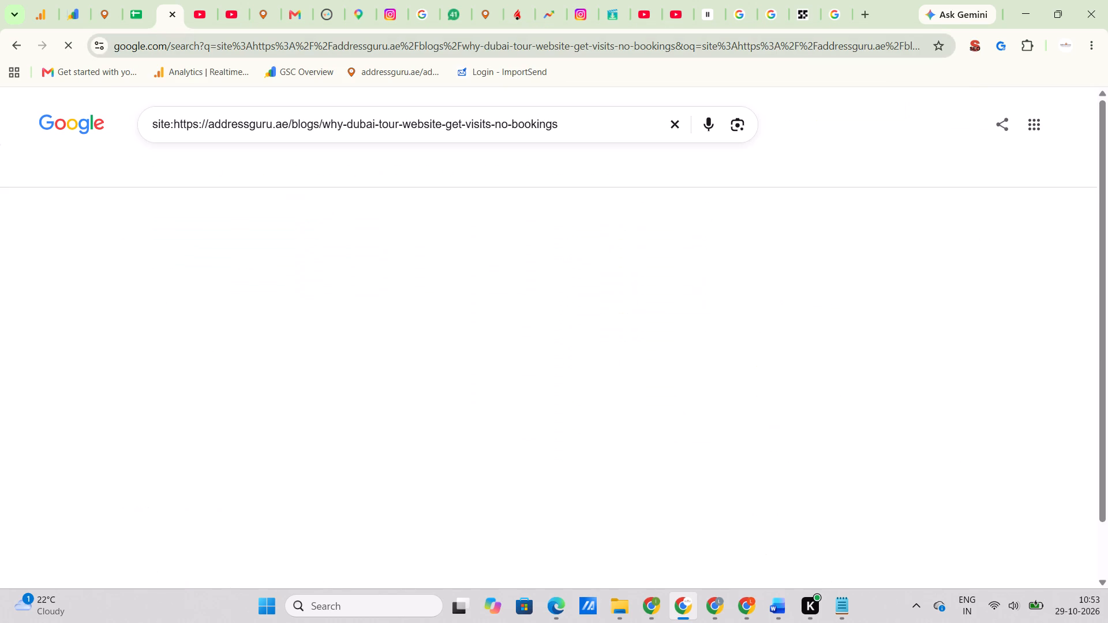
click(174, 11)
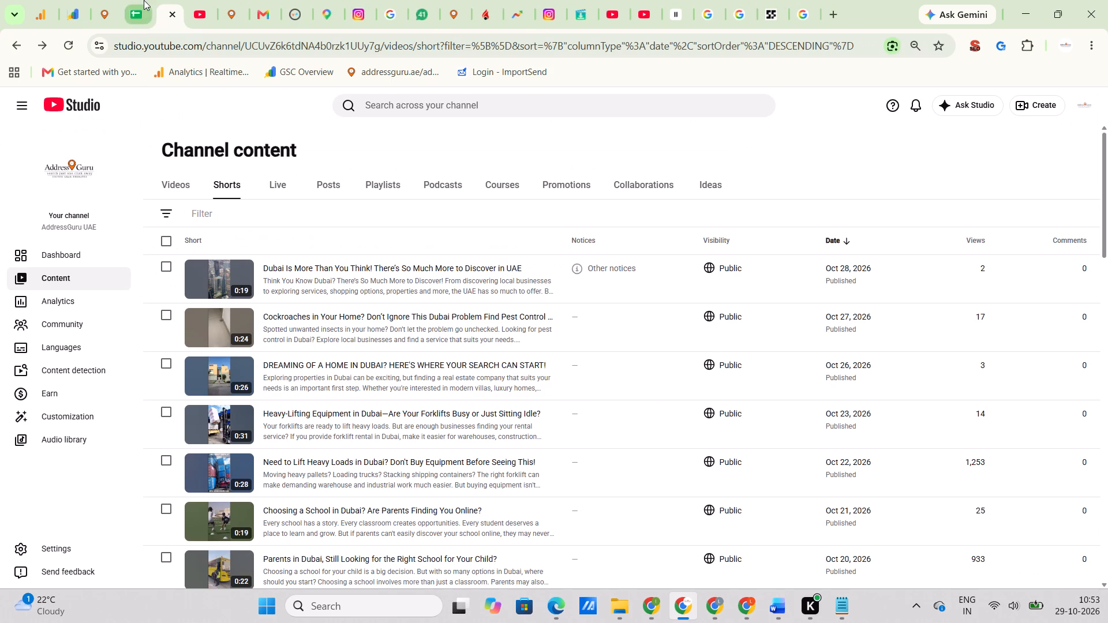
Paste the "done" status into cell C786 beside the Dubai tour website visits post in the "indexed pages" sheet.
click(143, 0)
key(Right)
key(ctrl+v)
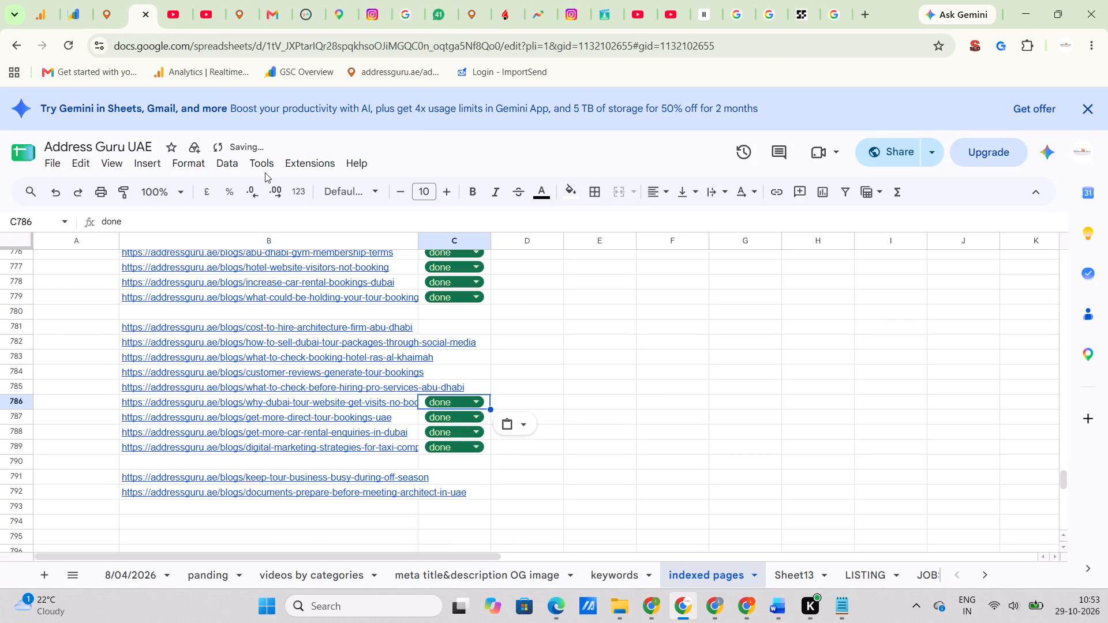
Open the Abu Dhabi PRO services post linked in cell B785, run a Google "site:" search on its URL, and go back to the post.
click(341, 391)
click(246, 408)
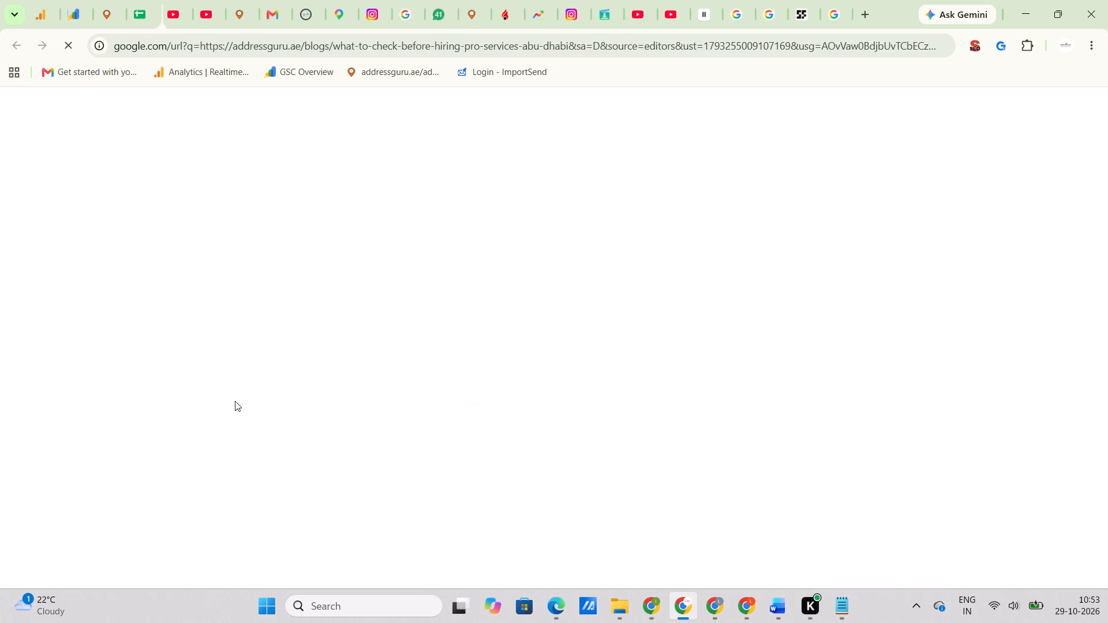
click(443, 45)
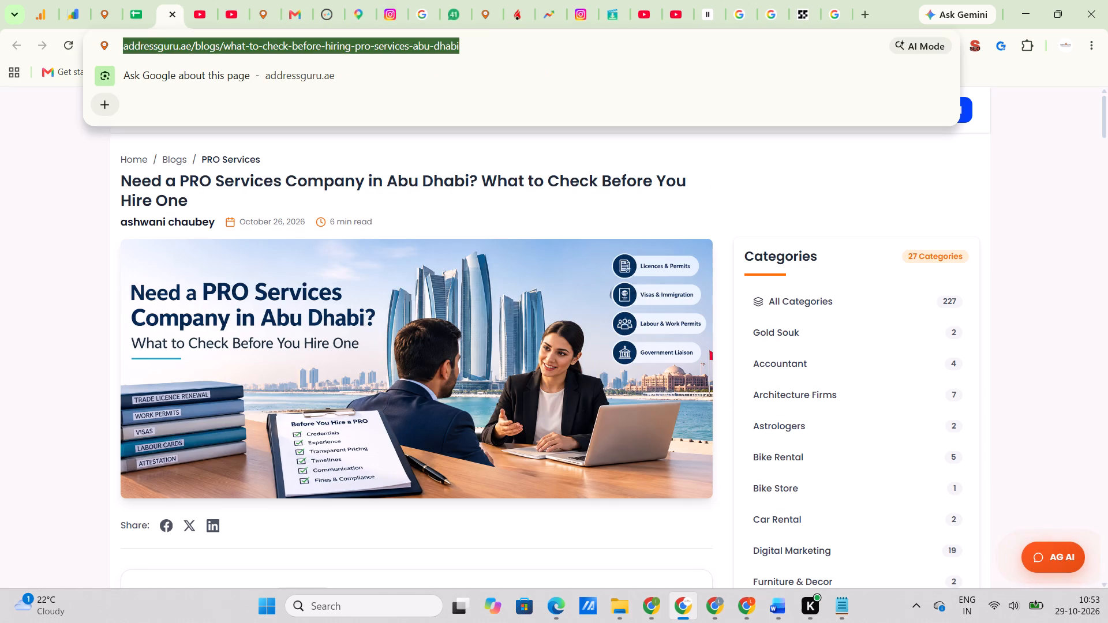
click(496, 44)
key(ctrl+a)
key(Left)
text(site:)
key(Return)
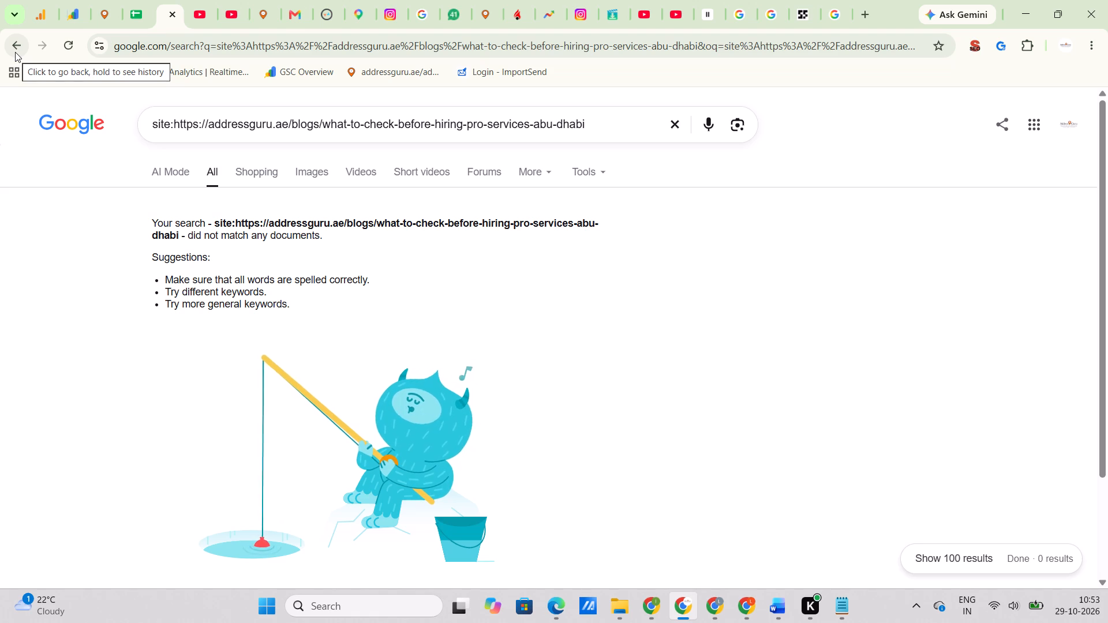
click(15, 52)
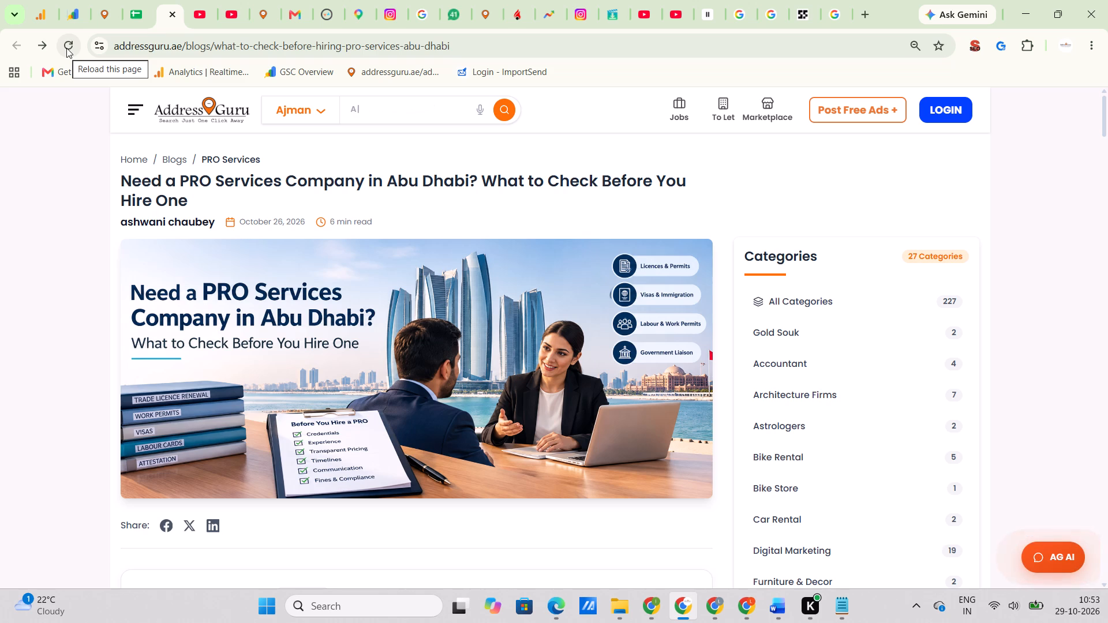
click(173, 14)
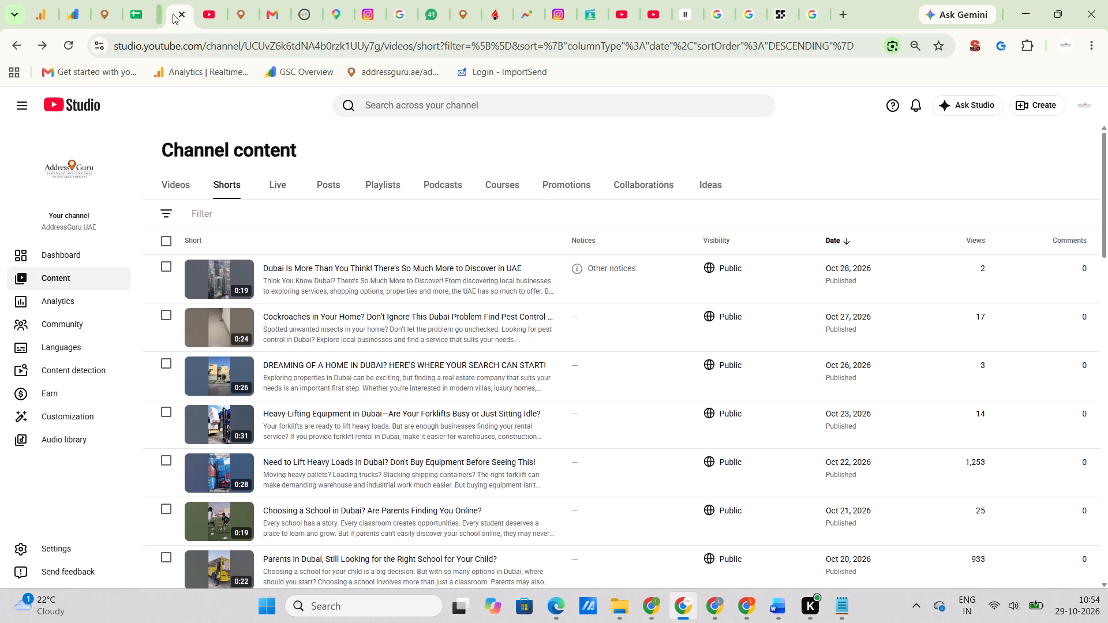
Open the customer reviews post linked in cell B784 and run a Google "site:" search on its URL, completing the robot check.
click(137, 0)
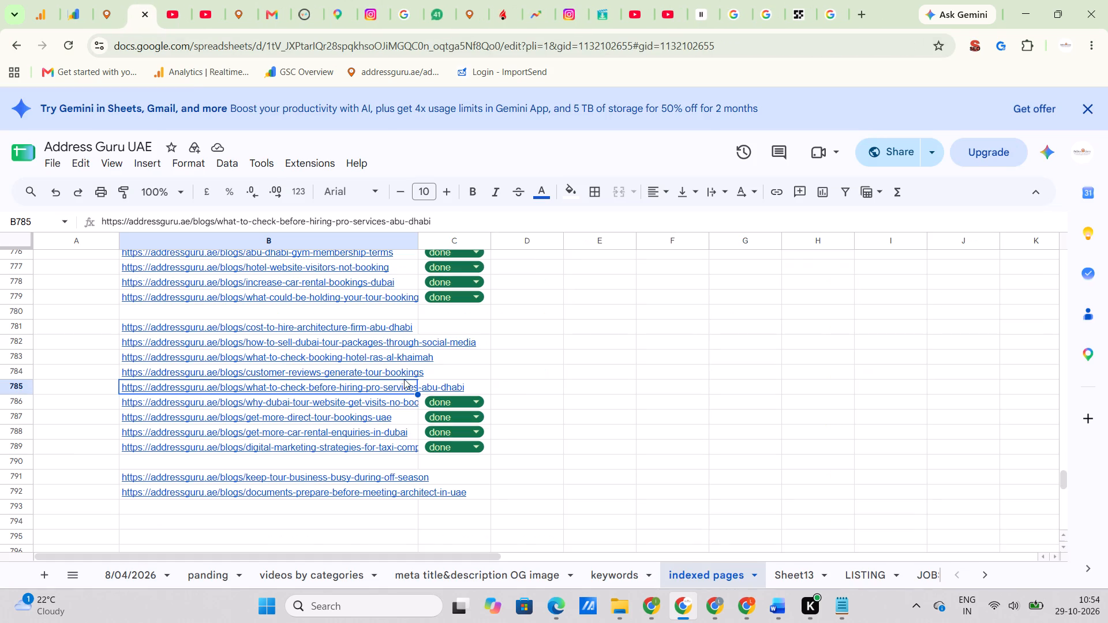
double_click(397, 367)
double_click(507, 371)
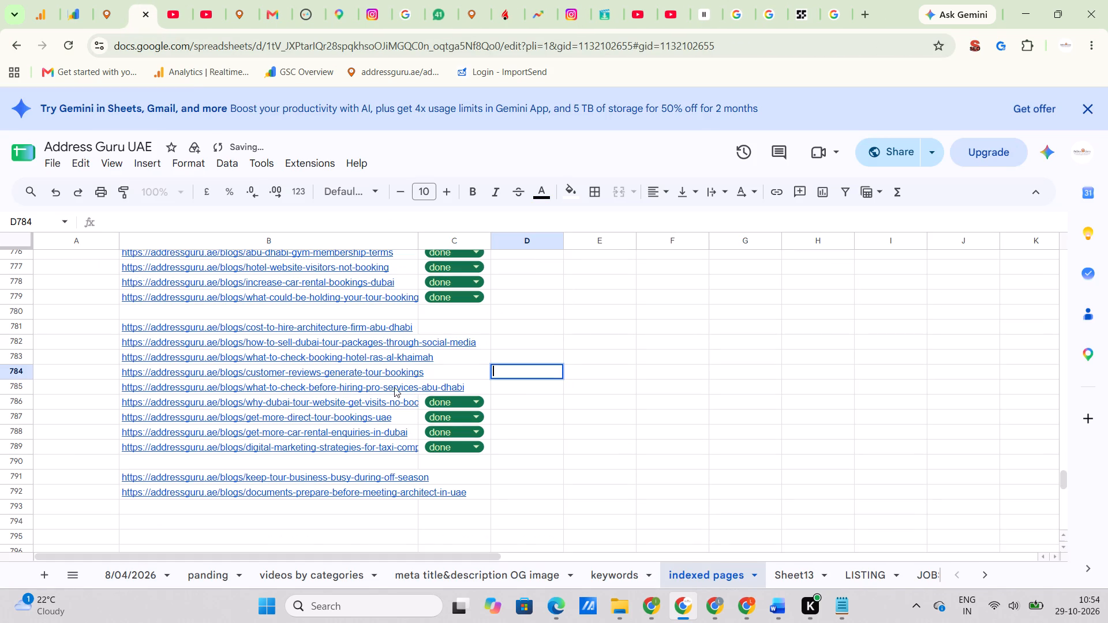
click(346, 378)
click(263, 391)
click(255, 395)
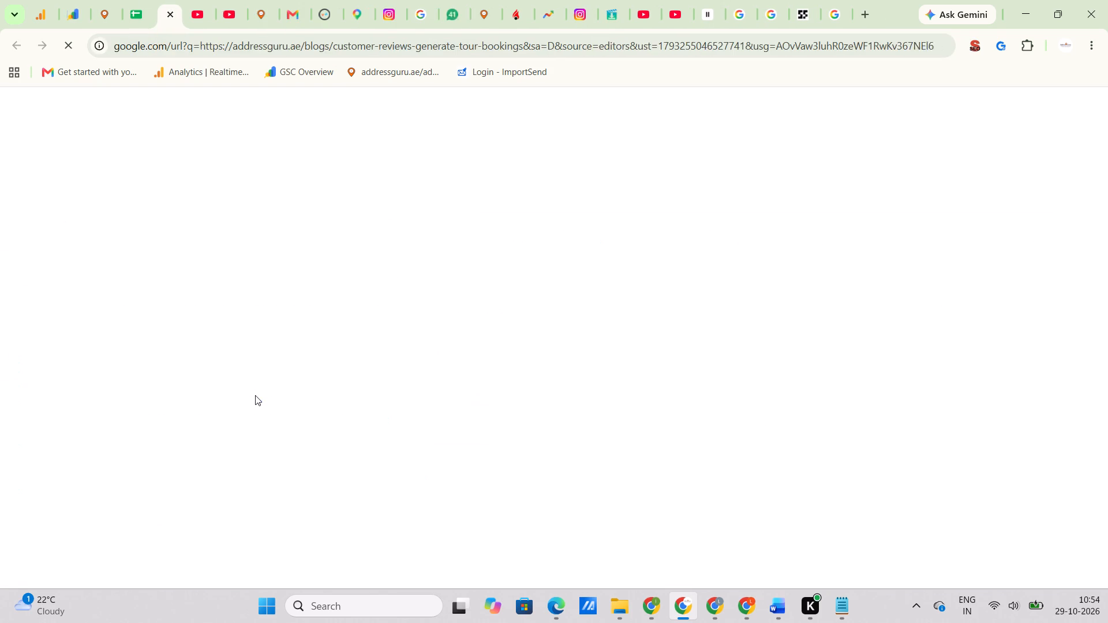
click(413, 48)
click(447, 46)
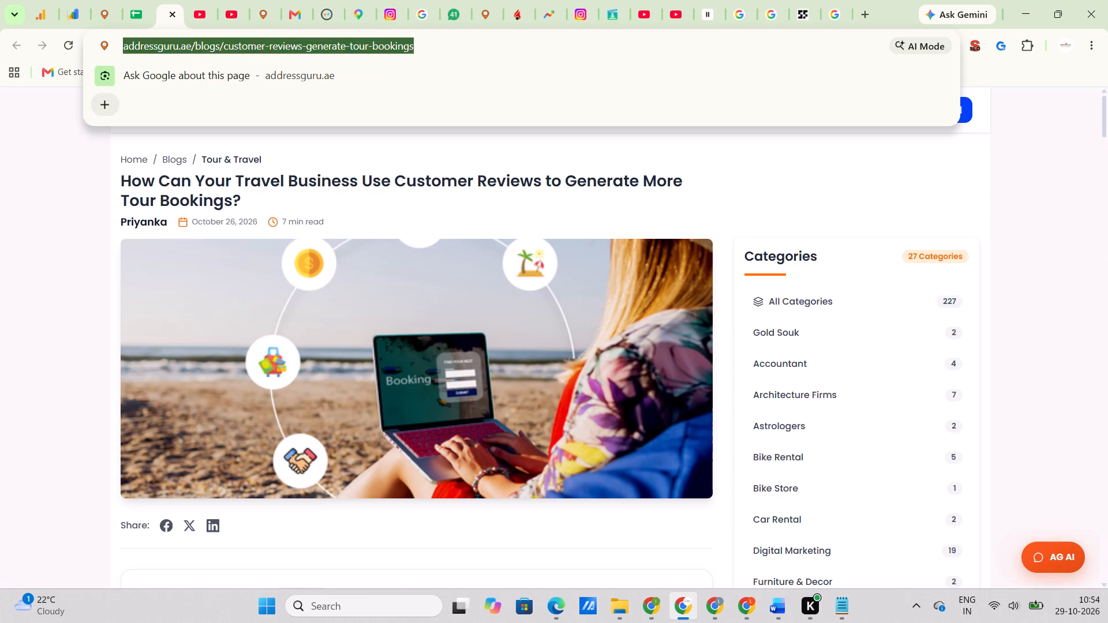
key(ctrl+a)
key(Left)
text(site:)
key(Return)
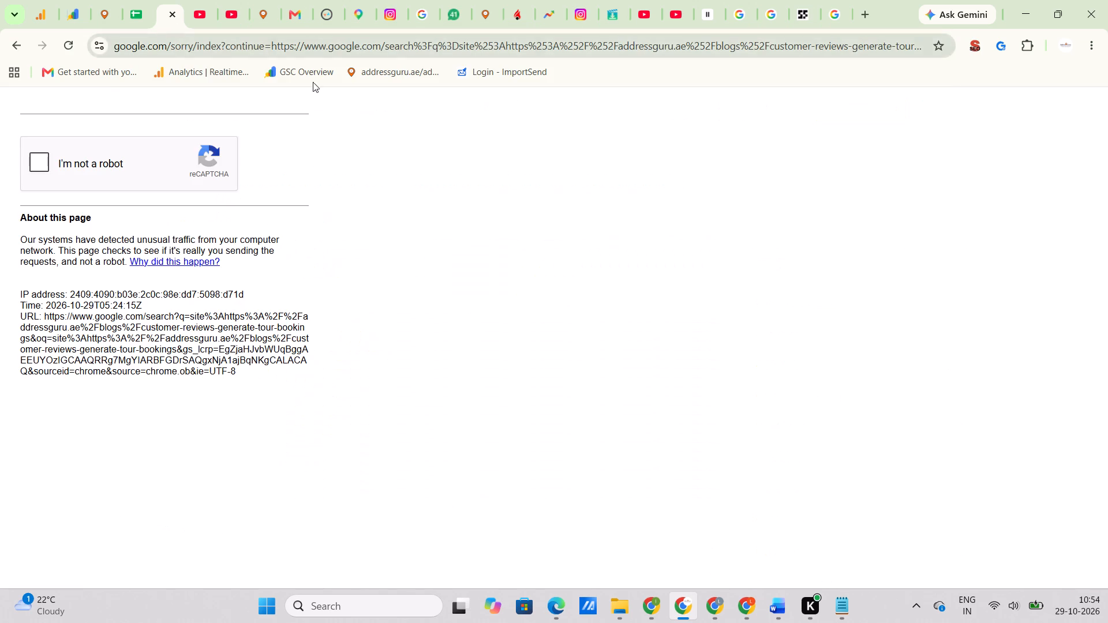
click(43, 164)
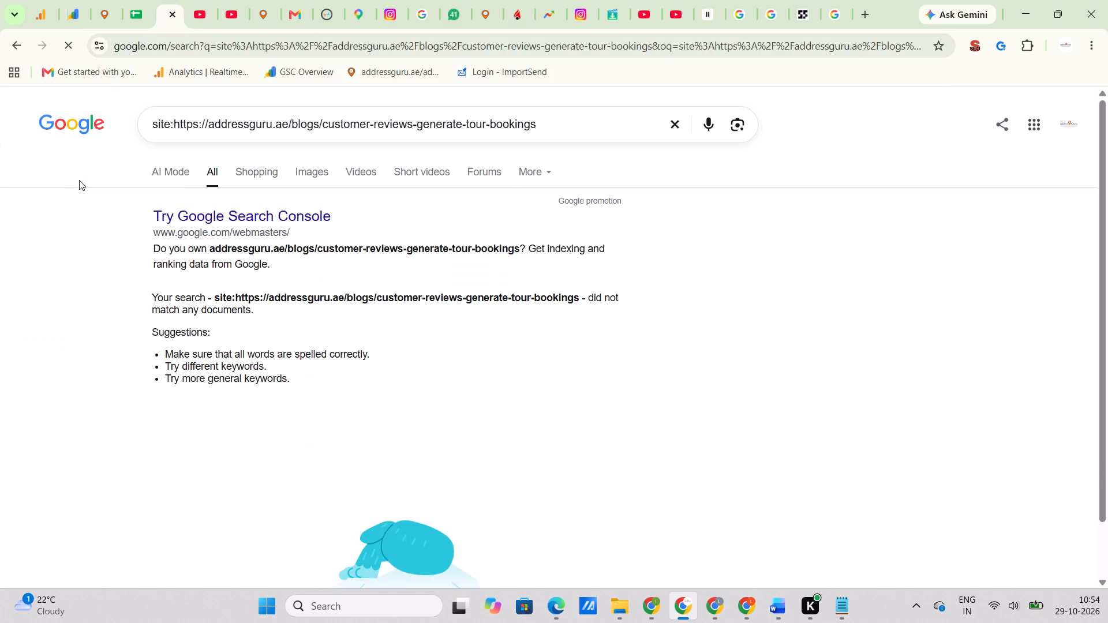
click(173, 19)
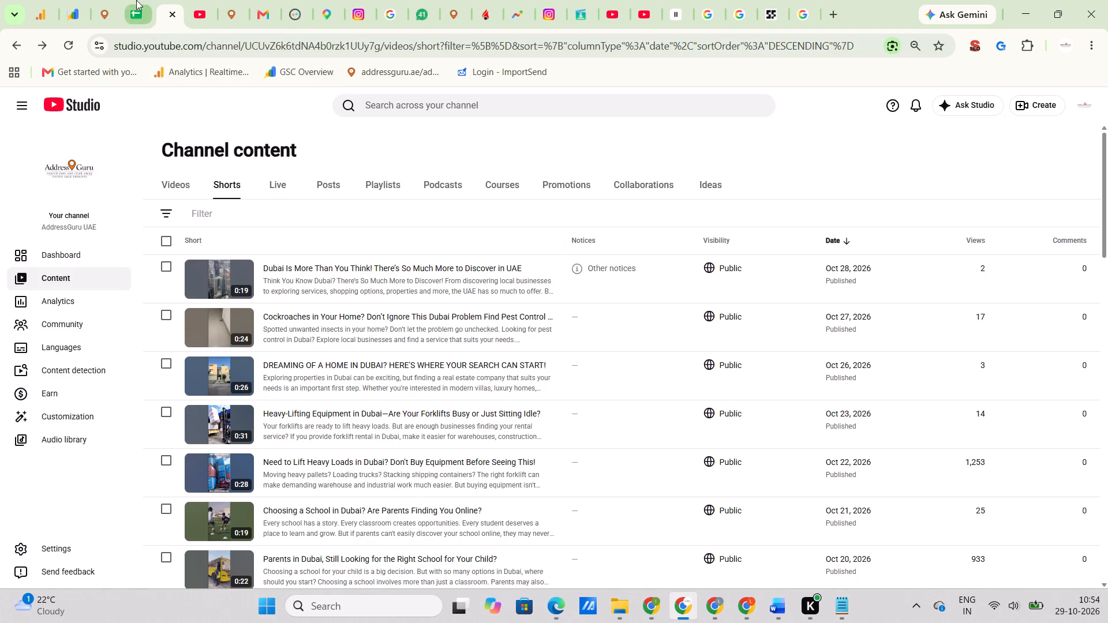
Reopen the customer reviews post from cell B784 to view the page, and close it.
click(133, 0)
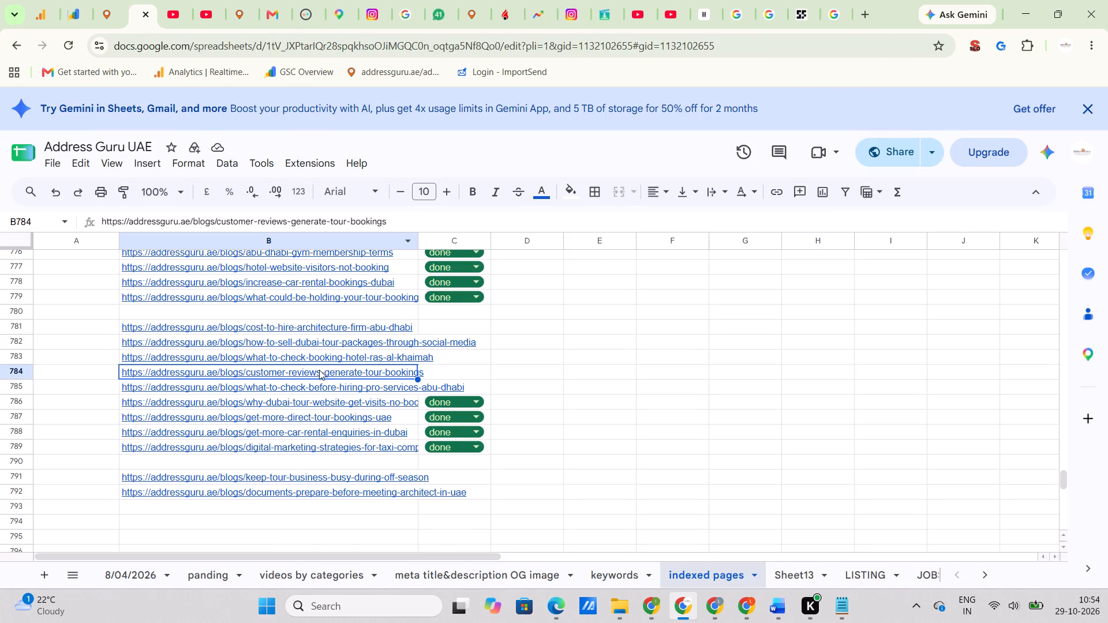
click(203, 397)
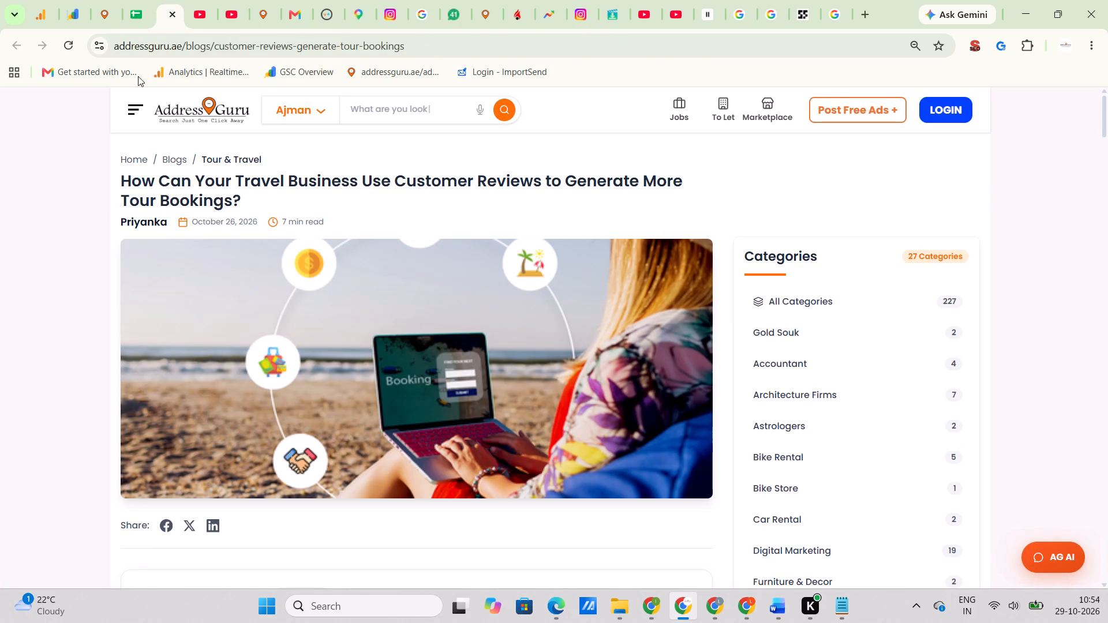
click(171, 17)
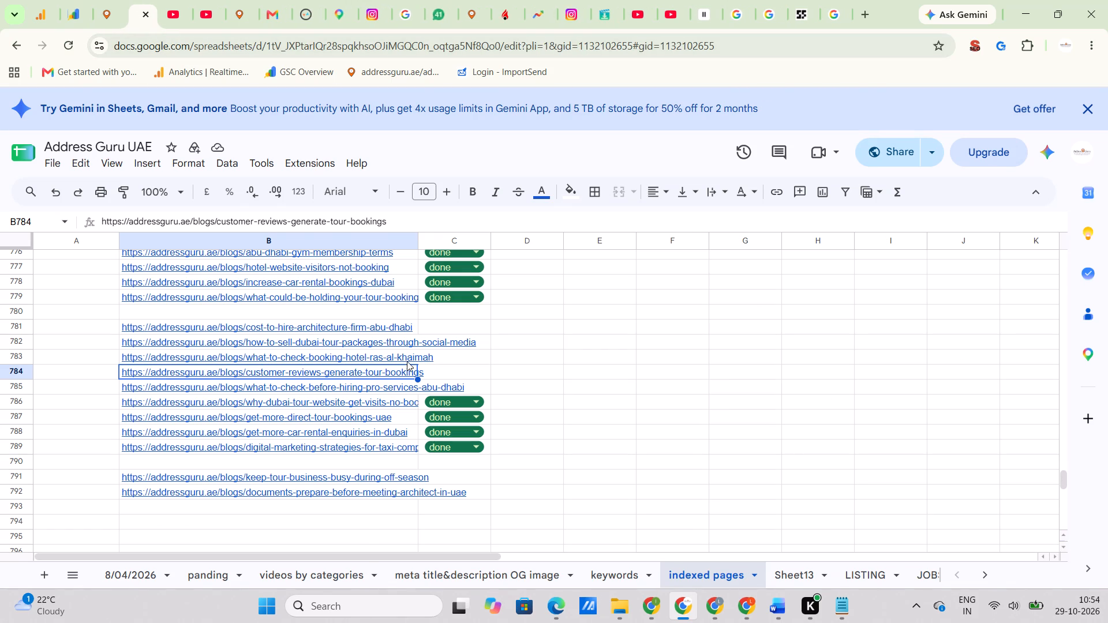
Open the Ras Al Khaimah hotel booking post linked in cell B783 and check its indexing with a Google "site:" search on its URL.
click(405, 358)
click(223, 379)
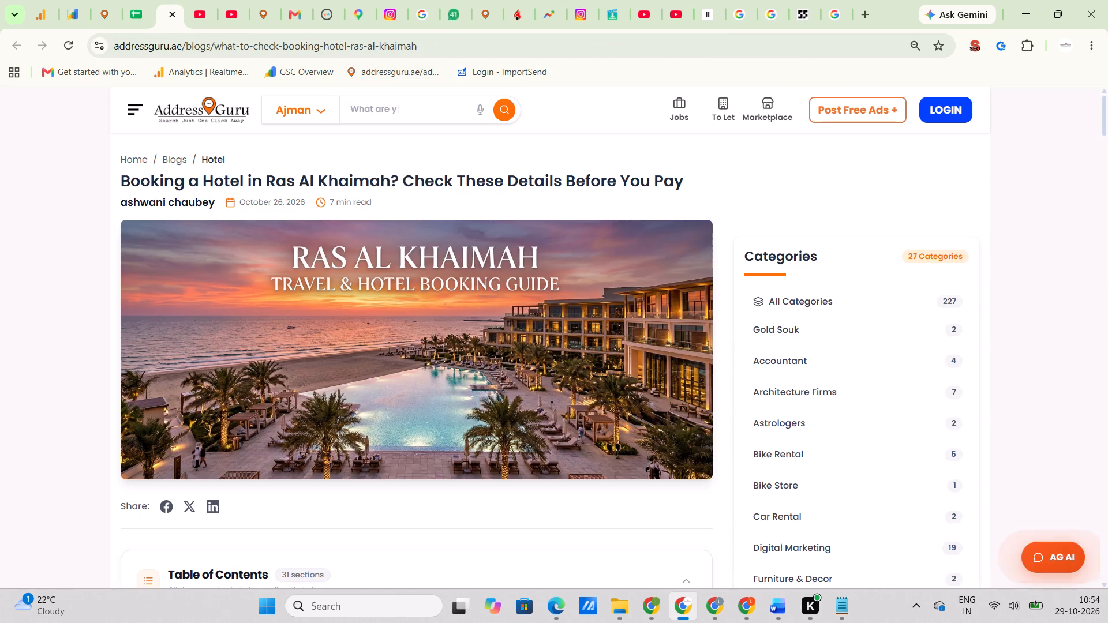
click(462, 39)
click(478, 43)
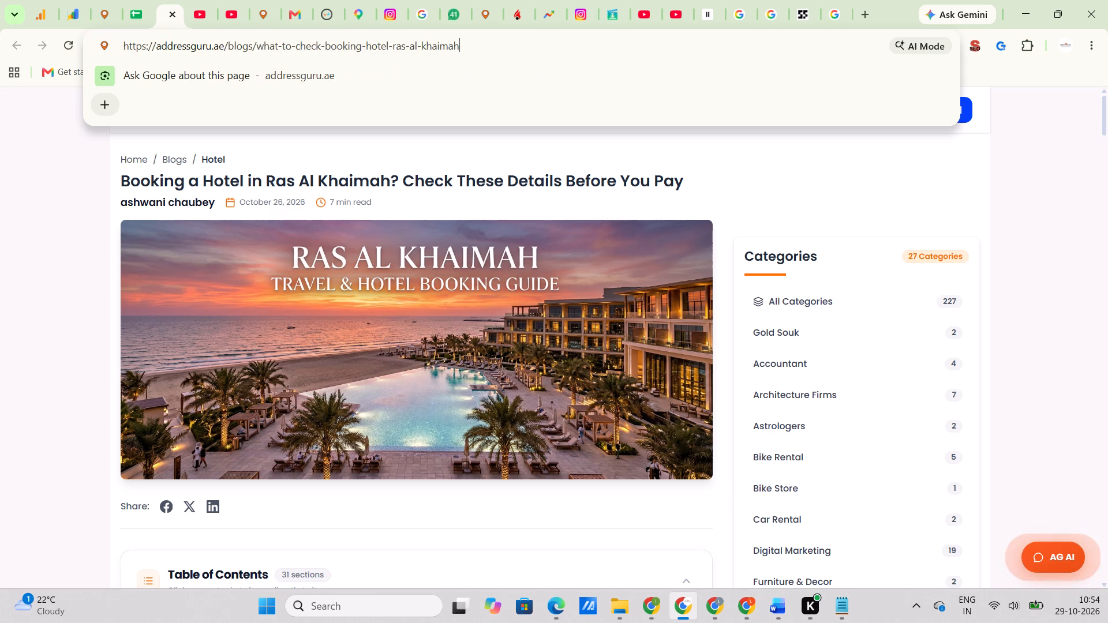
key(ctrl+a)
key(Left)
text(site:)
key(Return)
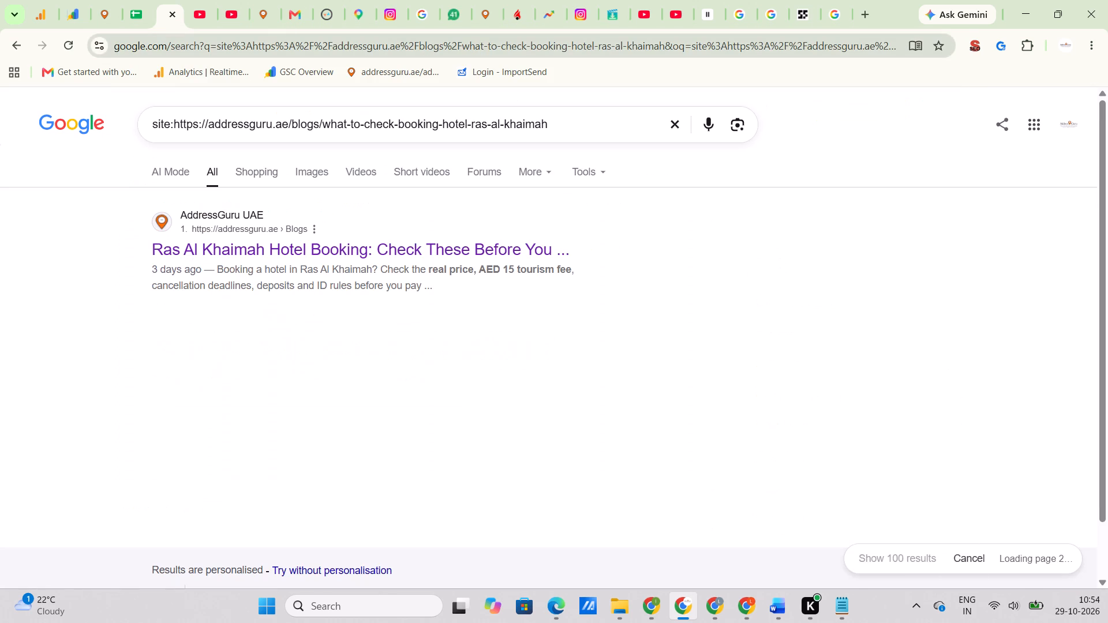
click(170, 12)
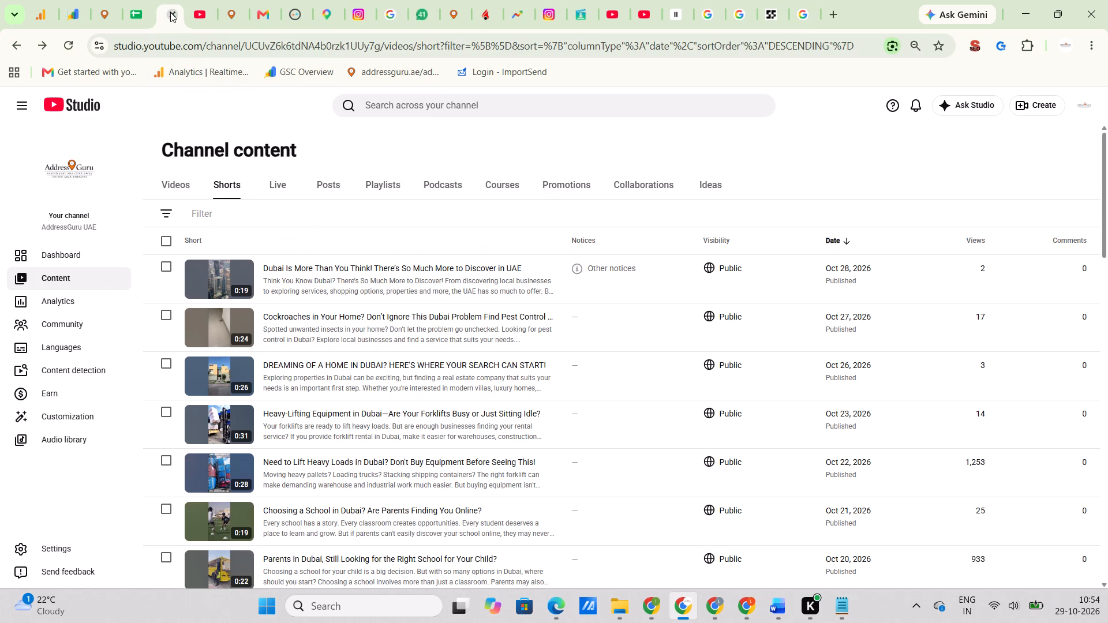
Paste the "done" status into cell C783 beside the Ras Al Khaimah hotel booking post in the "indexed pages" sheet.
click(136, 0)
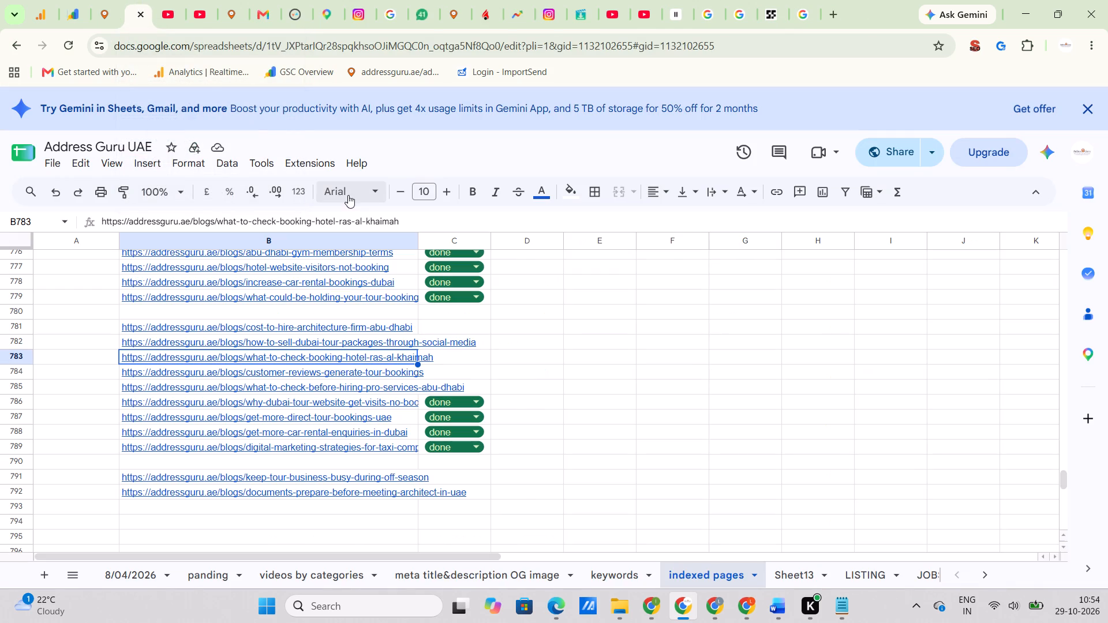
key(Right)
key(ctrl+v)
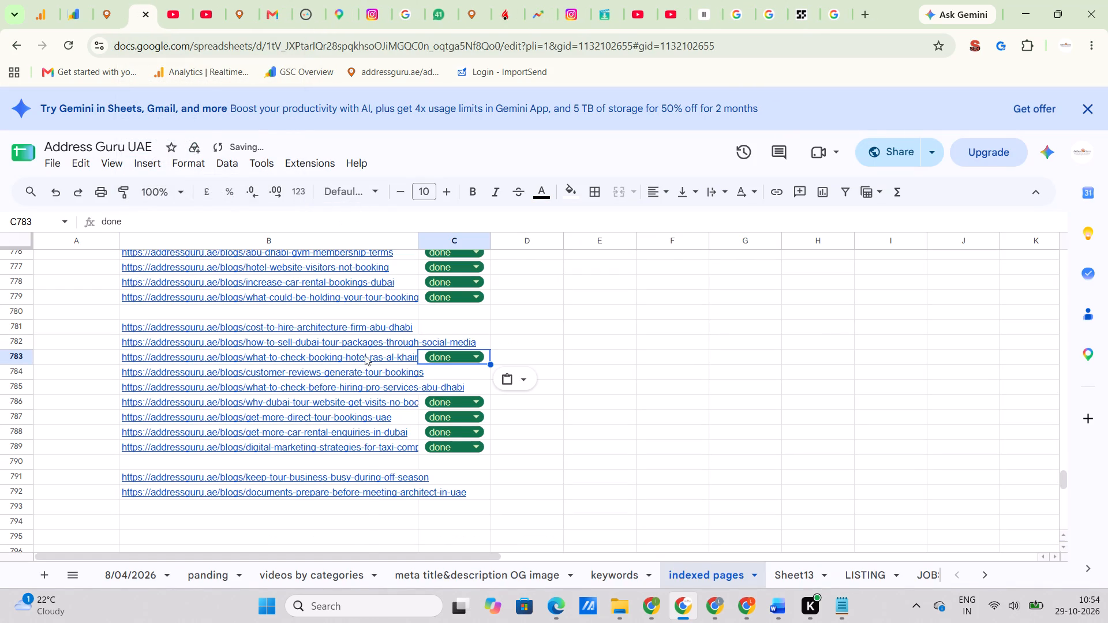
Open the Dubai tour packages social media post linked in cell B782 and check its indexing with a Google "site:" search on its URL.
click(337, 344)
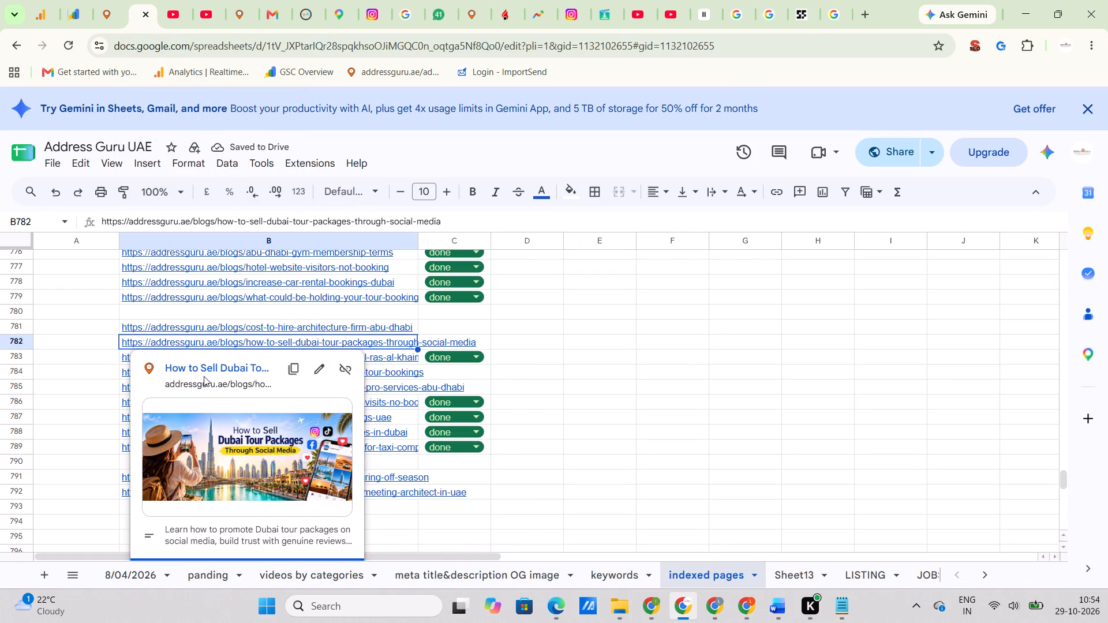
click(204, 376)
click(209, 370)
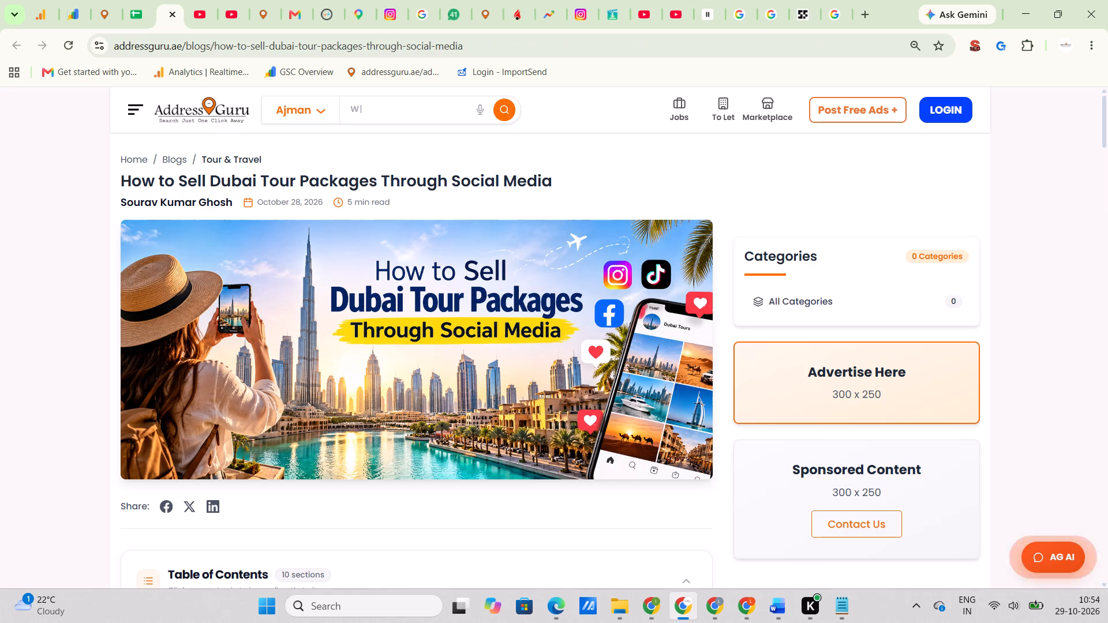
click(481, 34)
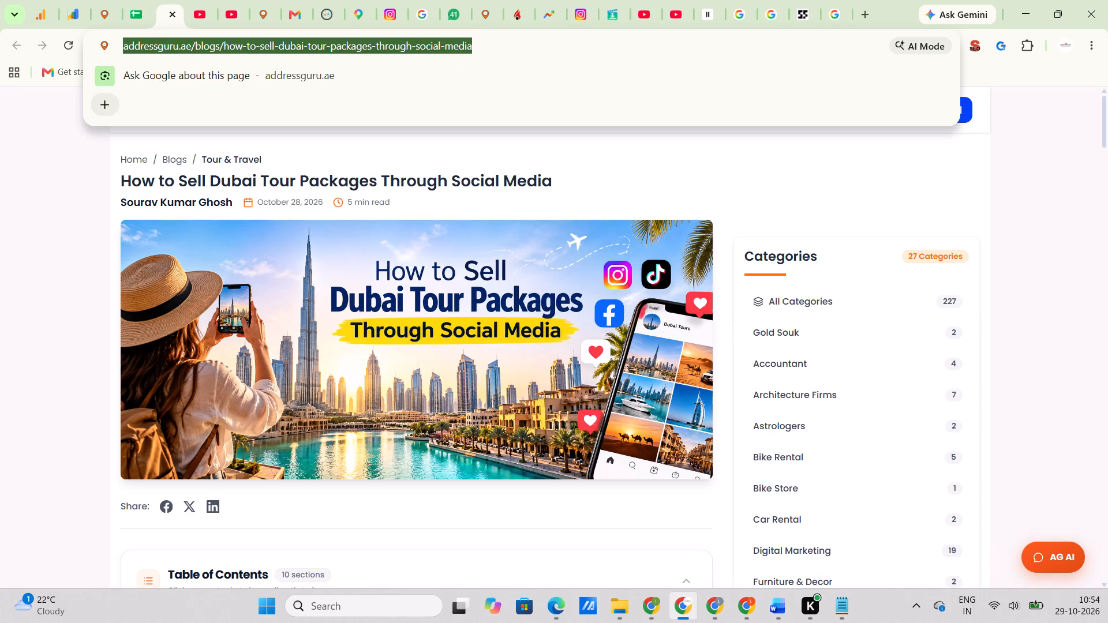
click(510, 45)
key(ctrl+a)
key(Left)
text(site:)
key(Return)
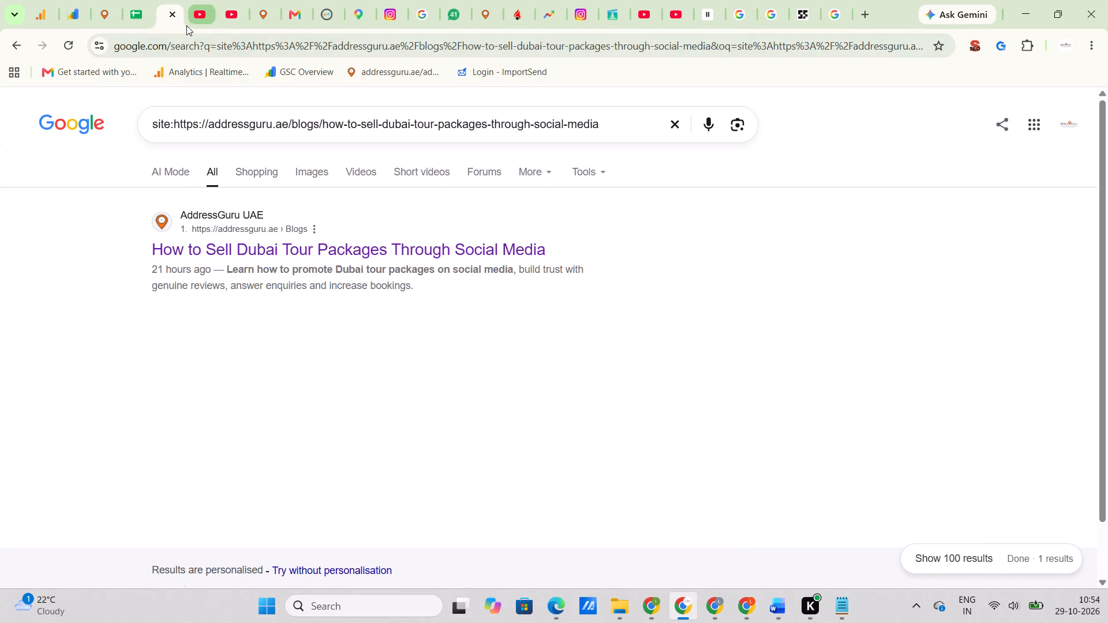
click(175, 16)
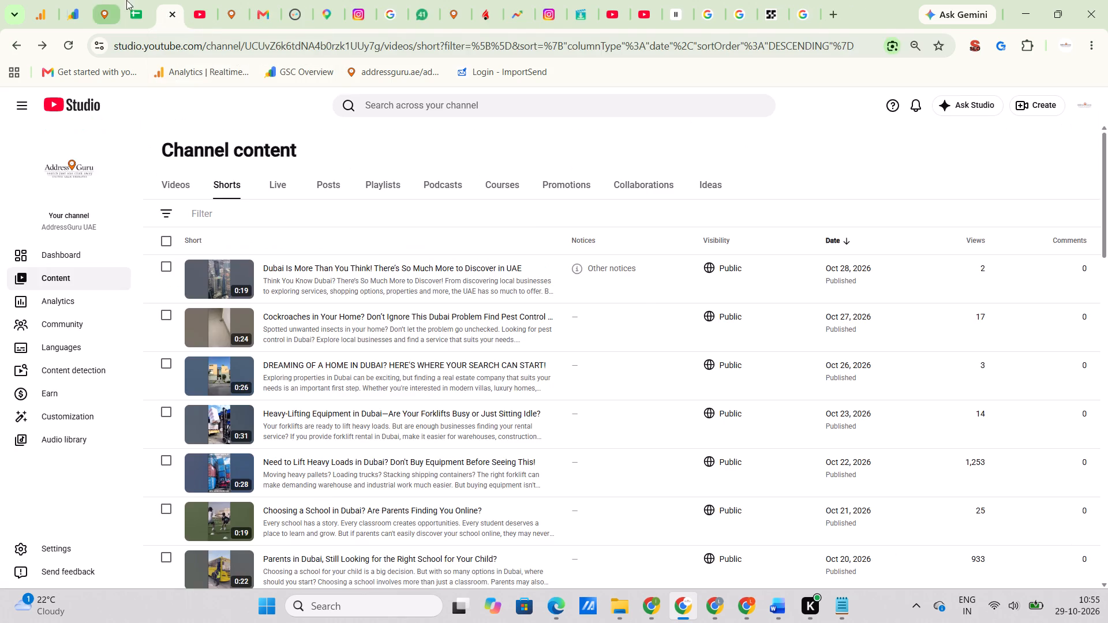
Paste the "done" status into cell C782 beside the Dubai tour packages post in the "indexed pages" sheet.
click(136, 0)
key(Right)
key(ctrl+v)
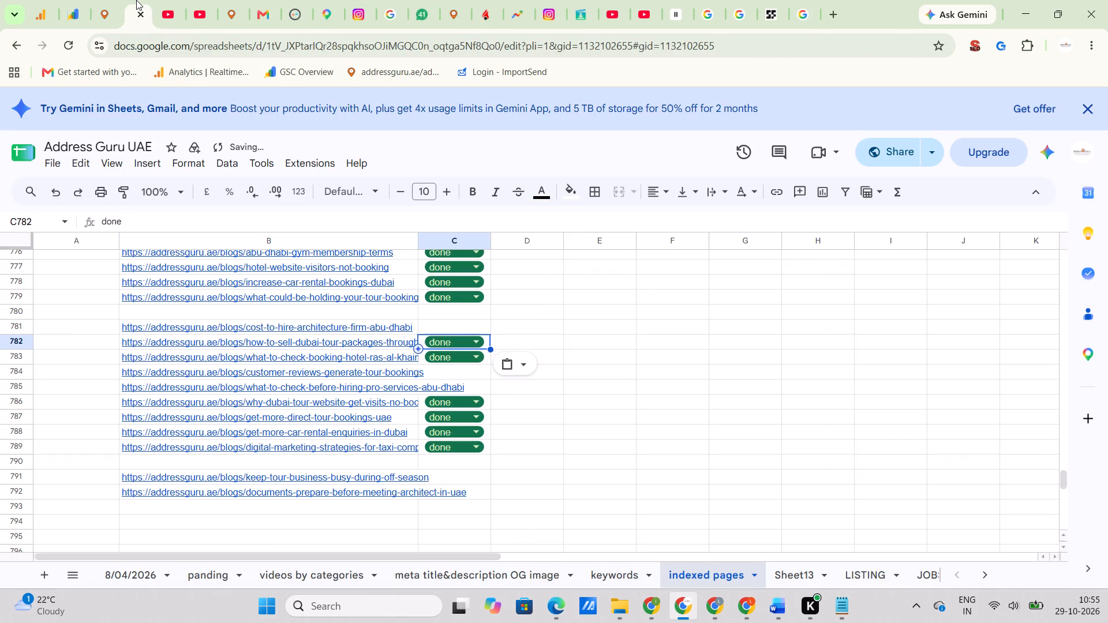
Open the Abu Dhabi architecture firm cost post linked in cell B781 and run a Google "site:" search on its URL.
click(279, 325)
click(208, 356)
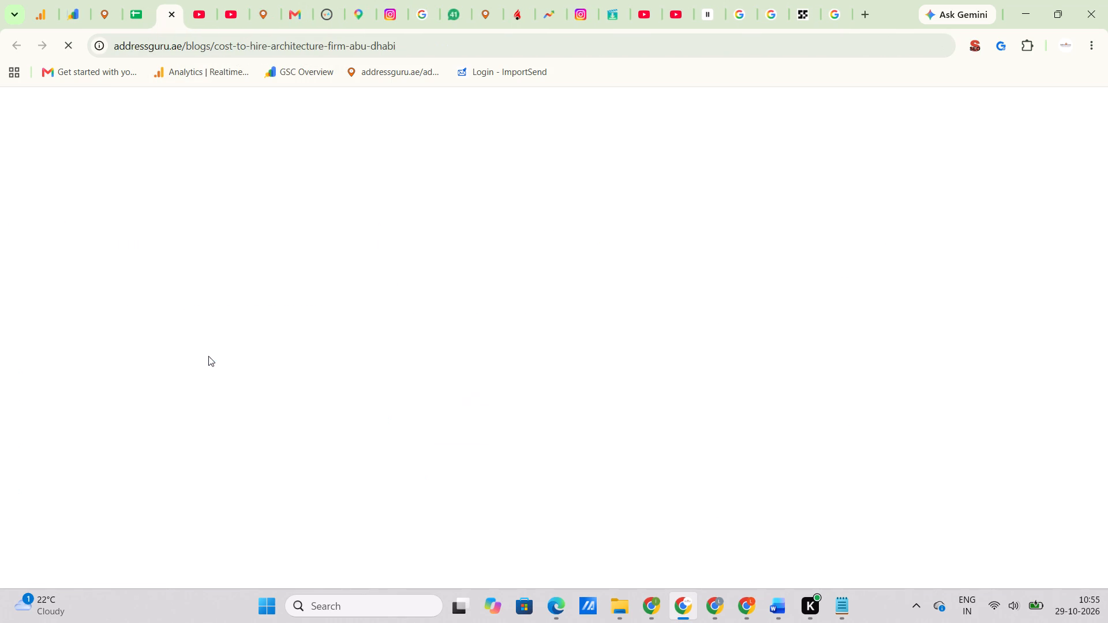
click(412, 44)
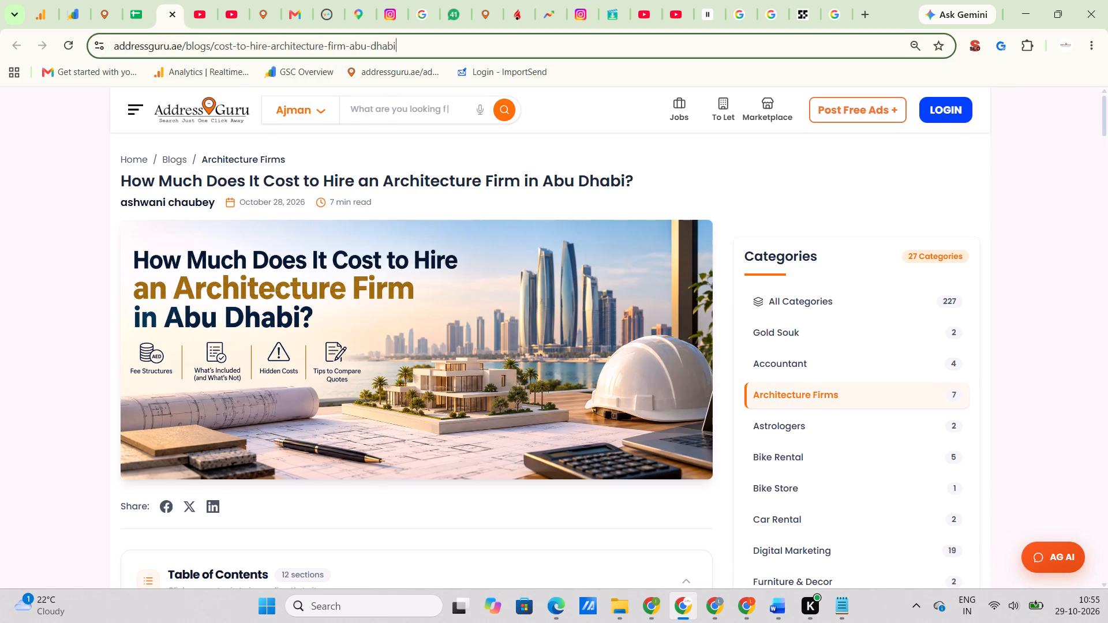
click(447, 42)
key(ctrl+a)
key(Left)
text(site:)
key(Return)
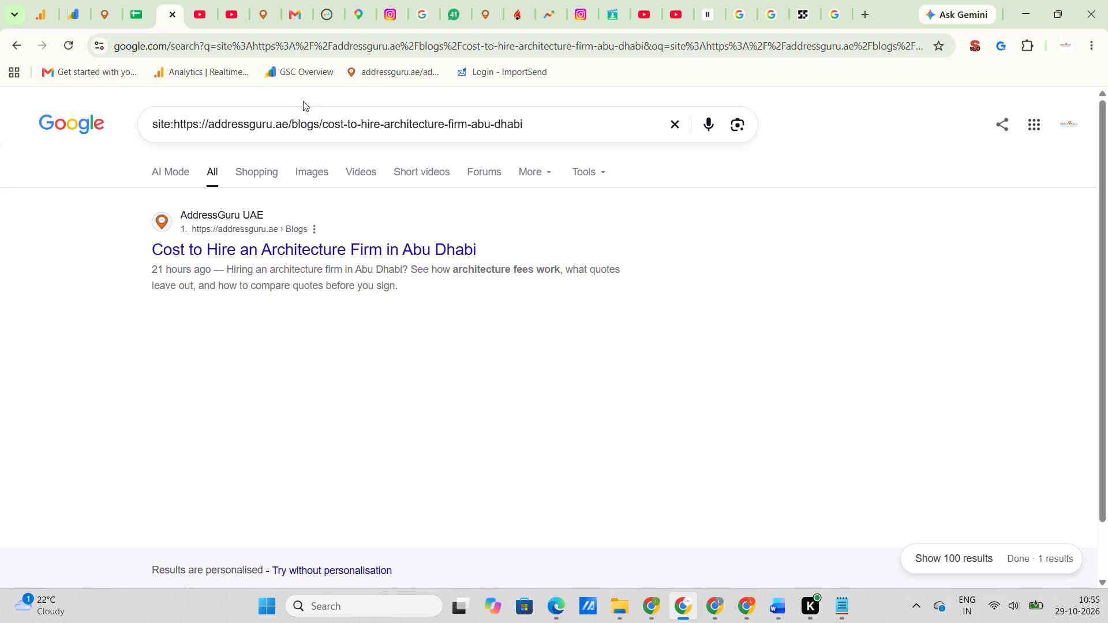
click(177, 9)
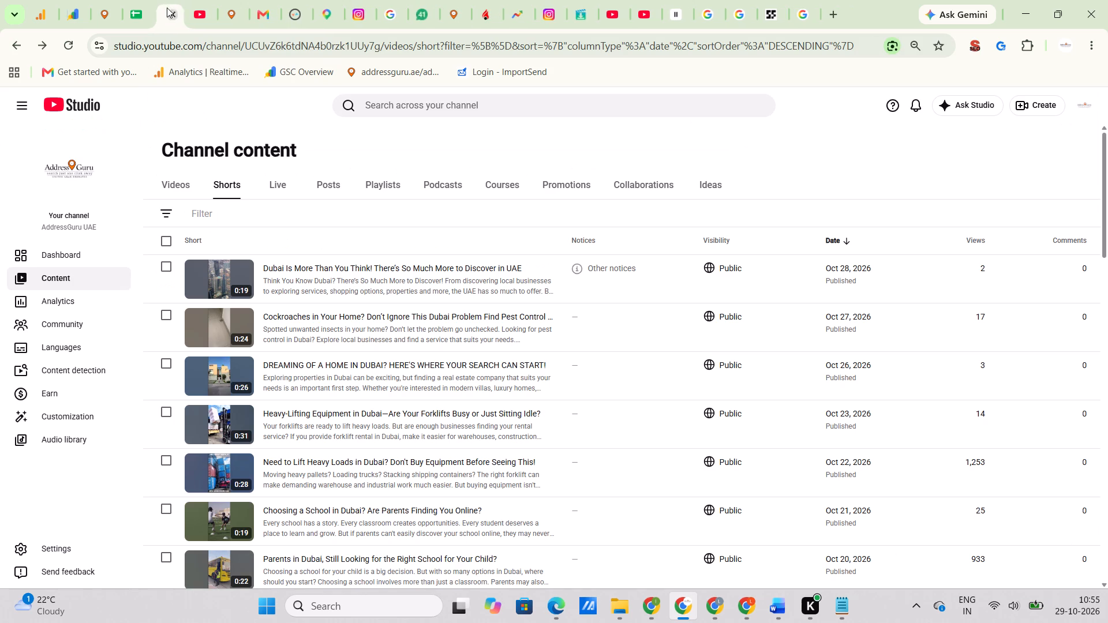
Paste the "done" status into cell C781 beside the Abu Dhabi architecture firm cost post.
click(136, 0)
key(Right)
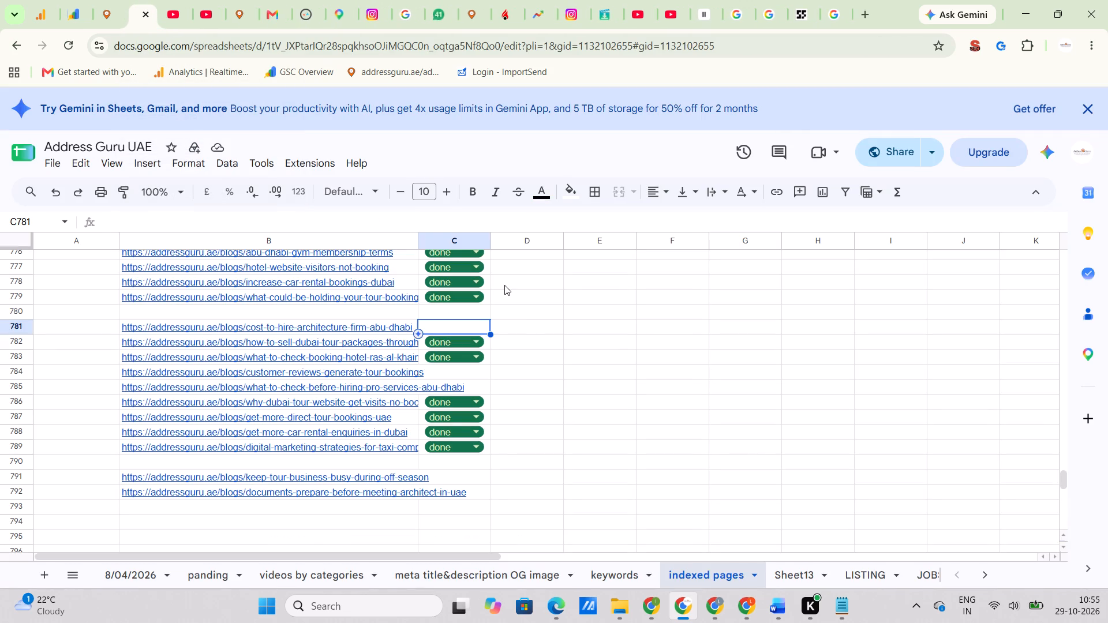
key(ctrl+v)
Delete the blank row 780 above the Abu Dhabi architecture firm post in the "indexed pages" sheet.
scroll(470, 393, up, 1)
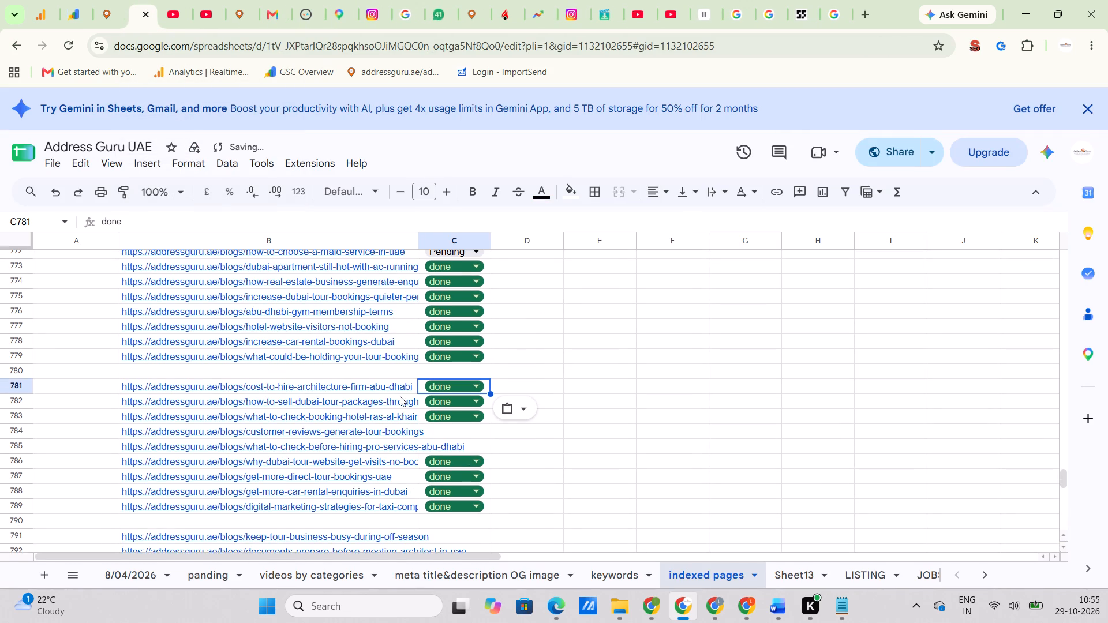
scroll(399, 396, up, 1)
click(392, 378)
right_click(392, 378)
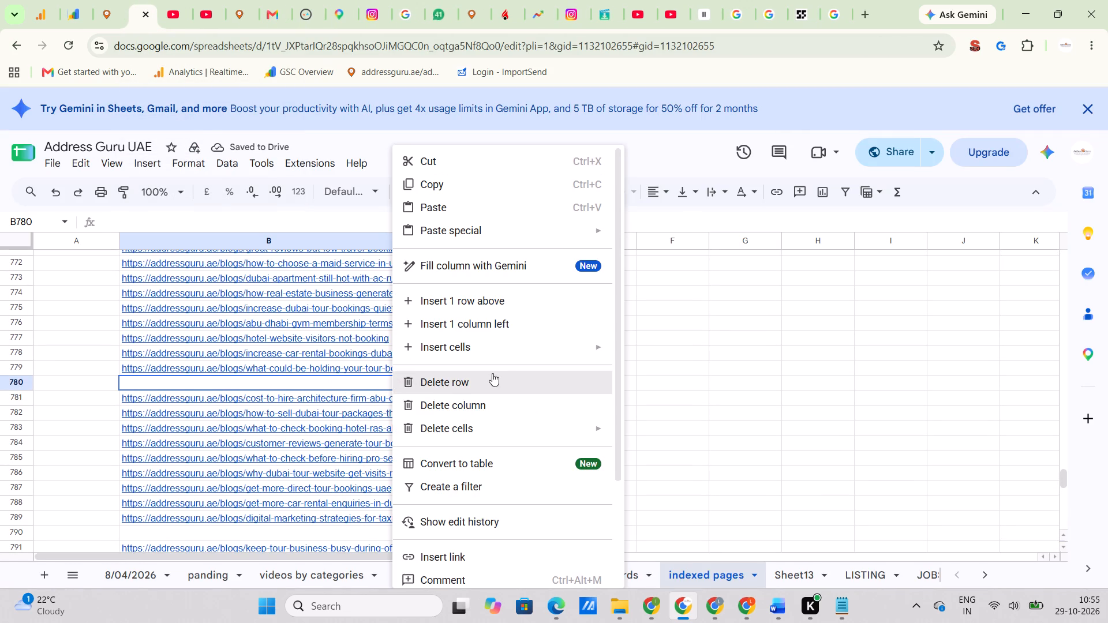
click(480, 381)
Open the pending UAE maid service post linked in cell B772 and check its indexing with a Google "site:" search on its URL.
scroll(480, 381, up, 2)
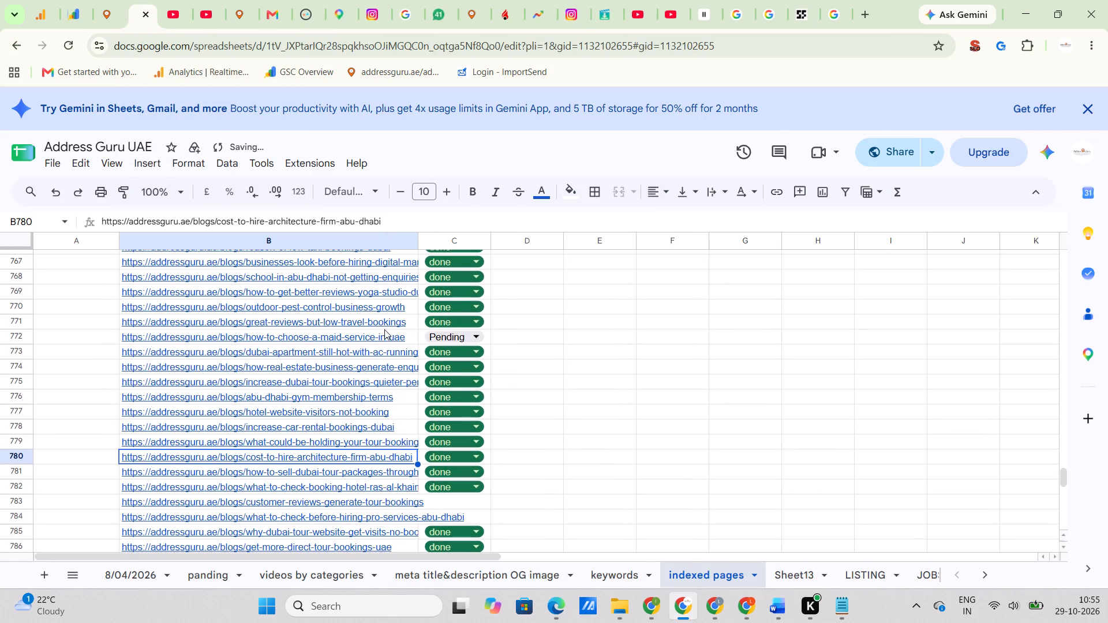
click(383, 337)
click(234, 362)
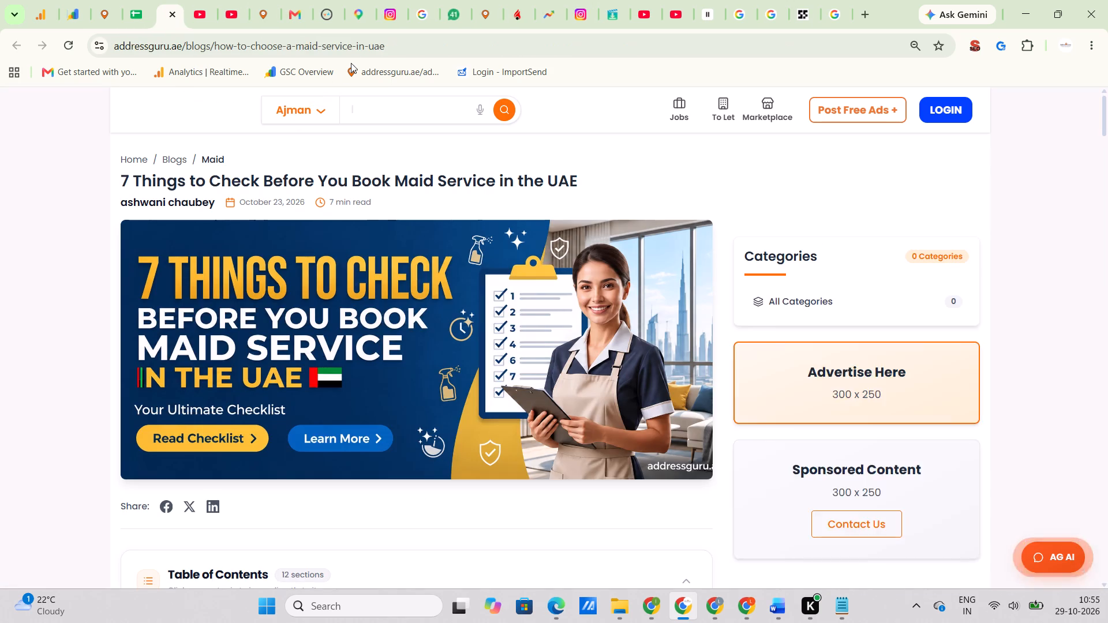
click(406, 48)
click(463, 47)
key(ctrl+a)
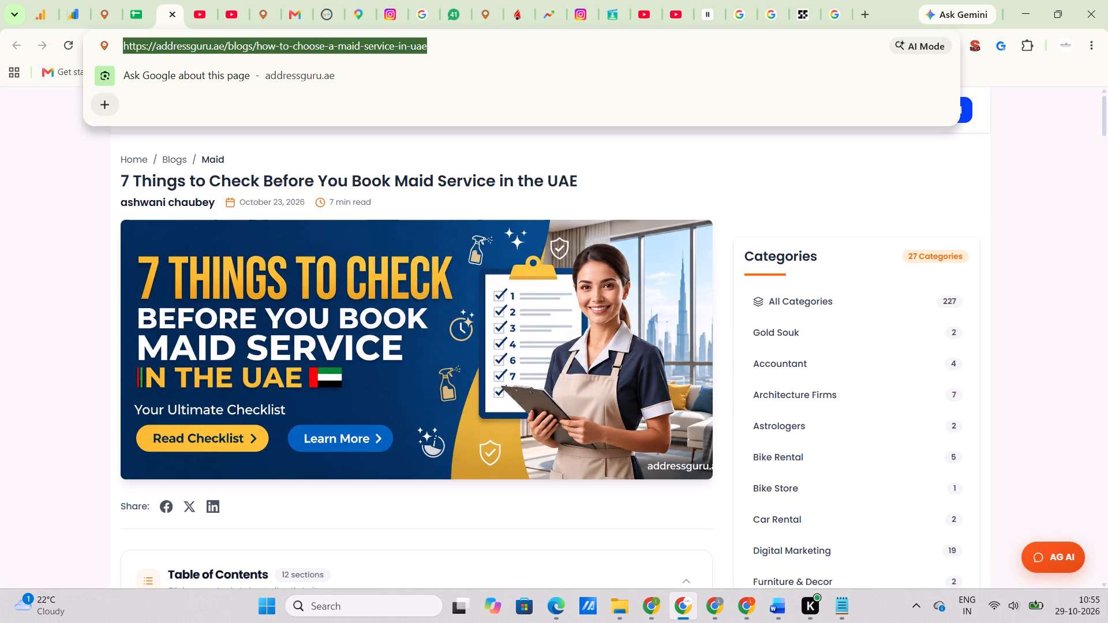
key(Left)
text(site:)
key(Return)
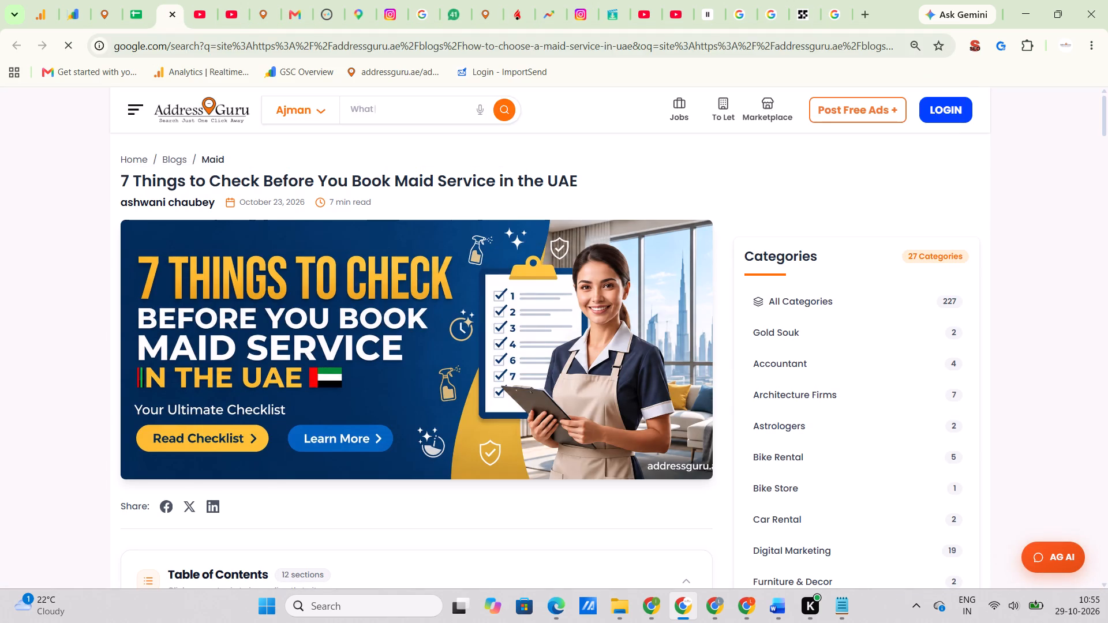
click(32, 160)
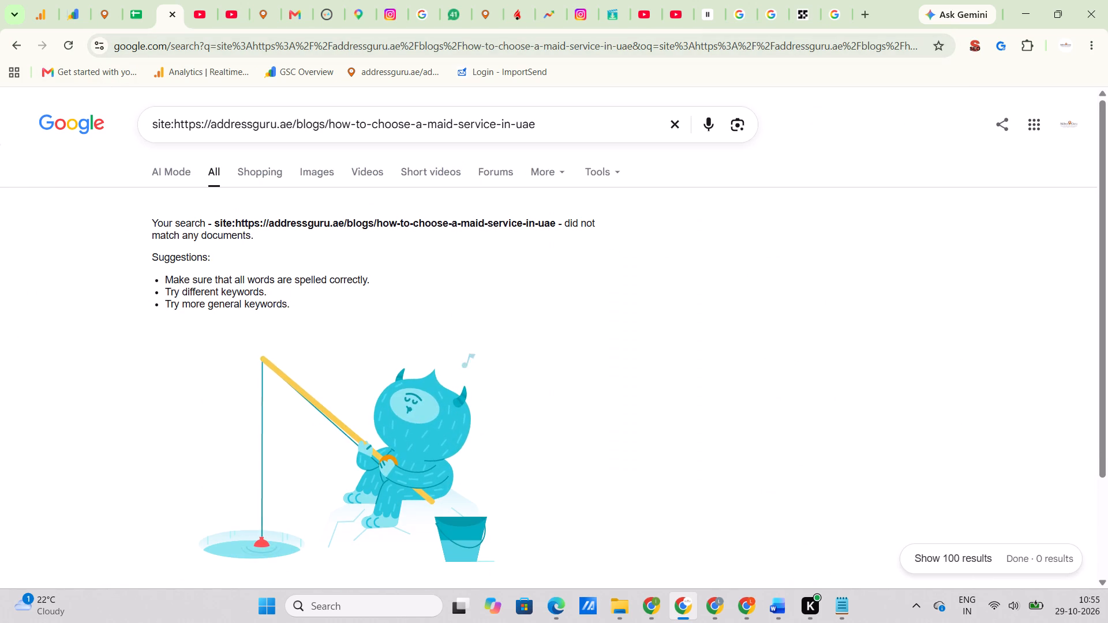
click(169, 18)
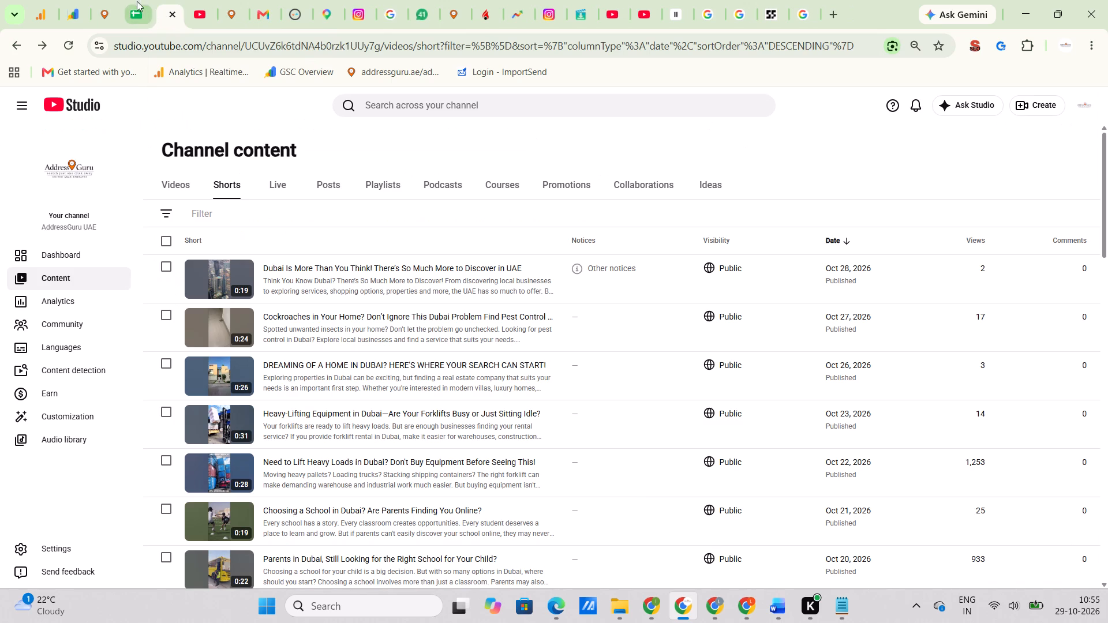
Open the pending beauty salon post linked in cell B756 and check its indexing with a Google "site:" search on its URL.
click(133, 0)
scroll(387, 381, up, 3)
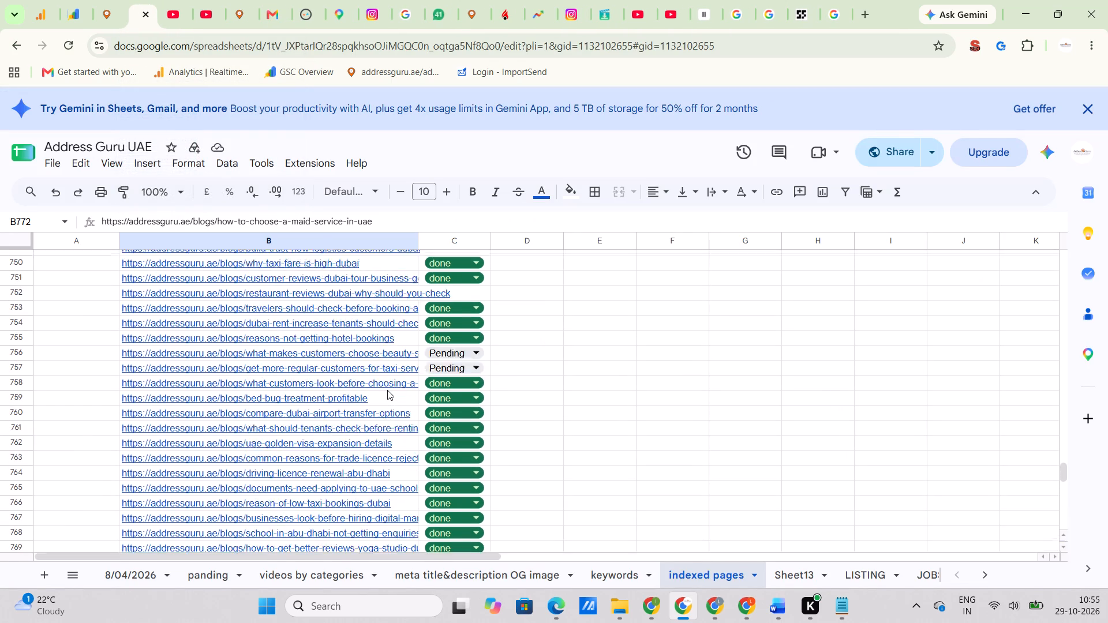
scroll(387, 390, up, 1)
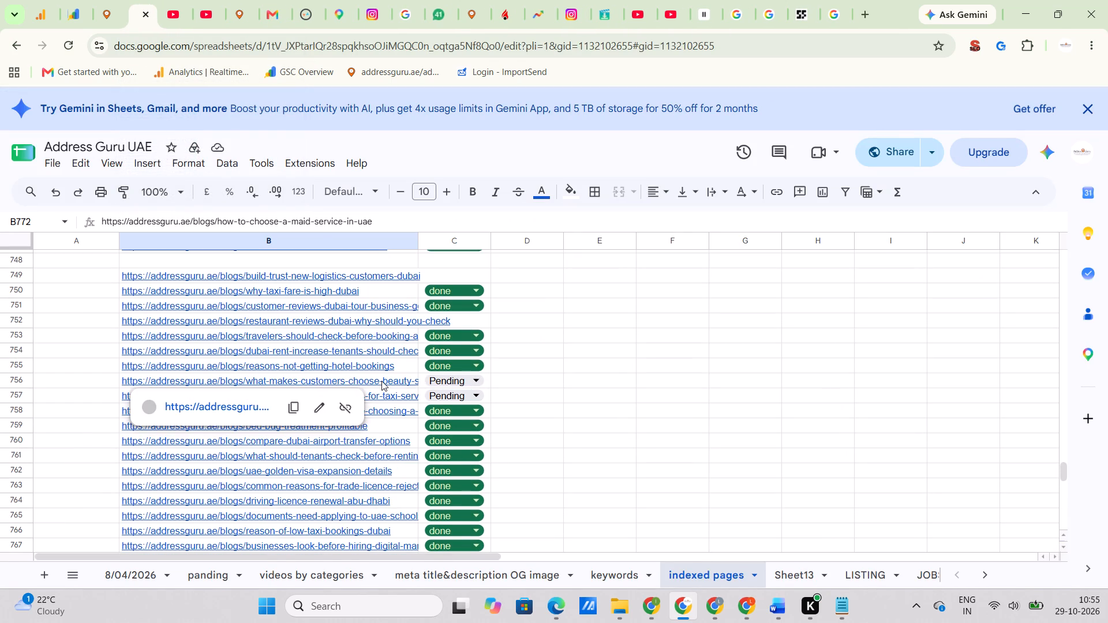
click(381, 381)
click(241, 408)
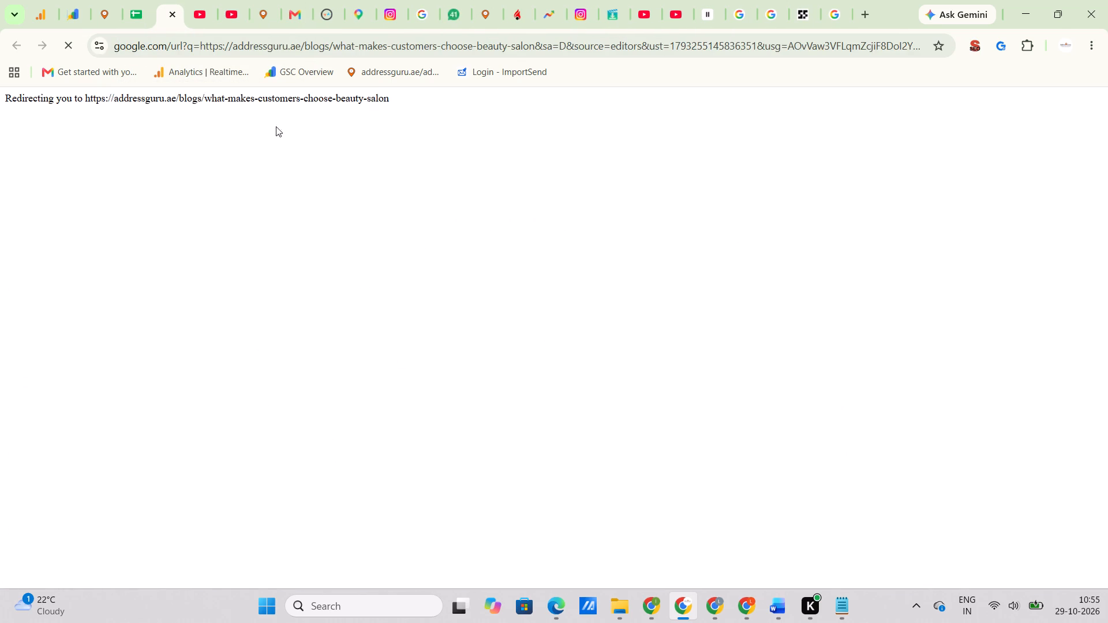
click(432, 50)
click(497, 36)
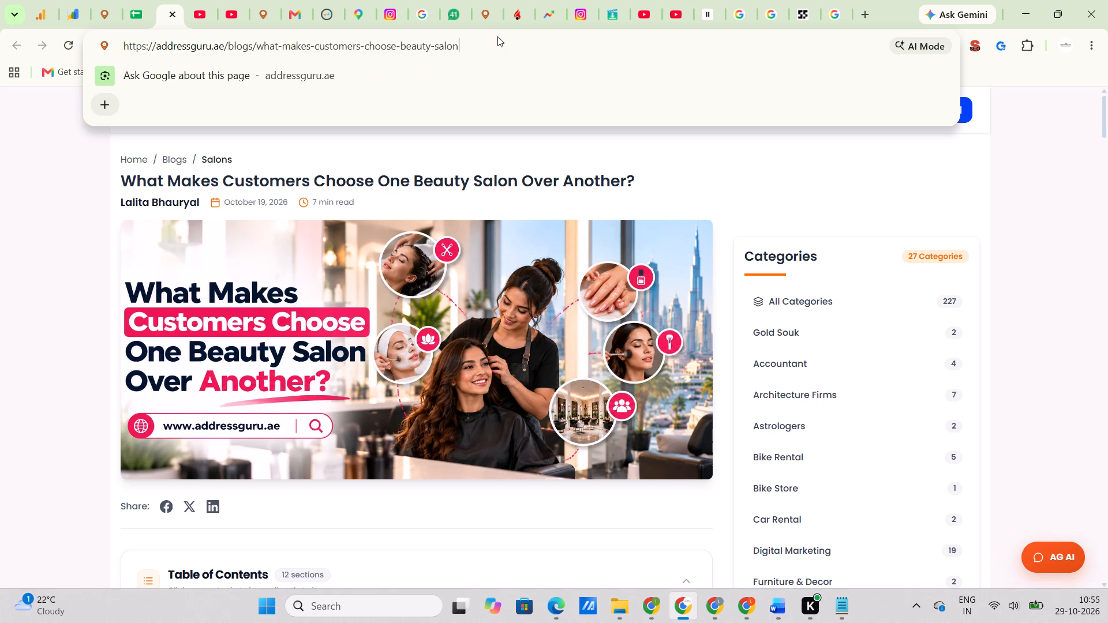
key(ctrl+a)
key(Left)
text(site:)
key(Return)
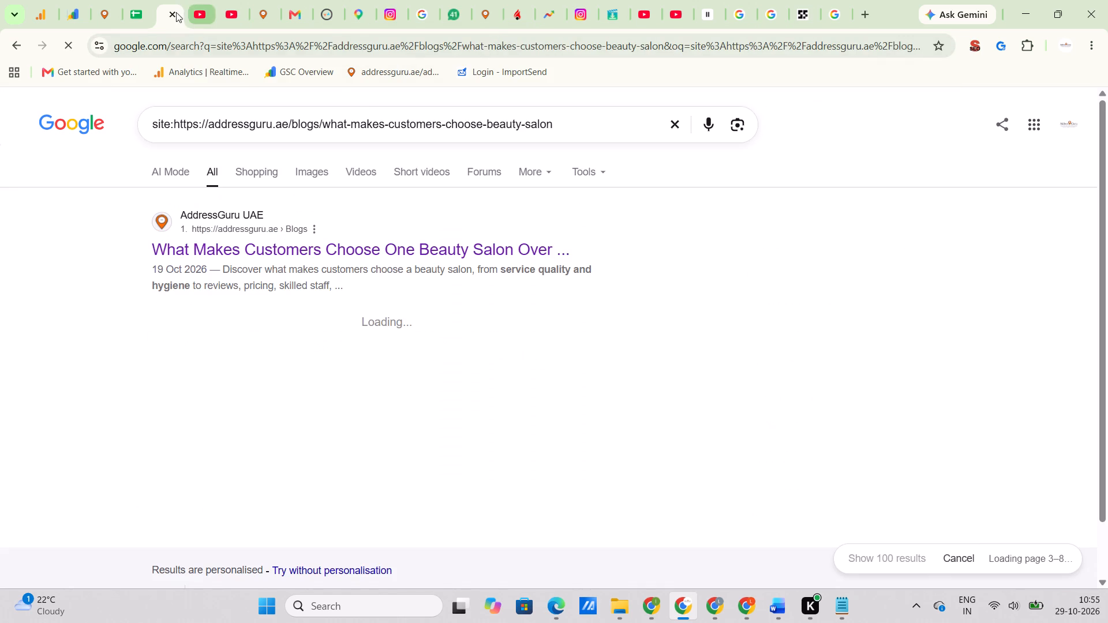
click(174, 14)
Change the beauty salon post's status in cell C756 to "done".
click(141, 0)
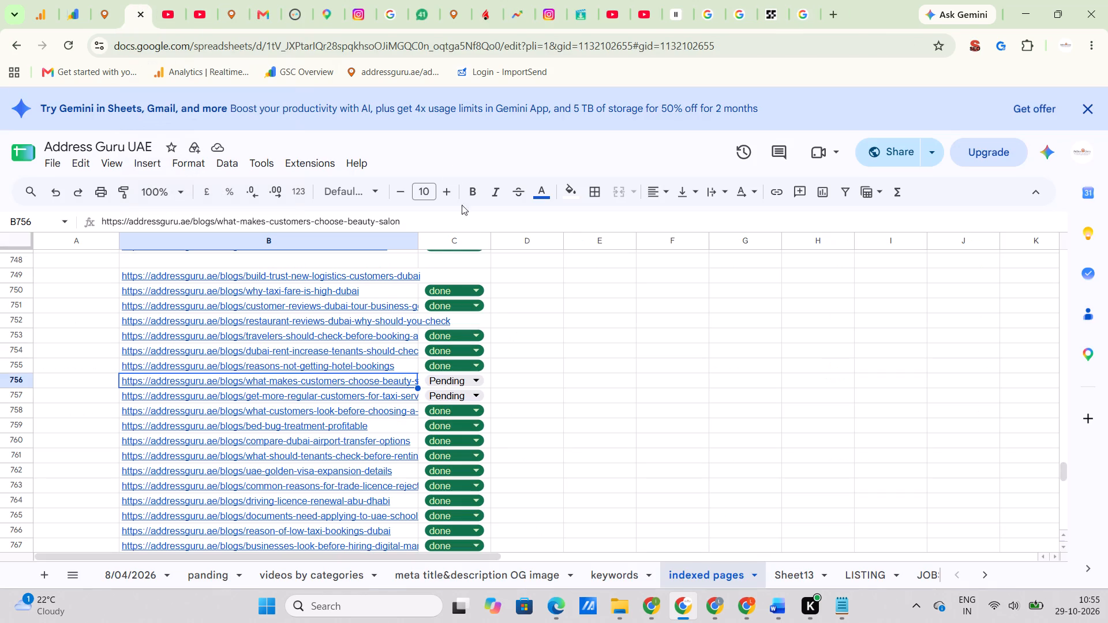
click(452, 384)
click(451, 404)
Open the pending taxi service customers post linked in cell B757 and run a Google "site:" search on its URL.
click(365, 401)
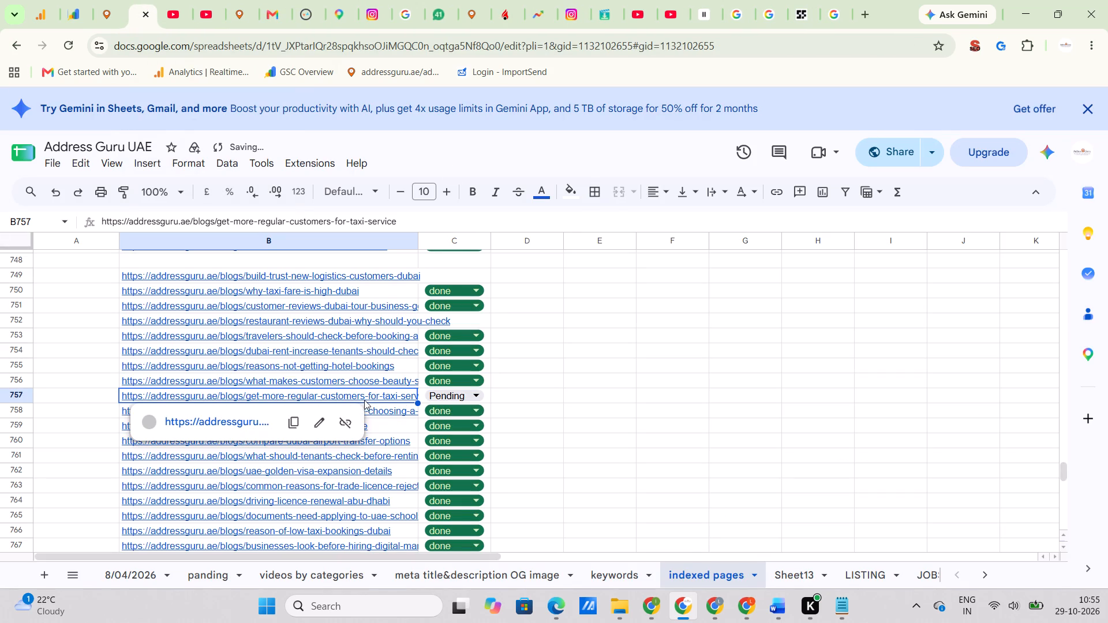
click(227, 421)
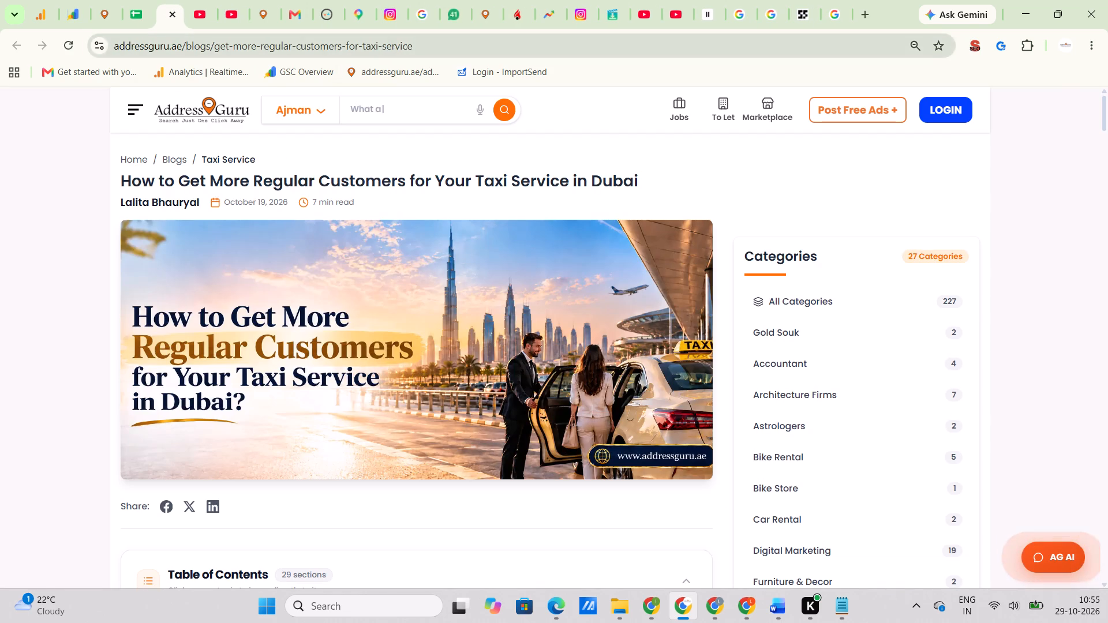
click(429, 48)
click(495, 47)
key(ctrl+a)
key(Left)
text(site:)
key(Return)
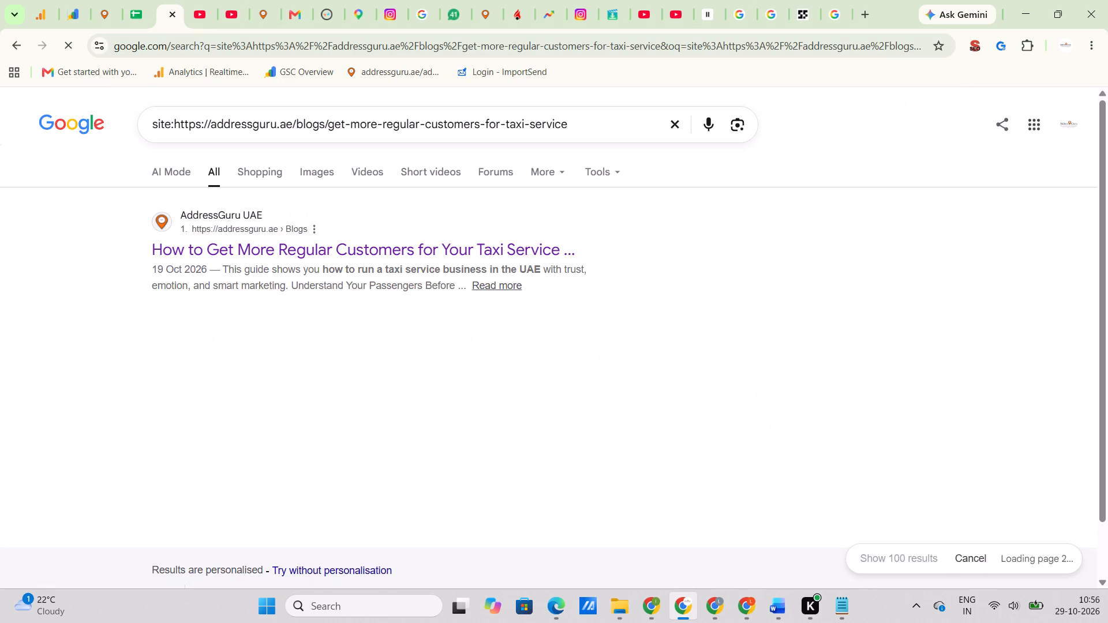
click(169, 17)
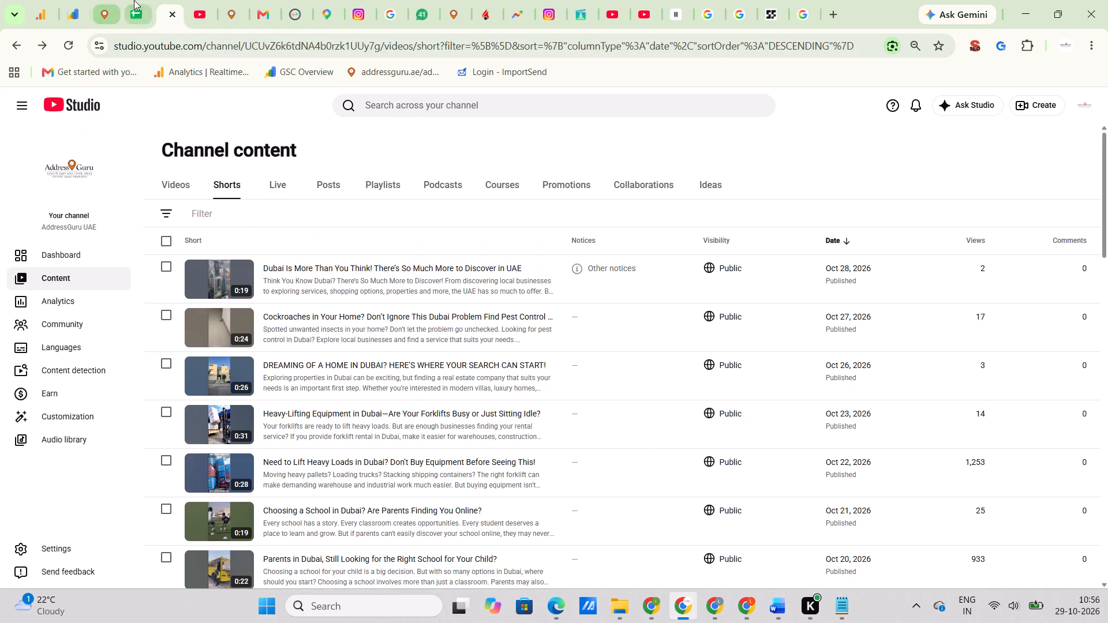
Change the taxi service customers post's status in cell C757 to "done".
click(134, 0)
click(437, 398)
click(440, 416)
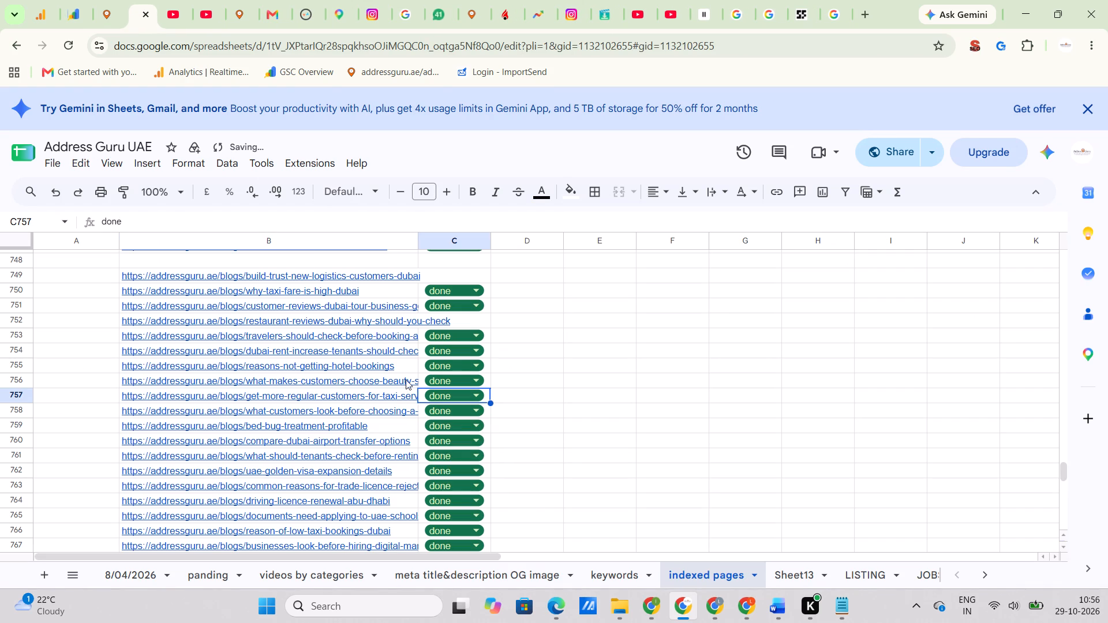
Open the restaurant reviews post linked in cell B752 and check its indexing with a Google "site:" search on its URL.
click(382, 323)
click(235, 351)
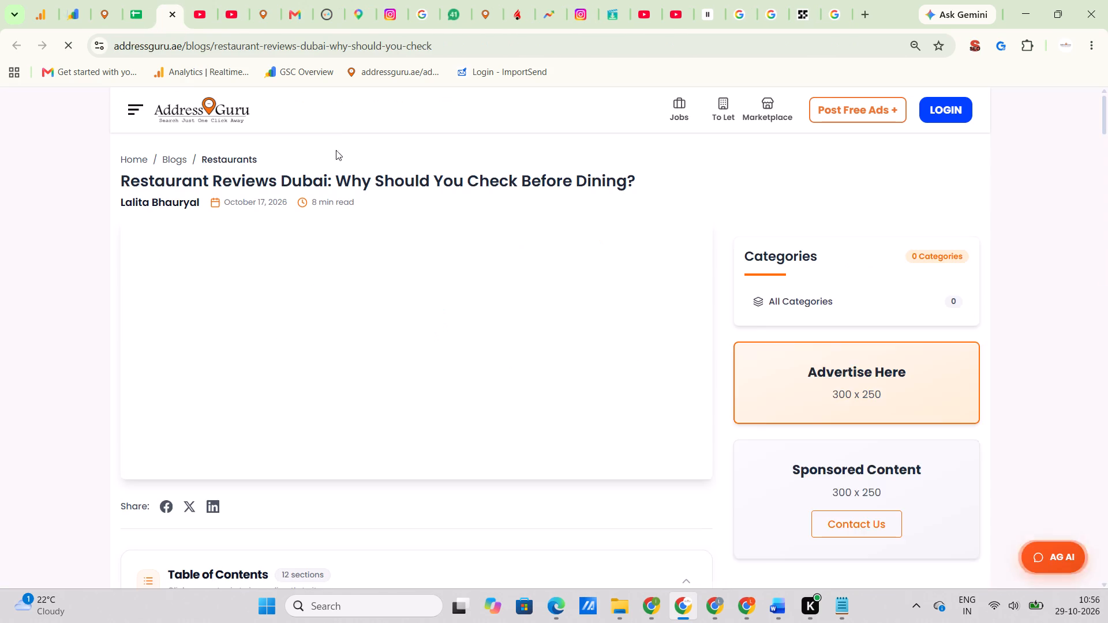
click(455, 45)
click(469, 43)
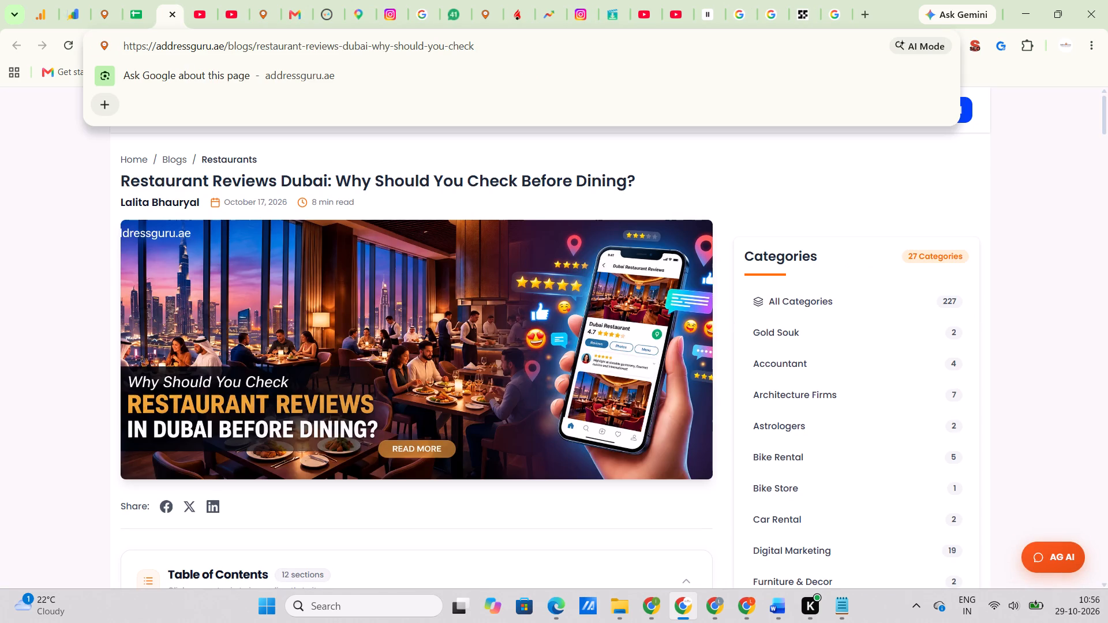
key(ctrl+a)
key(Left)
text(site)
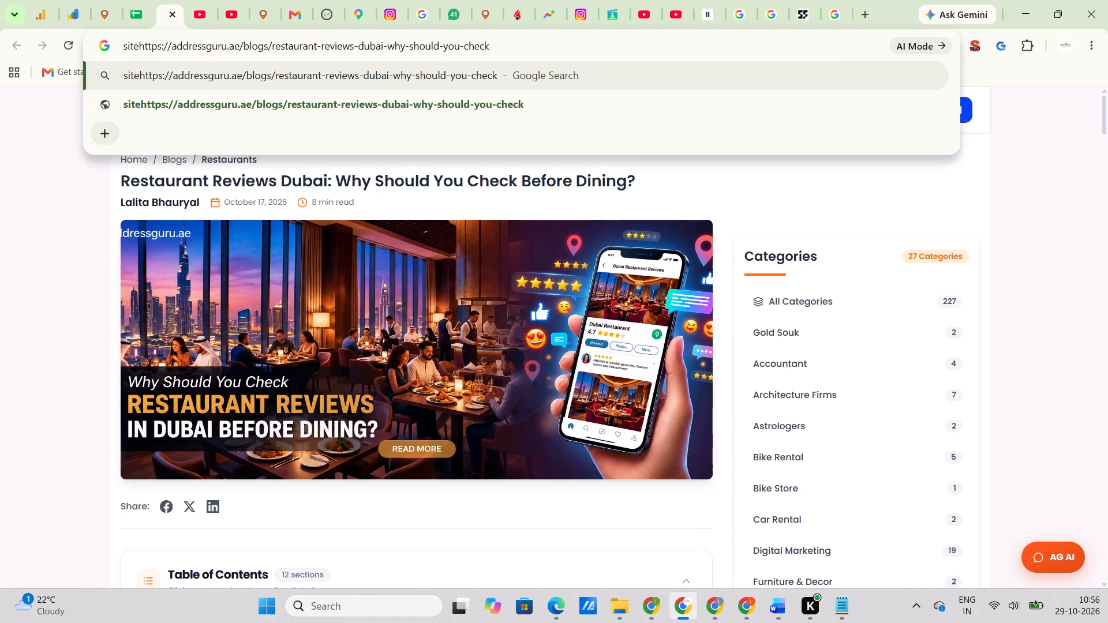
key(Return)
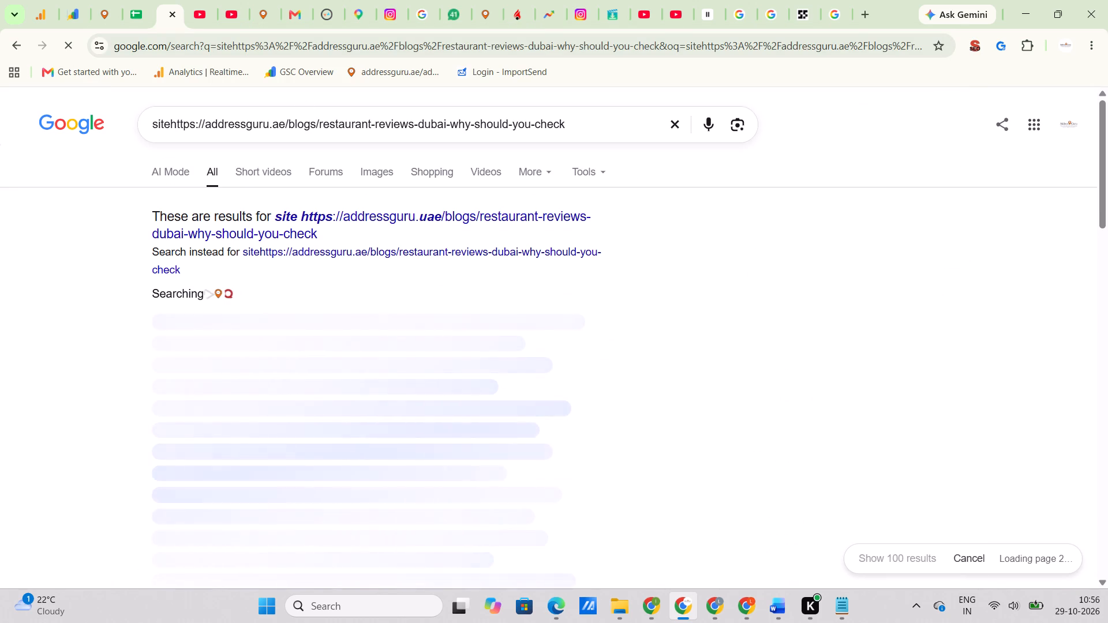
click(174, 122)
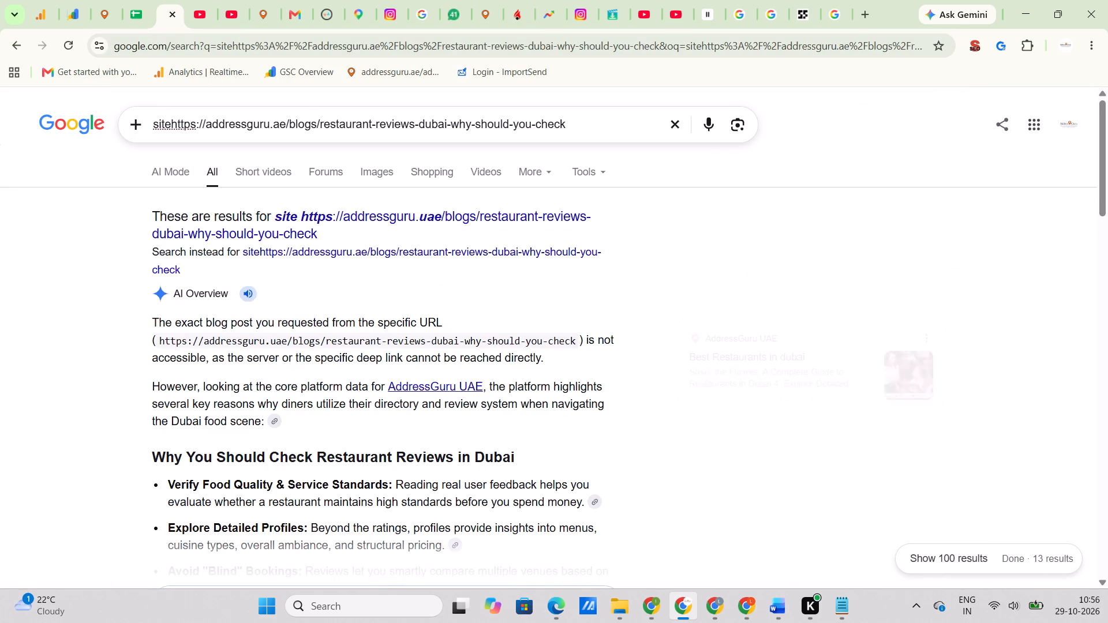
key(Left)
key(shift+colon)
key(Return)
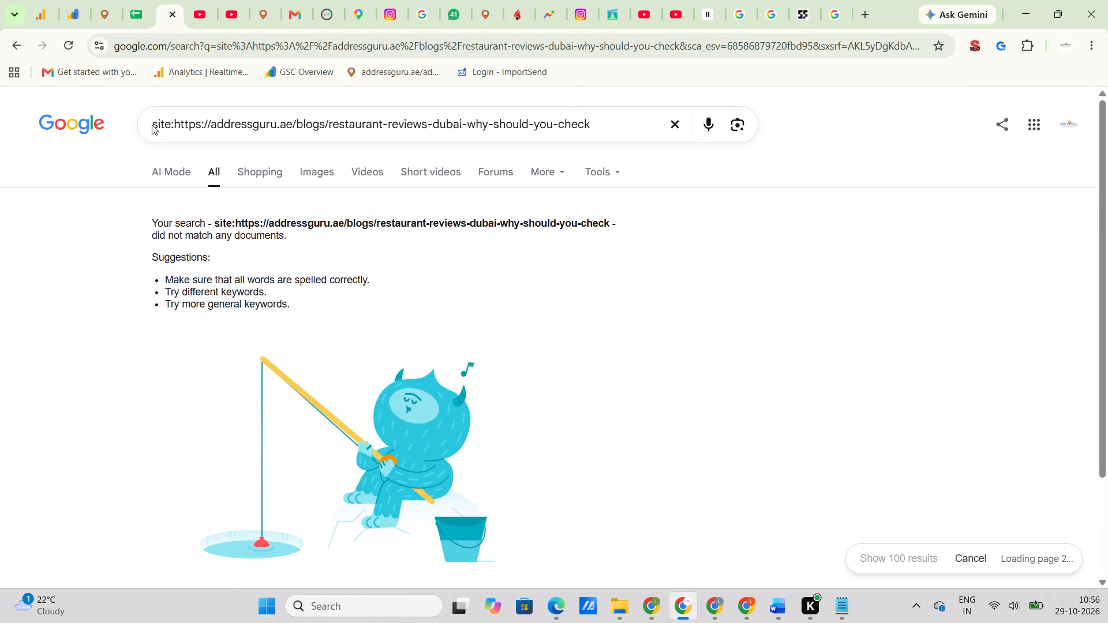
click(14, 49)
click(14, 49)
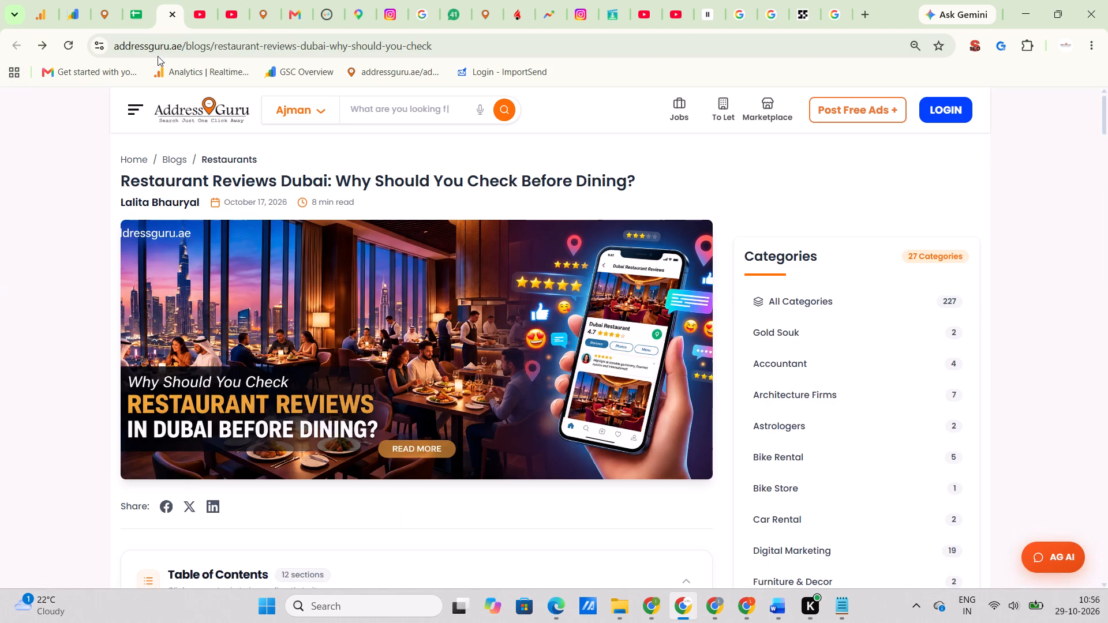
click(175, 13)
Copy the restaurant reviews post's URL from cell B752, inspect it in Google Search Console and request its indexing.
click(129, 0)
key(ctrl+c)
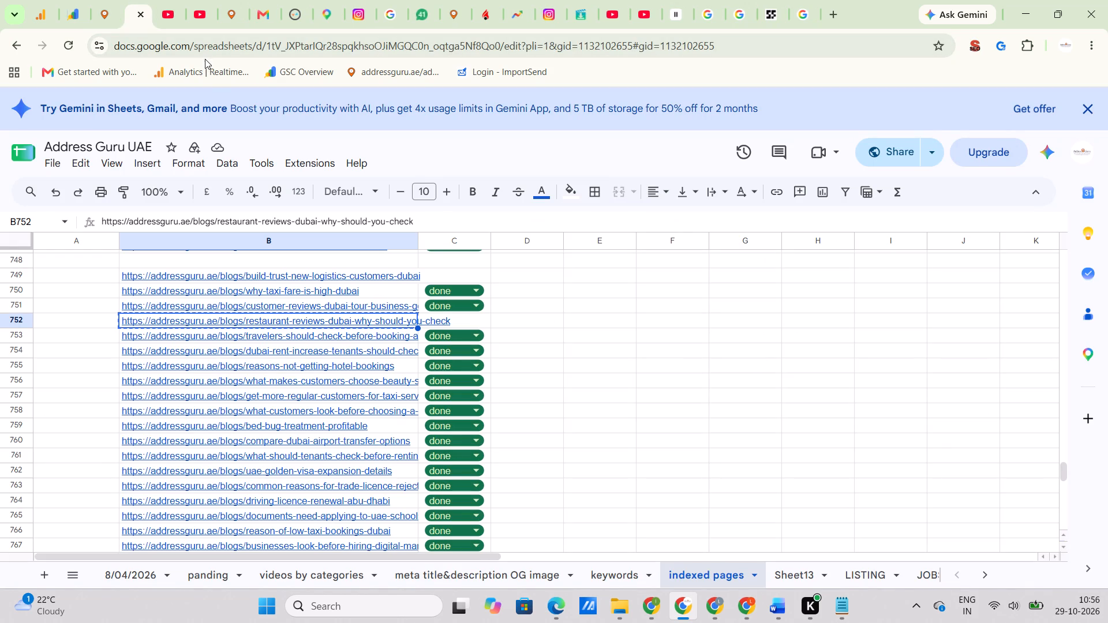
click(76, 0)
click(627, 370)
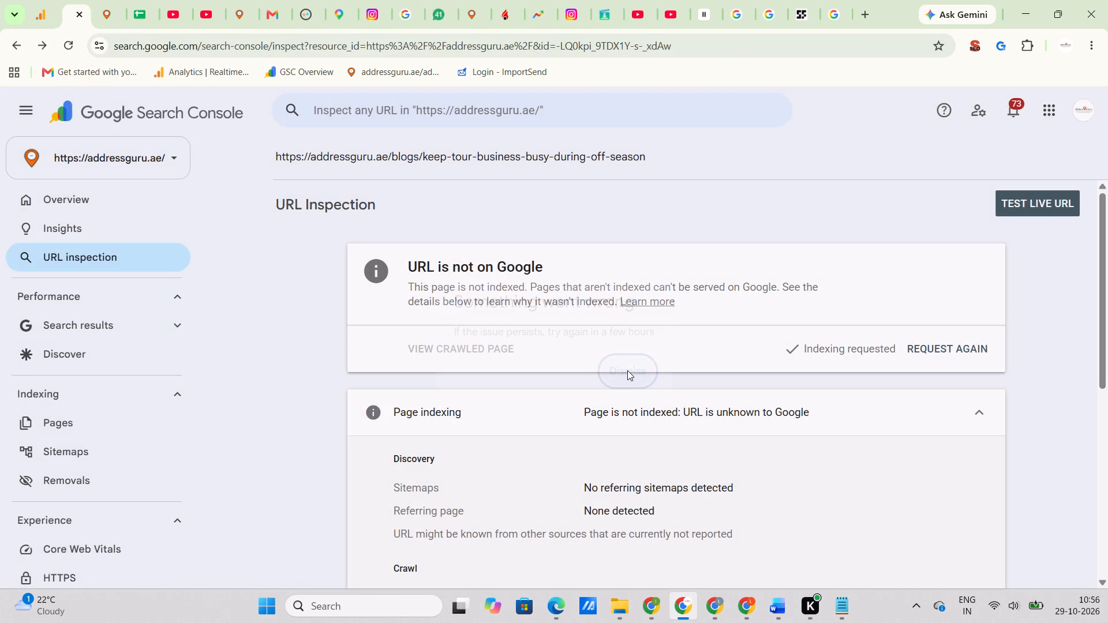
click(547, 115)
key(ctrl+v)
key(Return)
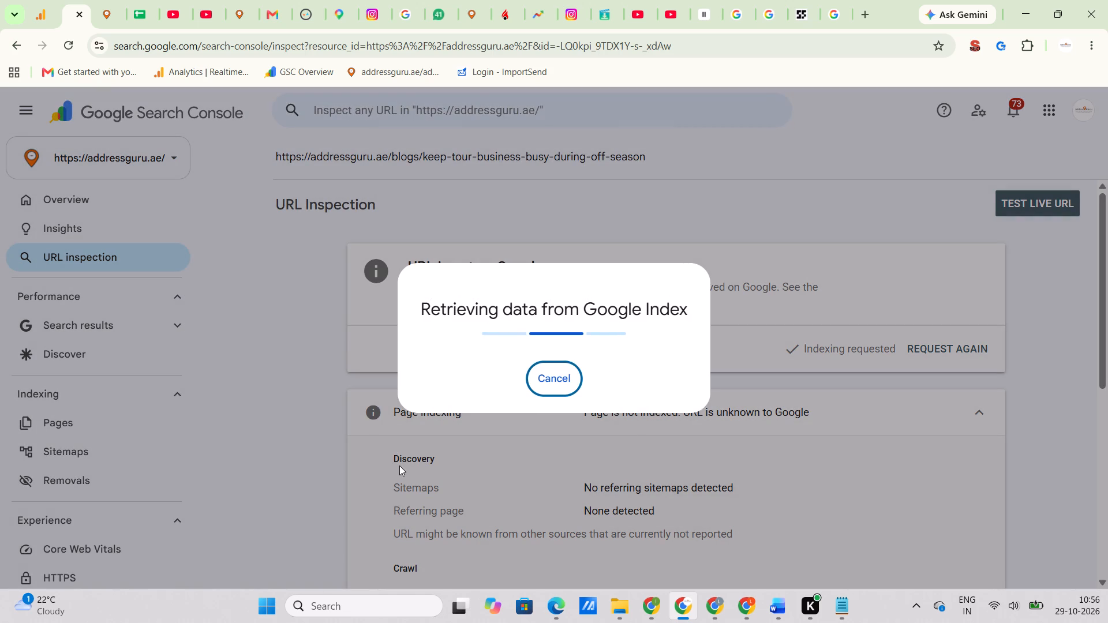
click(951, 347)
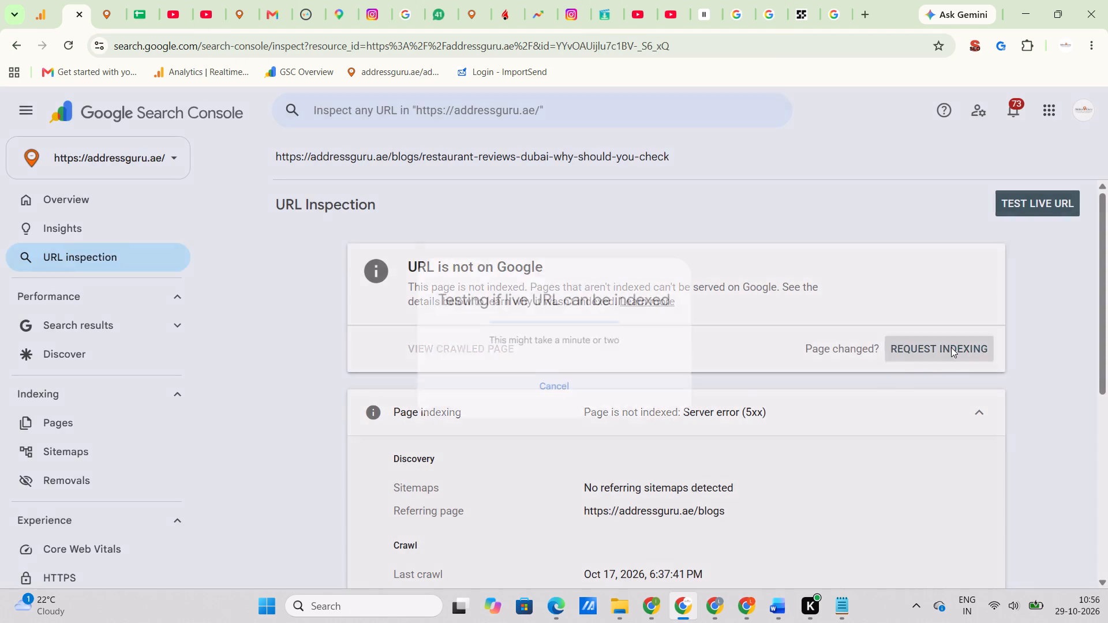
Add the status dropdown to cell C752 for the restaurant reviews post and set it to "Pending".
click(145, 0)
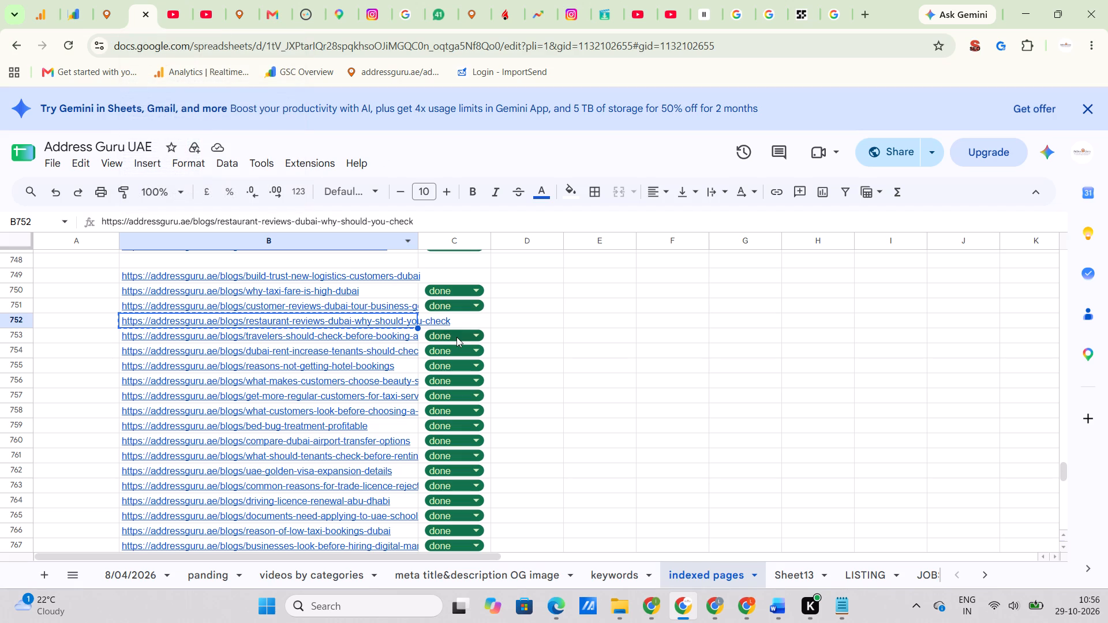
click(421, 302)
key(ctrl+c)
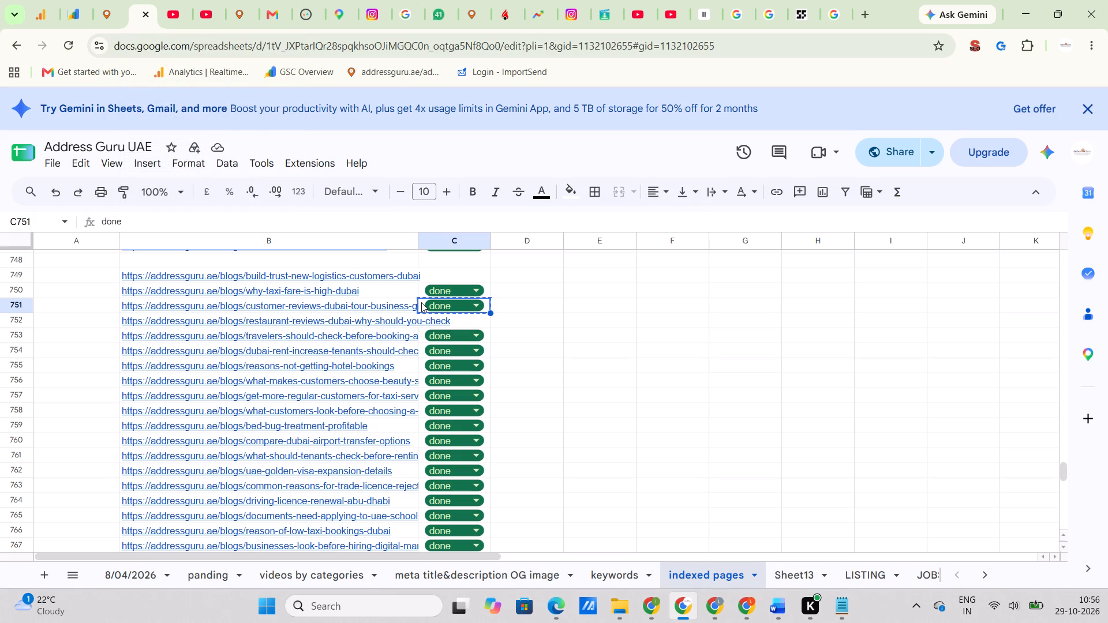
key(Down)
key(ctrl+v)
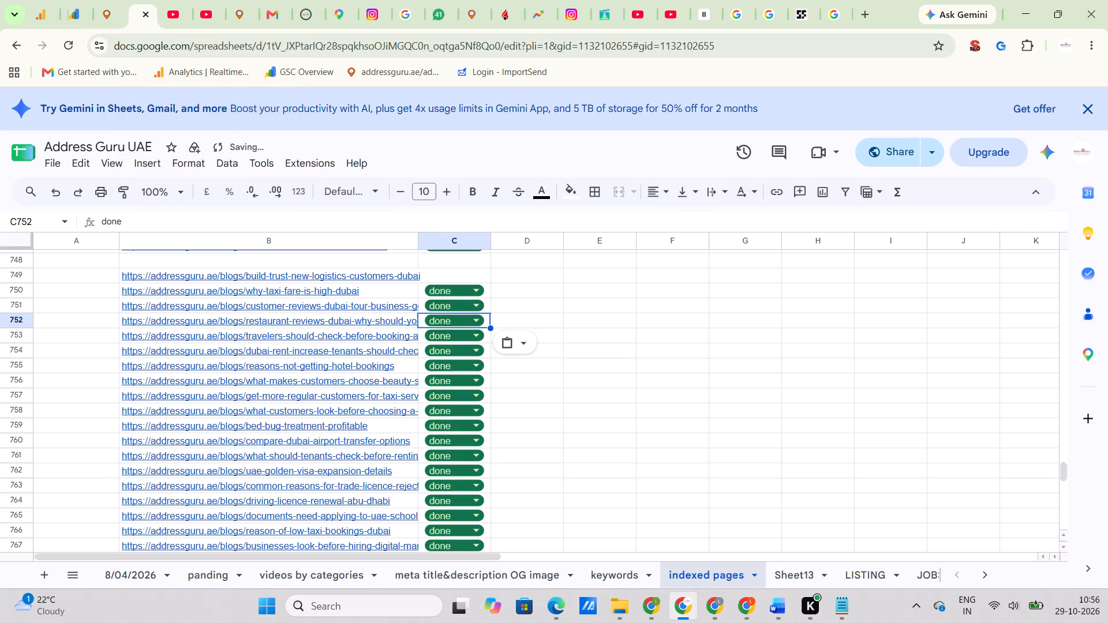
click(467, 315)
key(ctrl+z)
click(469, 320)
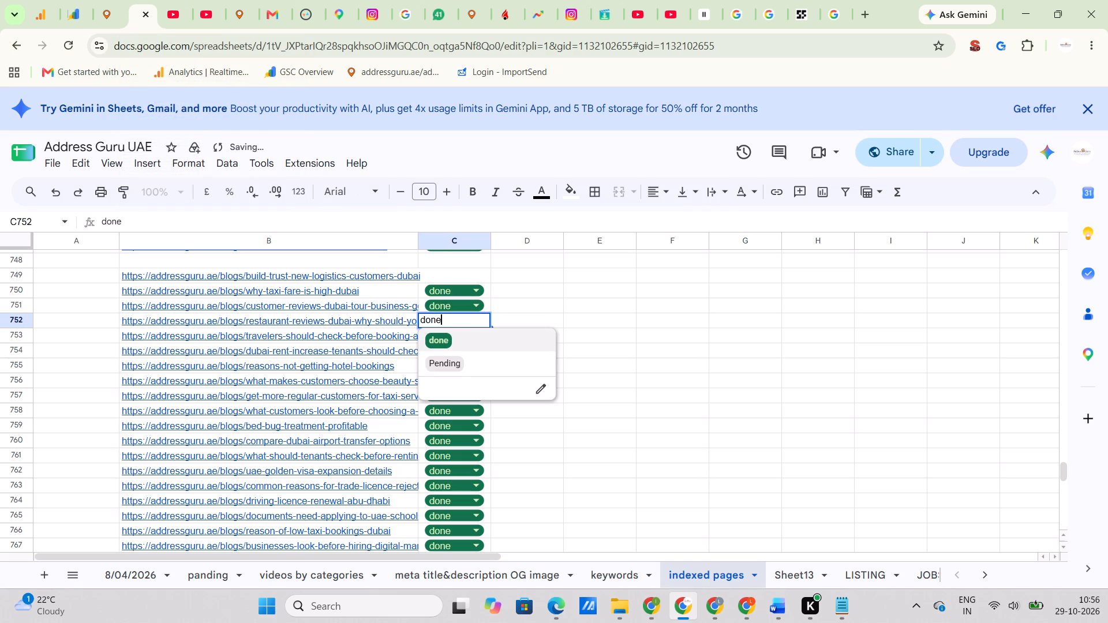
click(449, 362)
Open the logistics customers post linked in cell B749 and check its indexing with a Google "site:" search on its URL.
scroll(531, 348, up, 1)
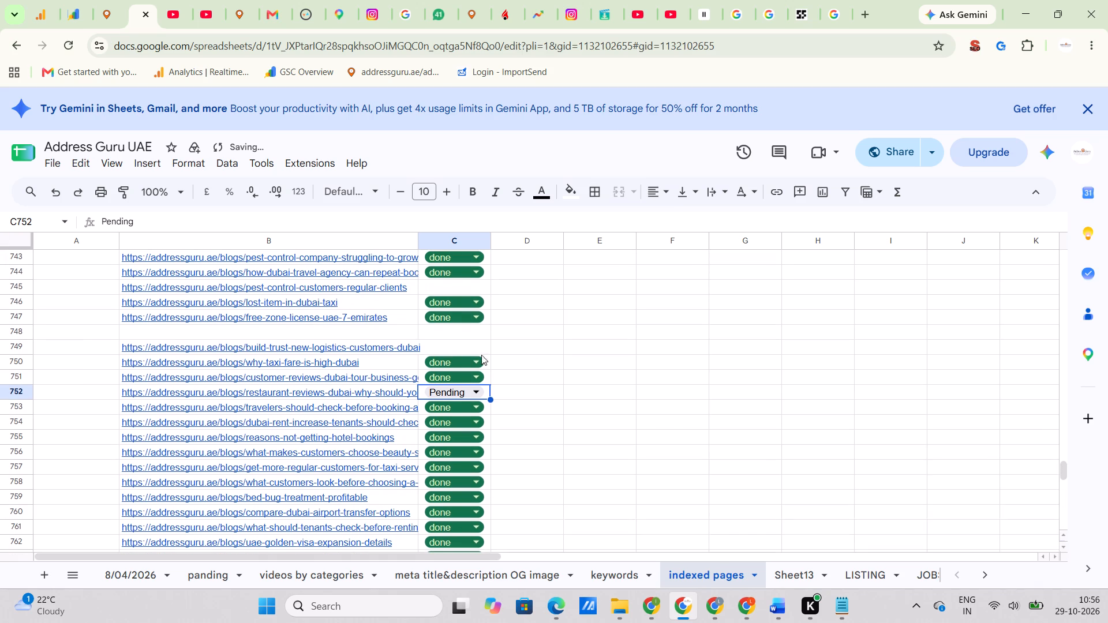
click(388, 348)
click(250, 373)
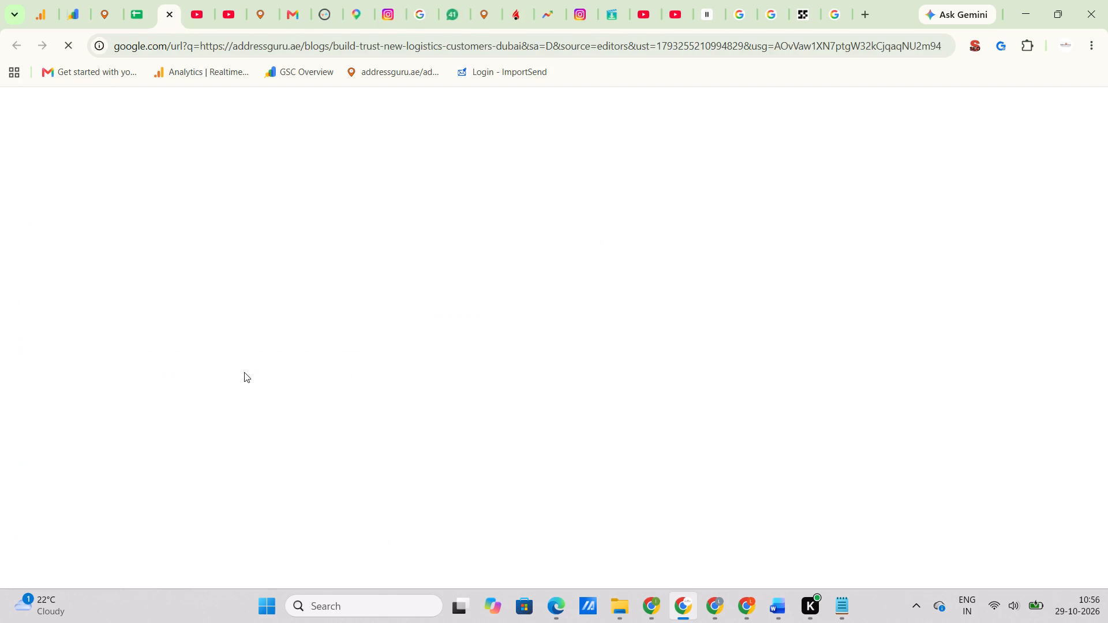
click(446, 50)
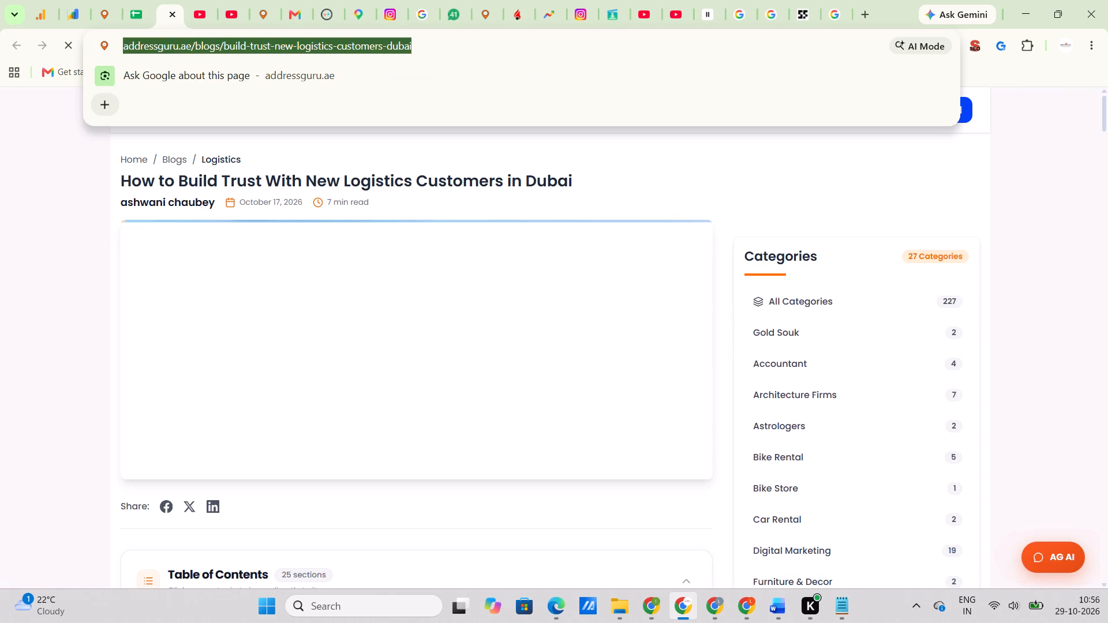
click(464, 45)
key(ctrl+a)
key(Left)
key(s)
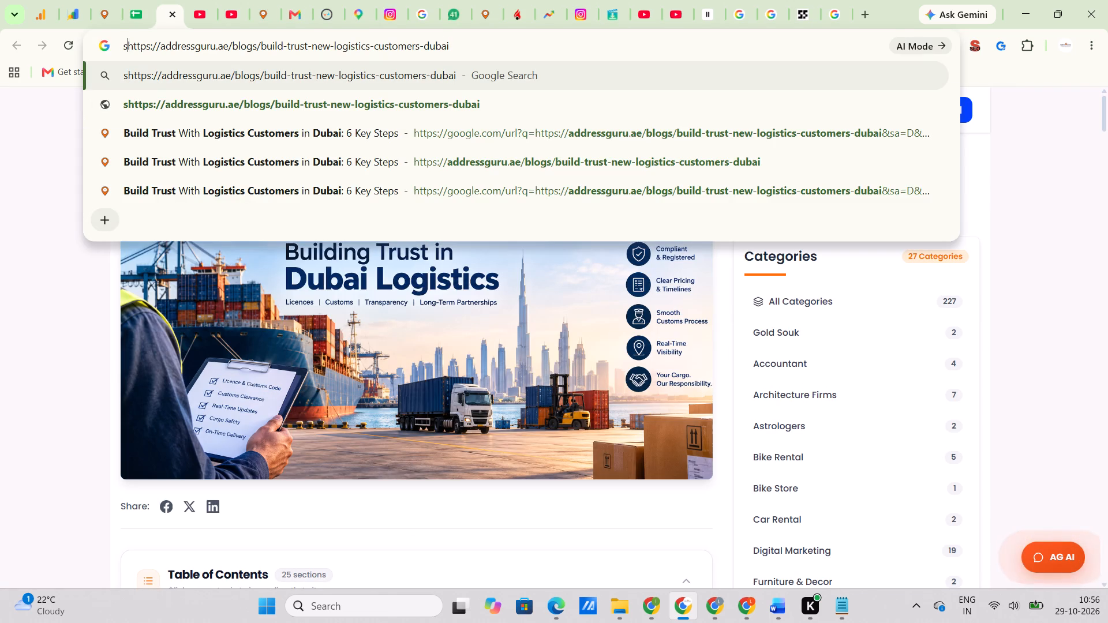
text(ite:)
key(Return)
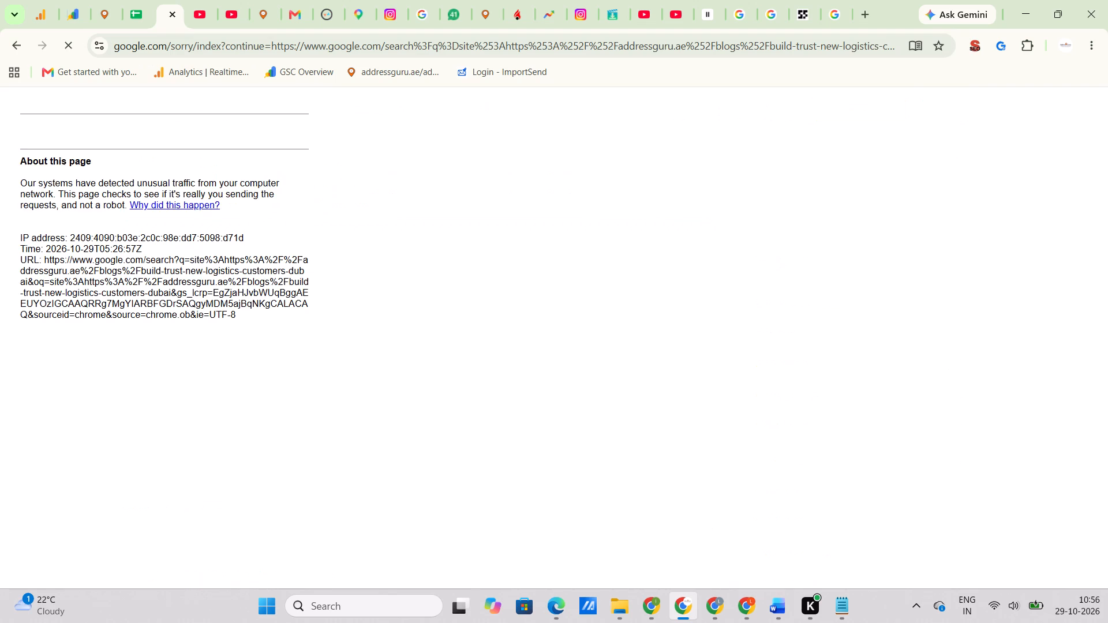
click(44, 160)
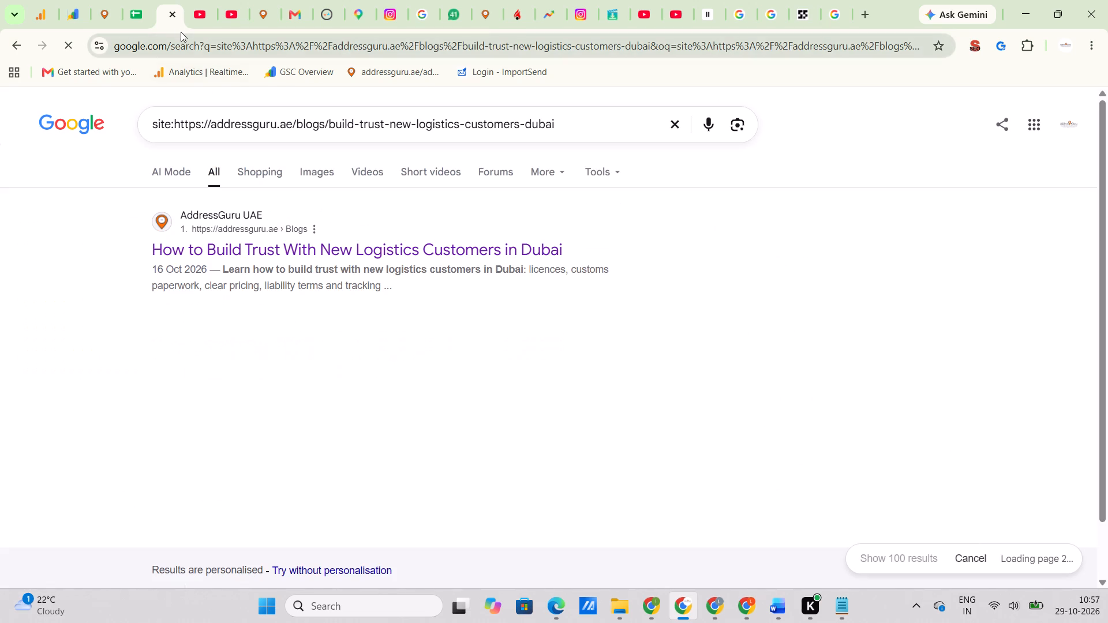
click(174, 12)
Set the logistics customers post's status in cell C749 to "done".
click(132, 0)
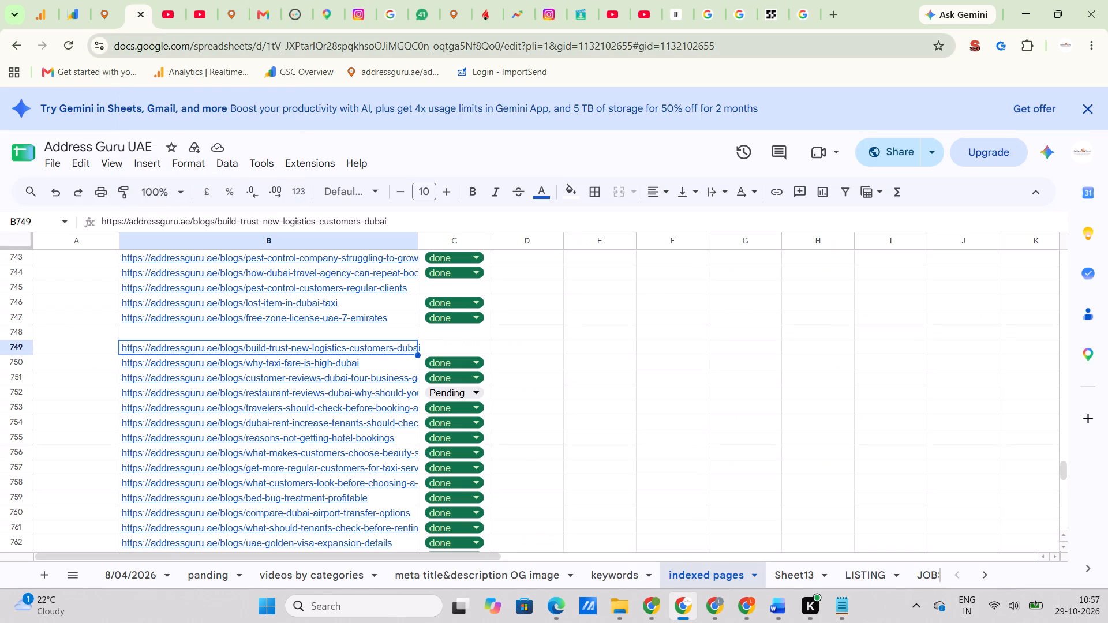
key(Right)
key(ctrl+v)
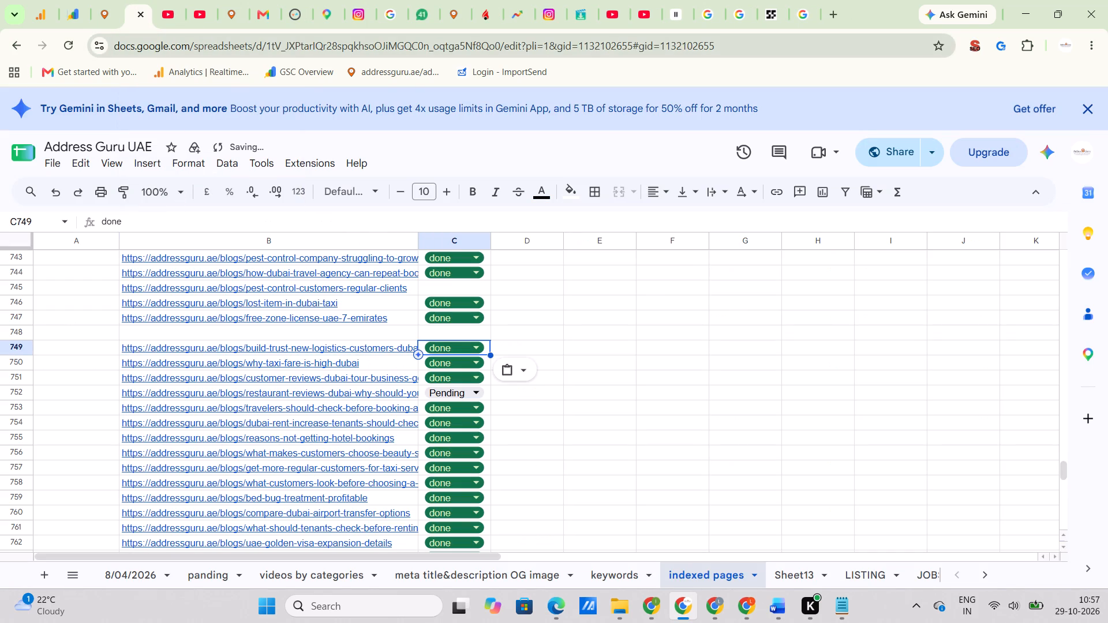
Delete the empty row 748 above the logistics customers post.
right_click(373, 328)
click(415, 381)
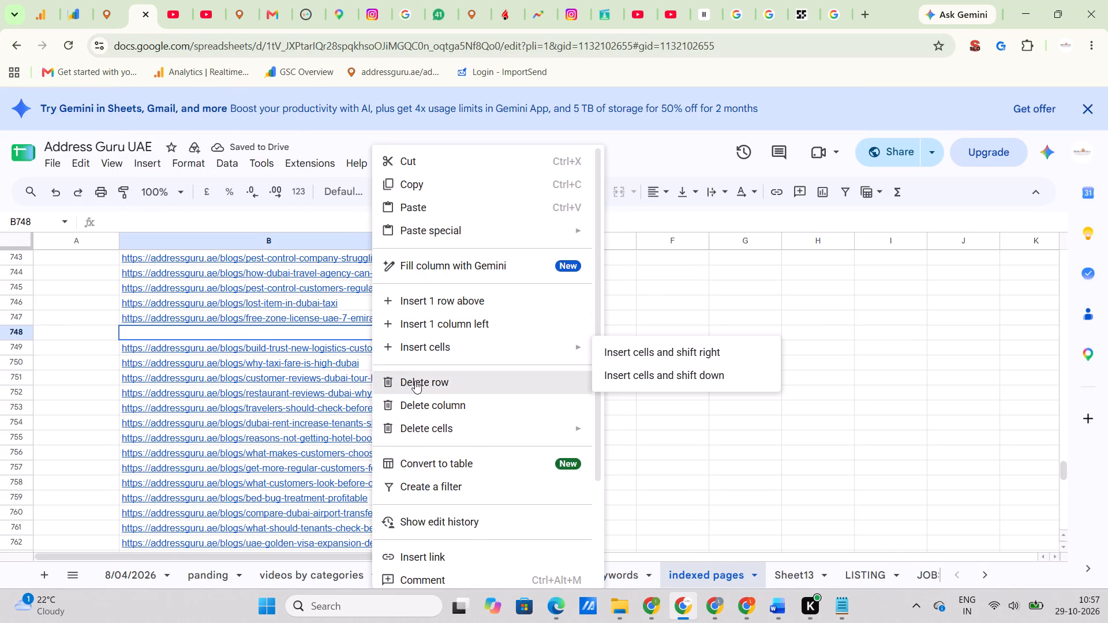
Open the pest control regular clients post linked in cell B745 and run a Google "site:" search on its URL.
scroll(402, 351, up, 1)
click(382, 309)
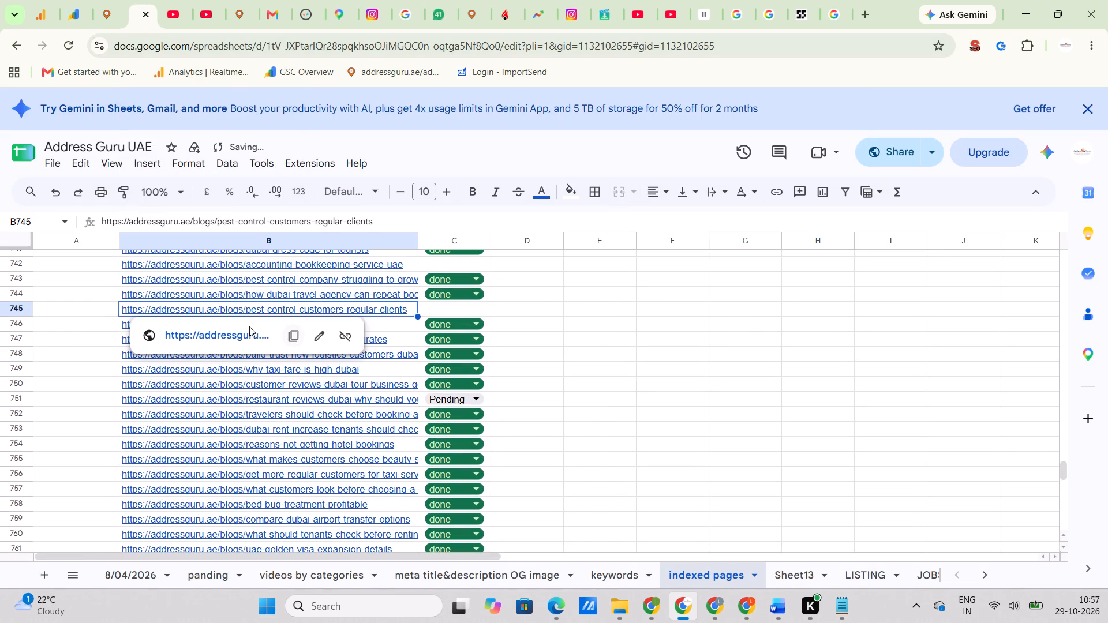
click(247, 337)
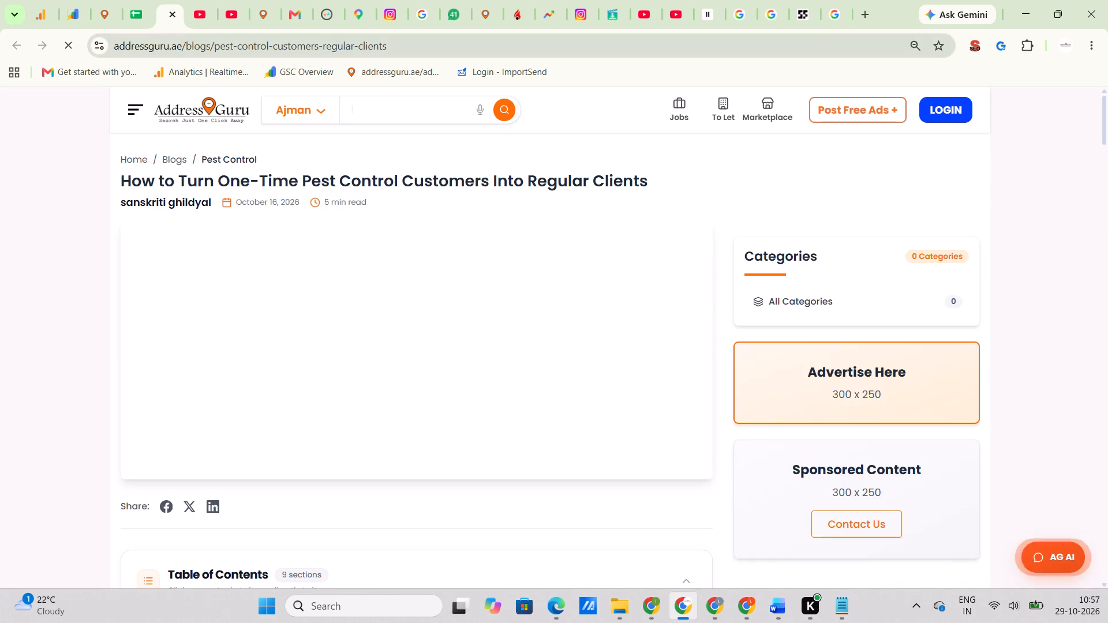
click(473, 44)
click(517, 52)
click(521, 47)
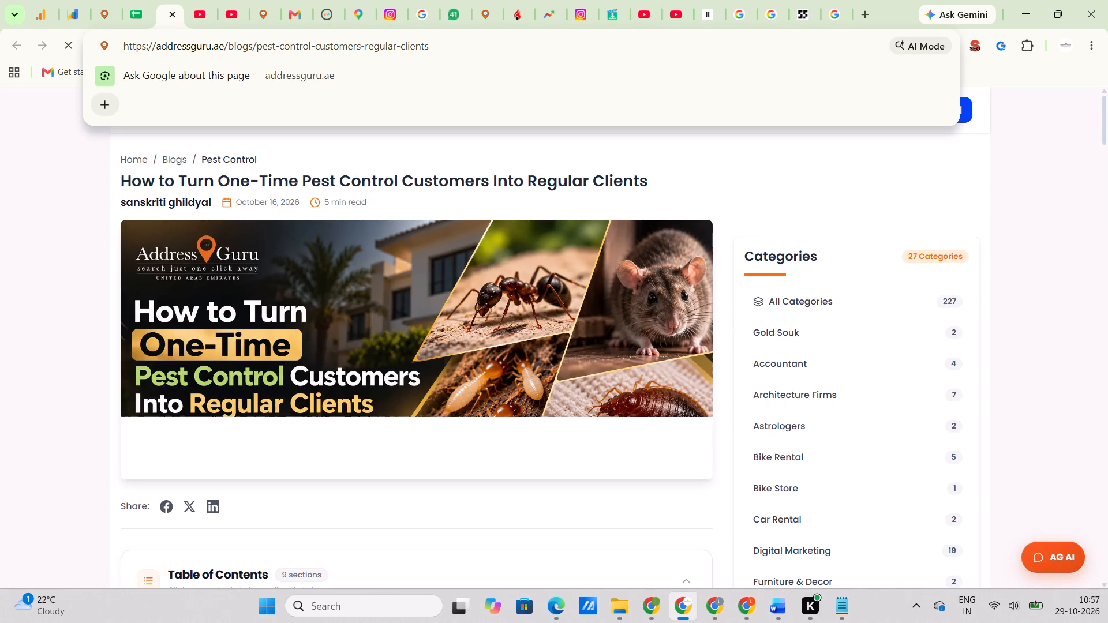
key(ctrl+a)
key(Left)
text(site:)
key(Return)
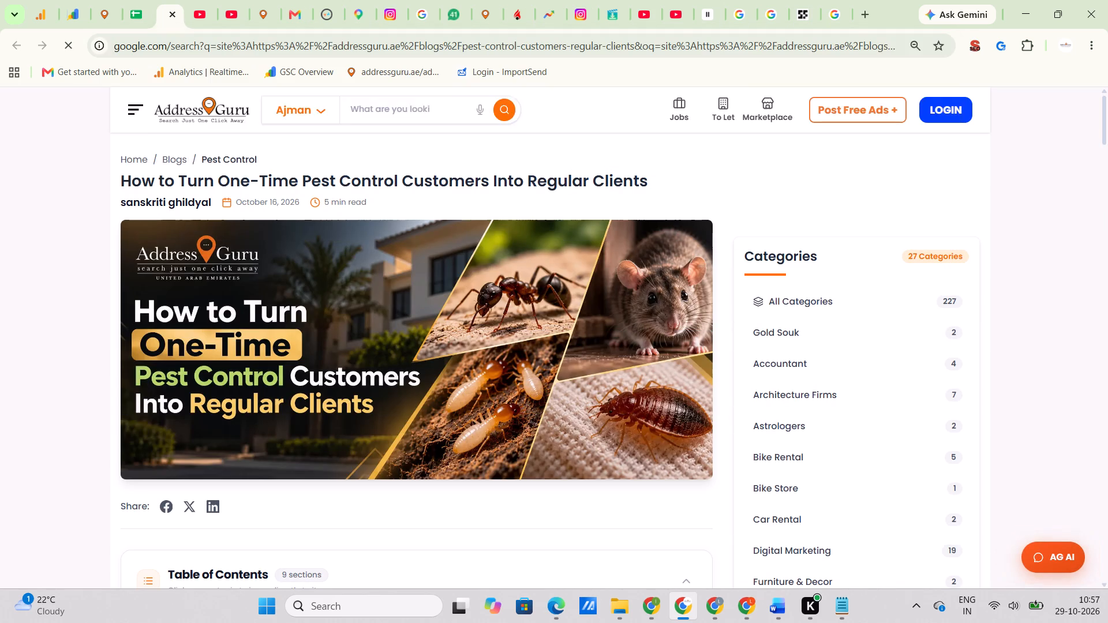
click(171, 6)
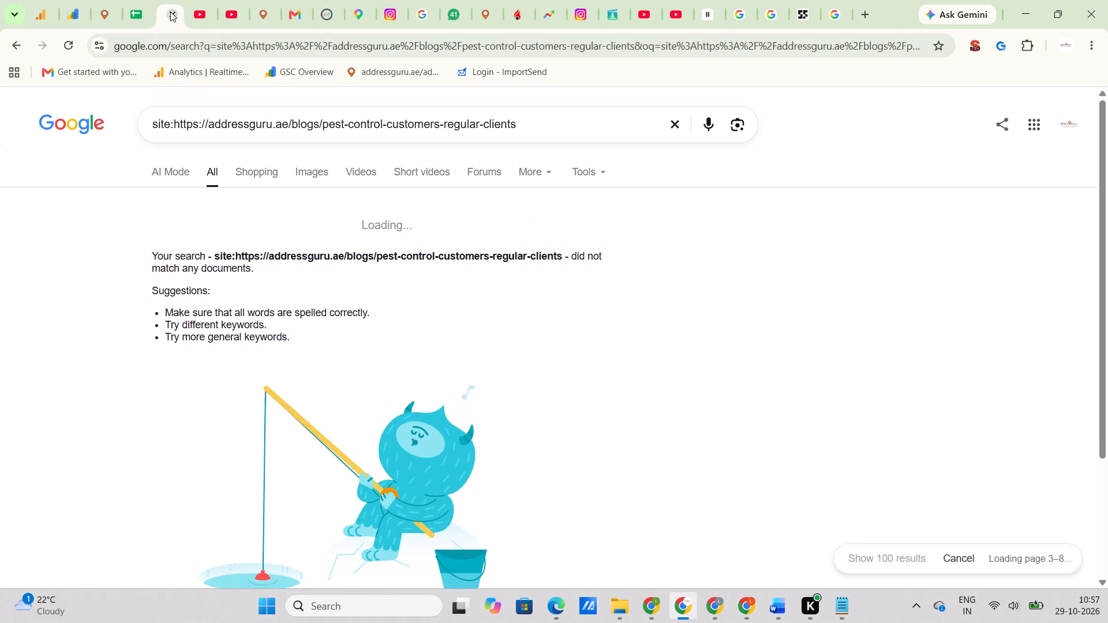
click(170, 12)
Add the status dropdown to cell C745 for the pest control regular clients post and set it to "Pending".
click(140, 0)
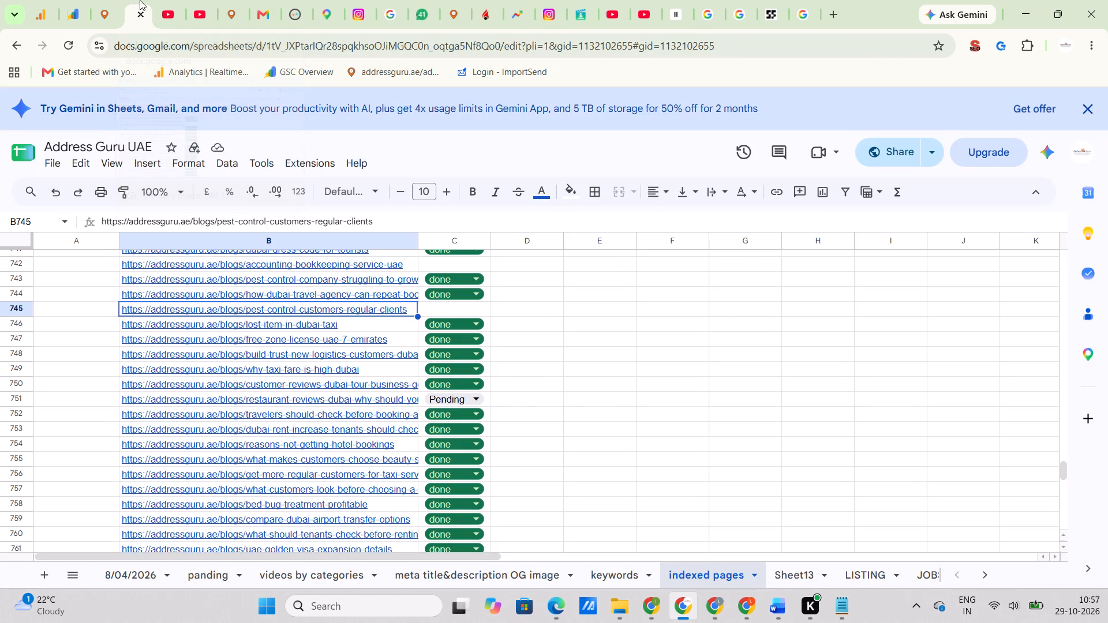
key(Right)
key(ctrl+v)
click(450, 304)
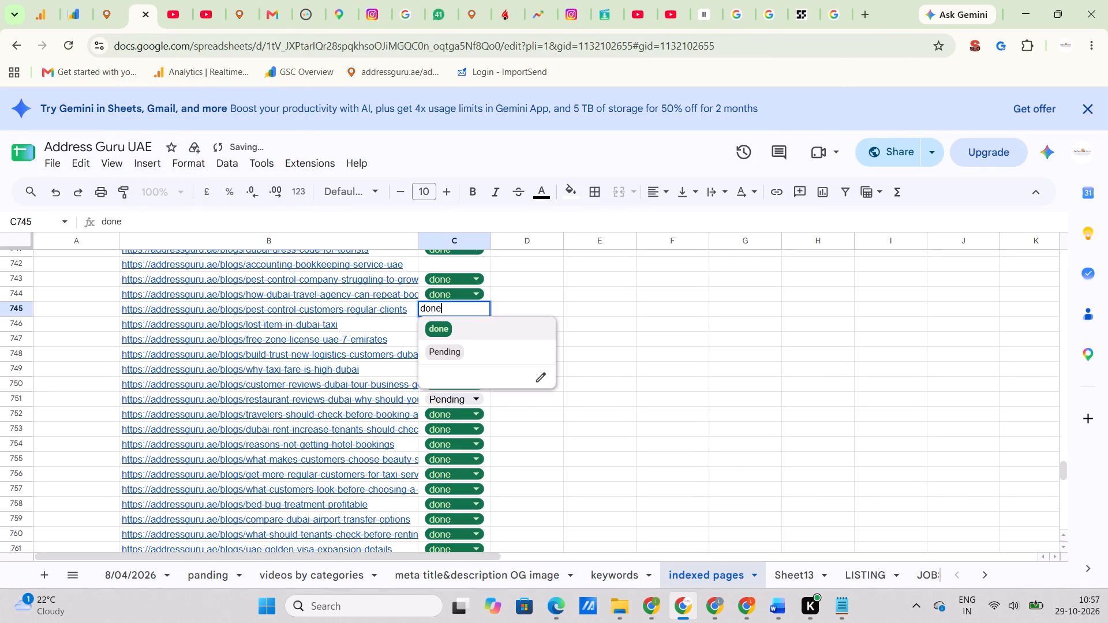
click(451, 344)
Open the accounting bookkeeping service post linked in cell B742 and run a Google "site:" search on its URL.
scroll(584, 323, up, 1)
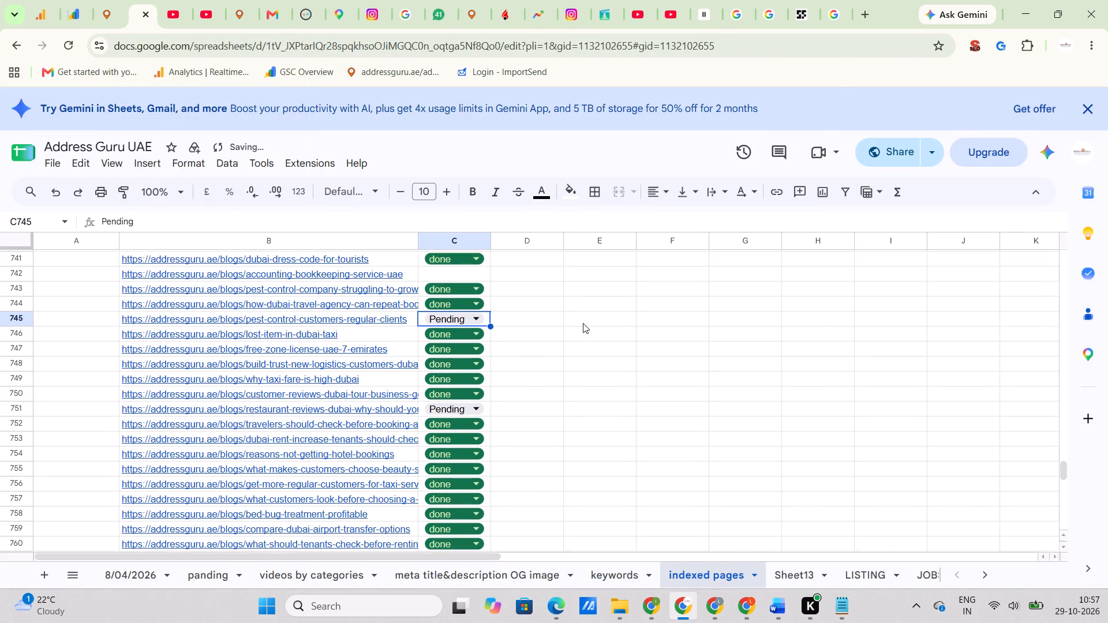
scroll(583, 323, up, 1)
click(347, 301)
click(242, 328)
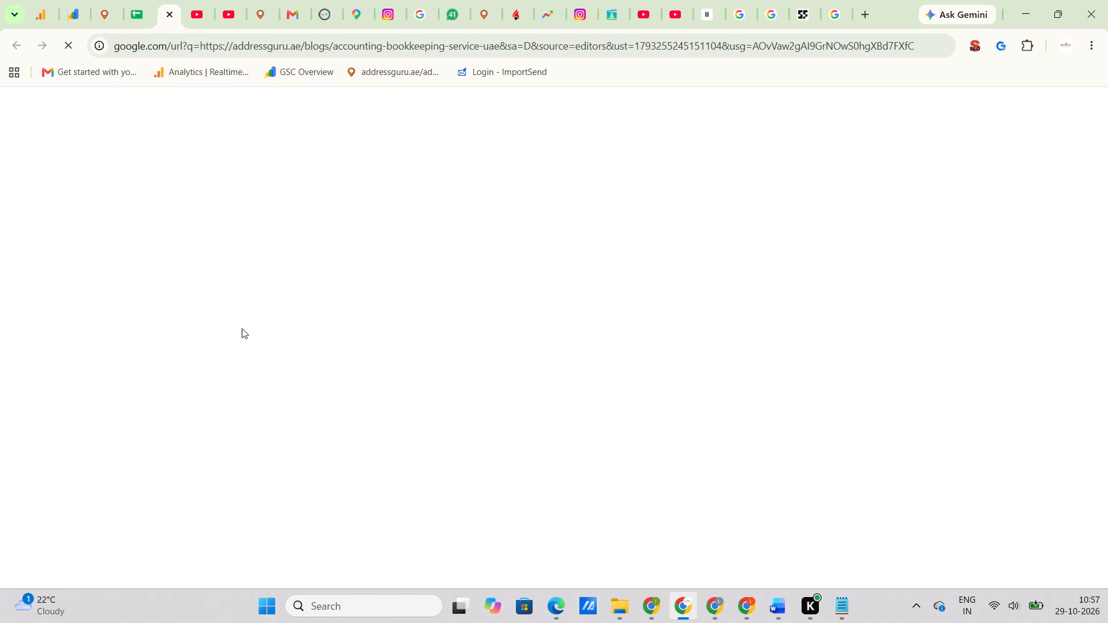
click(467, 46)
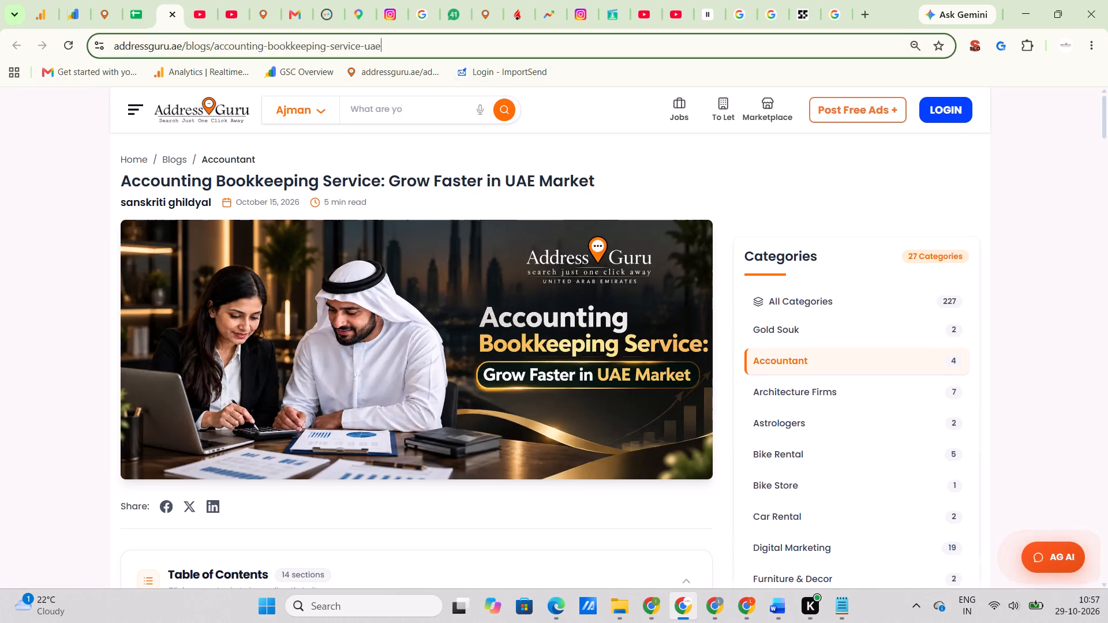
click(512, 43)
key(ctrl+a)
key(Left)
text(site:)
key(Return)
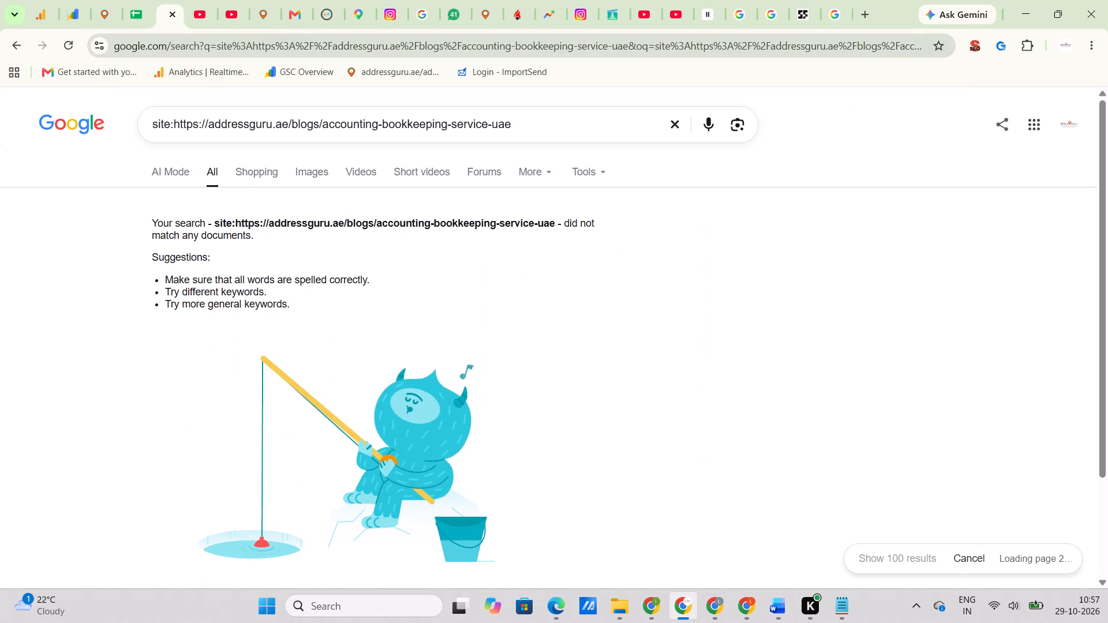
Close the accounting post's search and page tabs, add the status dropdown to cell C742 and set it to "Pending".
click(175, 14)
click(141, 0)
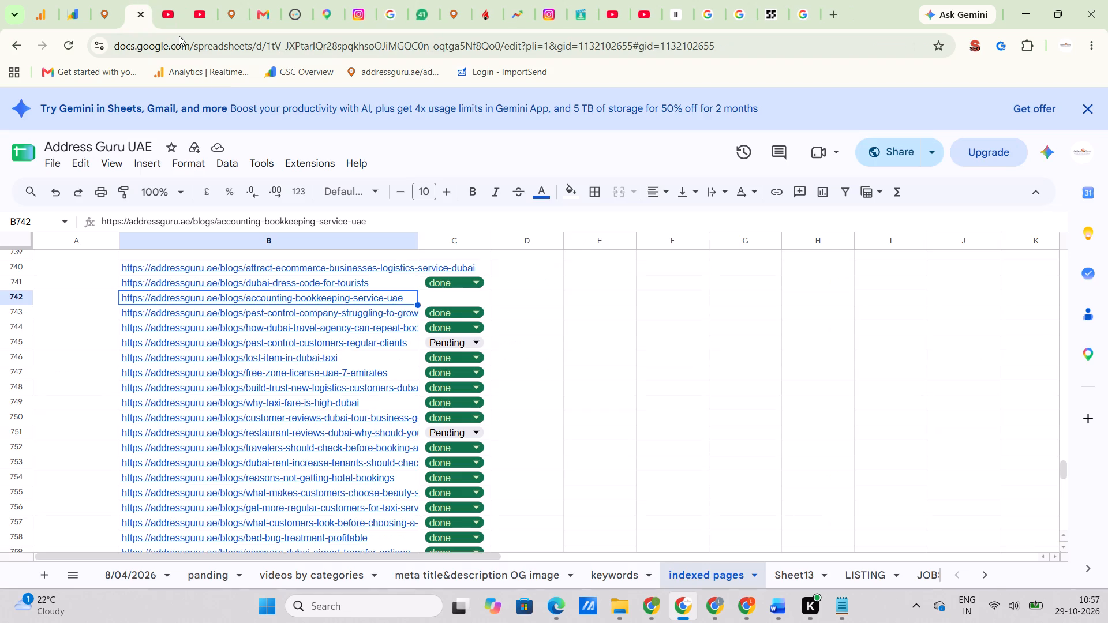
key(Right)
key(ctrl+v)
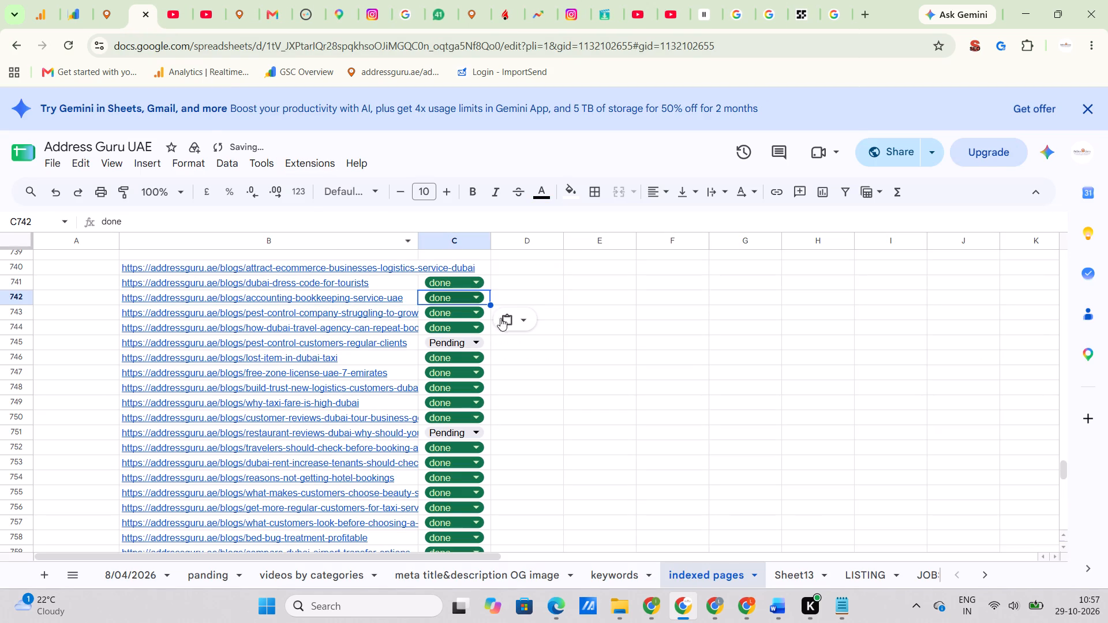
click(470, 298)
click(452, 346)
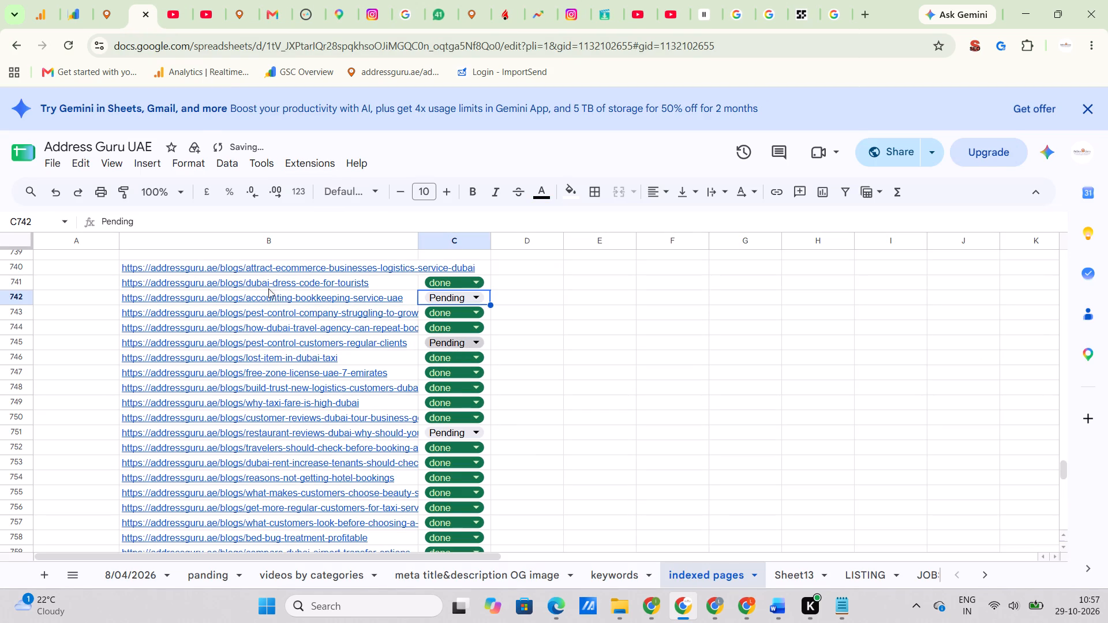
Inspect the accounting bookkeeping service URL from cell B742 in Google Search Console and request indexing for it.
click(326, 297)
key(ctrl+c)
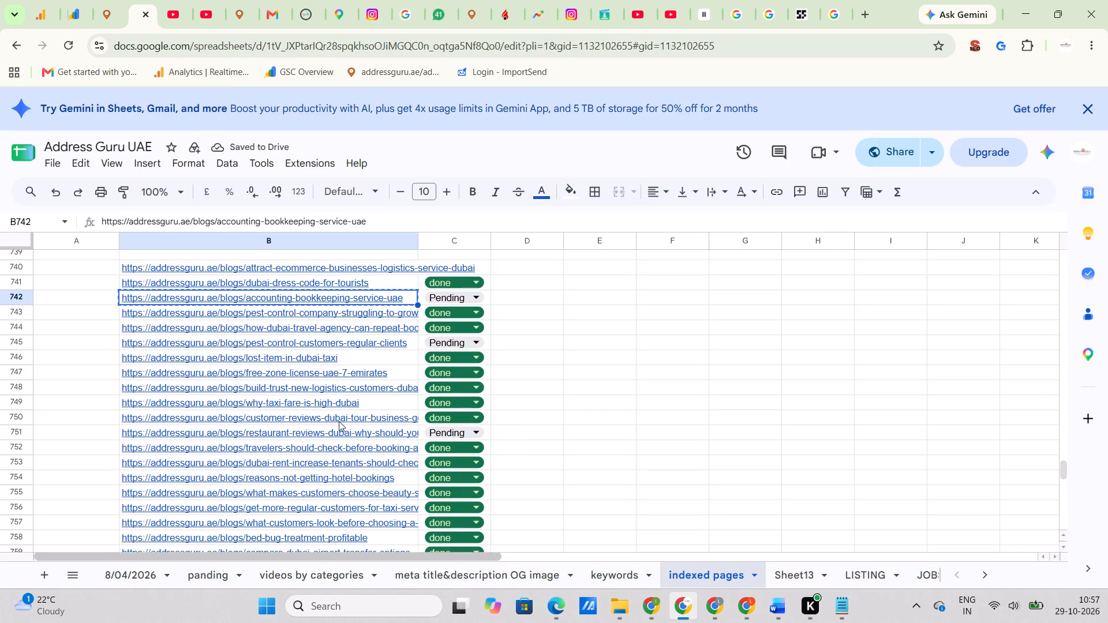
click(74, 0)
click(696, 390)
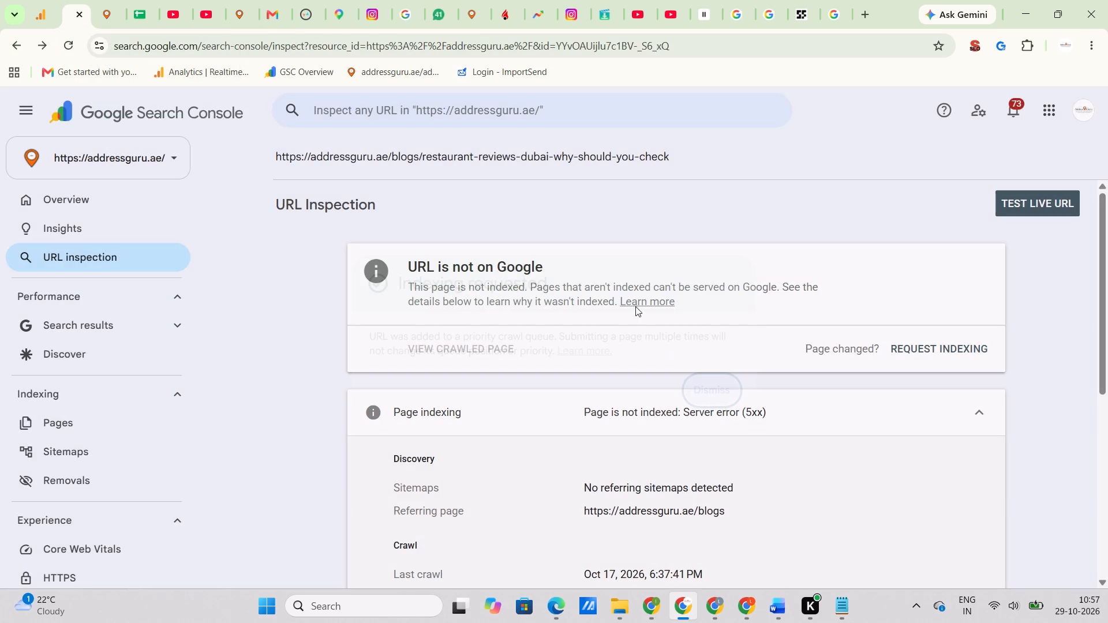
click(495, 104)
key(ctrl+v)
key(Return)
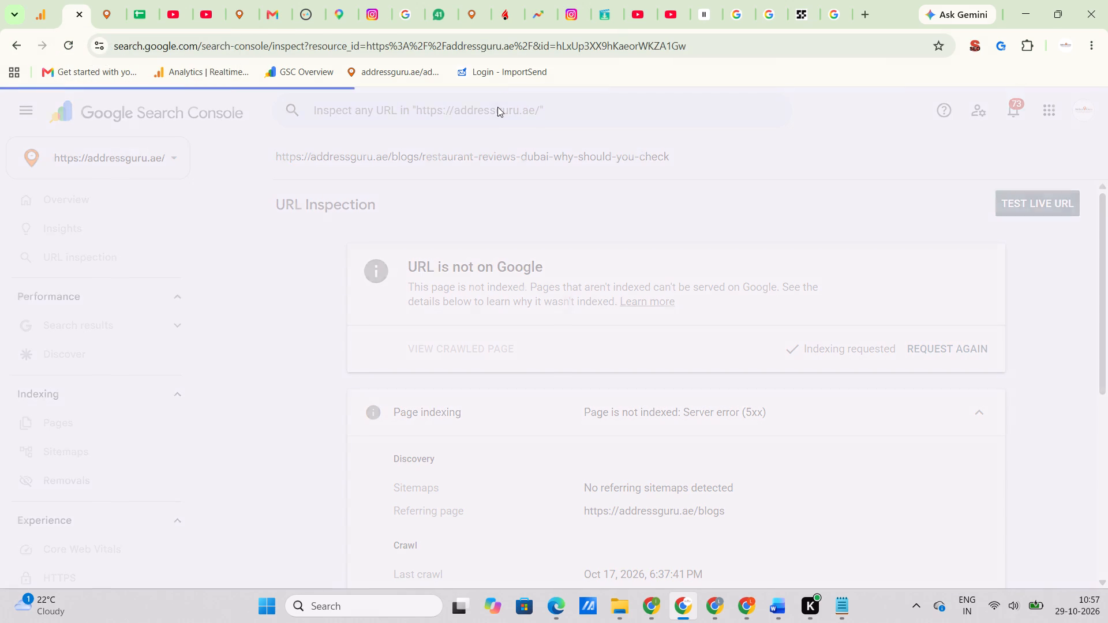
click(932, 359)
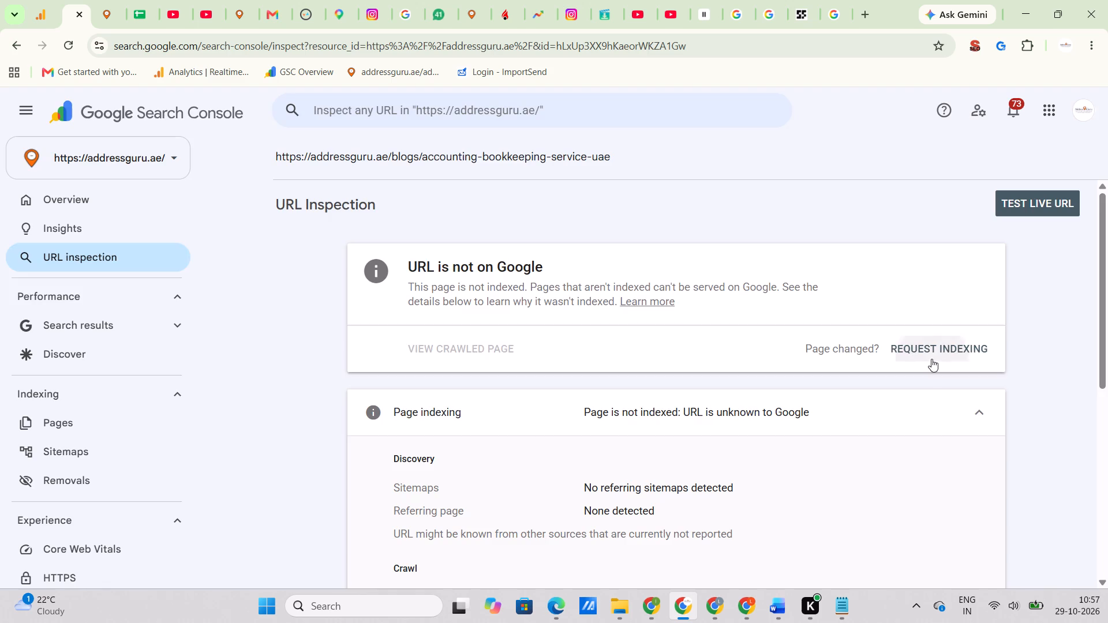
Copy the pest control regular clients URL from cell B745 and return to the Search Console URL inspection.
click(145, 0)
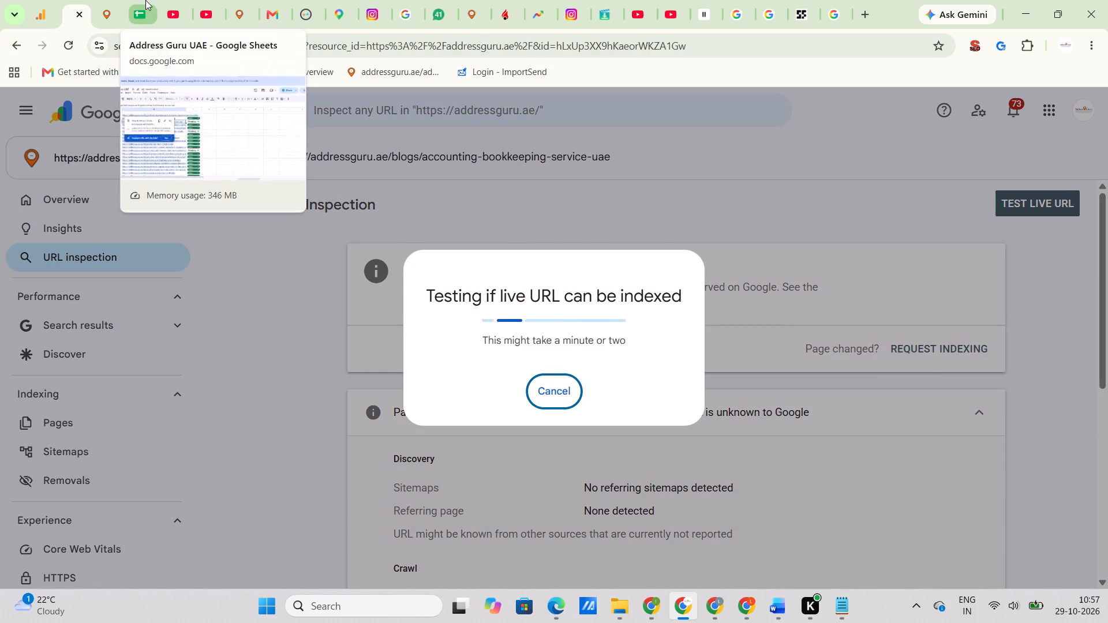
click(365, 339)
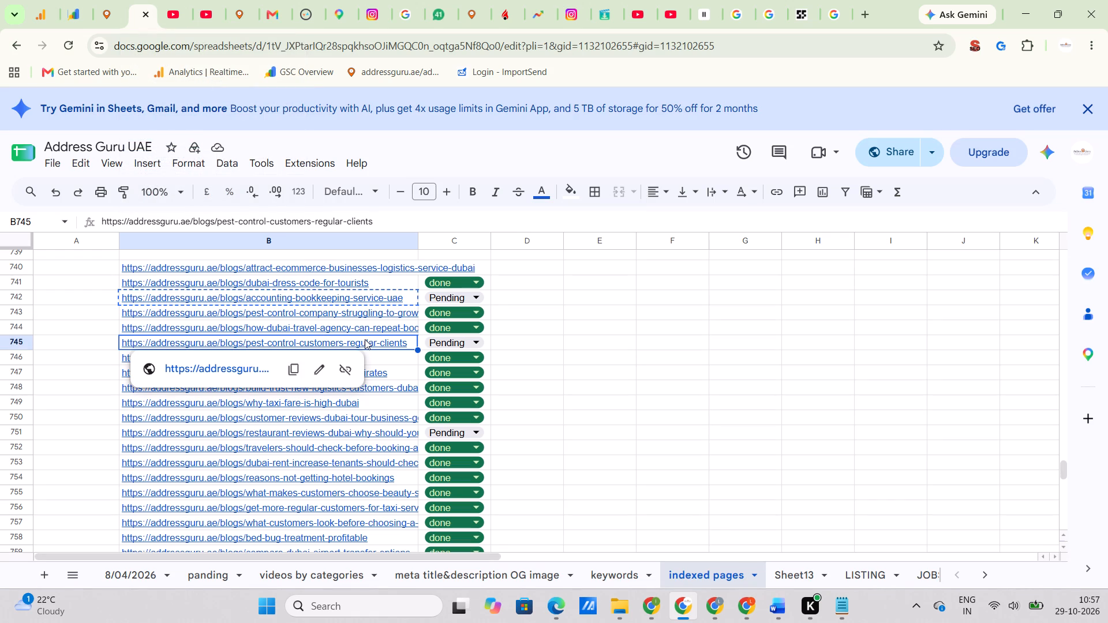
key(ctrl+c)
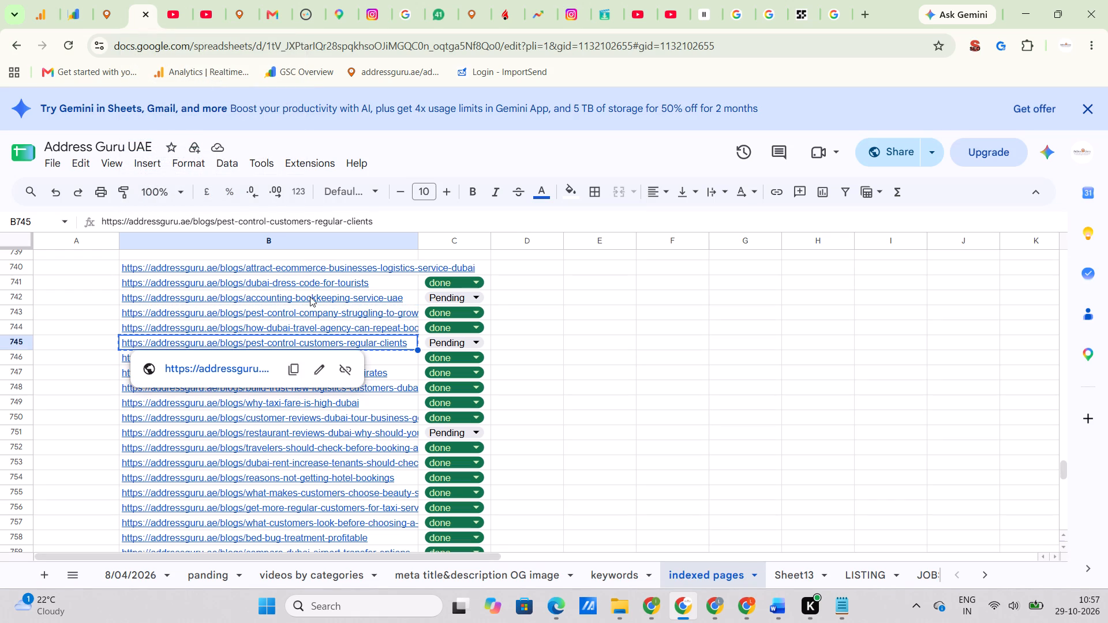
click(102, 0)
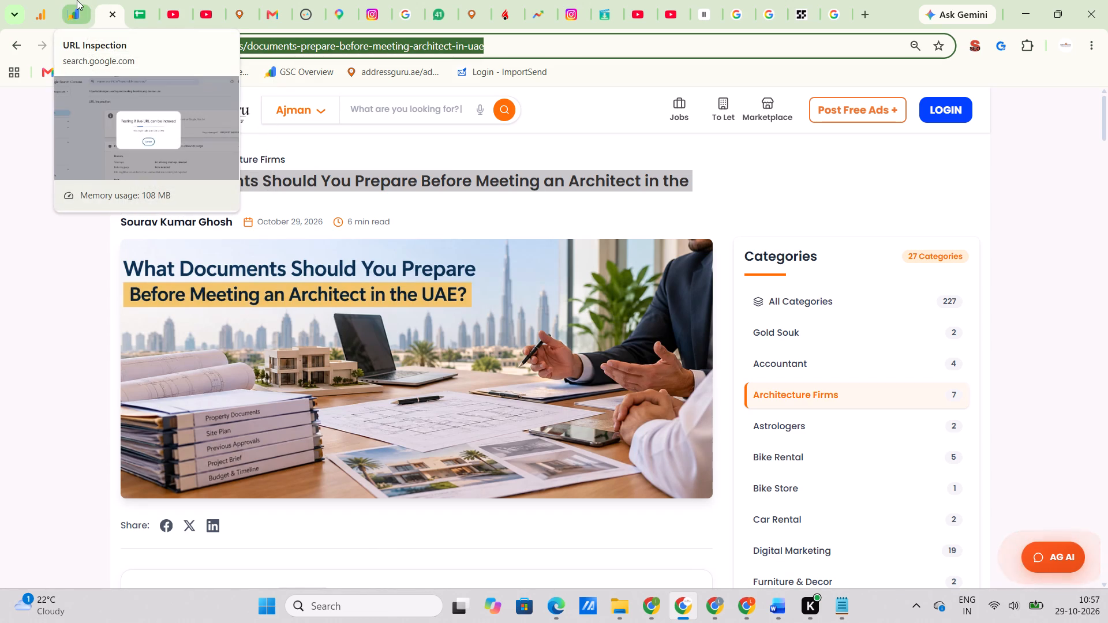
click(77, 0)
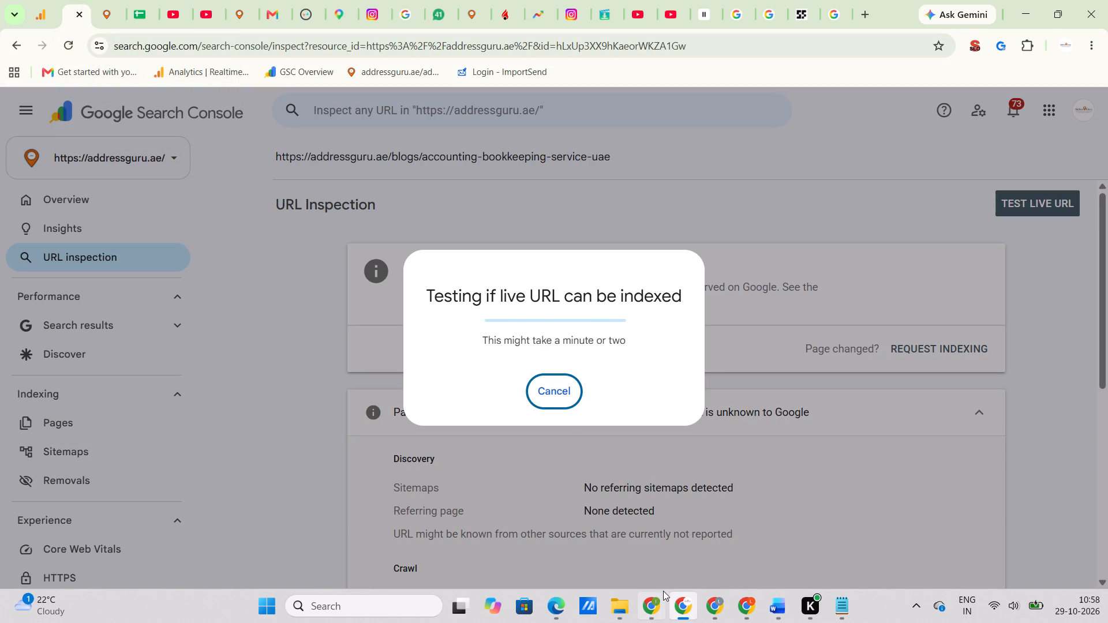
Switch to the AddressGuru admin panel, refresh the blogs list and open the jobs listings.
click(656, 607)
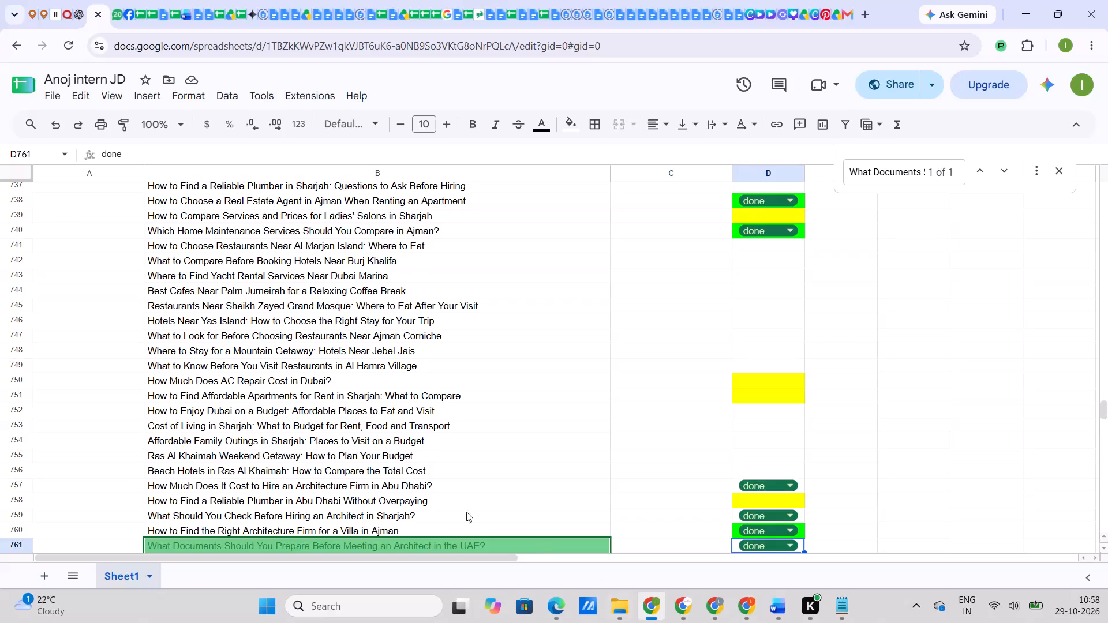
click(35, 0)
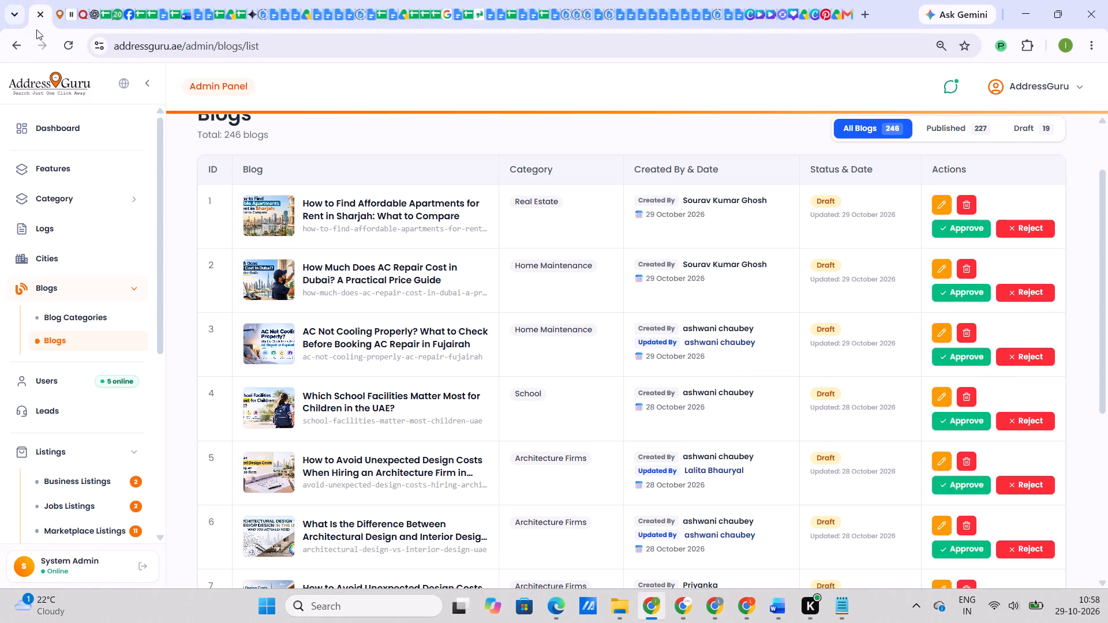
click(72, 47)
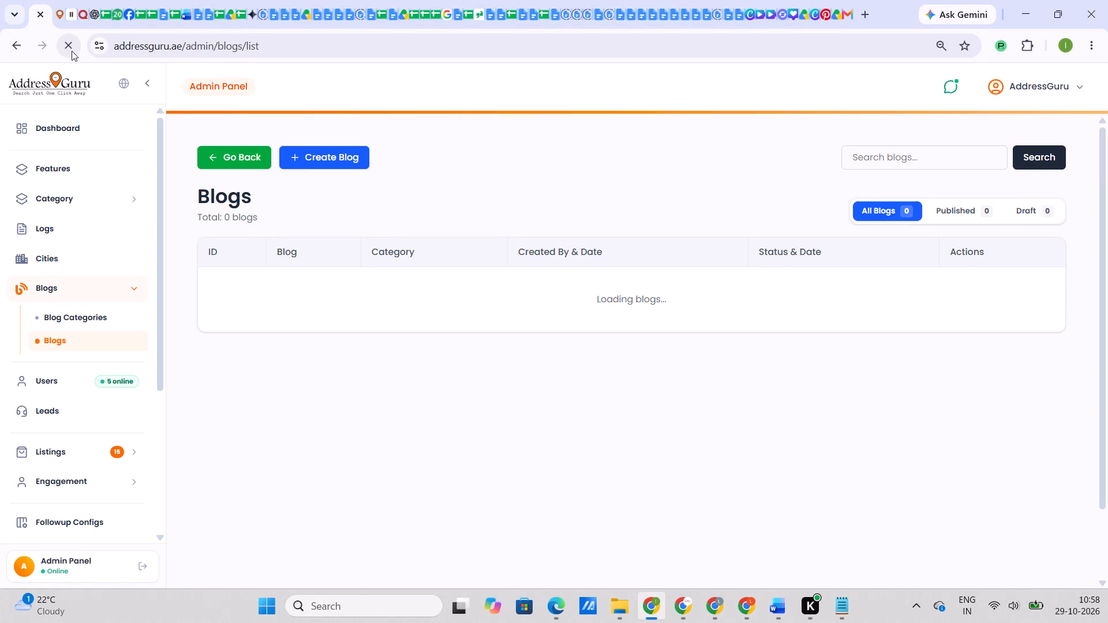
click(113, 460)
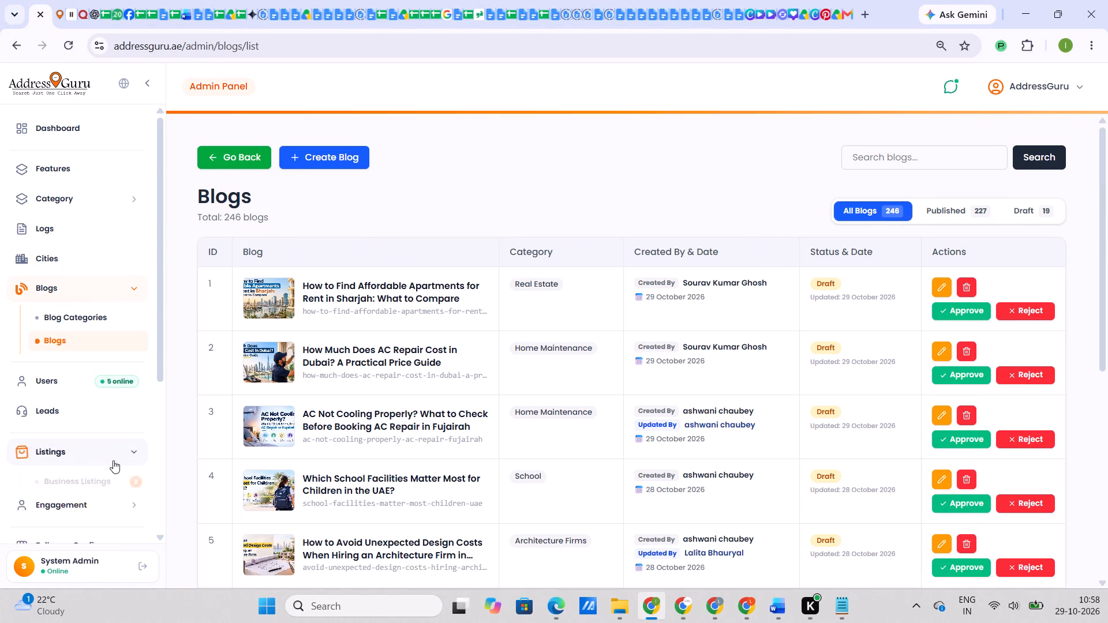
click(119, 504)
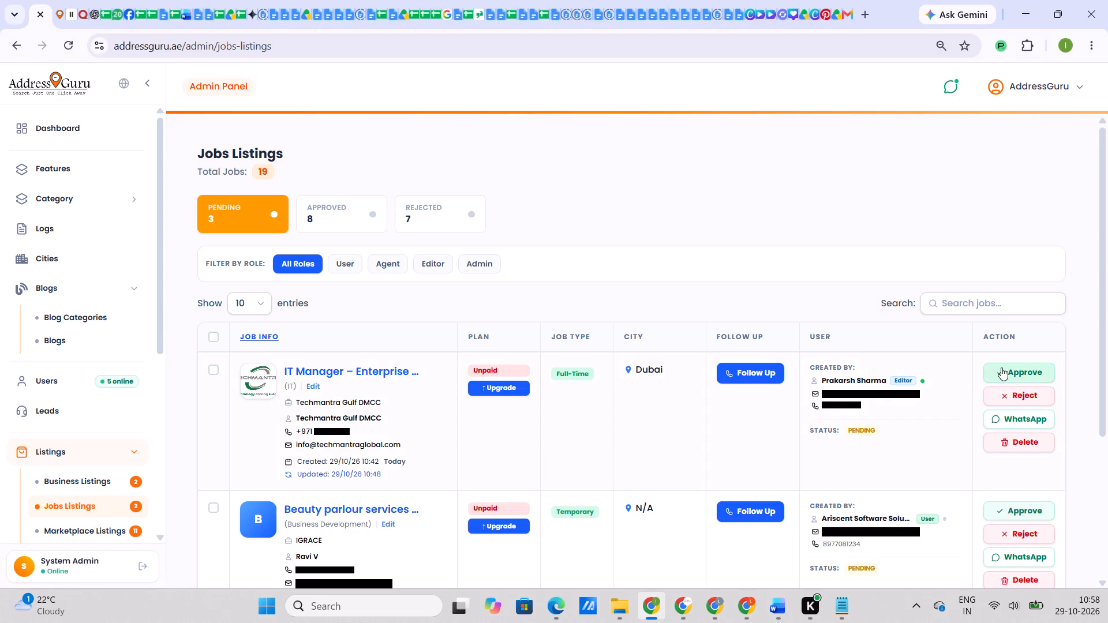
Open the preview of the pending Techmantra Gulf DMCC IT Manager job and review its description, responsibilities and requirements.
click(408, 372)
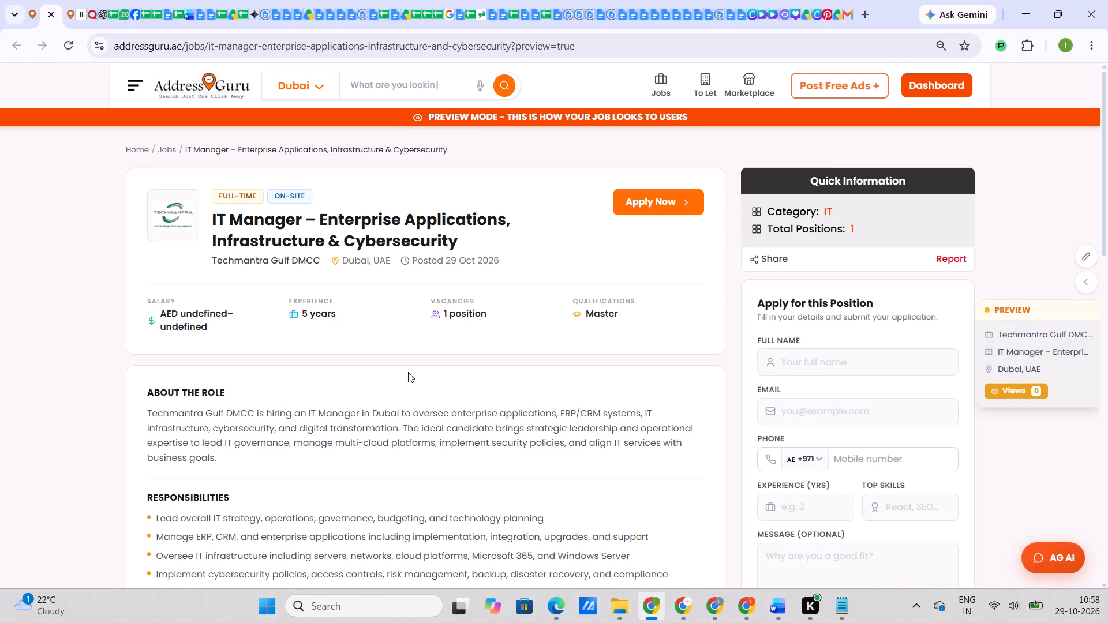
scroll(408, 372, down, 1)
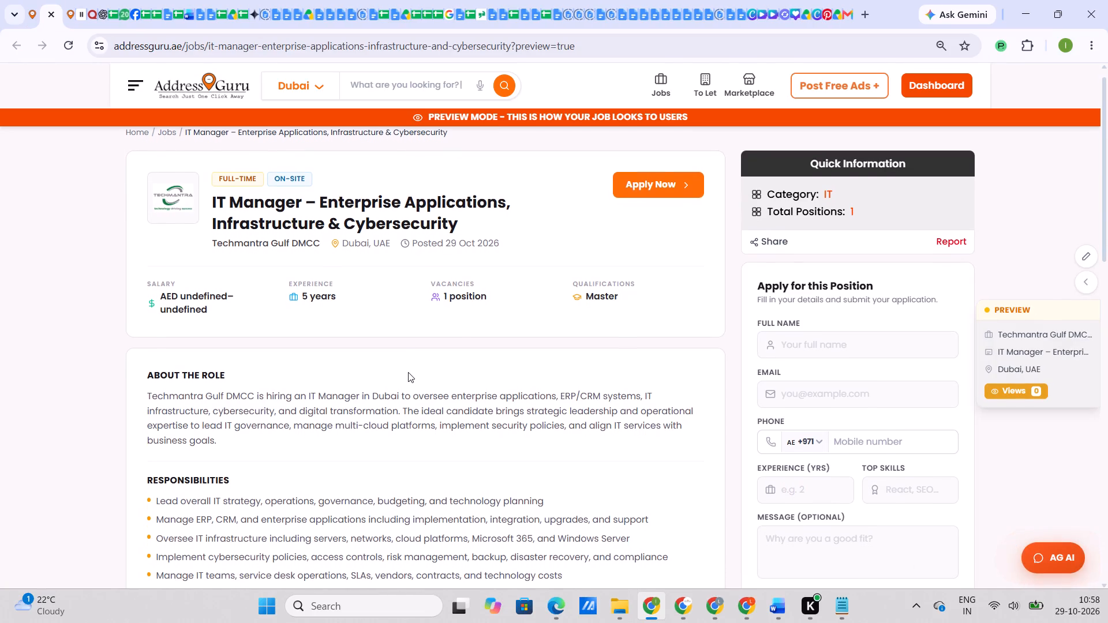
scroll(408, 372, down, 2)
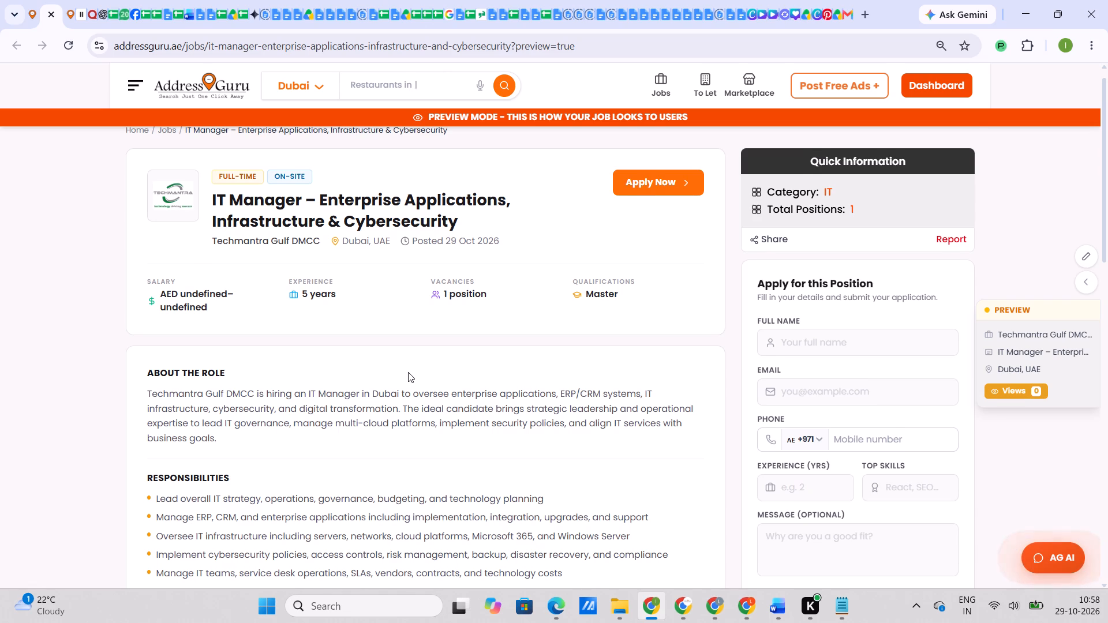
scroll(408, 372, down, 1)
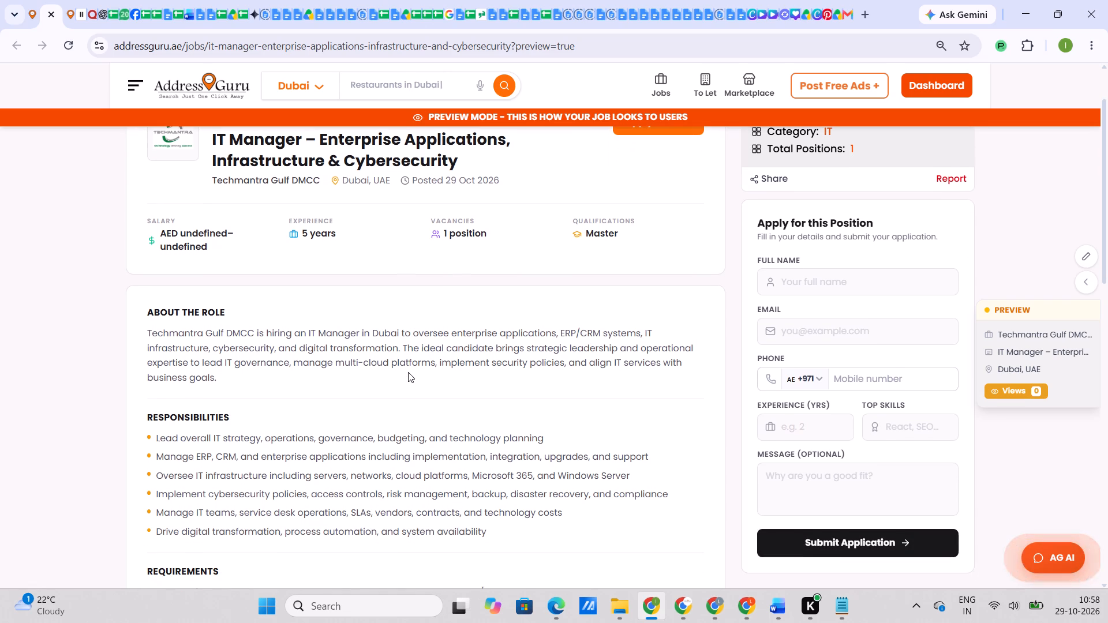
scroll(408, 372, down, 1)
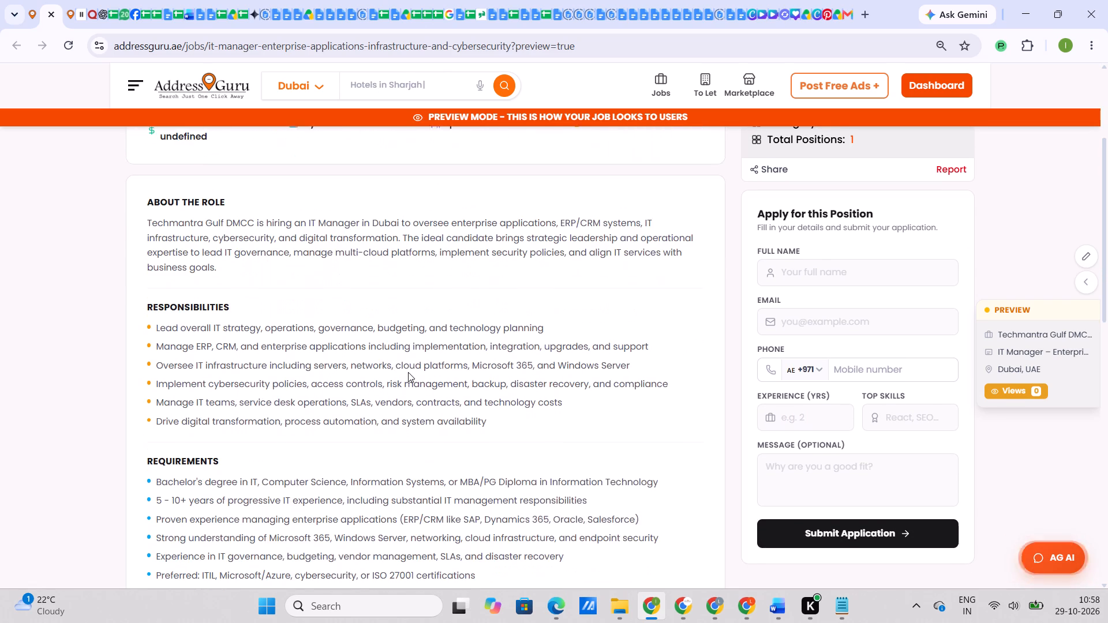
scroll(408, 372, down, 5)
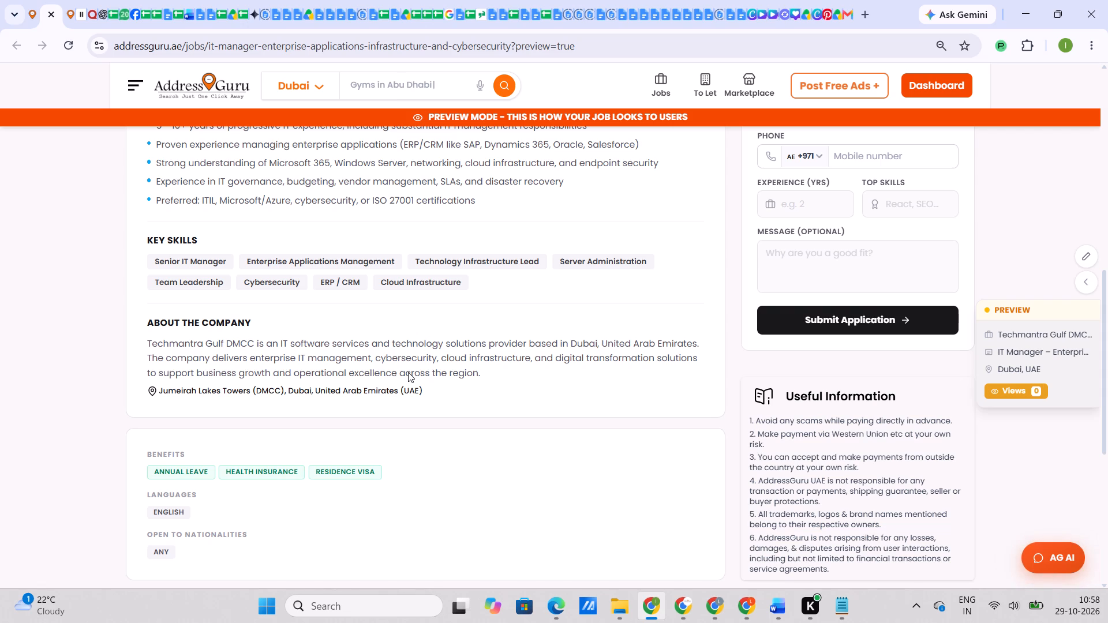
Finish reviewing the IT Manager job preview, including requirements, responsibilities and role summary, and close the preview.
scroll(408, 372, up, 2)
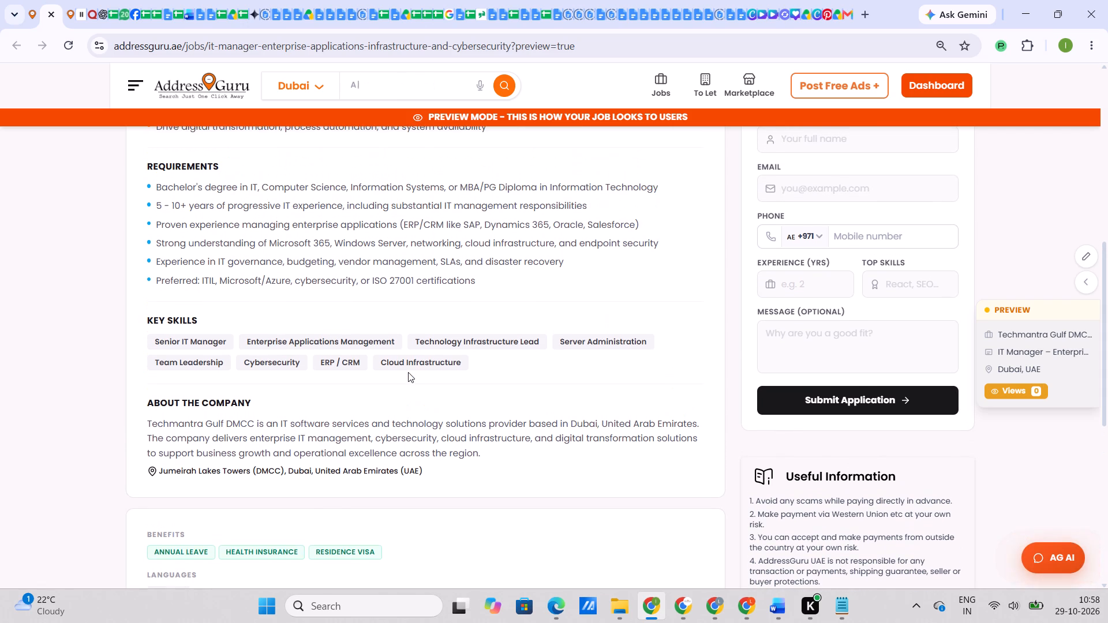
scroll(408, 372, up, 1)
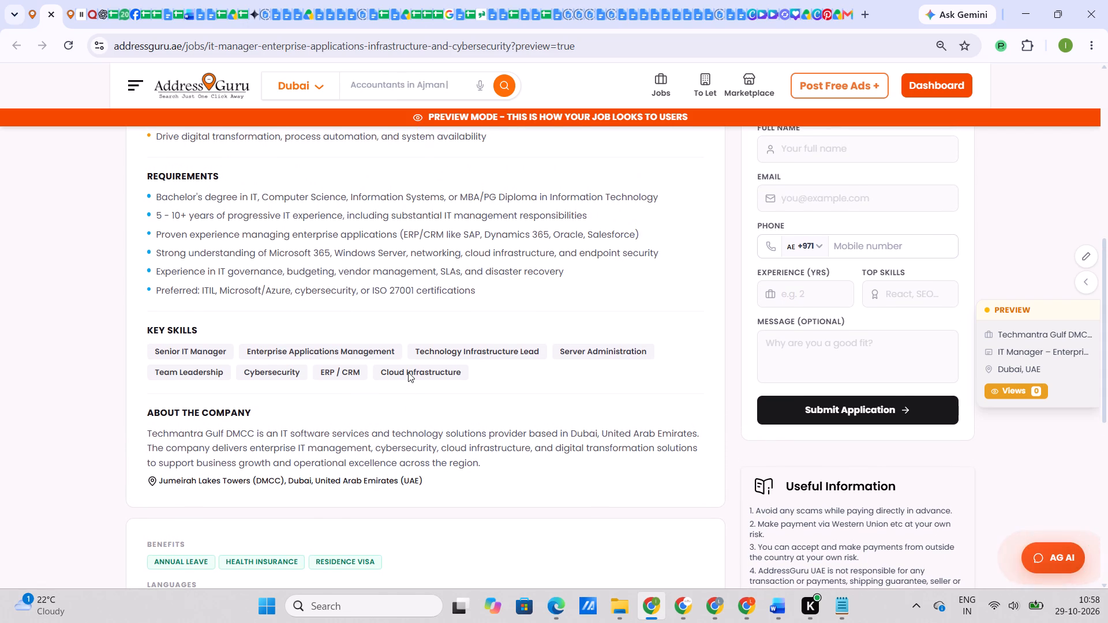
scroll(408, 372, up, 4)
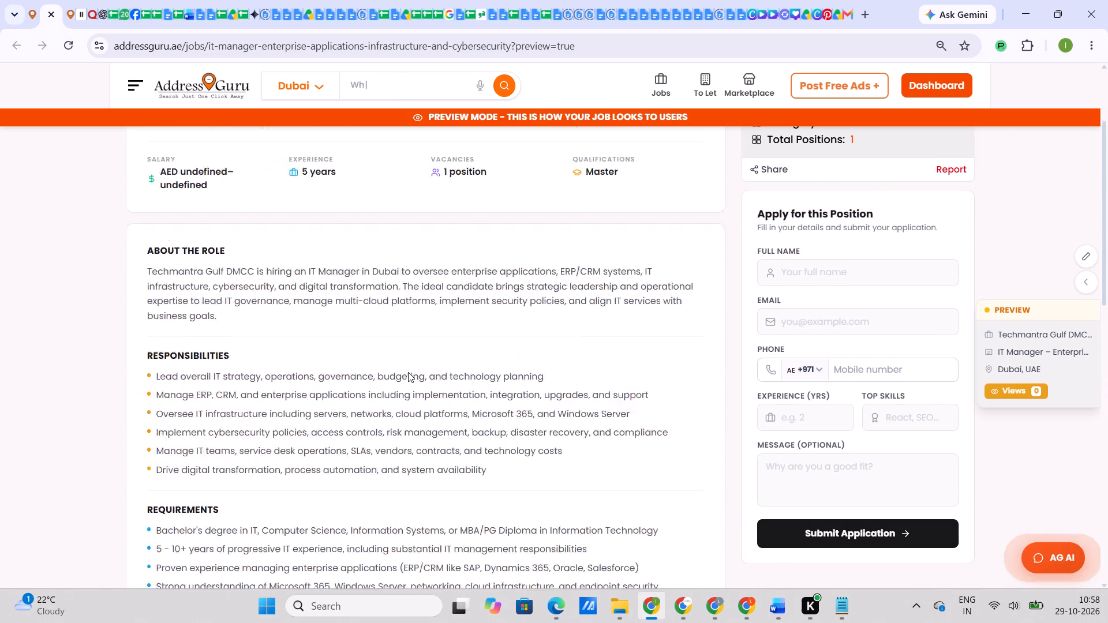
scroll(408, 372, up, 1)
click(53, 18)
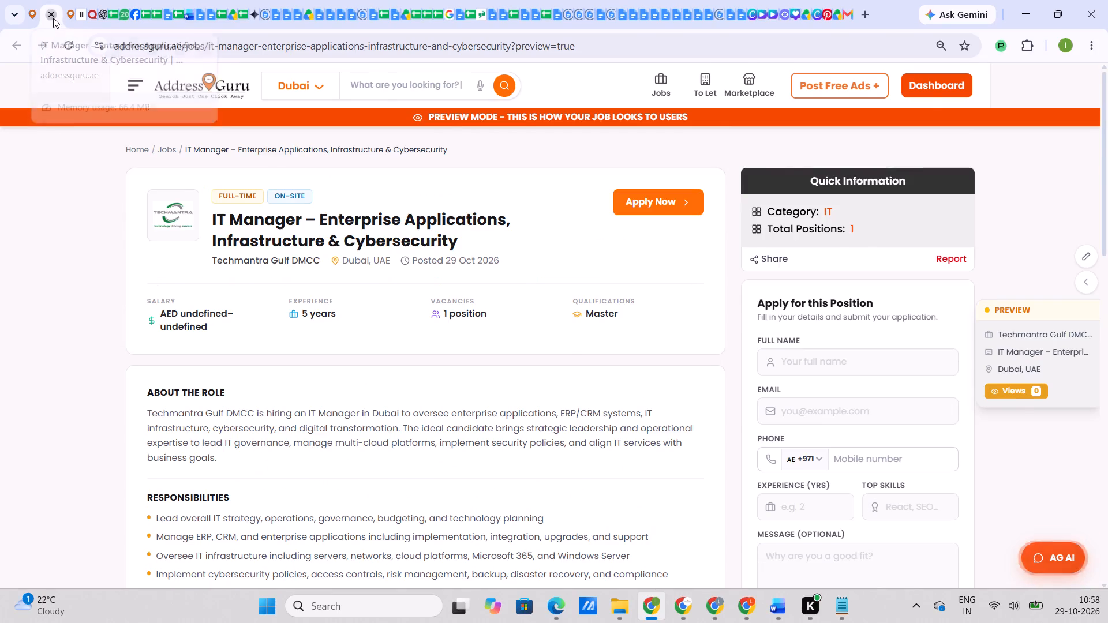
Approve the pending Techmantra Gulf DMCC IT Manager job listing with the WhatsApp message deselected.
click(1029, 371)
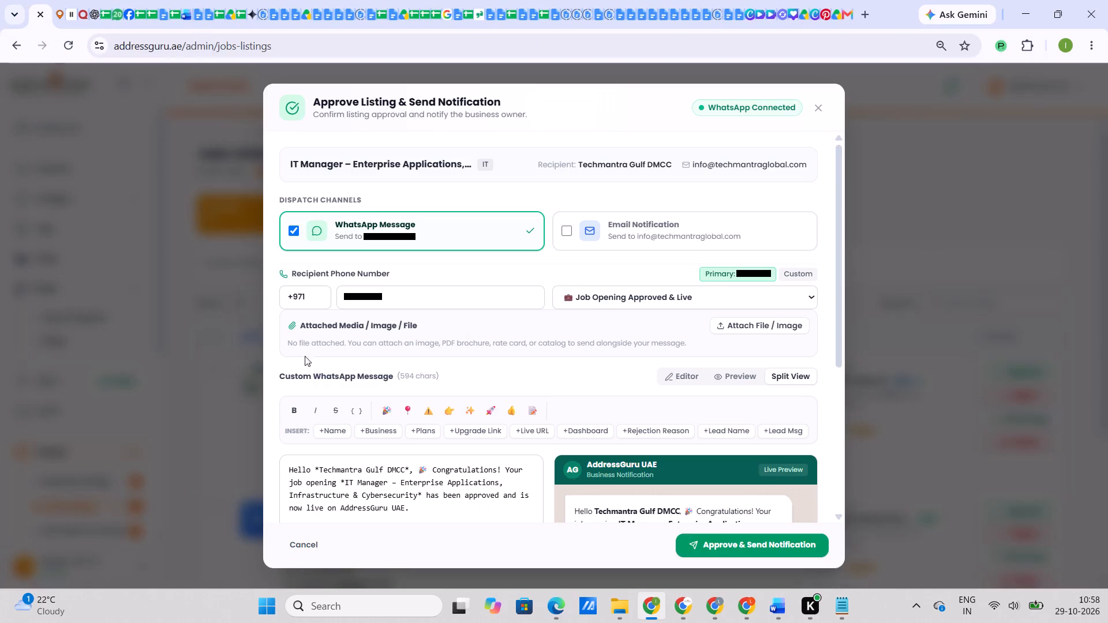
click(368, 240)
click(733, 448)
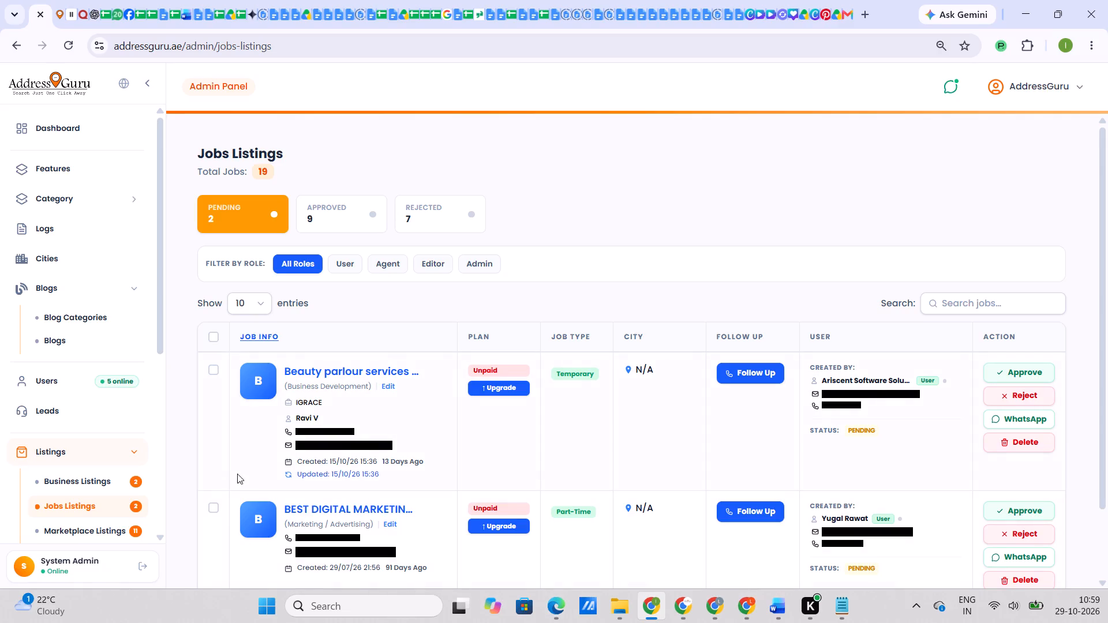
Check the pending marketplace listings and the pending business listings in the admin panel.
click(113, 522)
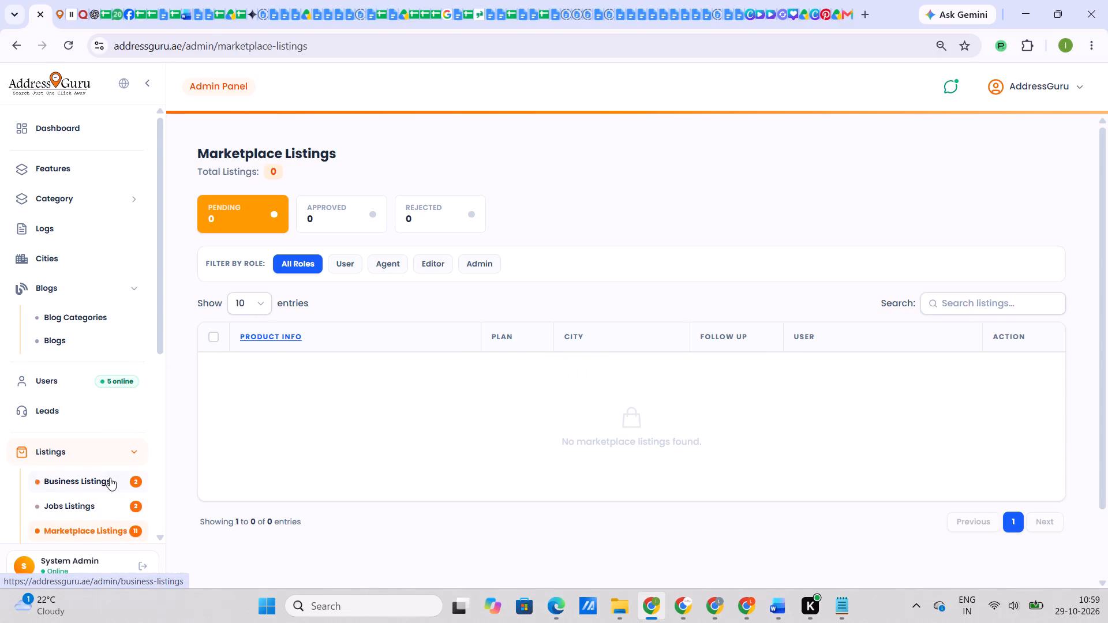
click(110, 478)
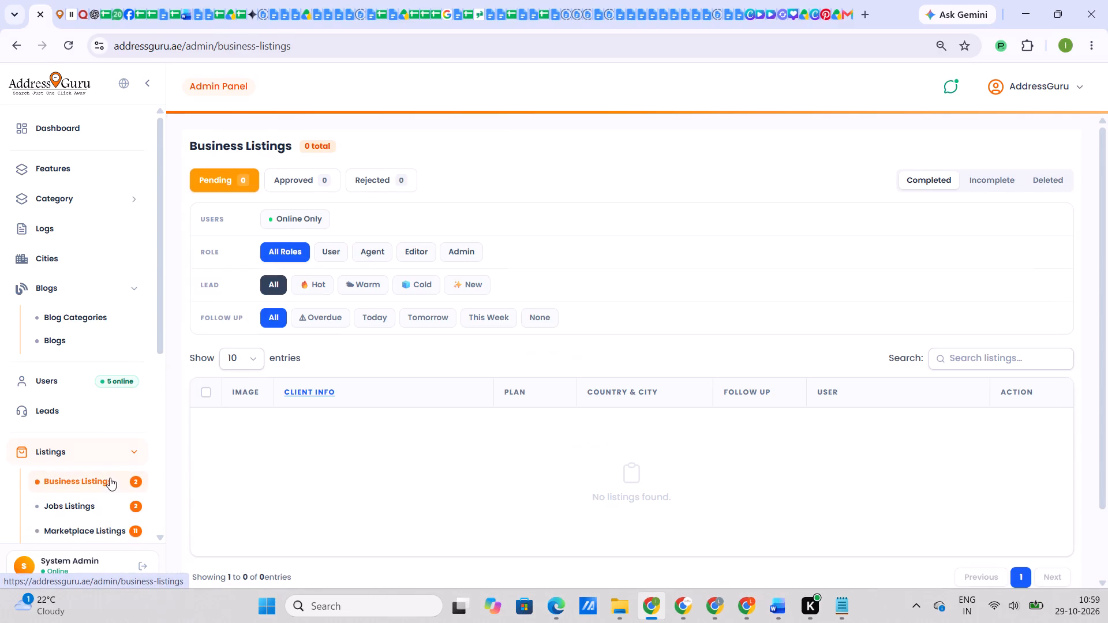
Open the users management page of the admin panel.
click(119, 382)
middle_click(119, 382)
click(119, 382)
middle_click(119, 382)
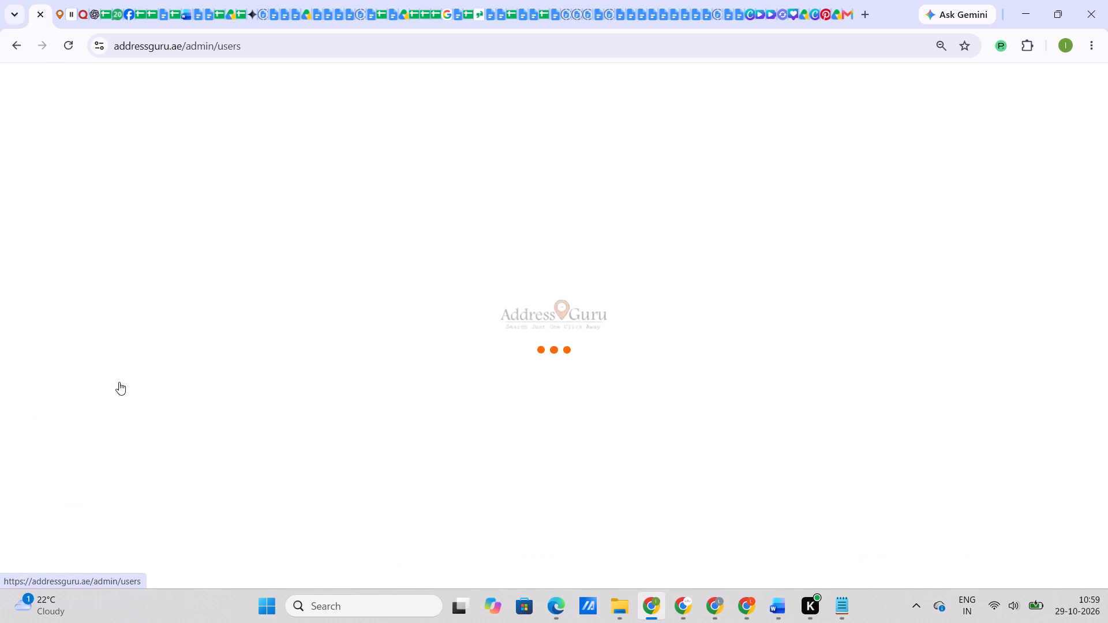
click(119, 382)
double_click(119, 382)
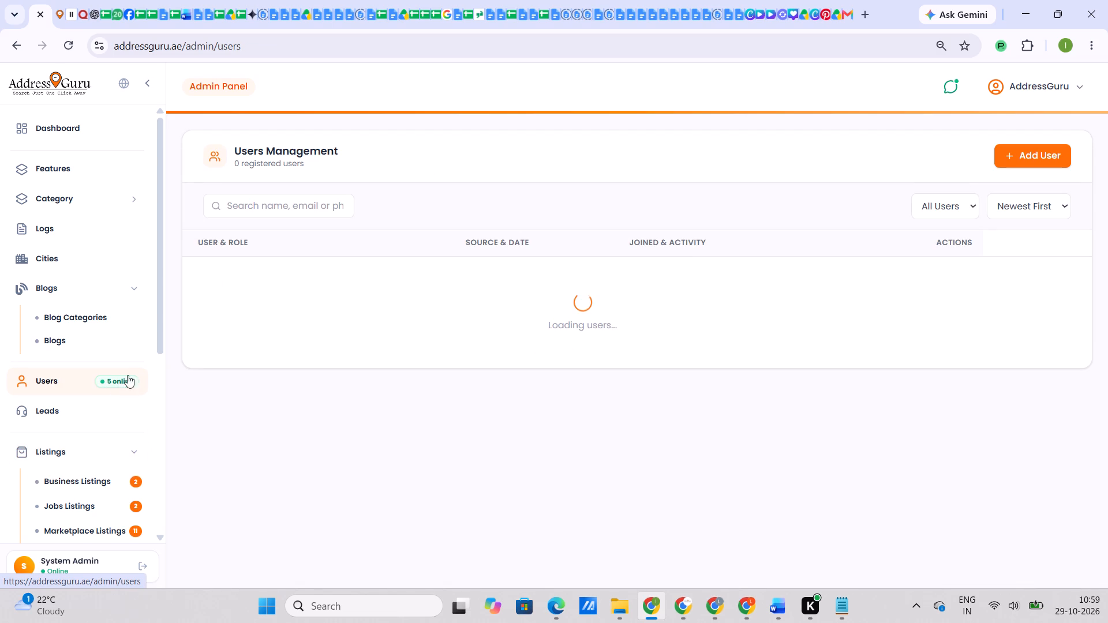
Switch to the Google Search Console window with the accounting bookkeeping service URL inspection.
click(682, 620)
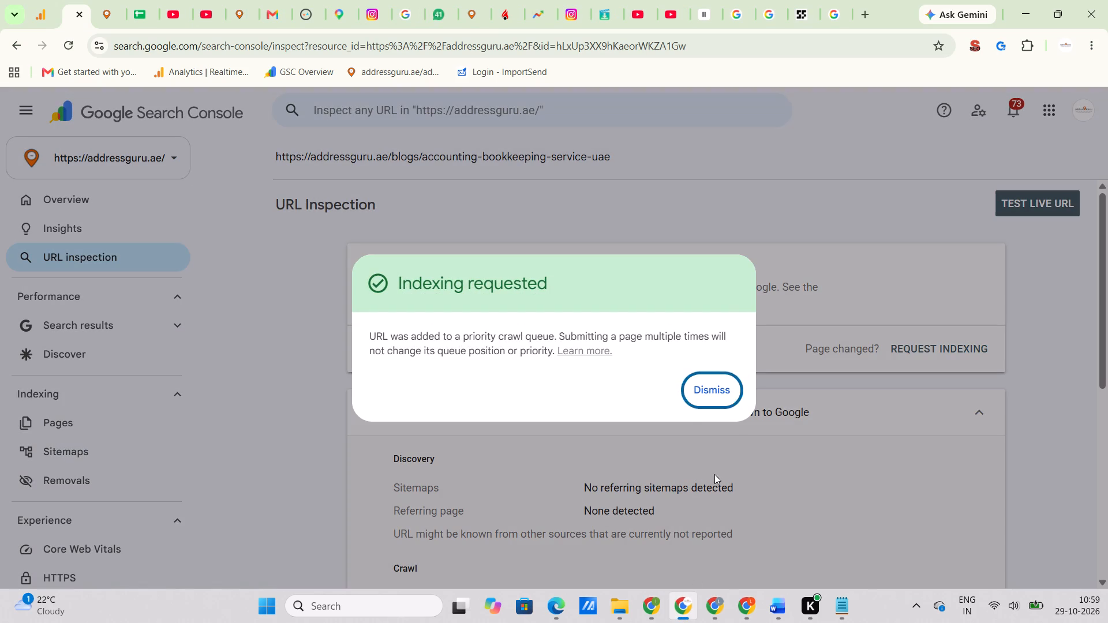
Back in Search Console, inspect the copied pest control regular clients URL and request indexing for it.
click(704, 382)
click(545, 102)
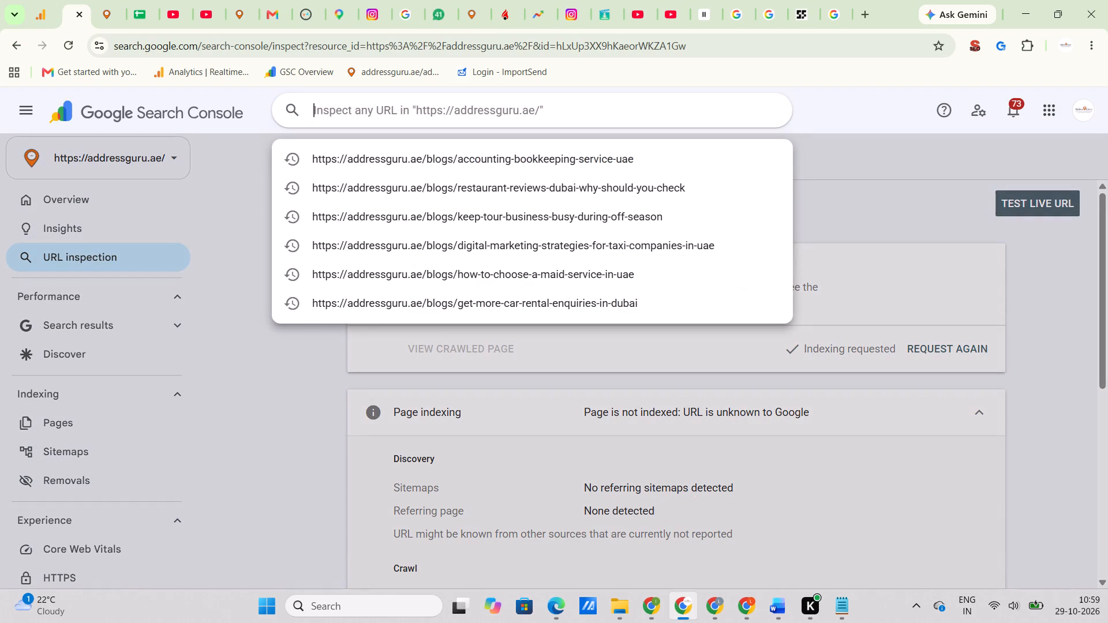
key(ctrl+v)
key(Return)
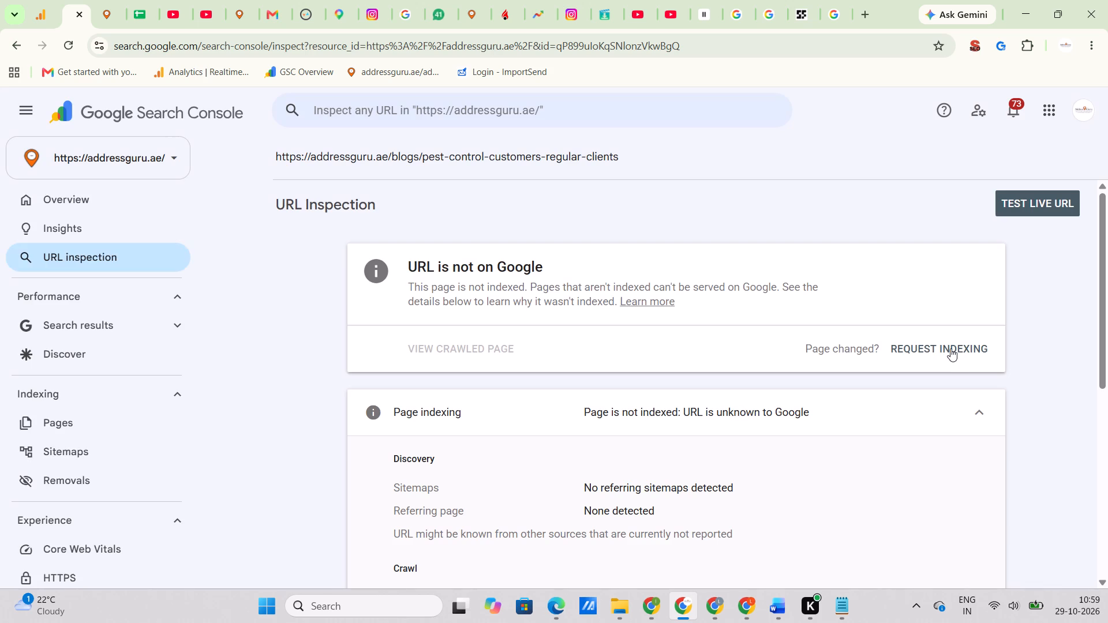
click(950, 348)
Copy the restaurant reviews Dubai URL from cell B751, inspect it in Search Console and request indexing for it.
click(133, 0)
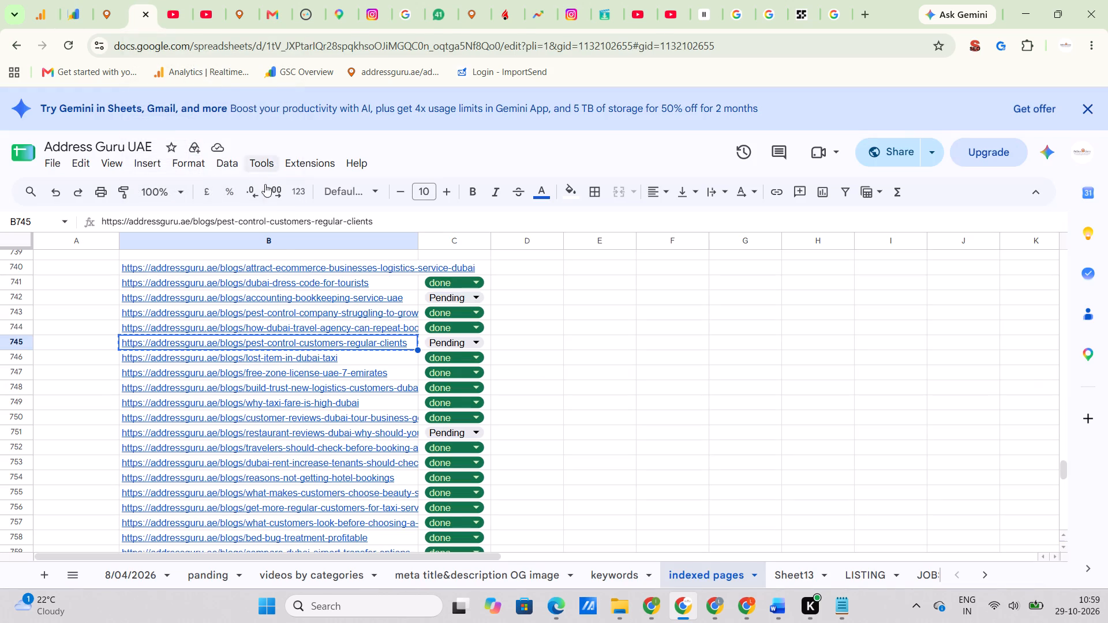
click(374, 434)
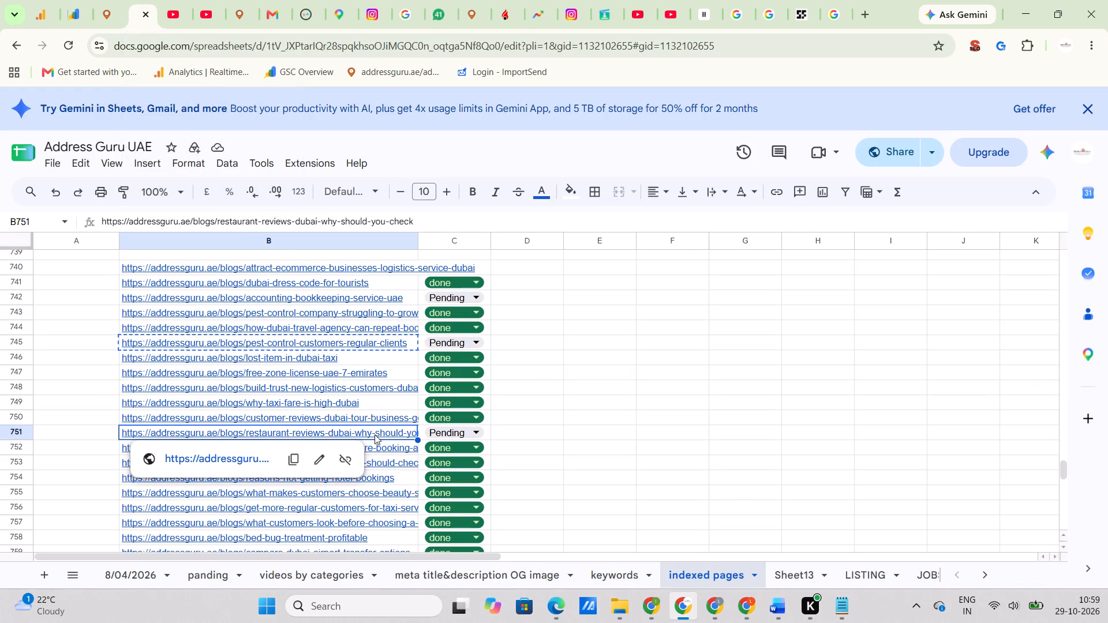
key(ctrl+c)
scroll(375, 434, down, 2)
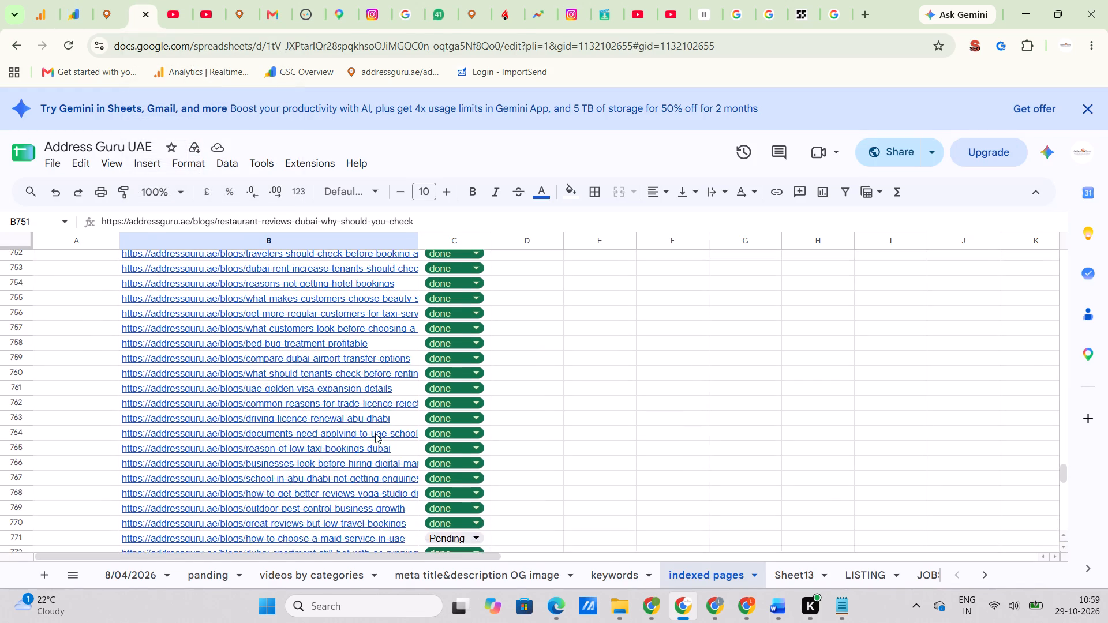
scroll(375, 433, down, 4)
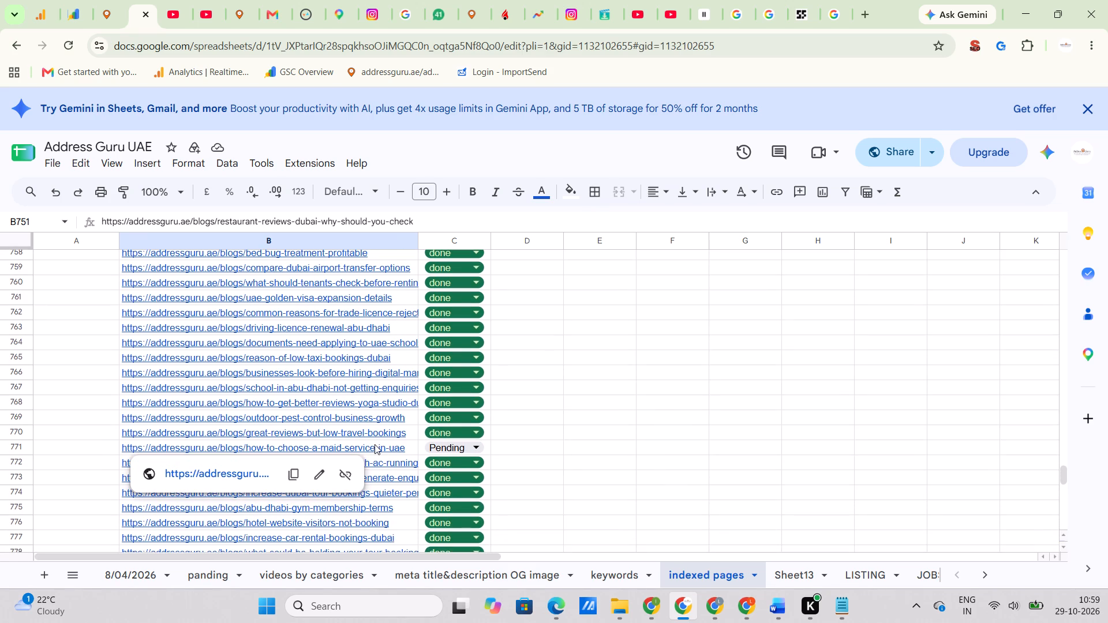
click(375, 444)
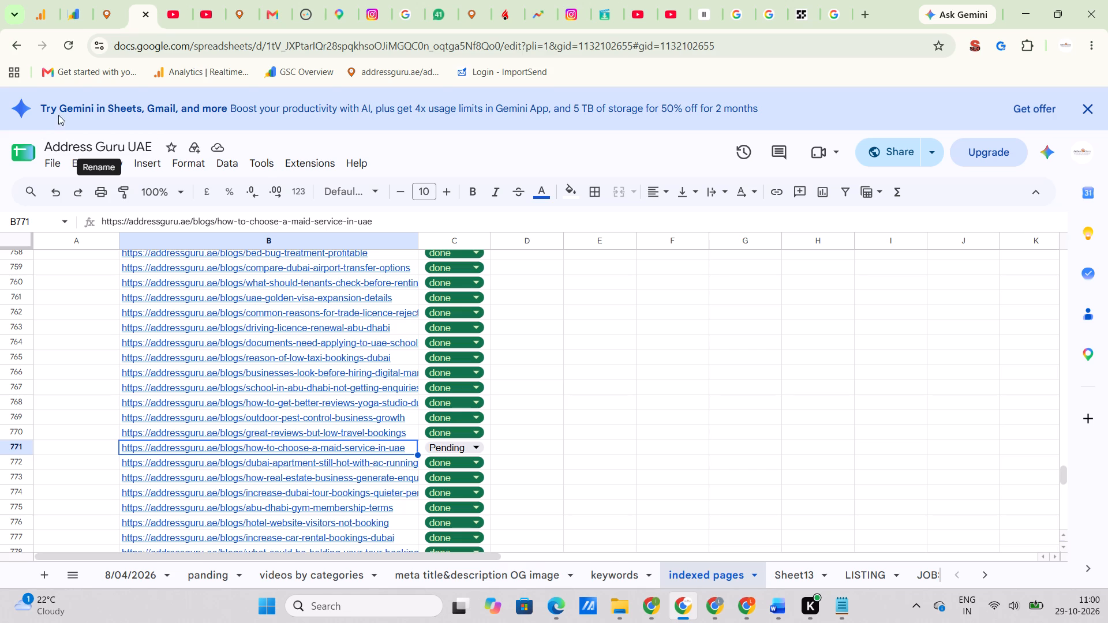
click(74, 0)
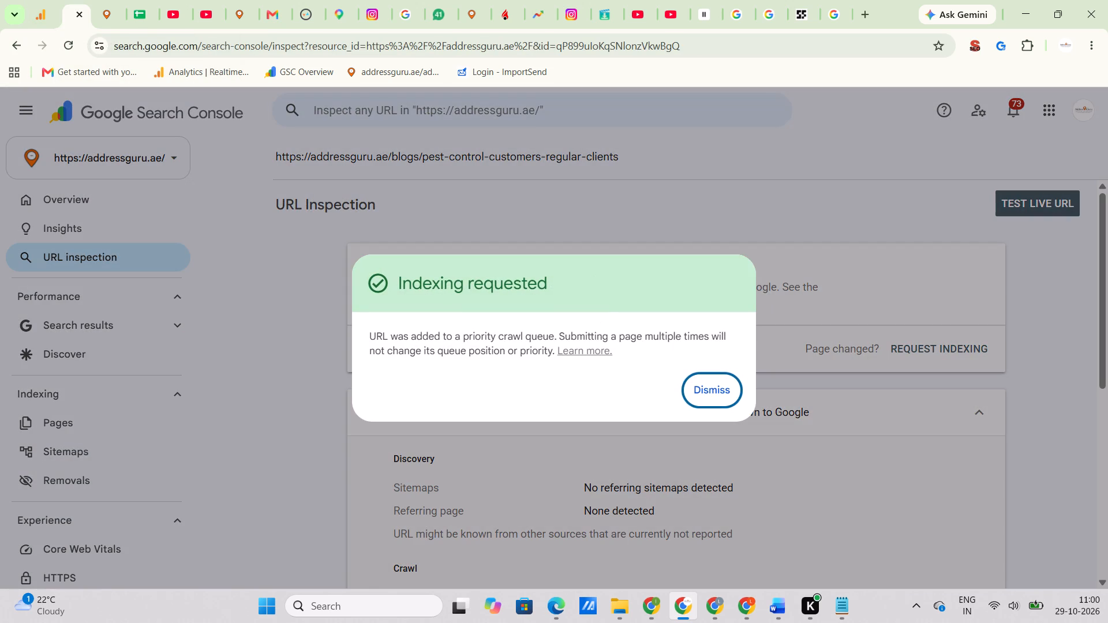
double_click(722, 392)
click(495, 115)
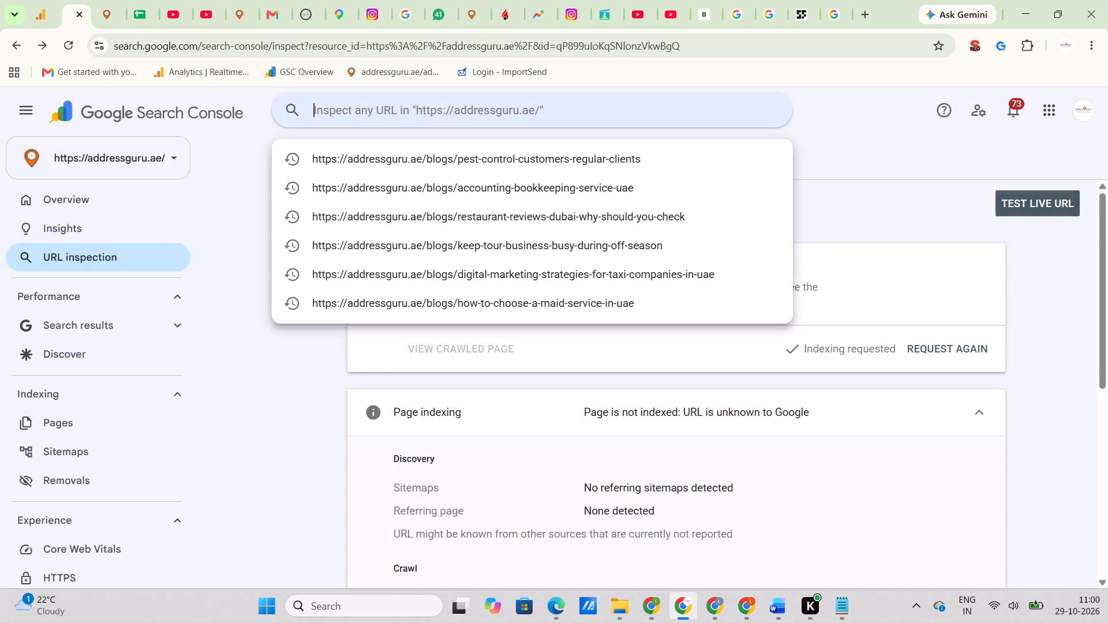
key(ctrl+v)
key(Return)
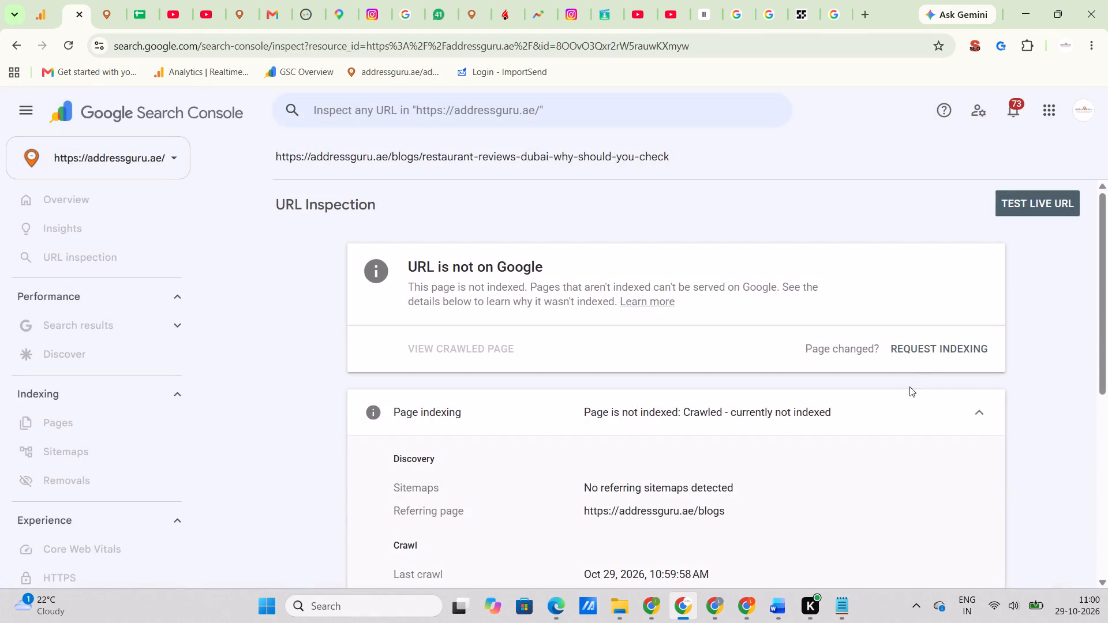
click(938, 349)
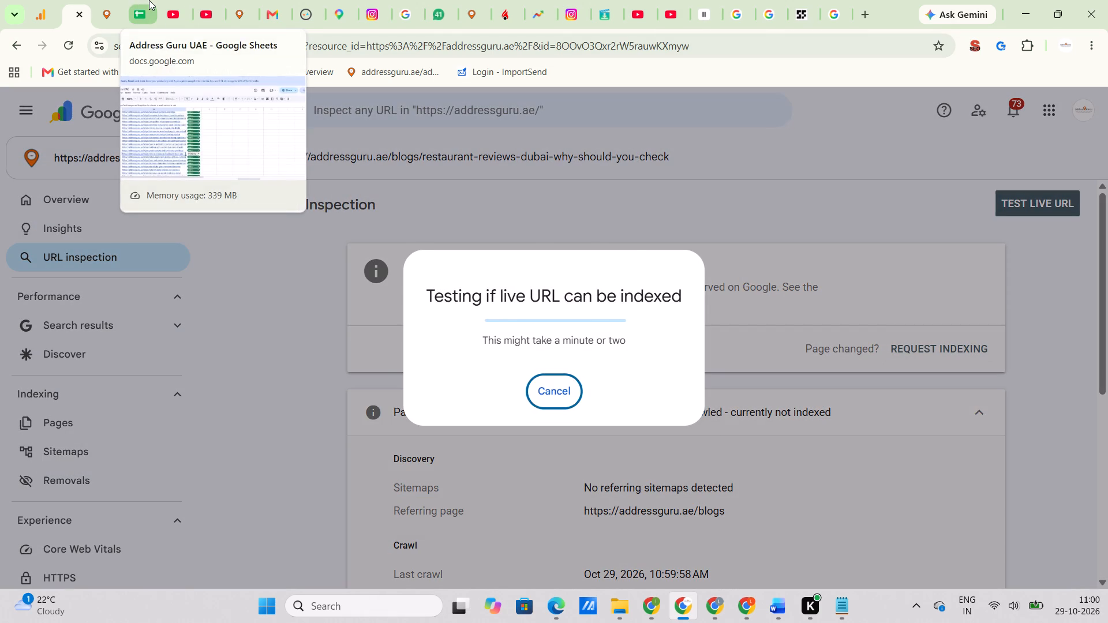
Switch to the Address Guru UAE spreadsheet and copy the how-to-choose-a-maid-service URL from cell B771.
click(149, 0)
key(ctrl+v)
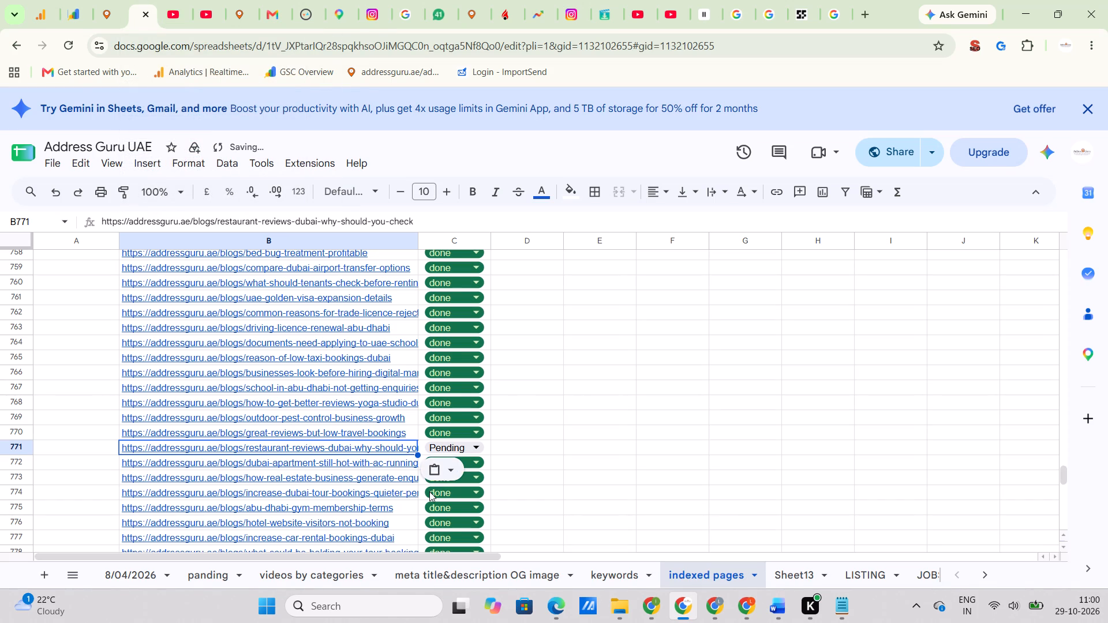
key(ctrl+z)
key(ctrl+c)
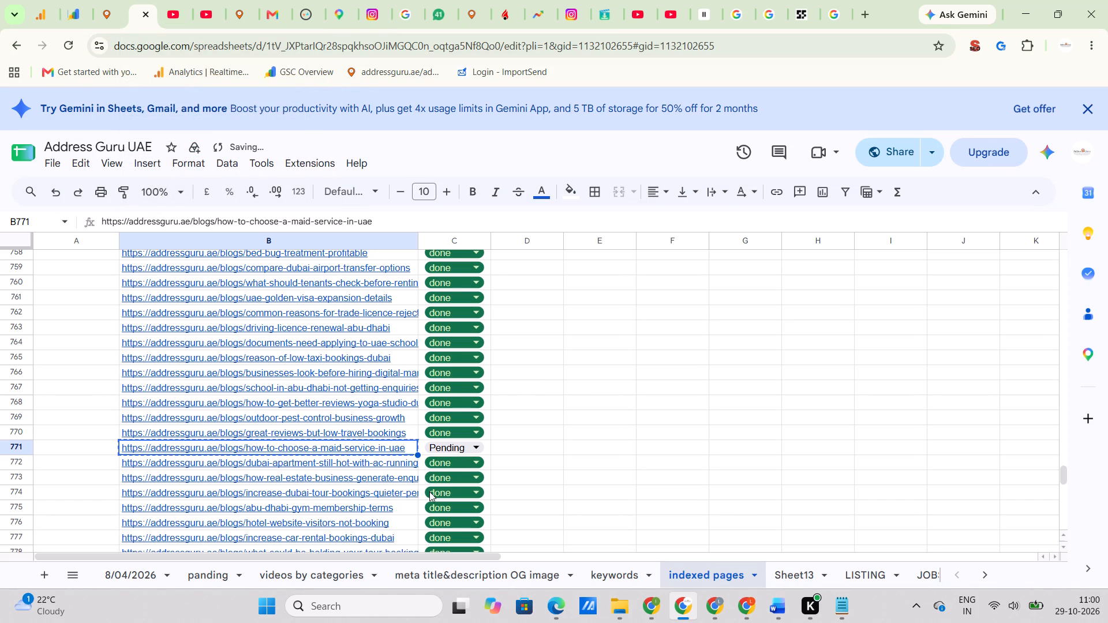
Check the blog URLs without a status in rows 782 and 783, and return to the Search Console inspection.
scroll(444, 491, down, 3)
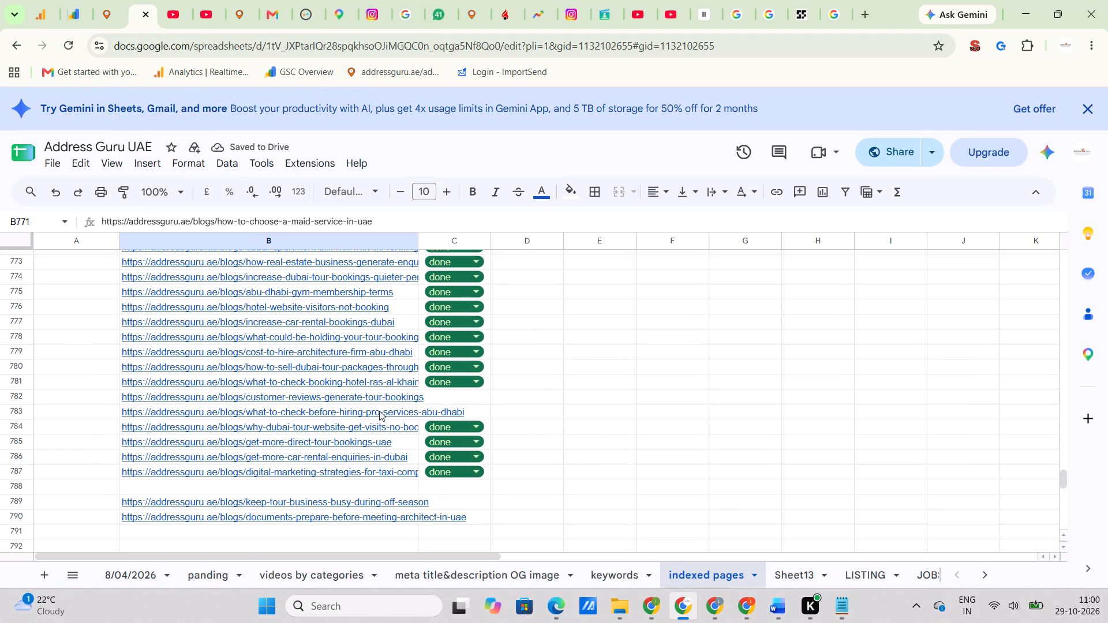
click(373, 400)
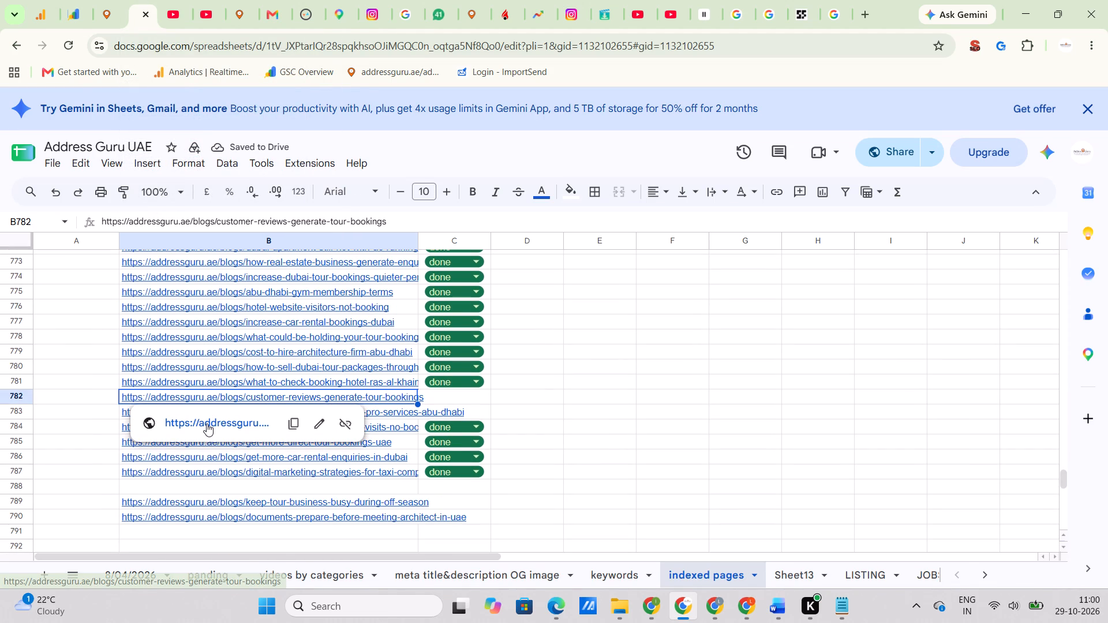
click(393, 411)
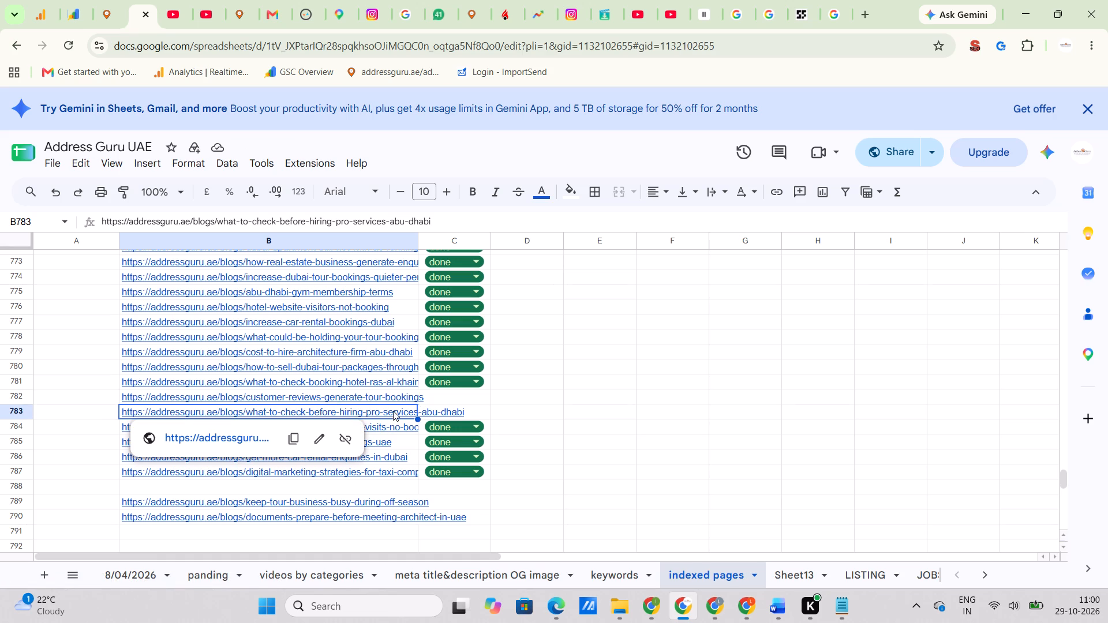
click(74, 0)
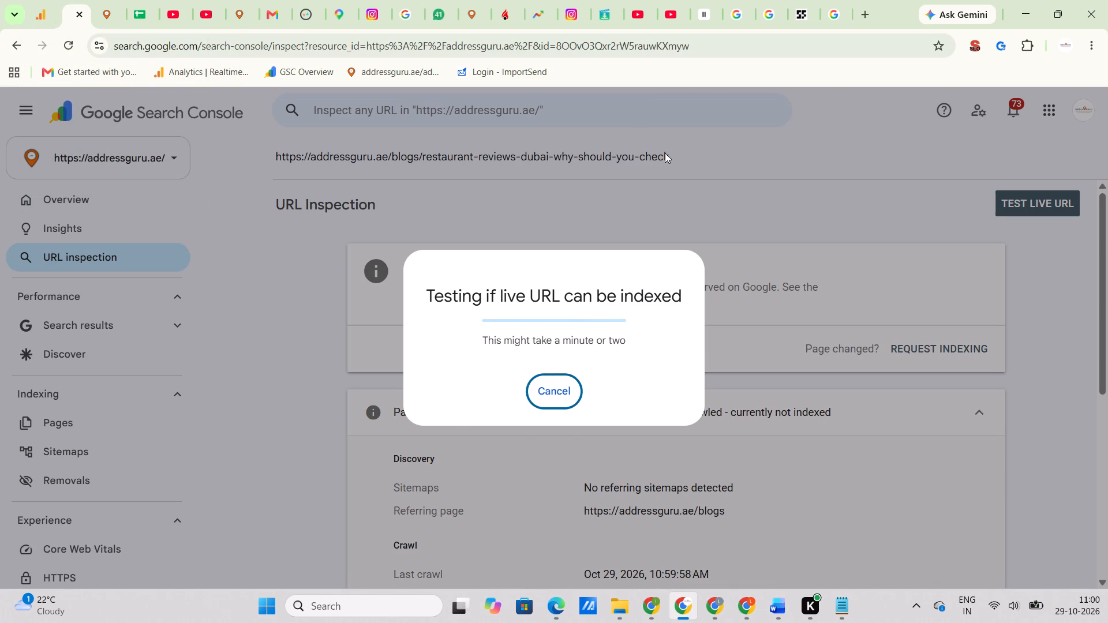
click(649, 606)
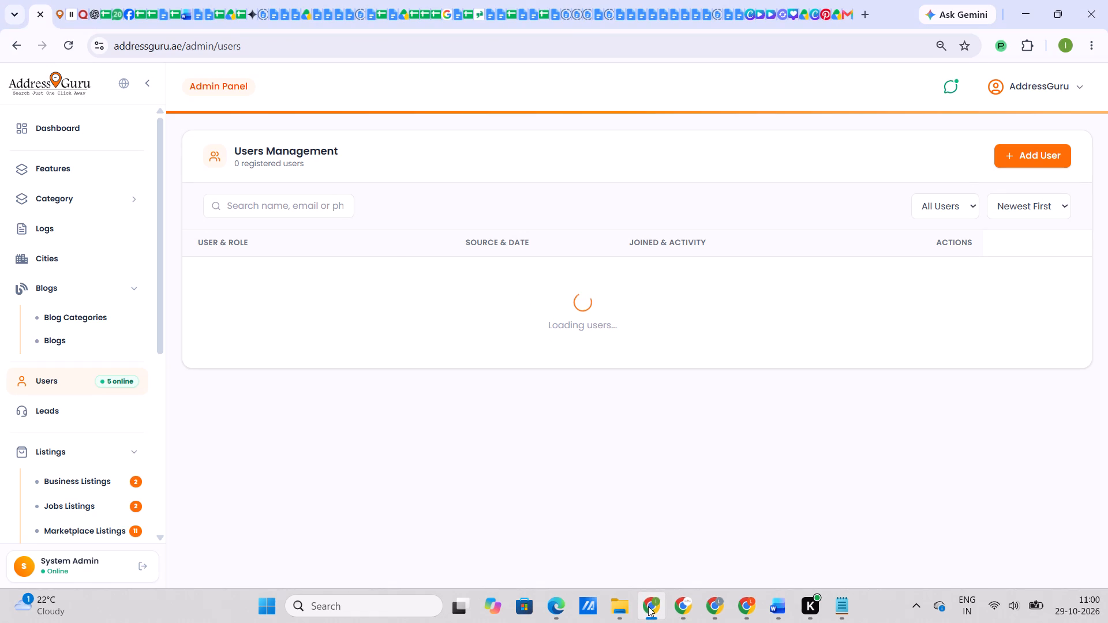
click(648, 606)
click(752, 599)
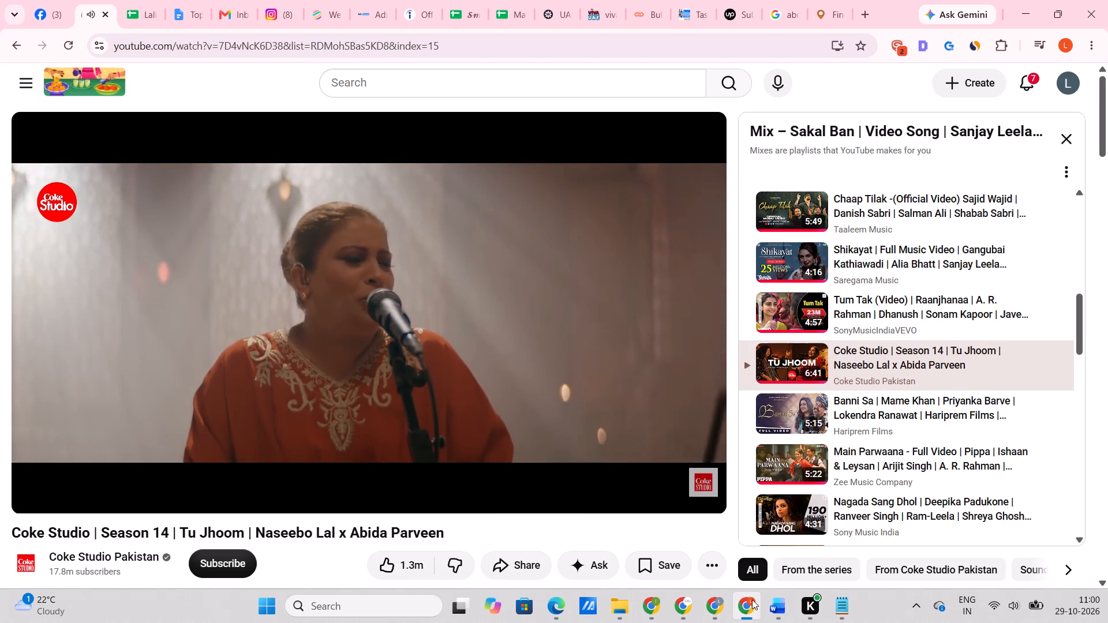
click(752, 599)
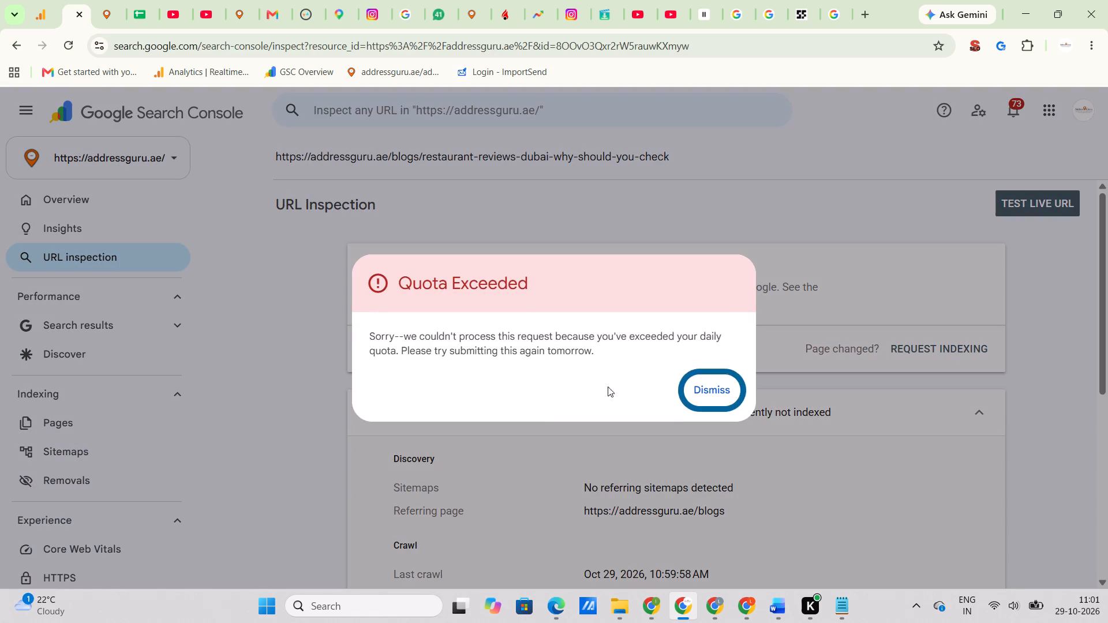
Reload the URL inspection of the restaurant reviews Dubai blog and request indexing for it again.
click(734, 396)
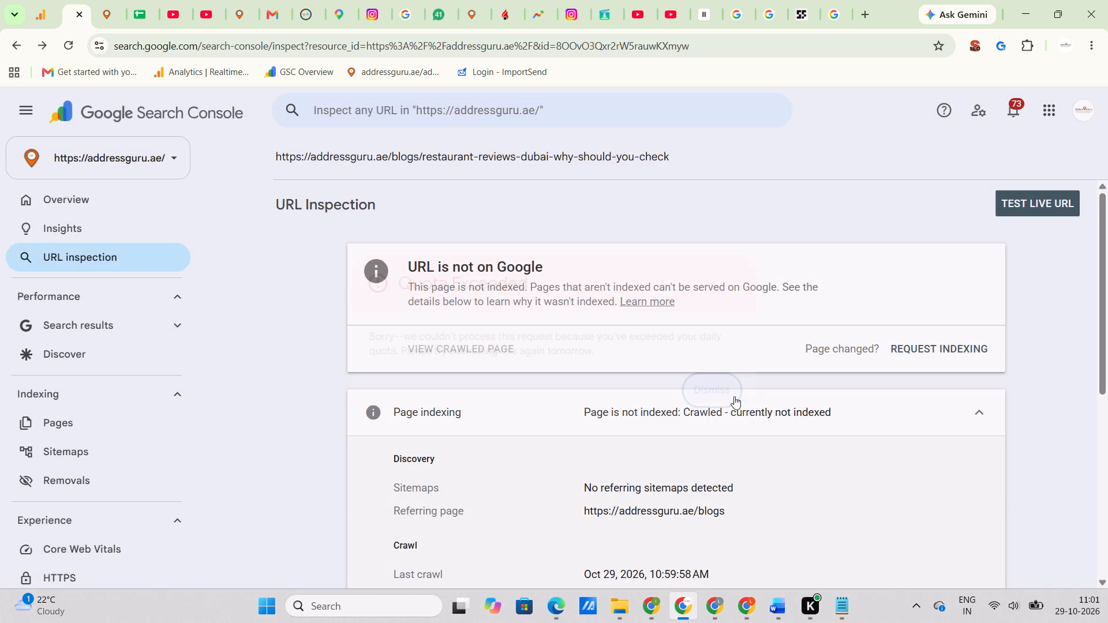
click(74, 47)
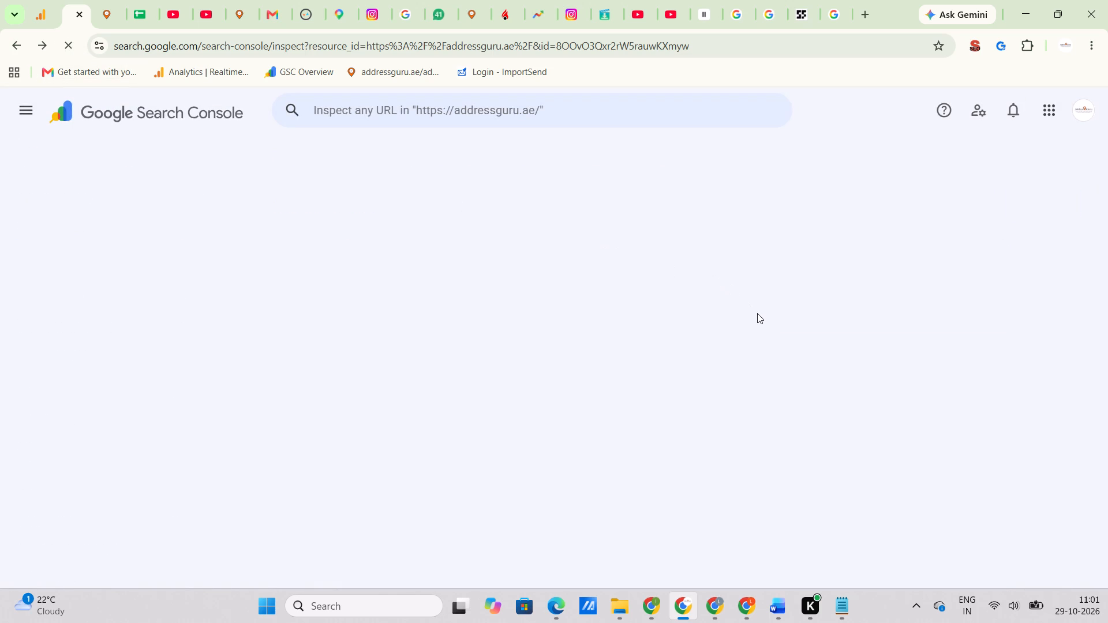
click(946, 345)
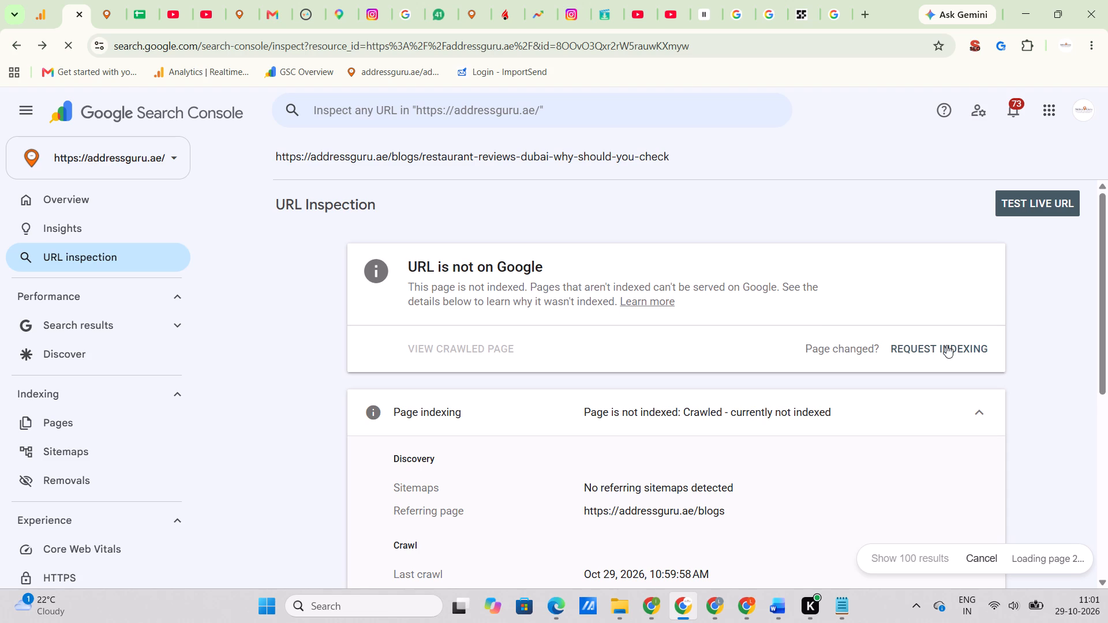
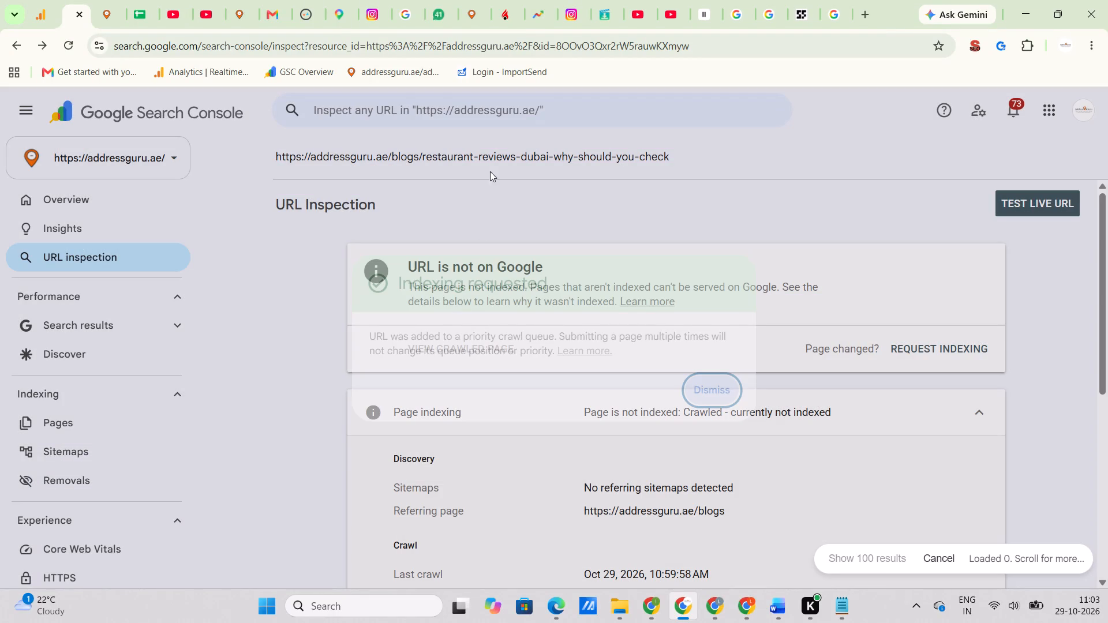
Inspect the how-to-choose-a-maid-service-in-uae blog URL in Search Console and request indexing for it.
click(491, 118)
key(ctrl+v)
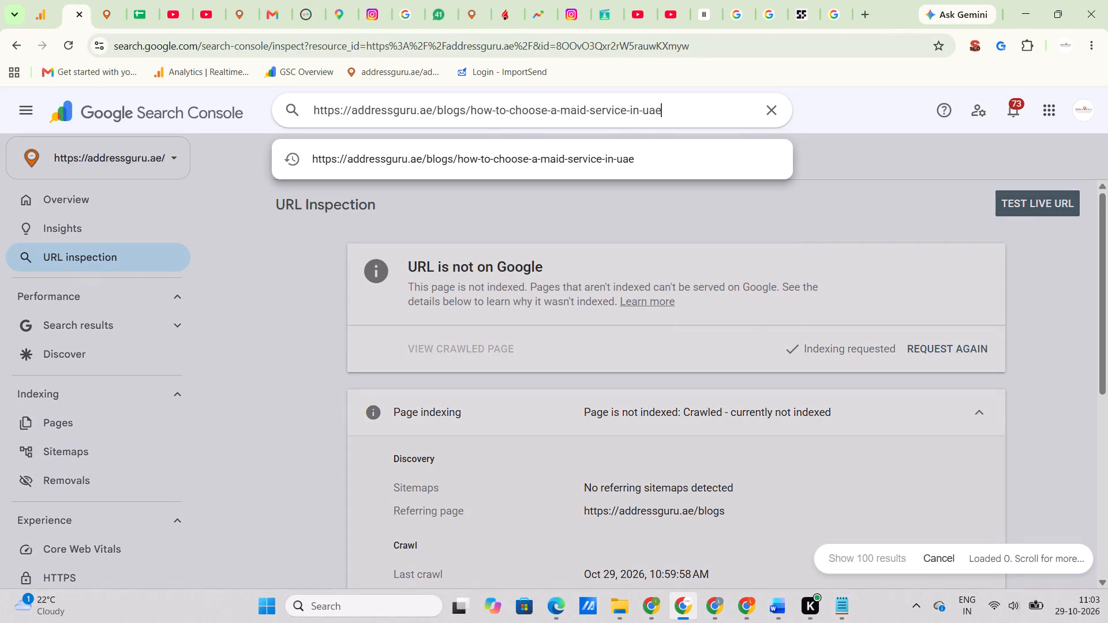
key(Return)
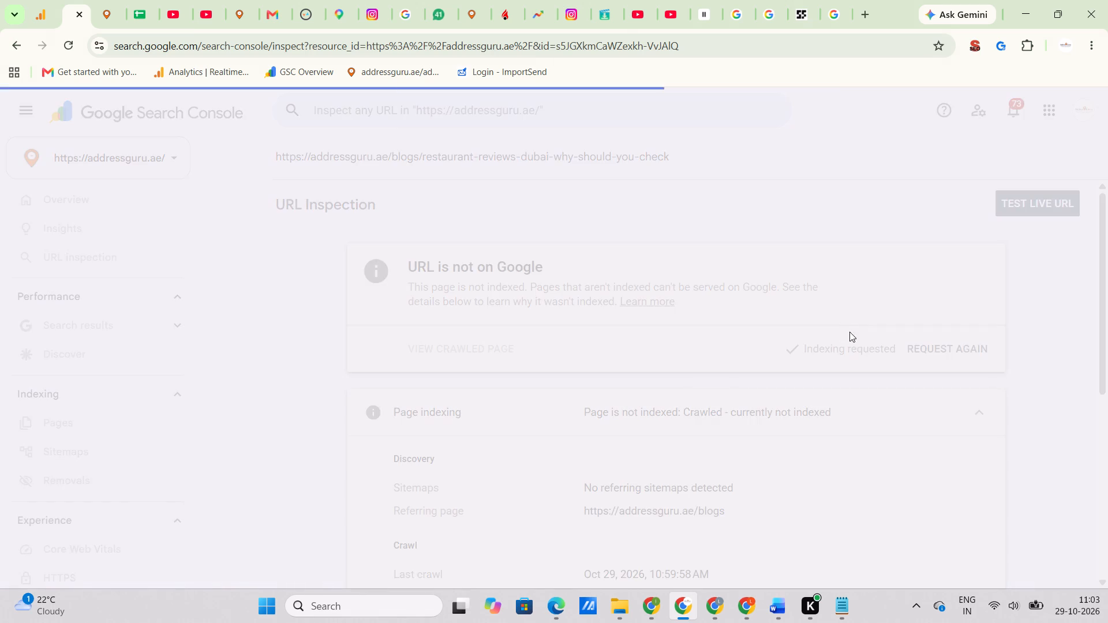
click(915, 345)
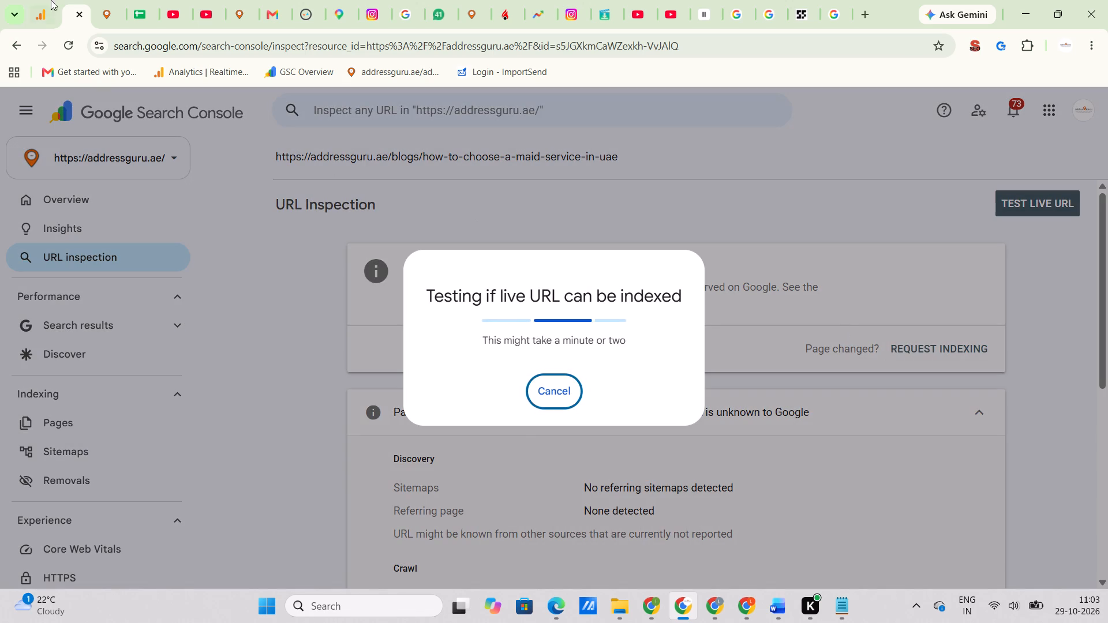
In the Address Guru UAE spreadsheet, copy the Pending status from cell C771 into cells C782 and C783.
click(144, 0)
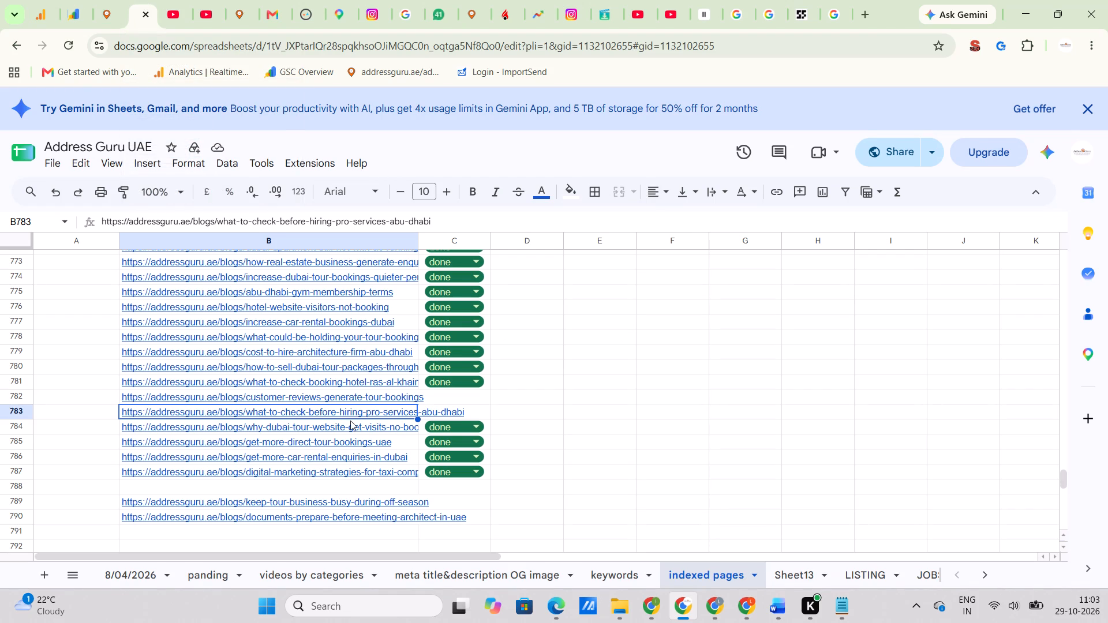
scroll(375, 370, up, 3)
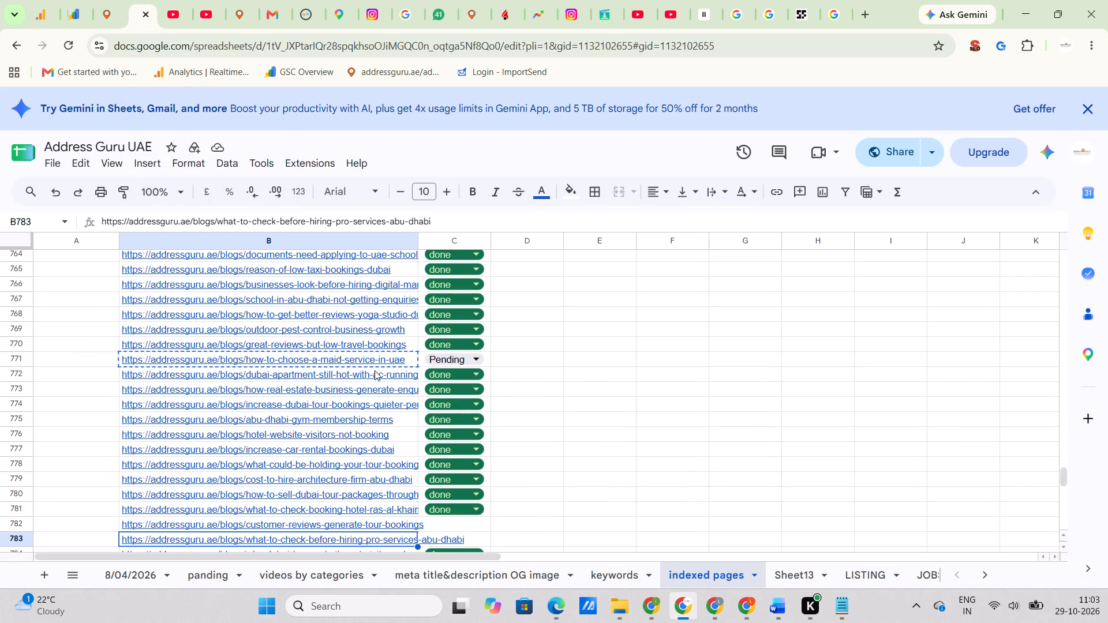
scroll(375, 370, down, 3)
scroll(384, 369, up, 1)
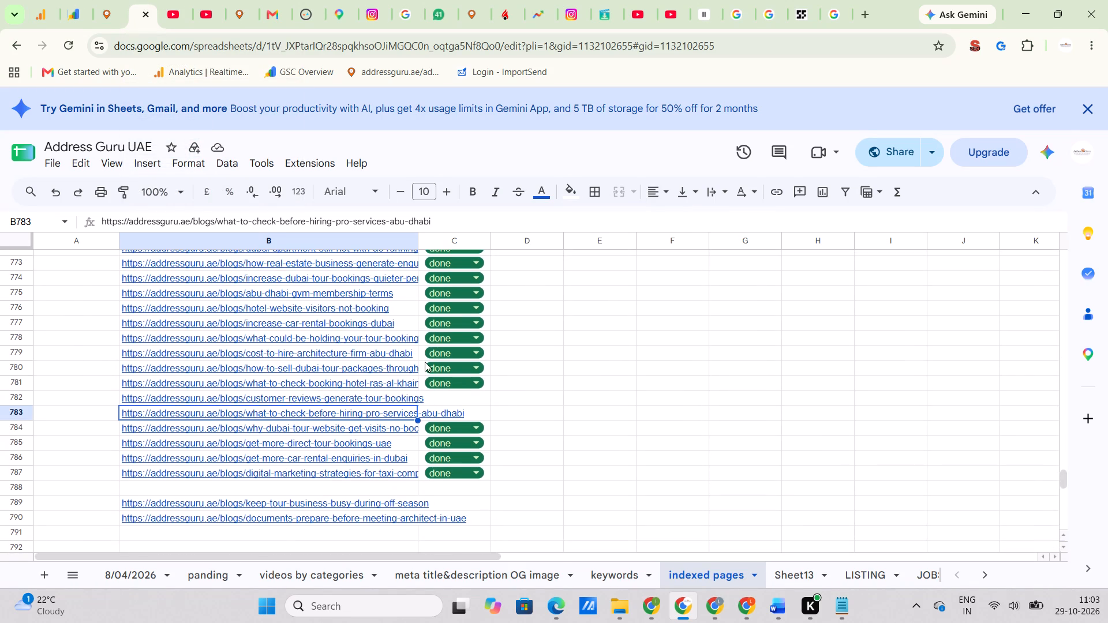
scroll(436, 362, up, 1)
click(424, 333)
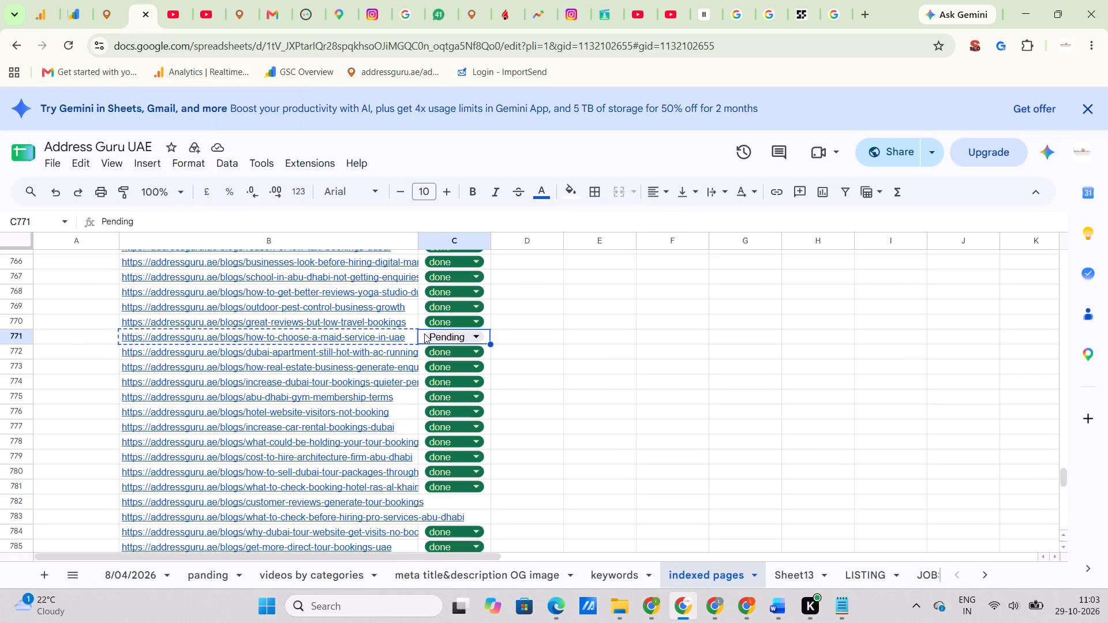
key(ctrl+c)
scroll(453, 452, down, 1)
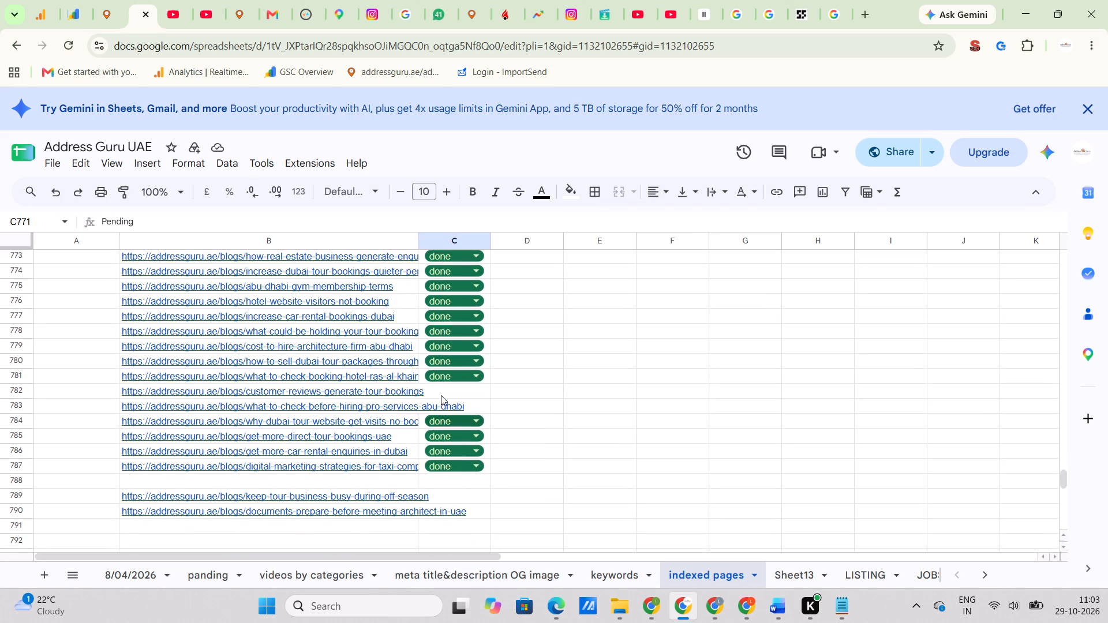
drag(441, 392, 442, 406)
ctrl+double_click(442, 406)
key(ctrl+v)
ctrl+click(442, 406)
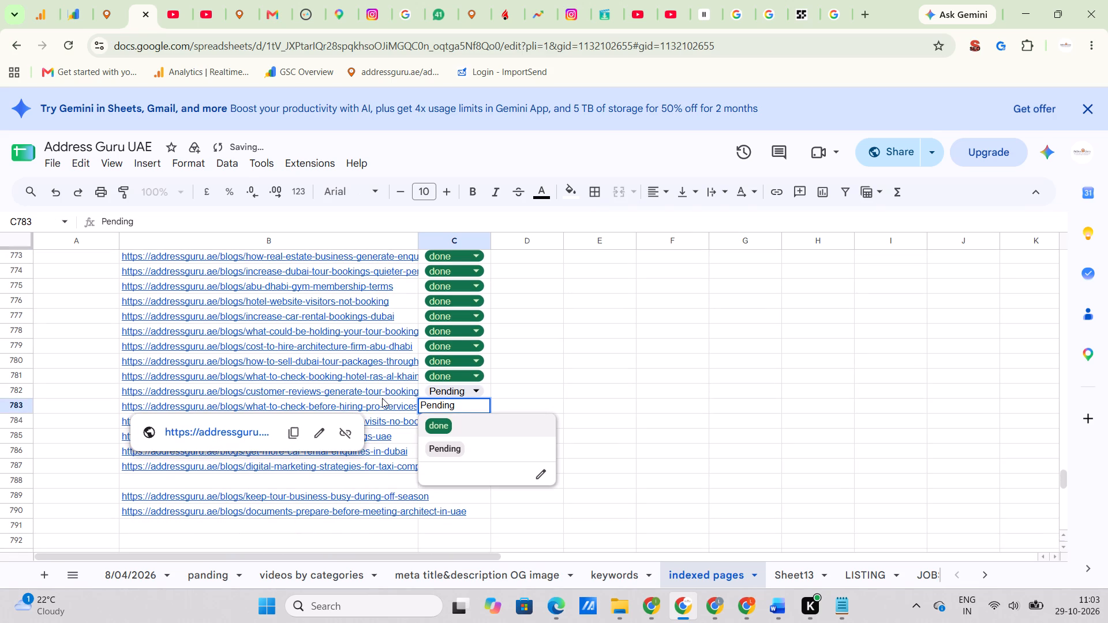
Copy the customer-reviews-generate-tour-bookings URL from cell B782 and return to the Search Console inspection.
click(380, 395)
key(ctrl+c)
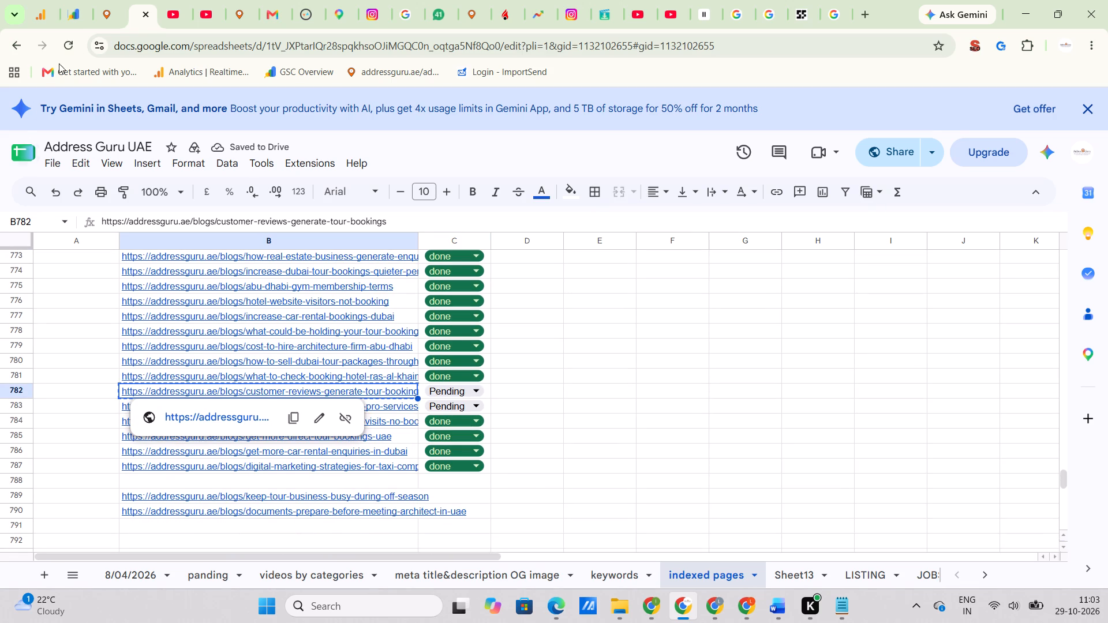
click(80, 0)
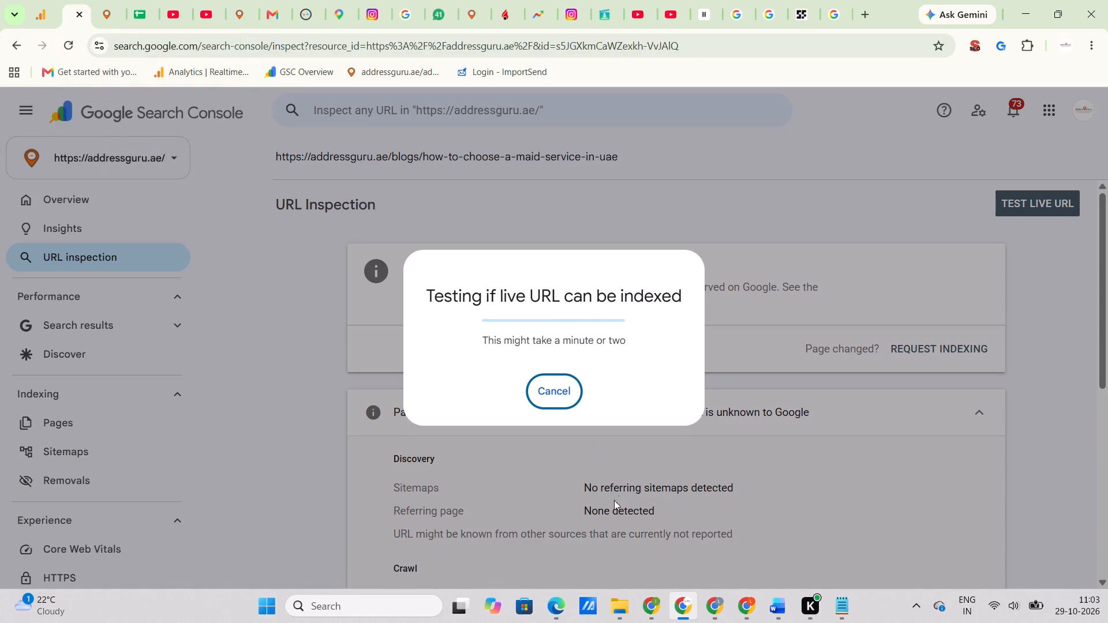
Switch to the AddressGuru admin panel, reload the Users Management list to check the registered users, and minimize that window.
click(664, 614)
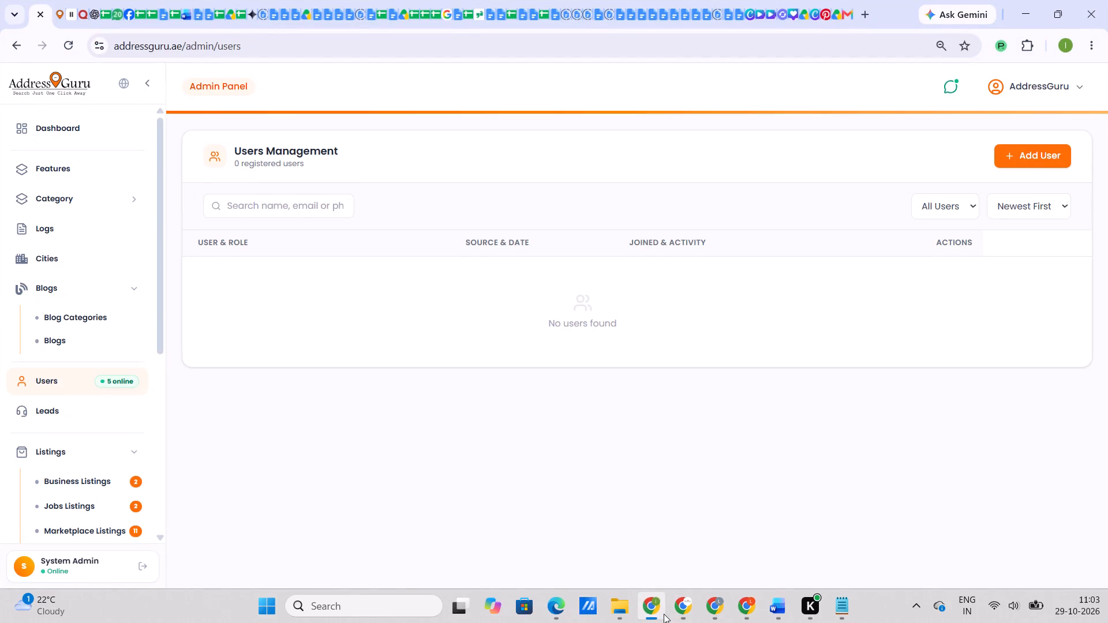
click(102, 376)
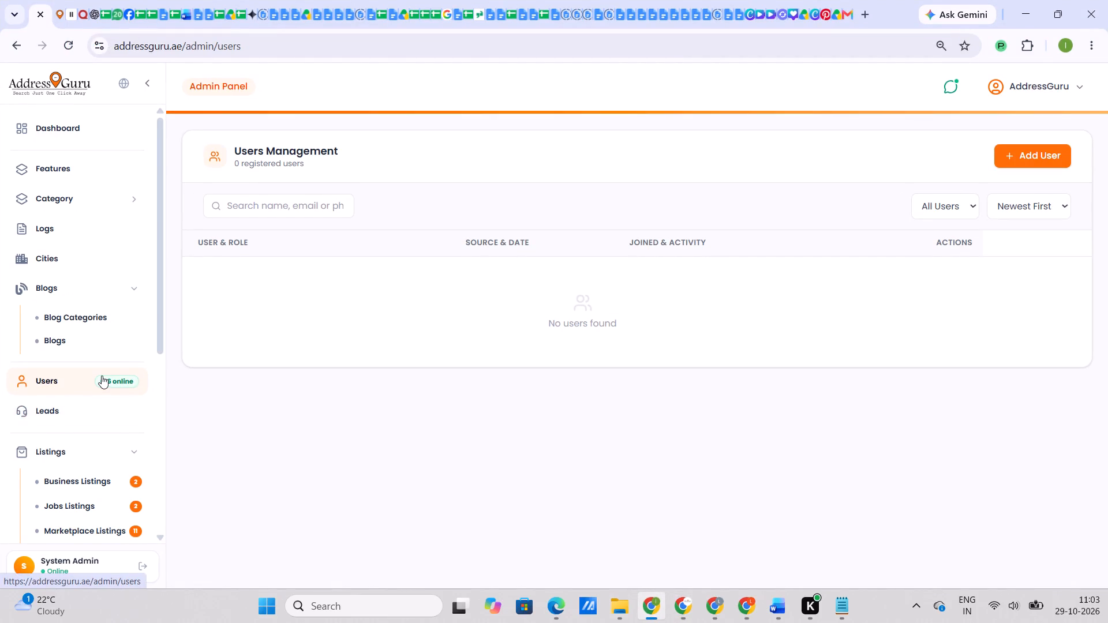
click(66, 43)
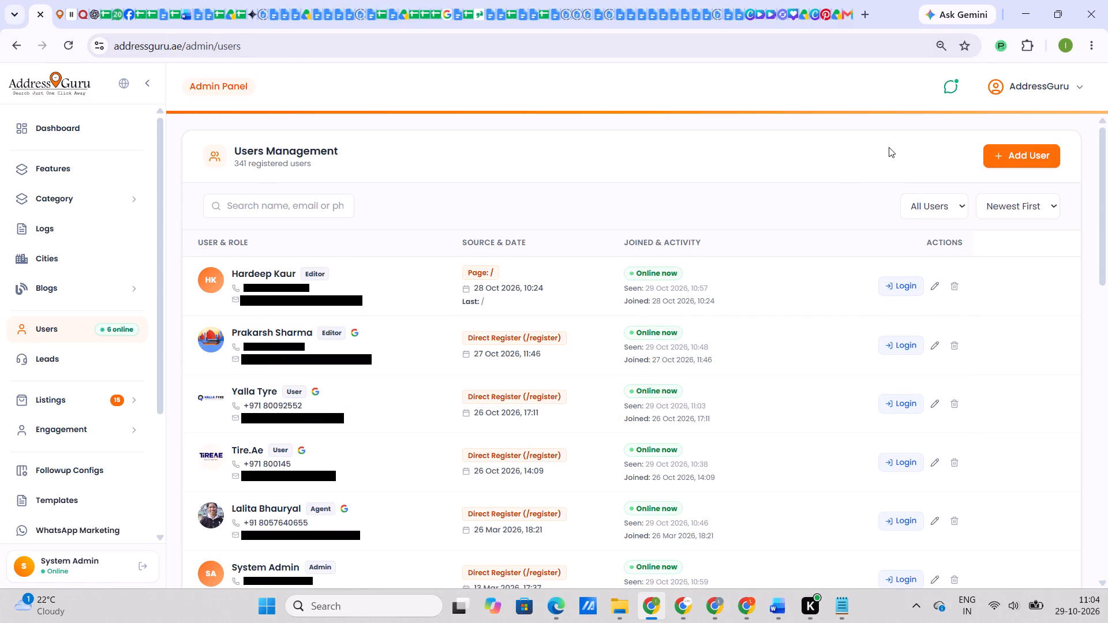
click(1016, 0)
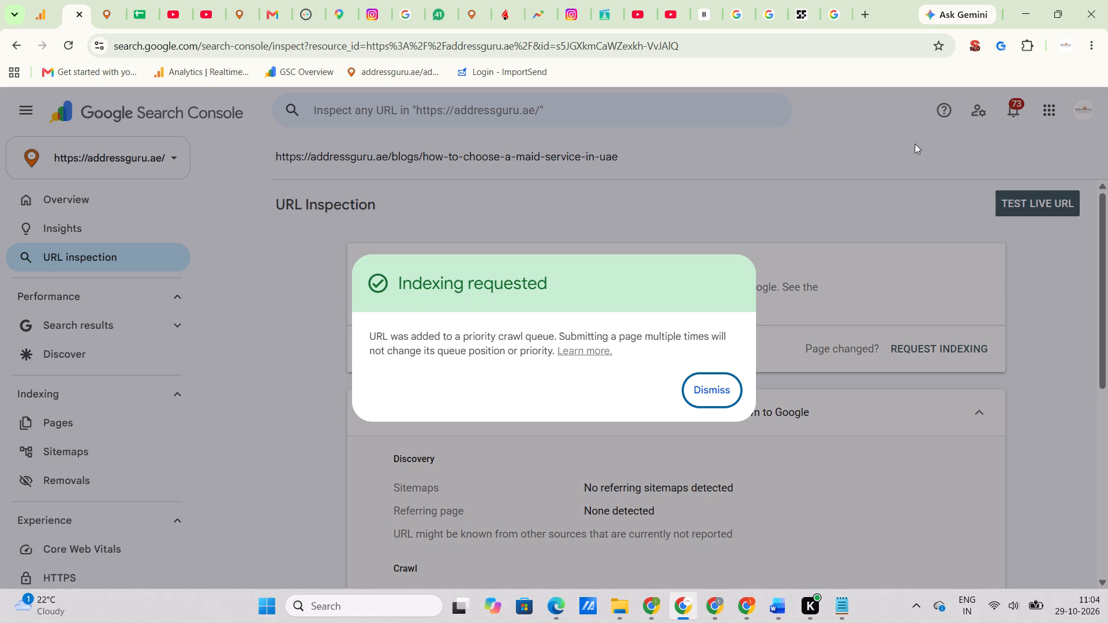
Dismiss the indexing confirmation, inspect the customer-reviews-generate-tour-bookings URL and request indexing for it.
click(723, 377)
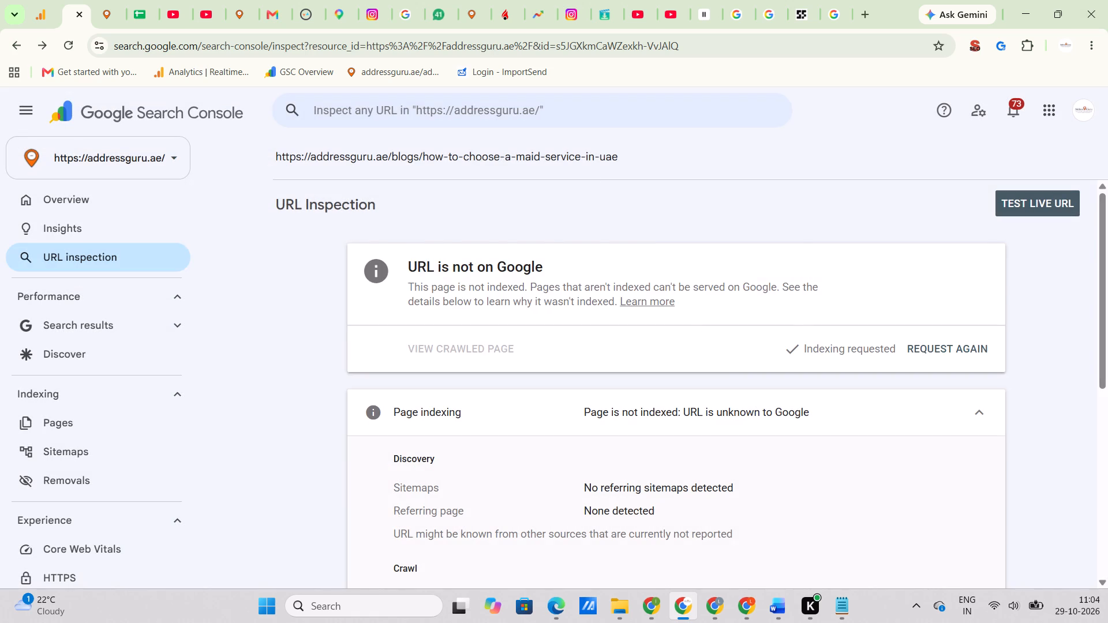
click(560, 121)
key(ctrl+v)
key(Return)
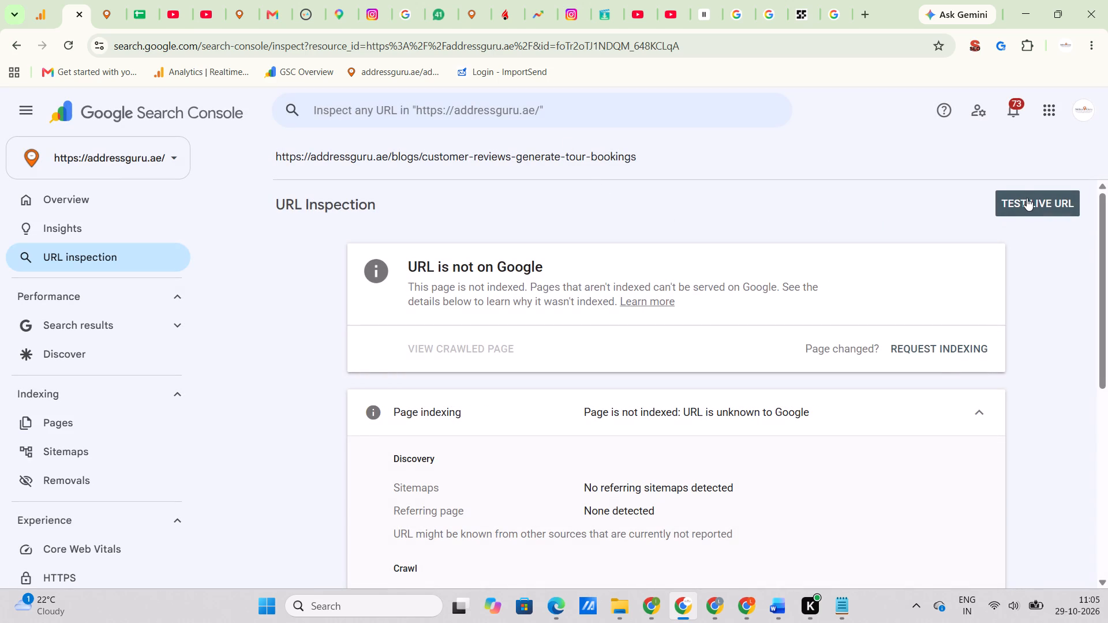
click(935, 347)
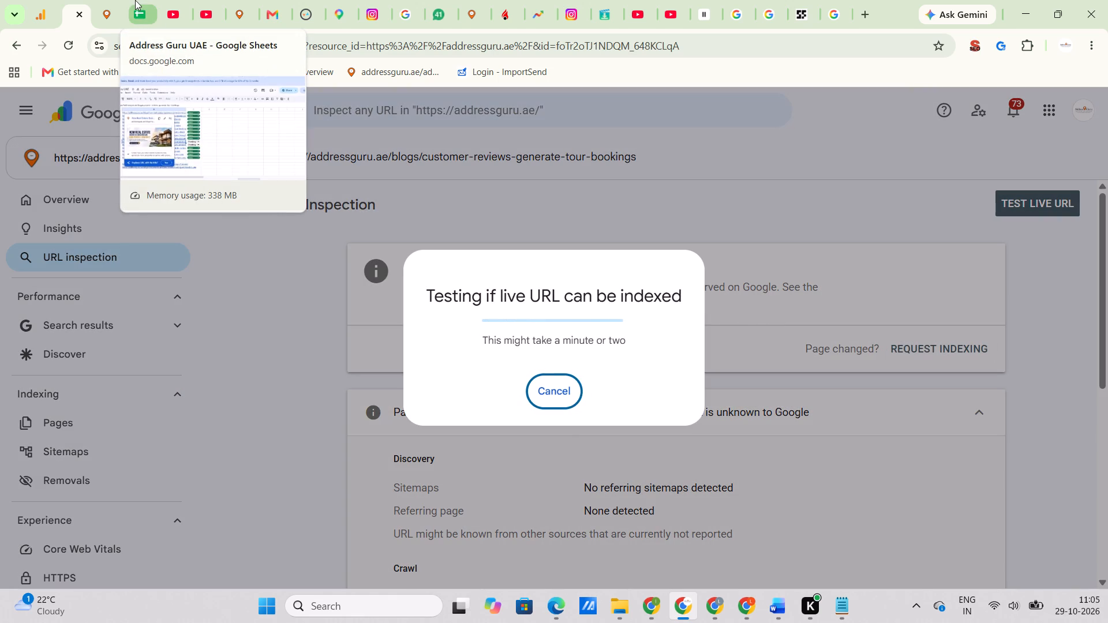
Switch to the Address Guru UAE spreadsheet and copy the what-to-check-before-hiring-pro-services-abu-dhabi URL from cell B783.
click(141, 0)
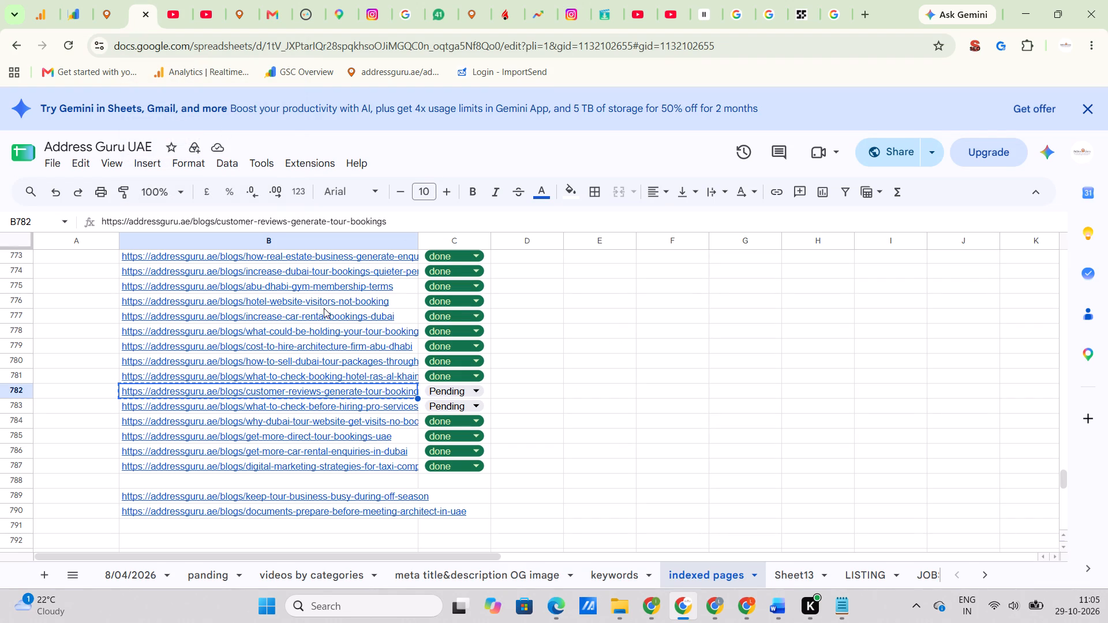
key(Down)
key(ctrl+c)
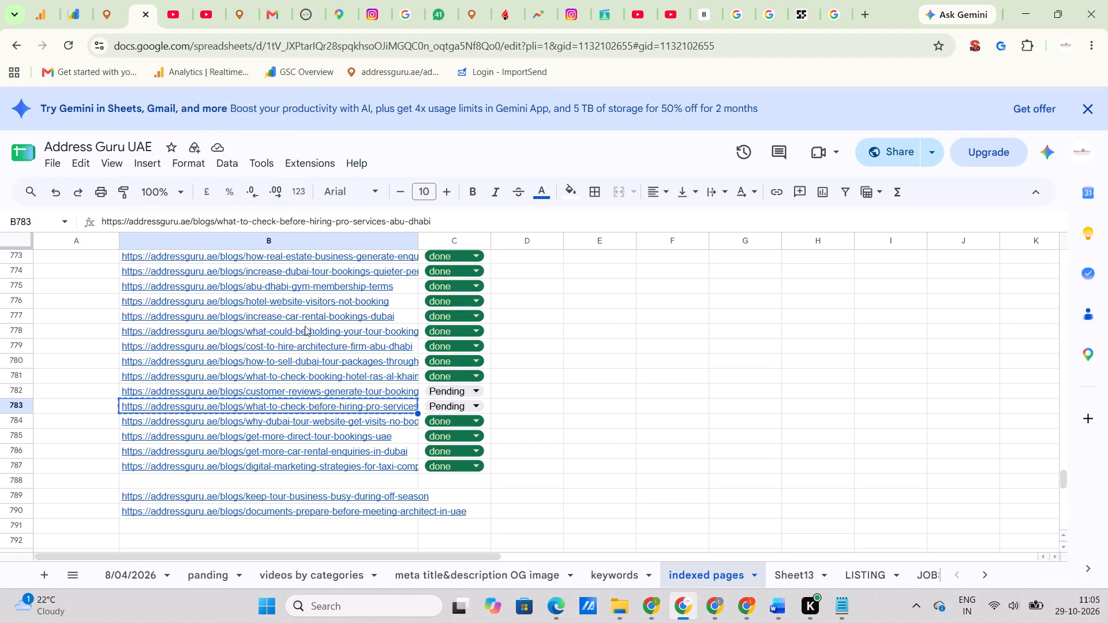
Check the indexing statuses of the blog URLs around rows 751 to 790, and return to the Search Console inspection.
scroll(372, 352, up, 8)
scroll(372, 355, down, 3)
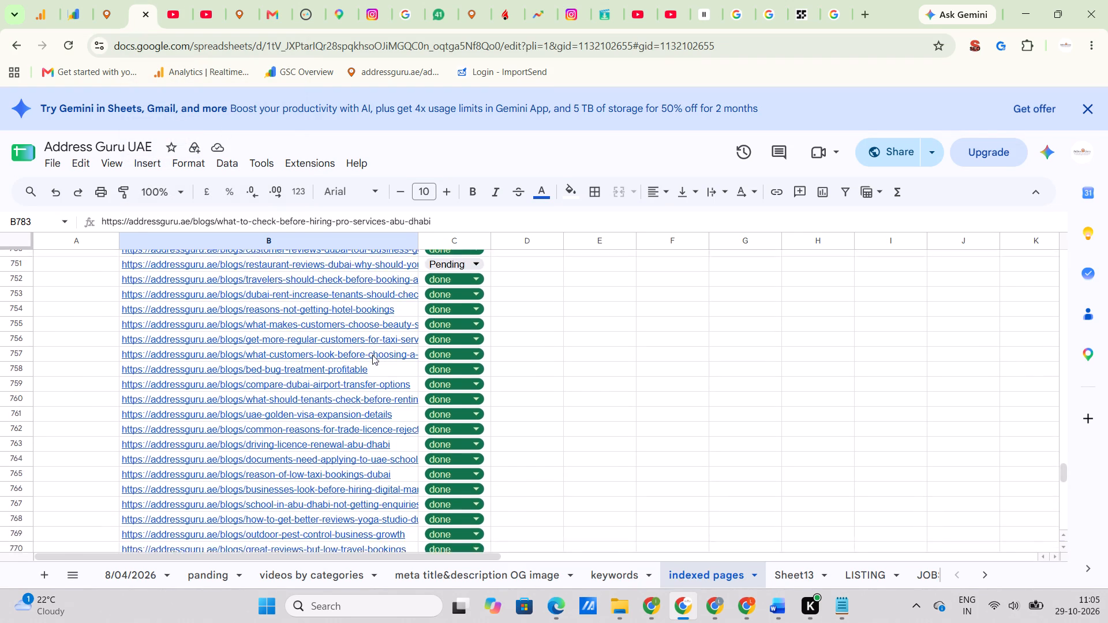
scroll(372, 355, down, 4)
scroll(372, 355, right, 2)
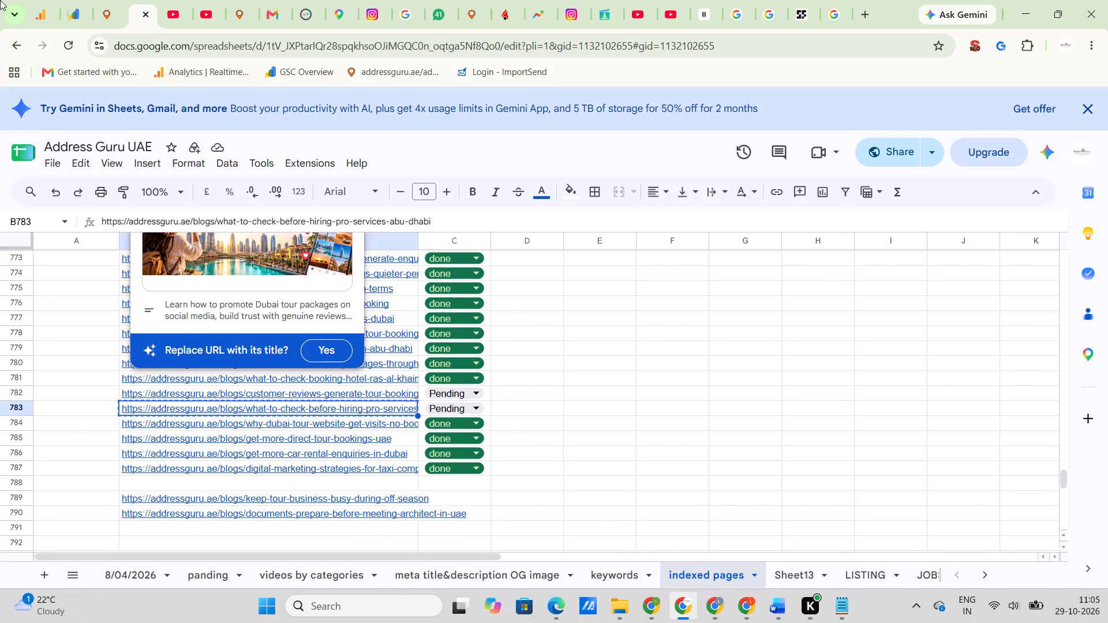
click(68, 0)
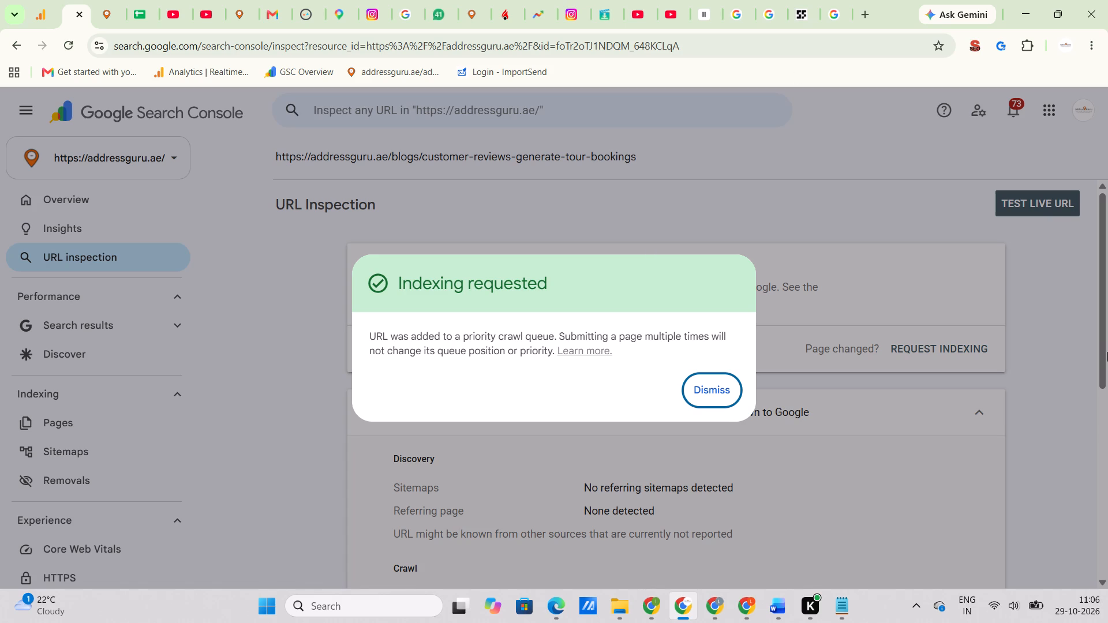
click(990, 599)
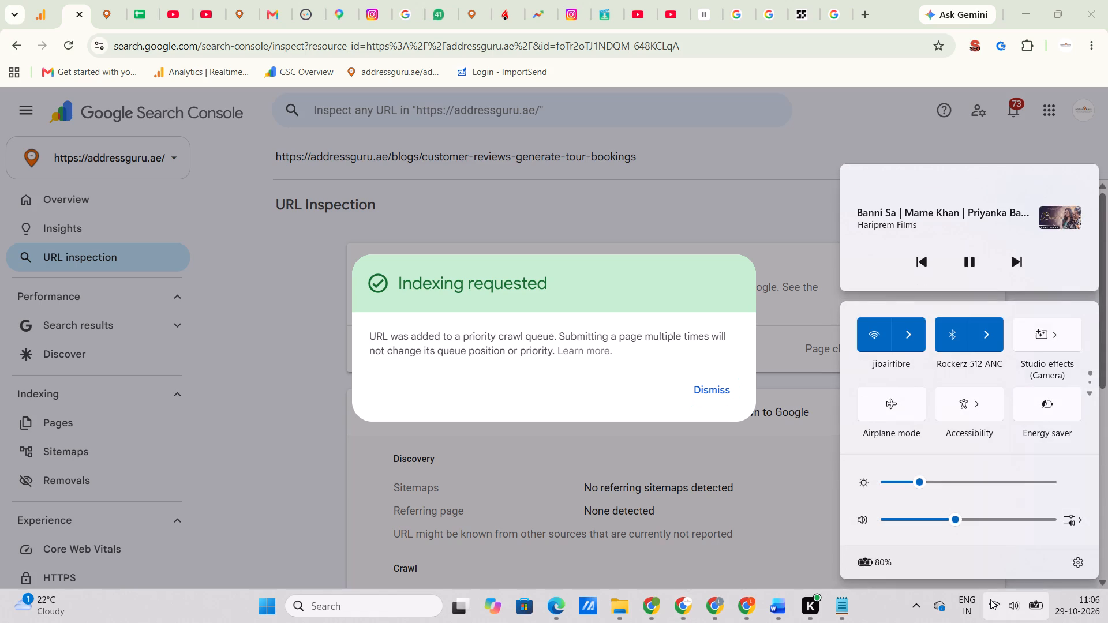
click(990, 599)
Dismiss the indexing confirmation, inspect the what-to-check-before-hiring-pro-services-abu-dhabi URL and request indexing for it.
click(709, 393)
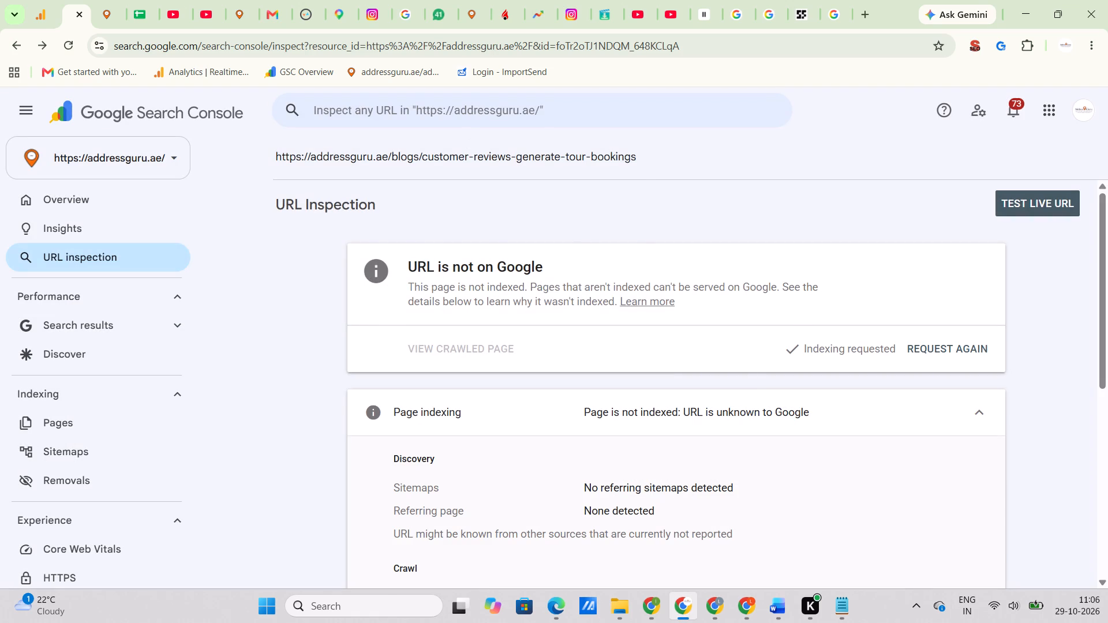
click(470, 117)
key(ctrl+v)
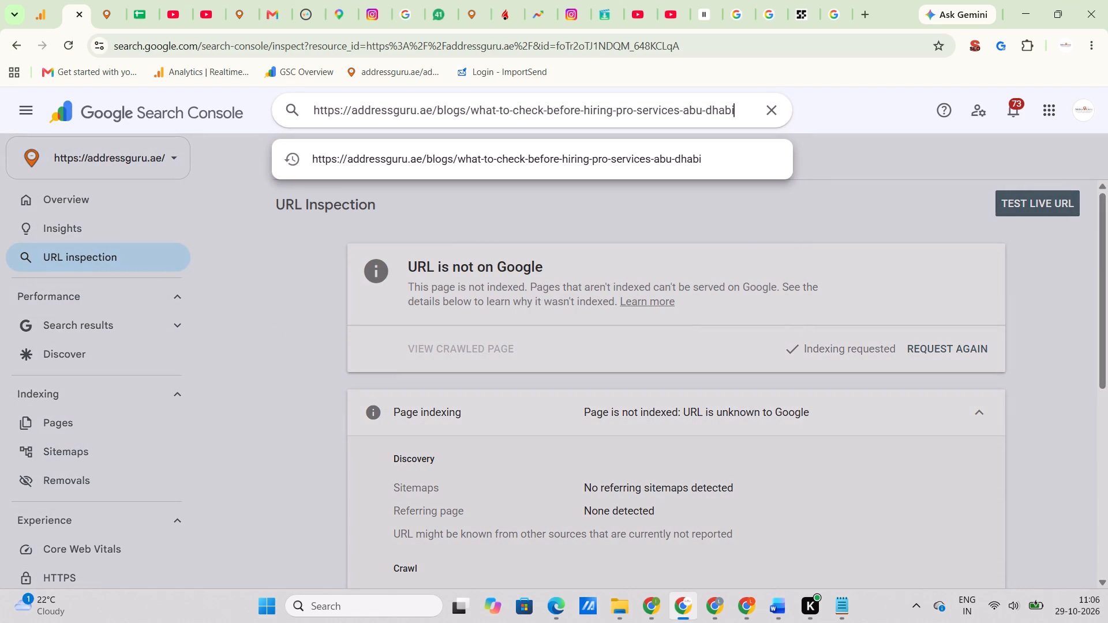
key(Return)
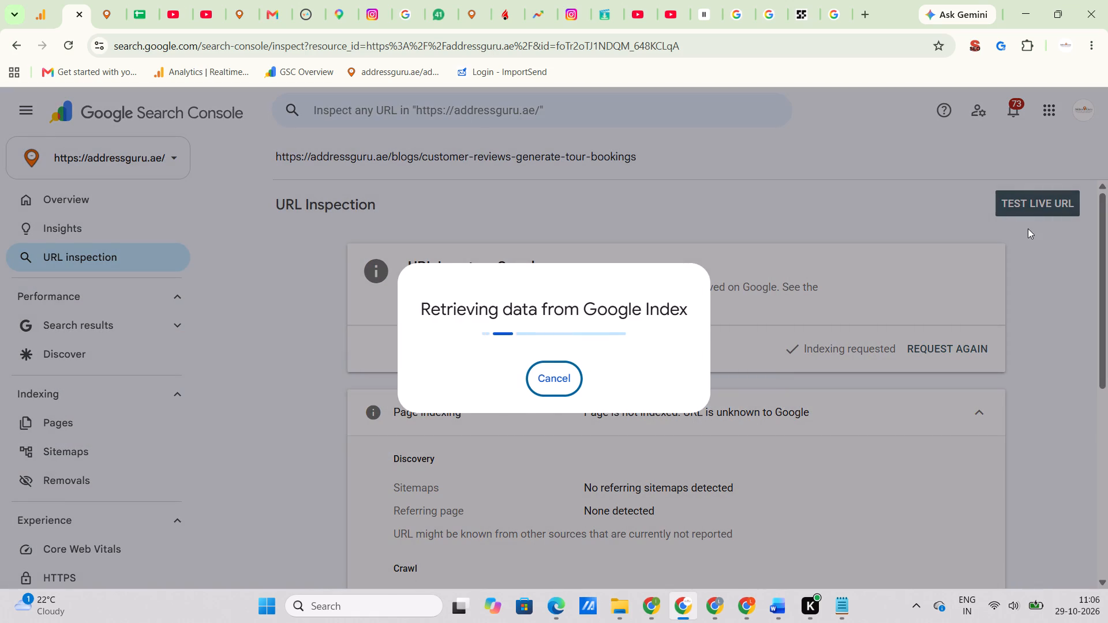
click(961, 348)
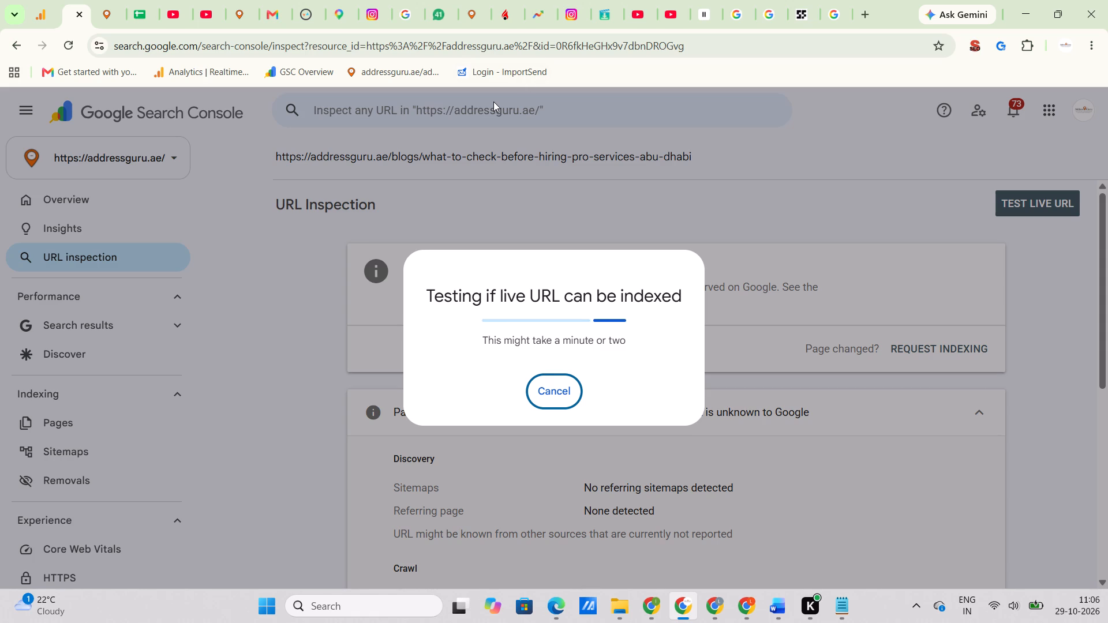
Open the attract-ecommerce-businesses-logistics-service-dubai blog from cell B740, check its URL with a Google site: search, and close it.
click(139, 0)
scroll(324, 364, up, 4)
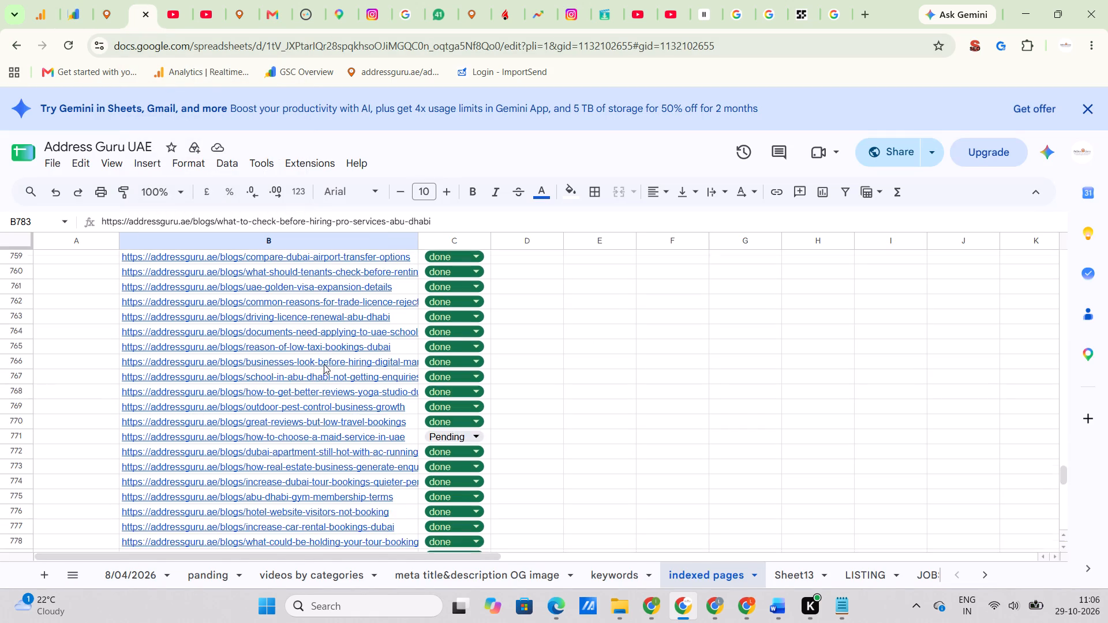
scroll(324, 364, up, 2)
click(310, 307)
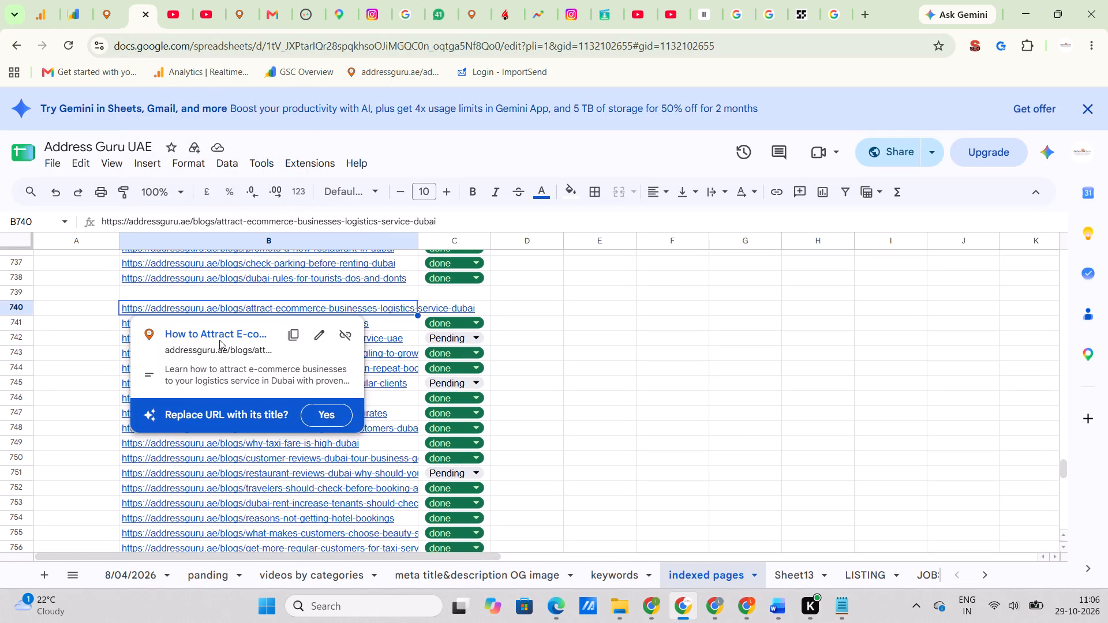
click(215, 329)
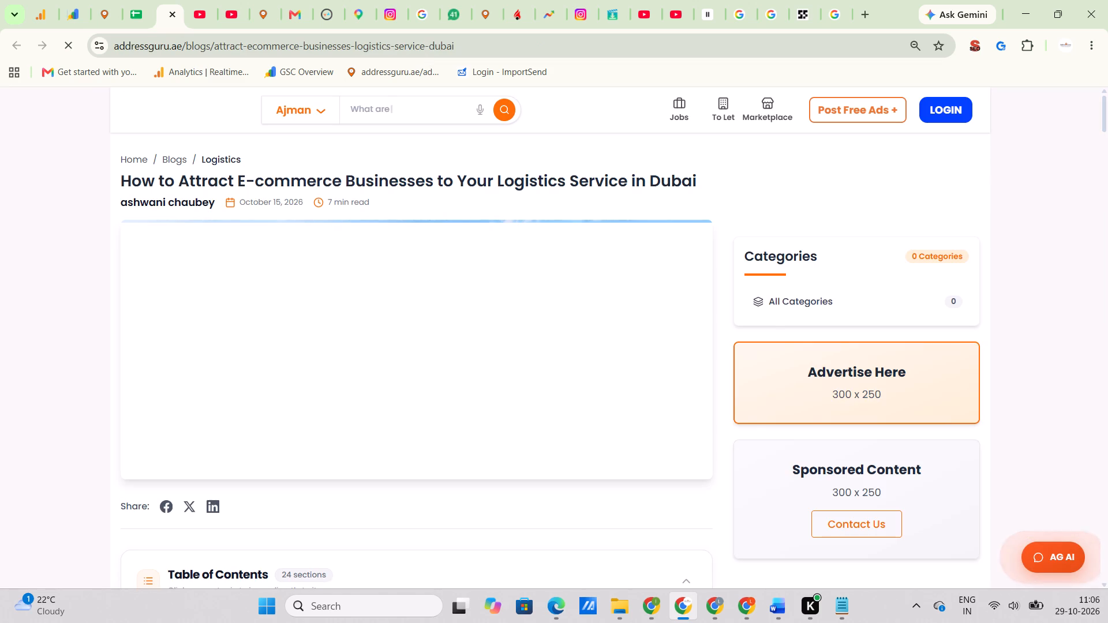
click(495, 49)
click(517, 42)
key(ctrl+a)
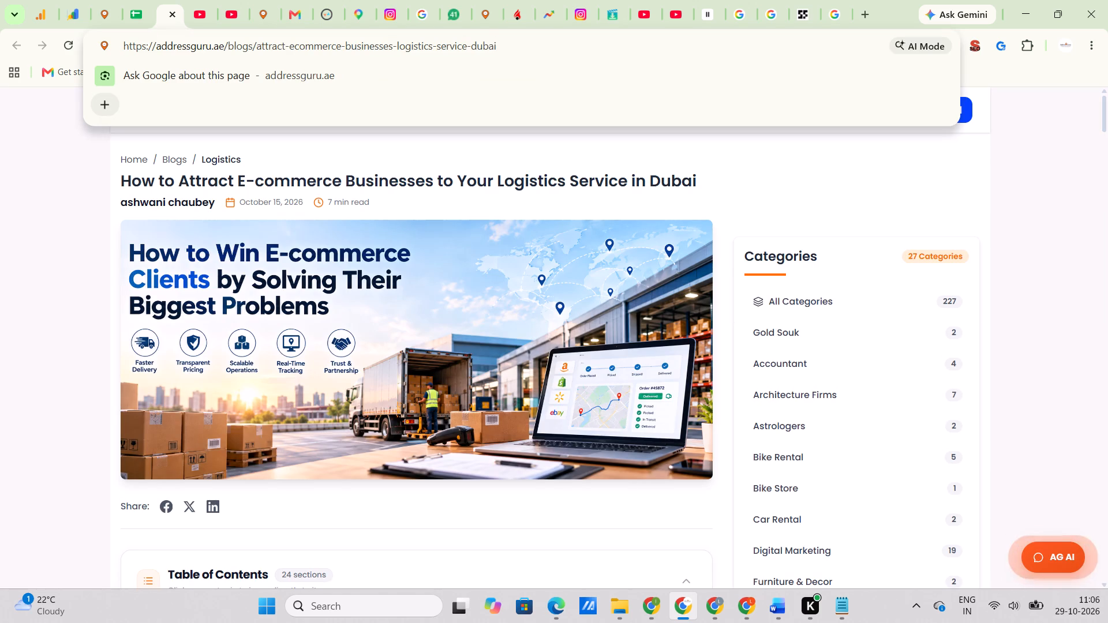
key(Left)
text(site:)
key(Return)
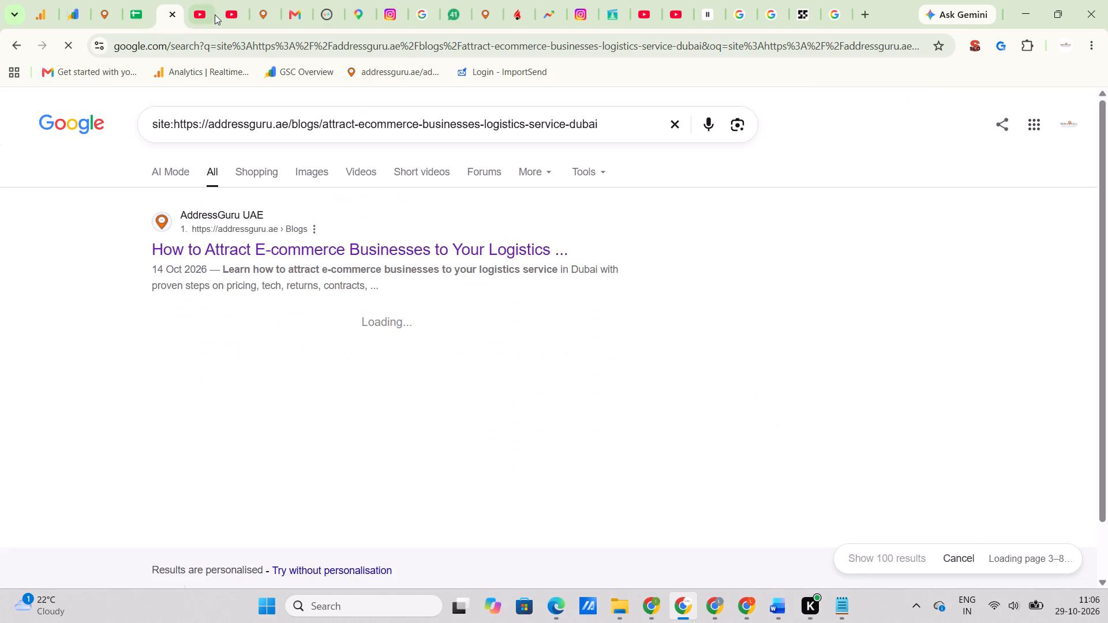
click(175, 13)
Mark the attract-ecommerce-businesses-logistics-service-dubai blog as done in cell C740 of the Address Guru UAE spreadsheet.
click(133, 0)
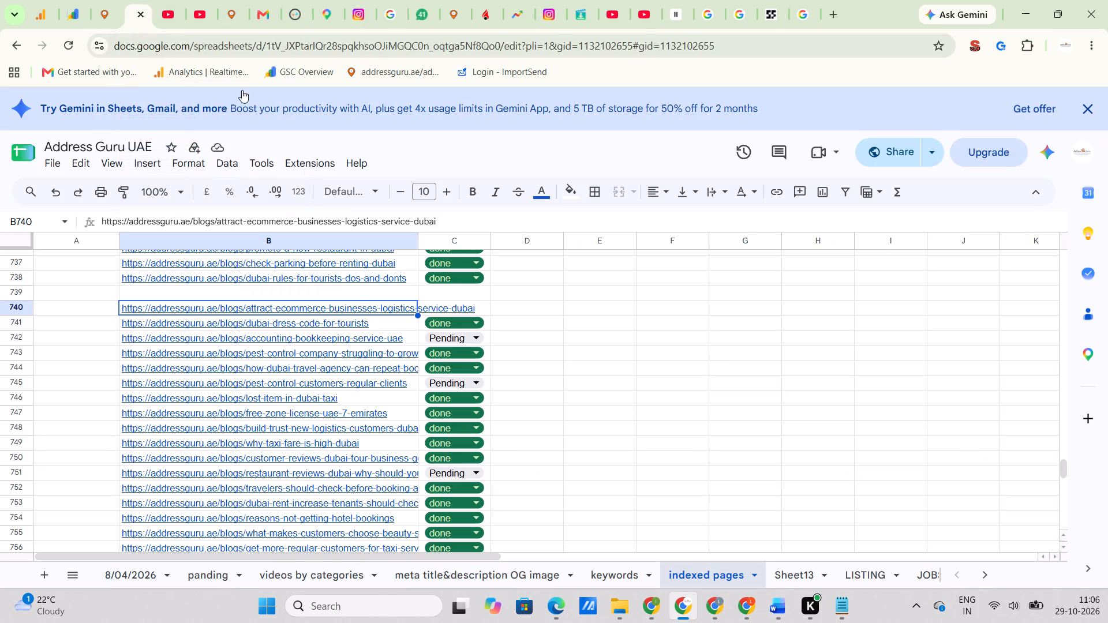
key(Right)
key(Down)
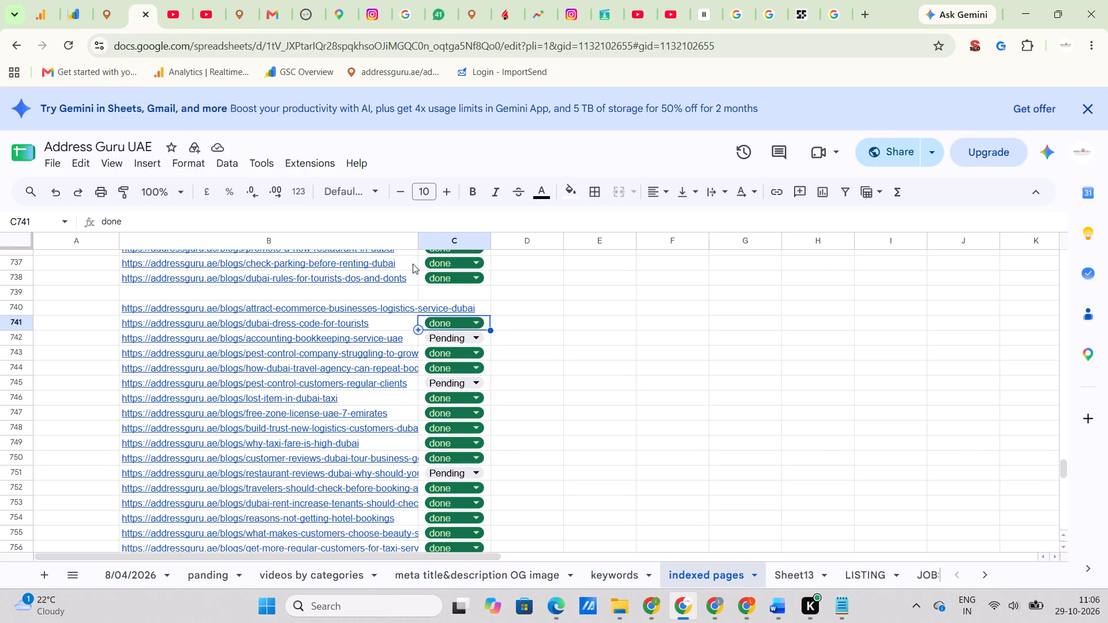
key(ctrl+c)
key(Up)
key(ctrl+v)
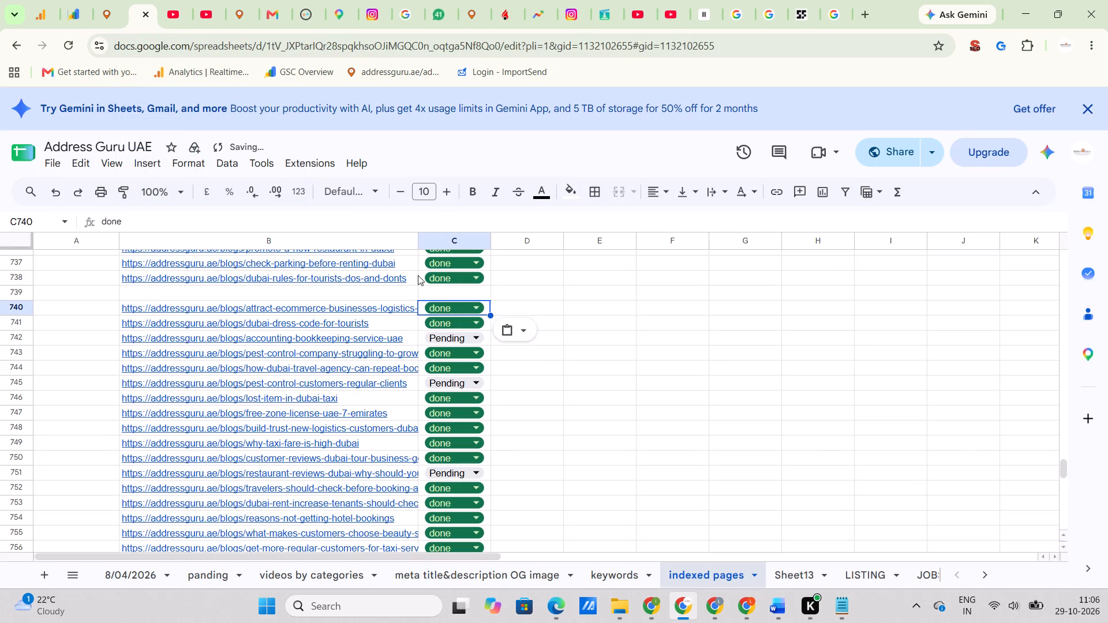
Delete the blank rows 739 and 734 between the blog URLs.
right_click(407, 294)
click(478, 385)
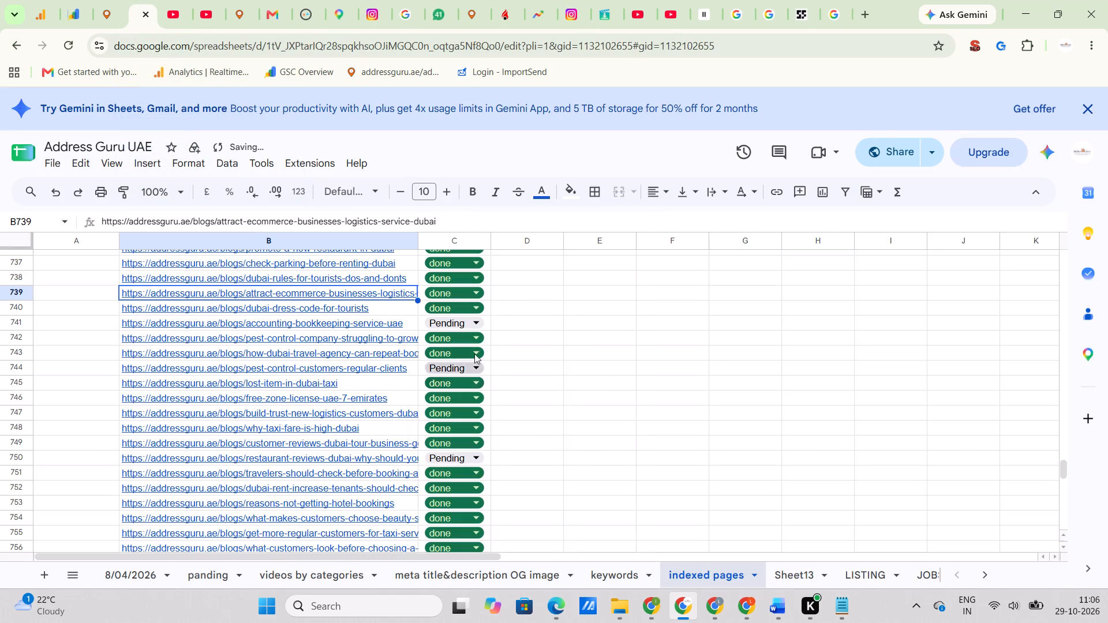
scroll(468, 301, up, 2)
click(404, 337)
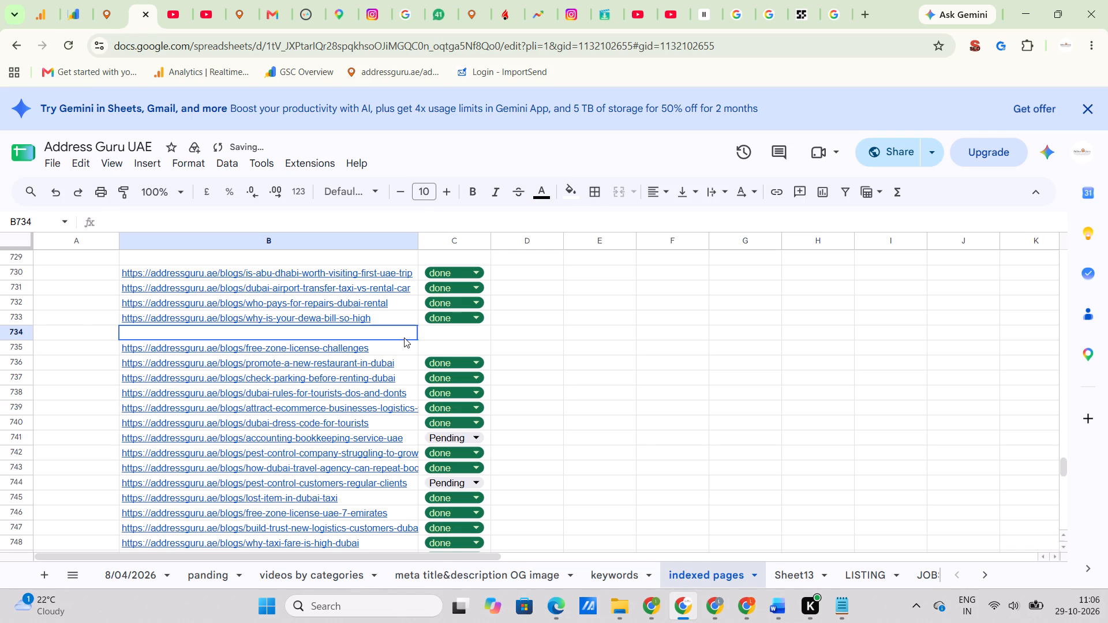
right_click(404, 337)
click(469, 378)
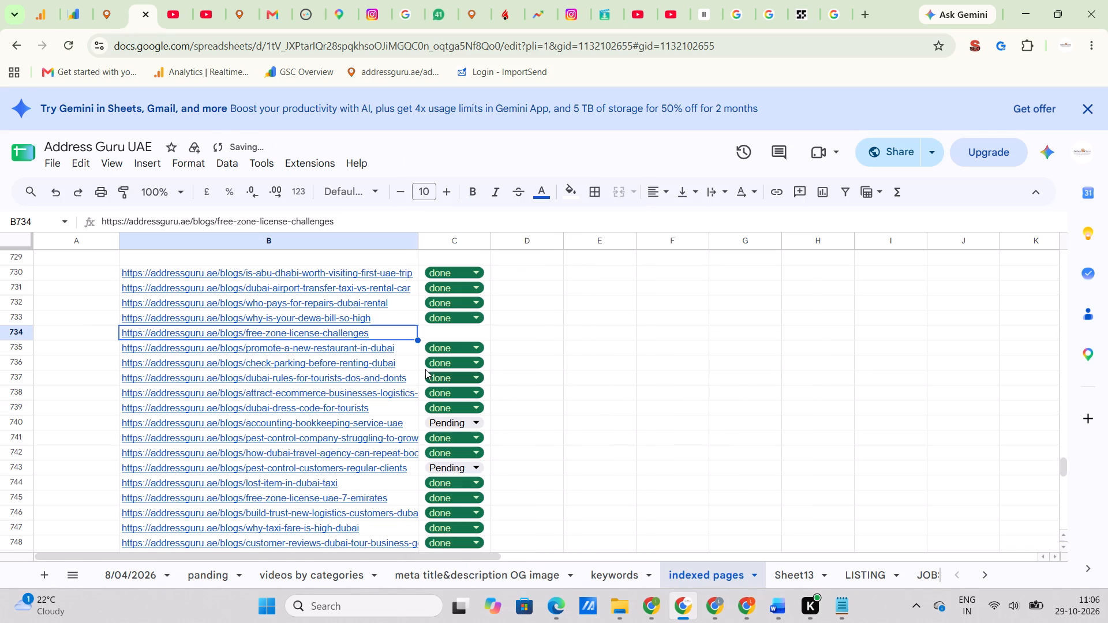
Open the free-zone-license-challenges blog from cell B734, check its URL with a Google site: search, and close it.
click(365, 332)
click(255, 357)
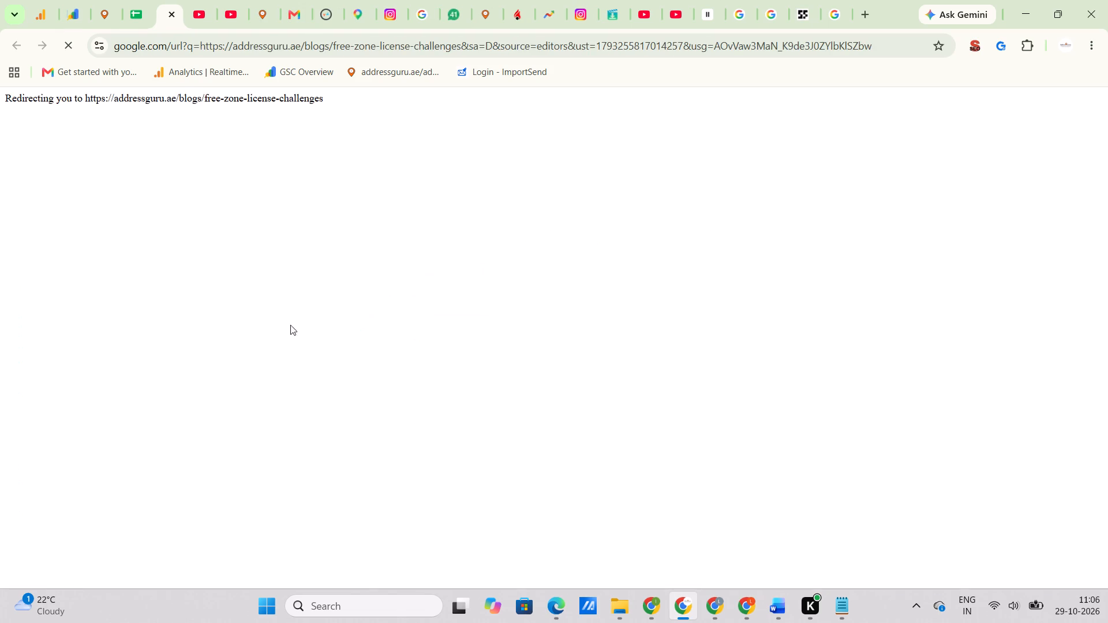
click(362, 46)
click(384, 40)
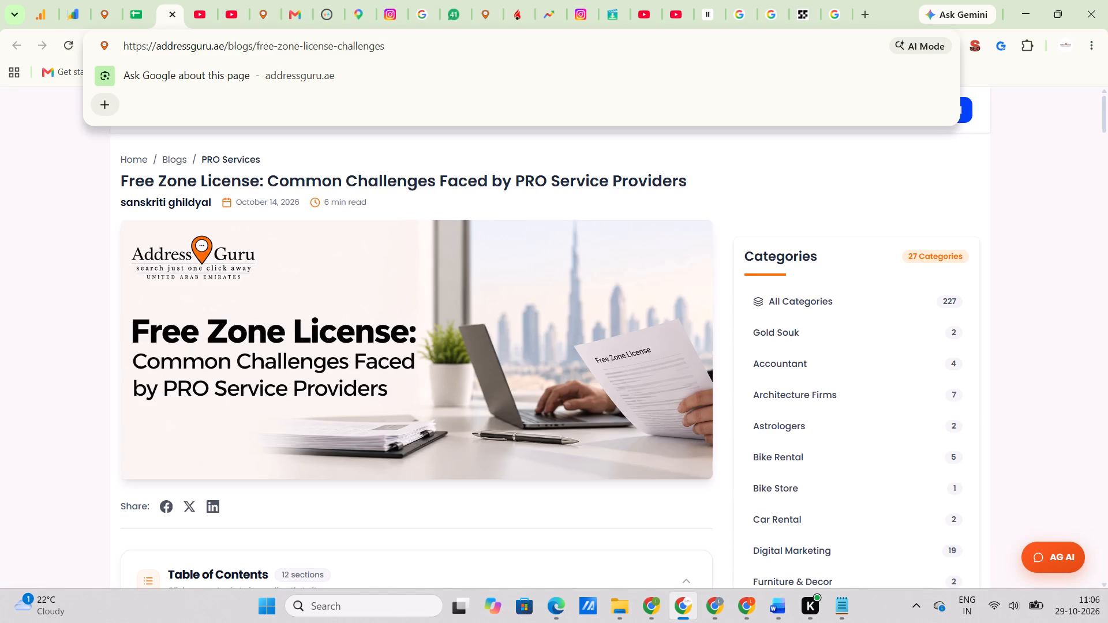
key(ctrl+a)
key(Left)
text(site:)
key(Return)
click(170, 11)
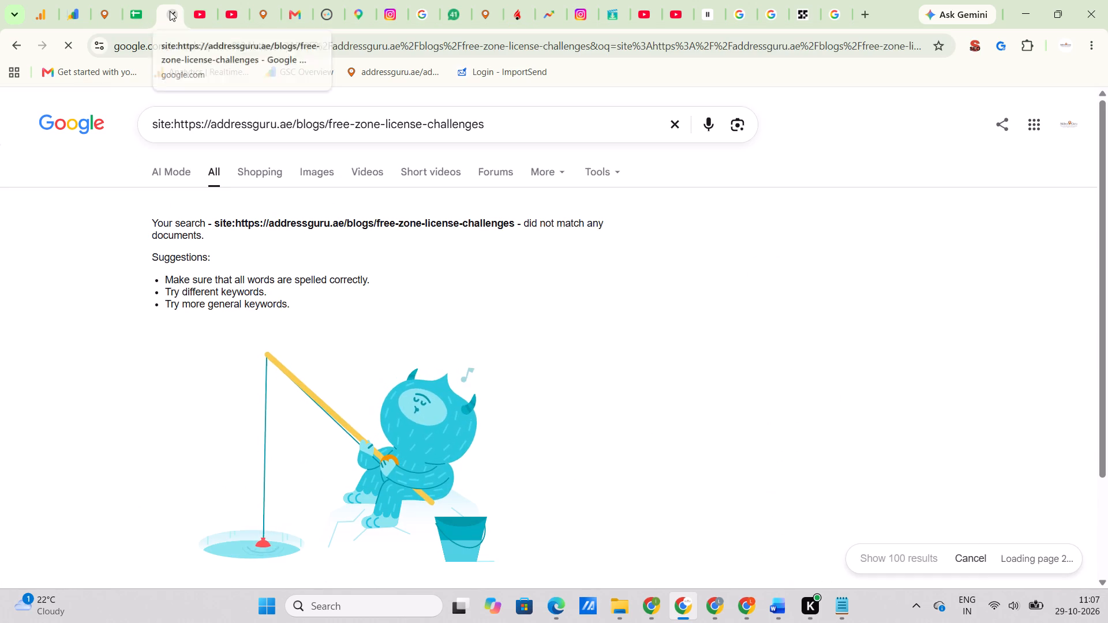
Copy the free-zone-license-challenges URL from cell B734, inspect it in Search Console and request indexing for it.
click(133, 0)
key(ctrl+c)
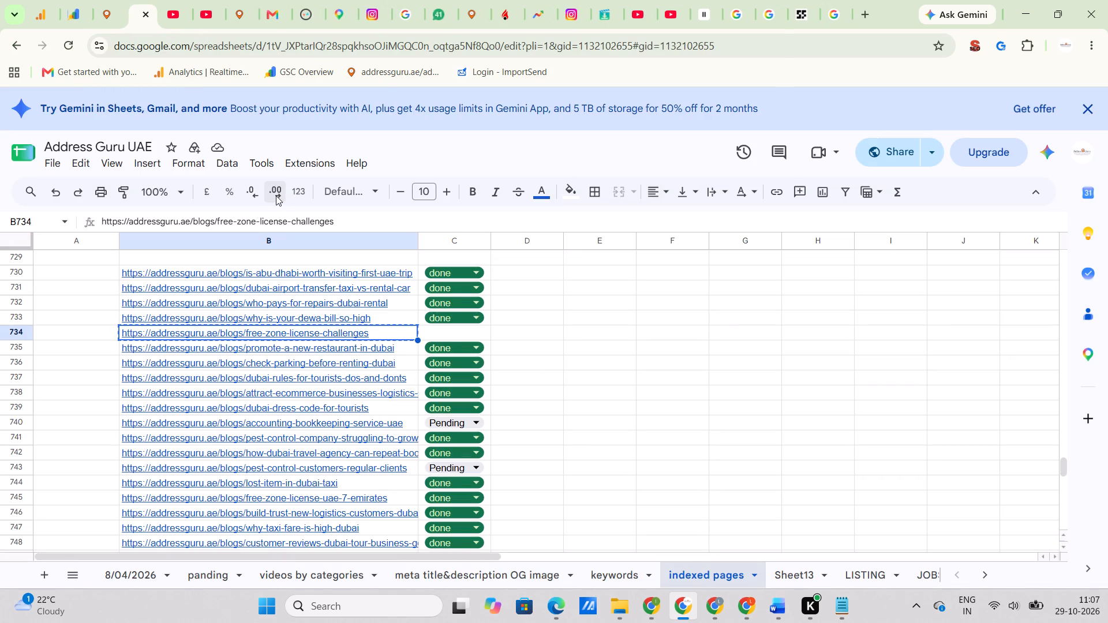
click(76, 5)
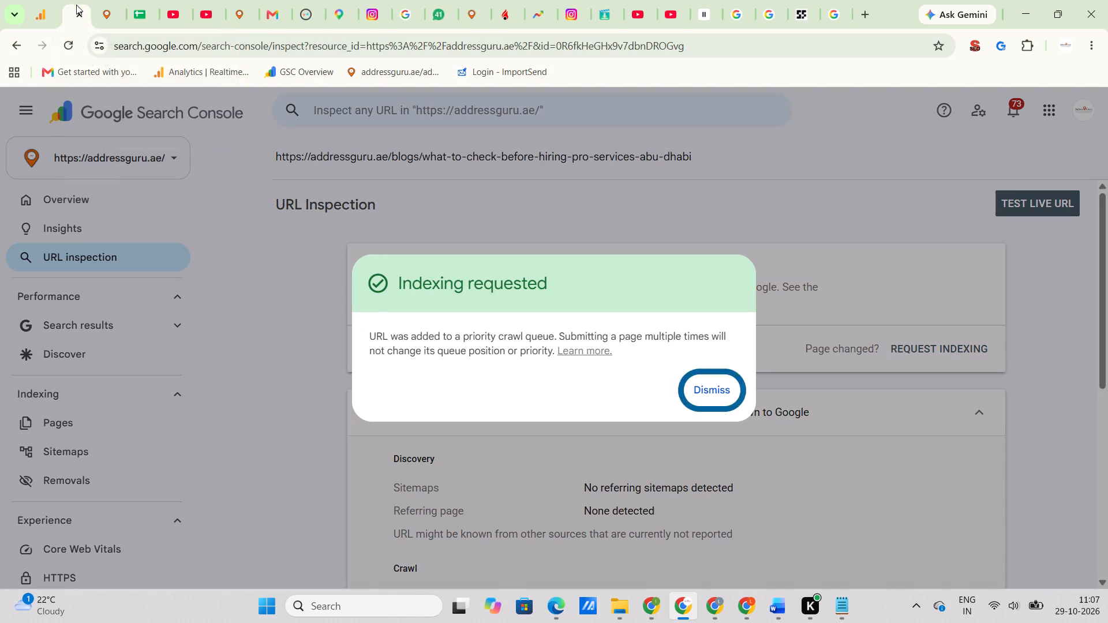
click(706, 387)
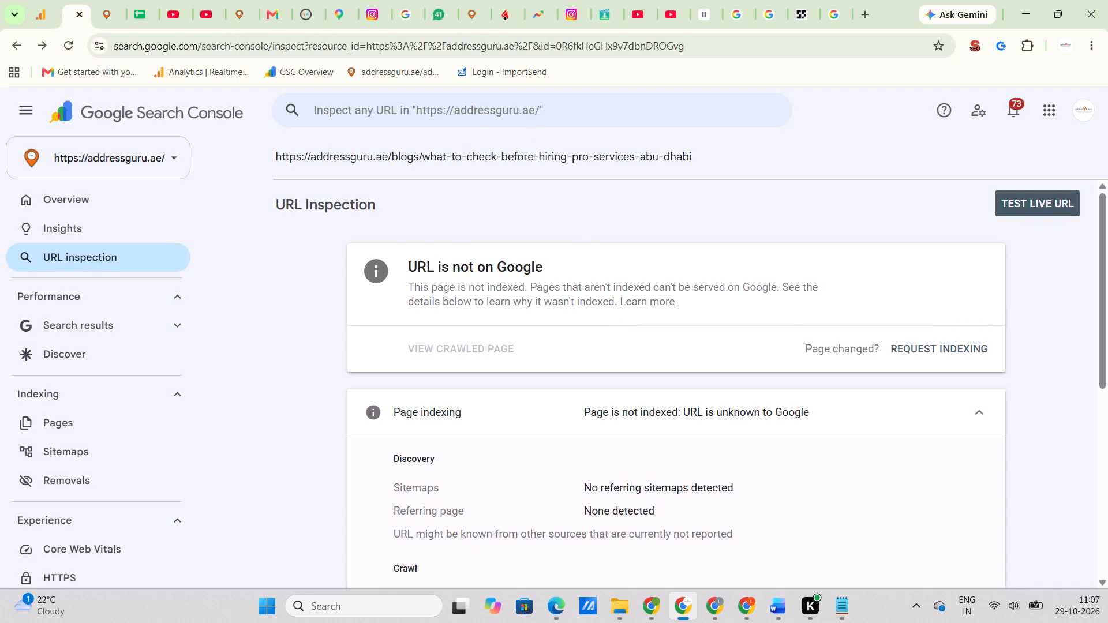
click(537, 111)
key(ctrl+v)
key(Return)
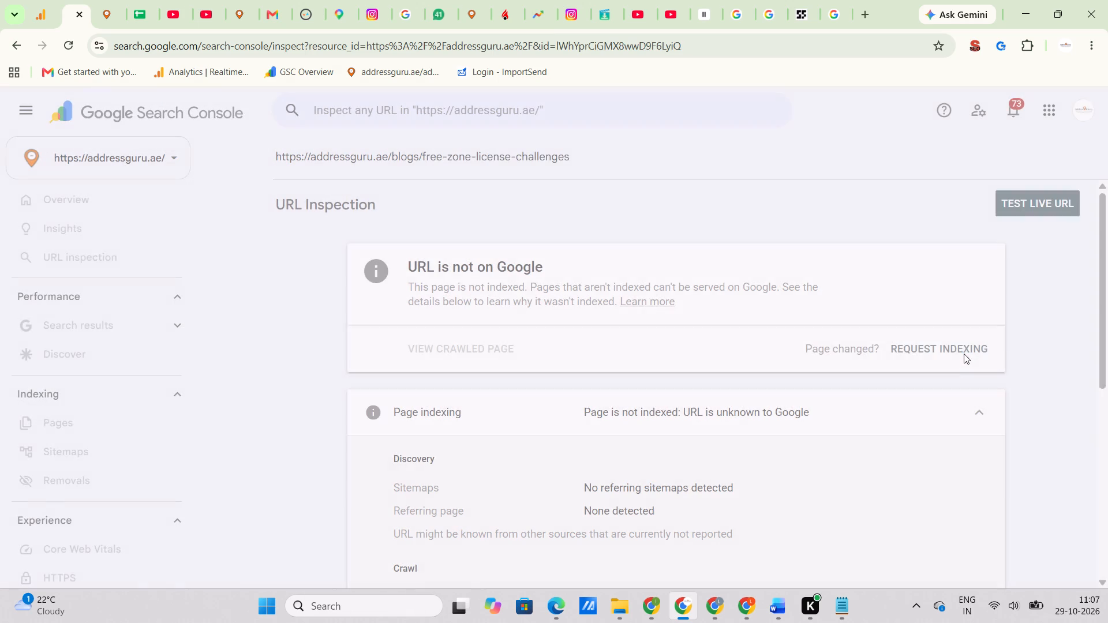
click(959, 351)
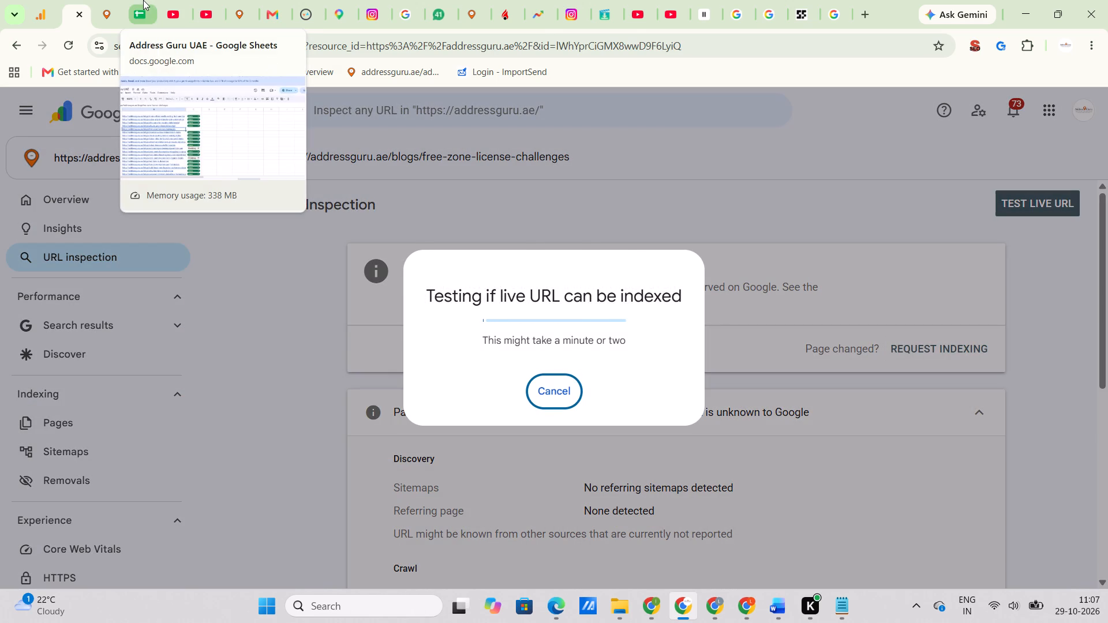
Add the status dropdown to cell C734 for the free-zone-license-challenges blog in the spreadsheet and set it to Pending.
click(143, 0)
key(Right)
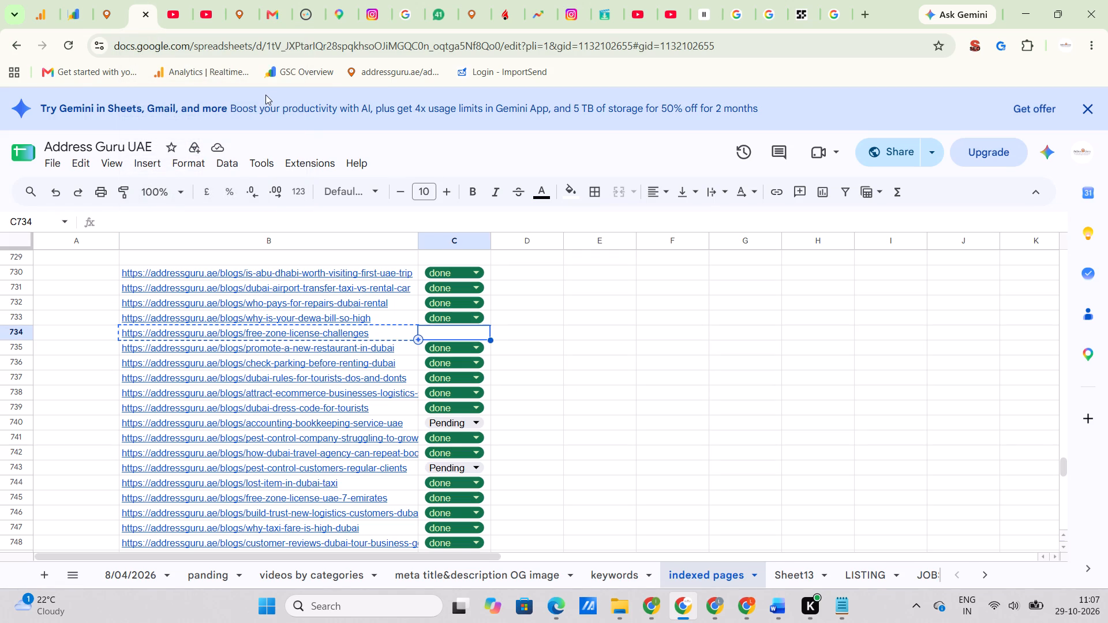
key(Down)
key(ctrl+c)
key(Up)
key(ctrl+v)
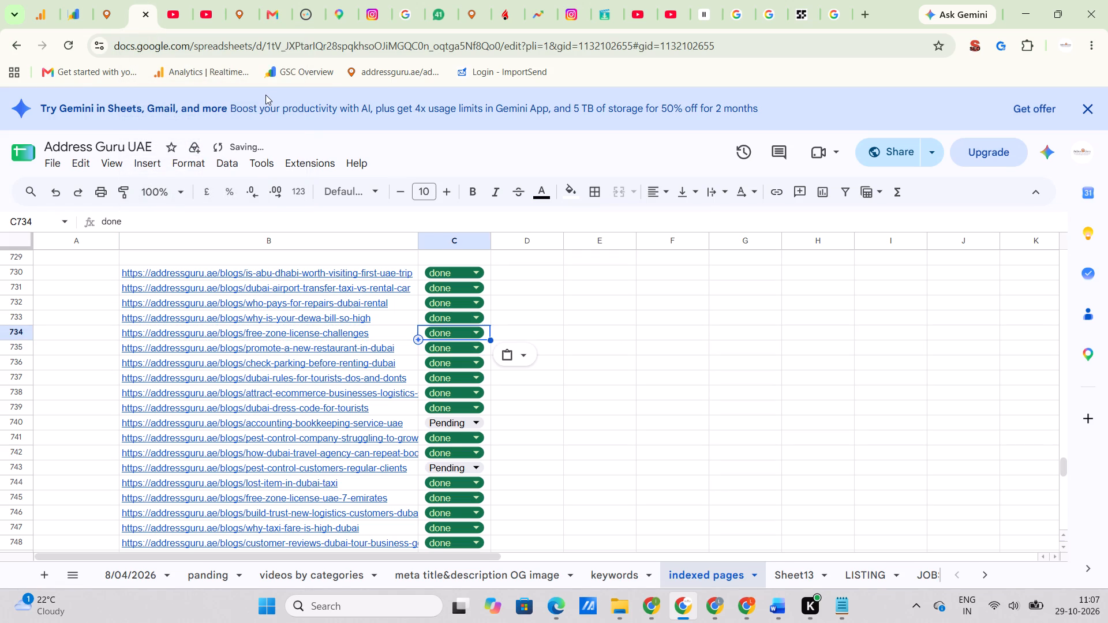
click(466, 334)
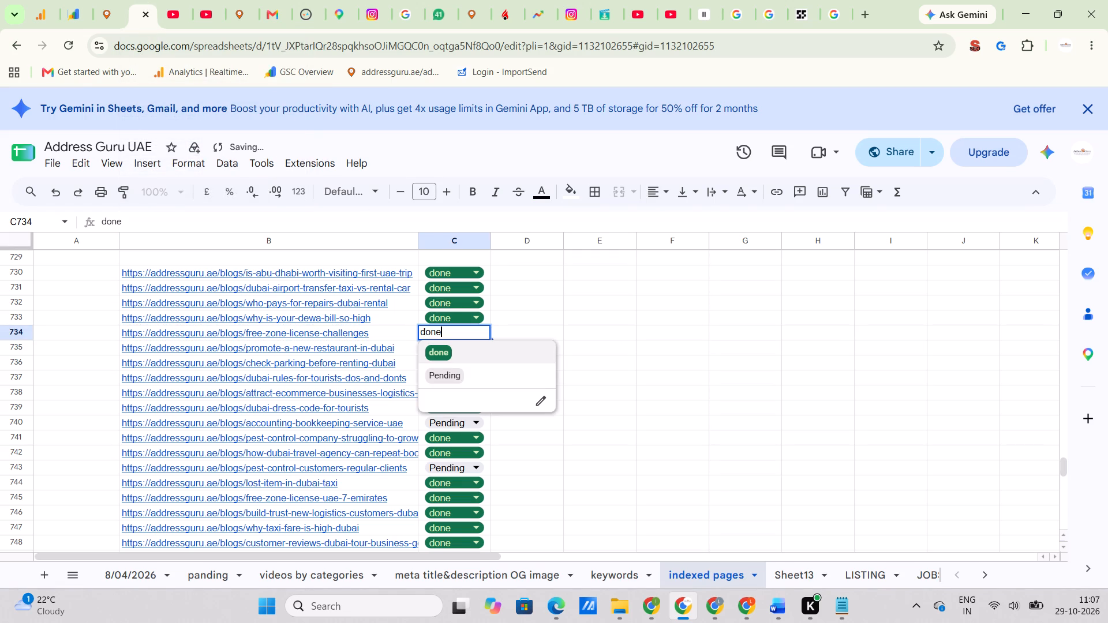
click(460, 373)
Delete the blank row 729 between the labour-card-in-dubai and is-abu-dhabi-worth-visiting-first-uae-trip URLs.
scroll(537, 351, up, 1)
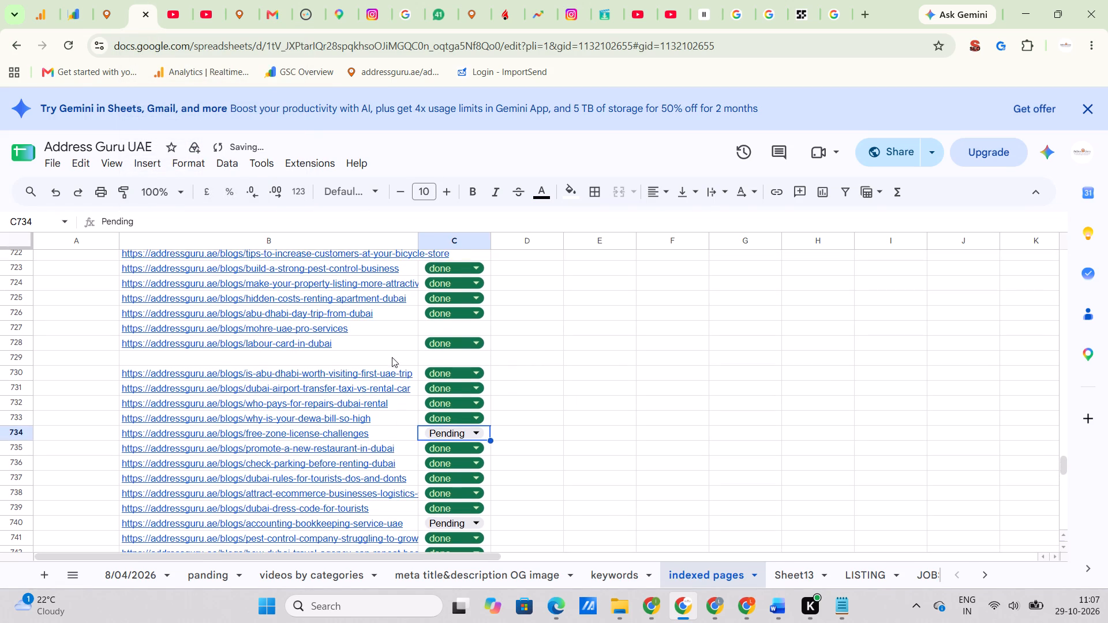
click(384, 354)
right_click(391, 357)
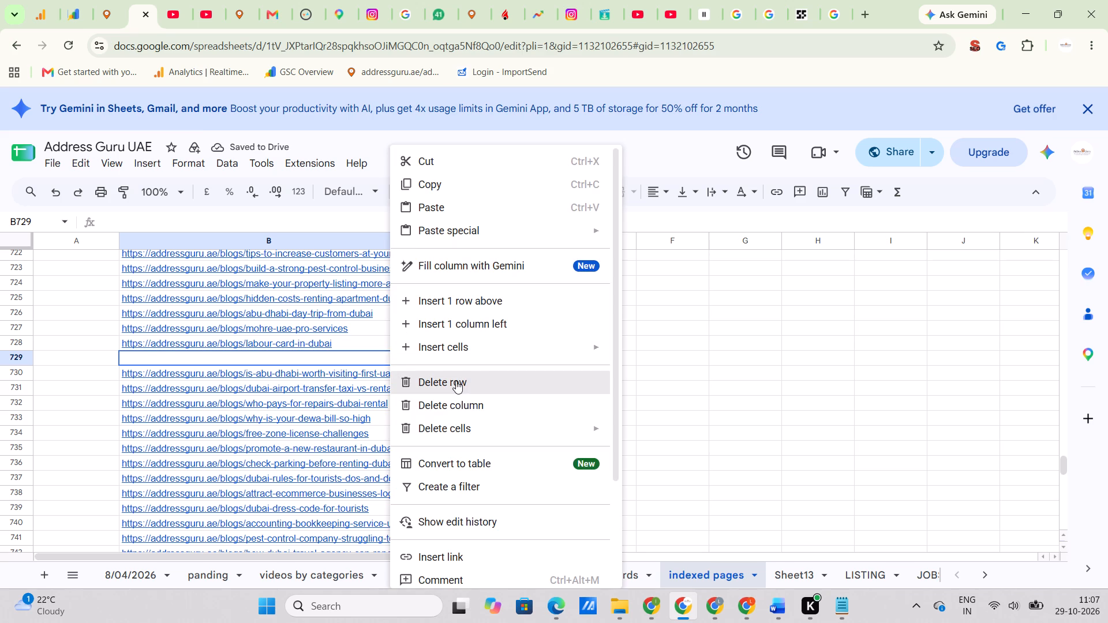
click(456, 381)
Open the mohre-uae-pro-services blog from cell B727, check its URL with a Google site: search, and close it.
scroll(456, 377, up, 1)
click(373, 363)
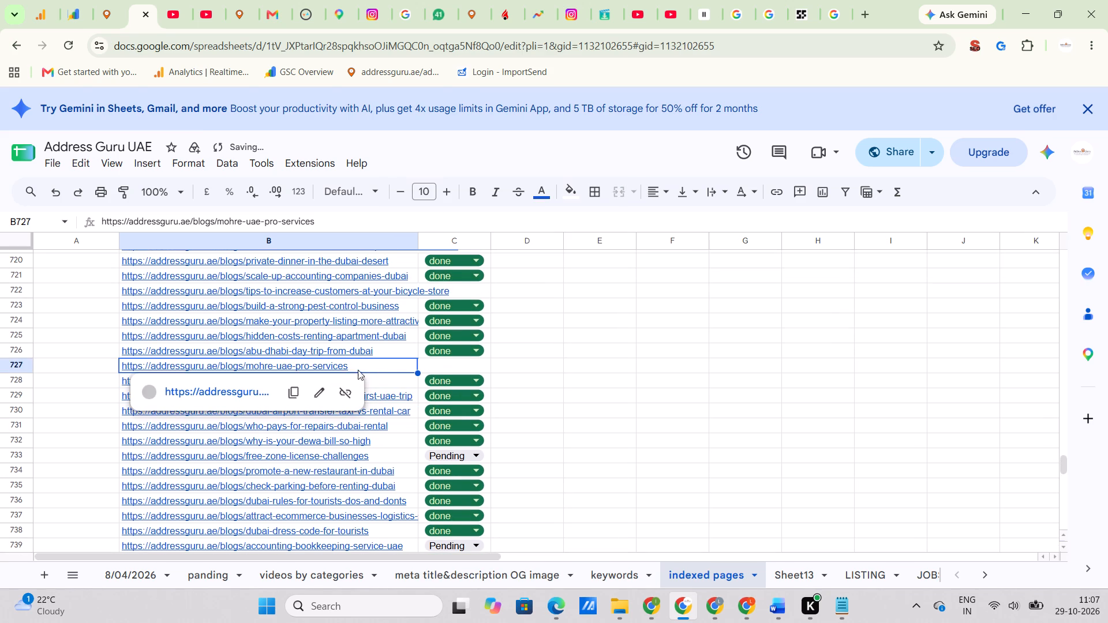
click(223, 388)
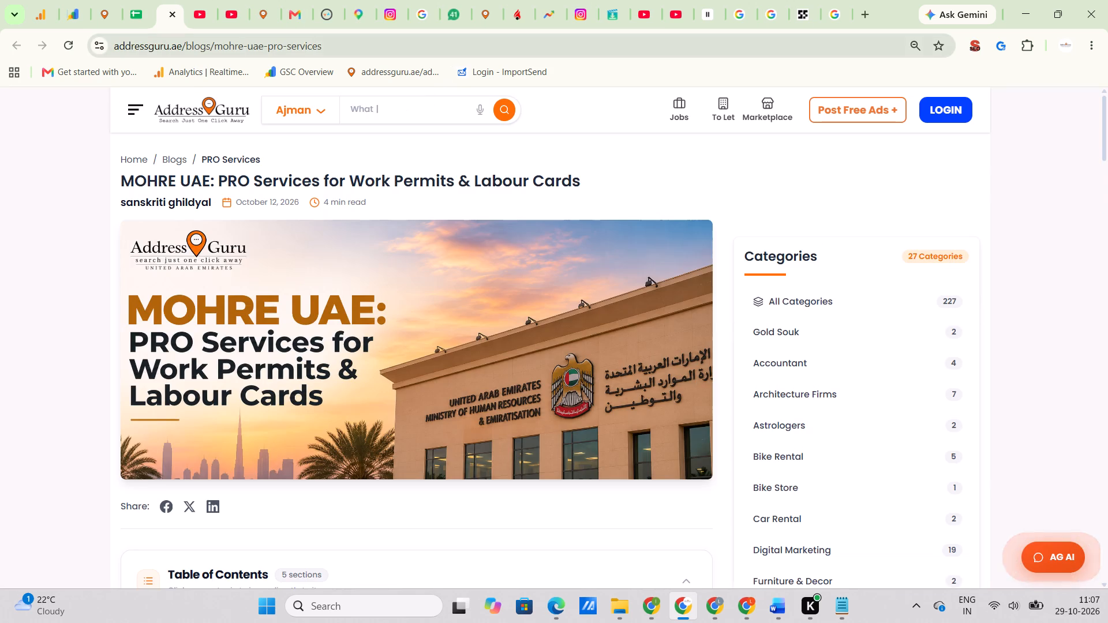
click(450, 48)
click(465, 44)
key(ctrl+a)
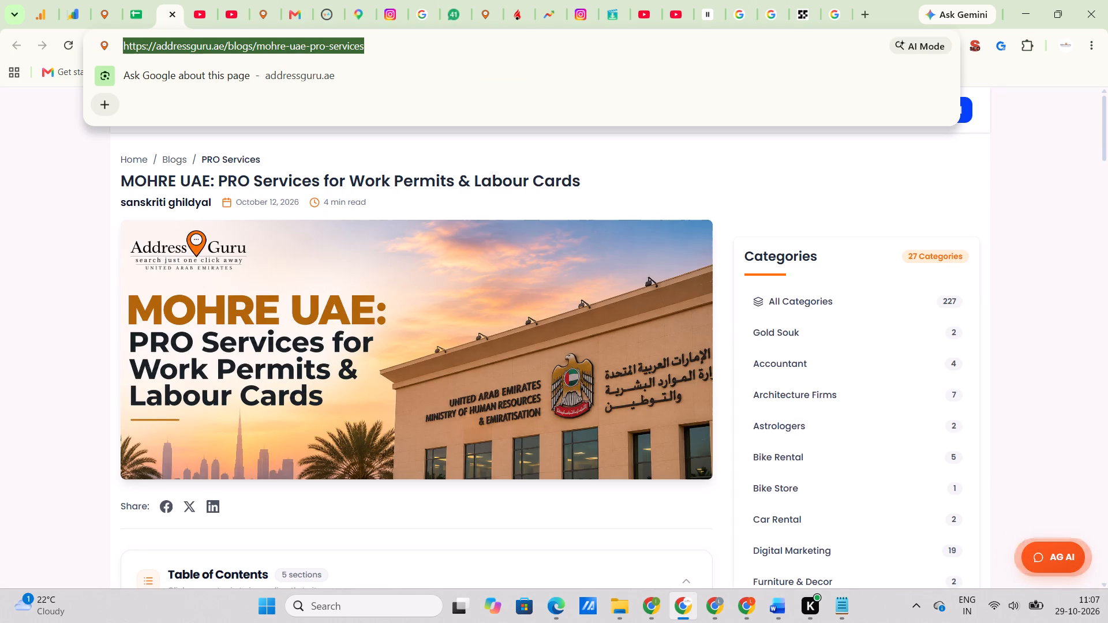
key(Left)
text(site:)
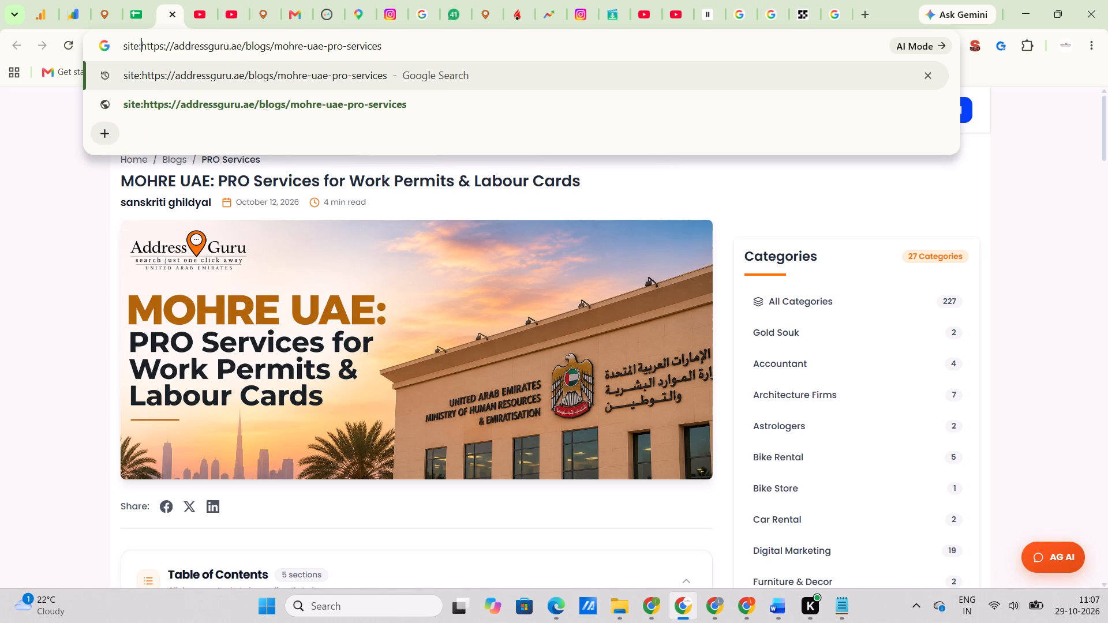
key(Return)
click(38, 164)
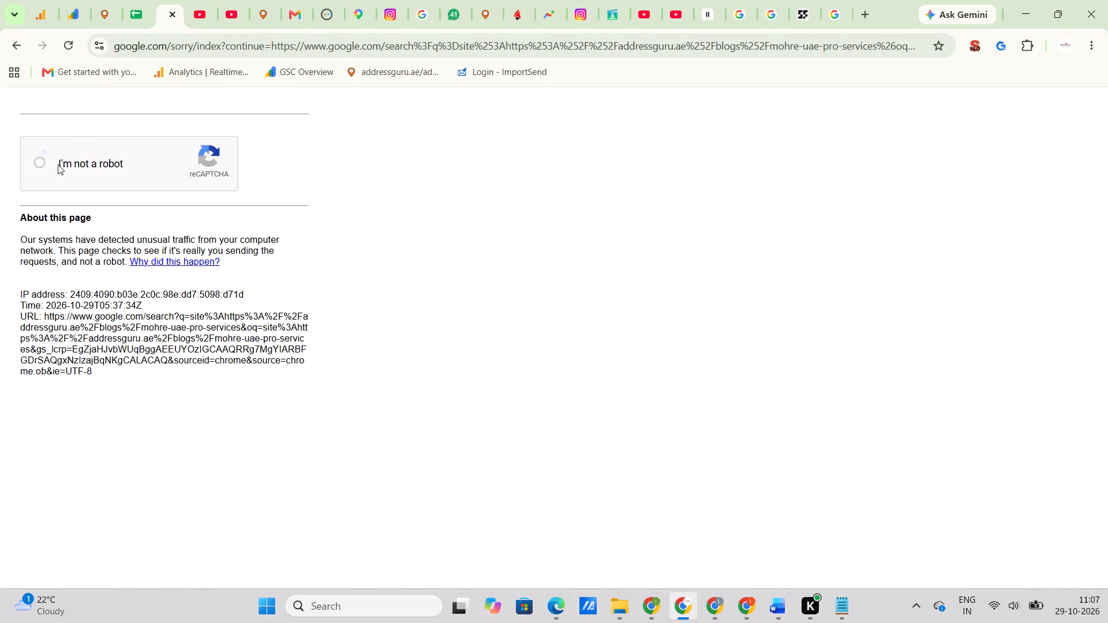
click(172, 18)
Mark the mohre-uae-pro-services blog as done in cell C727 of the spreadsheet.
click(134, 0)
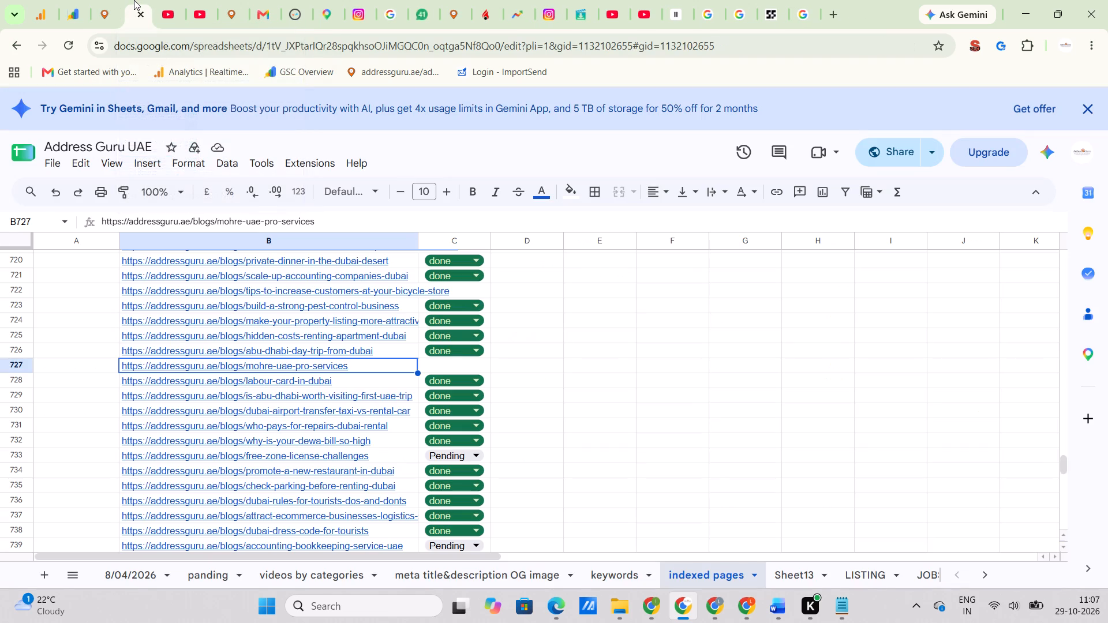
key(Right)
key(ctrl+v)
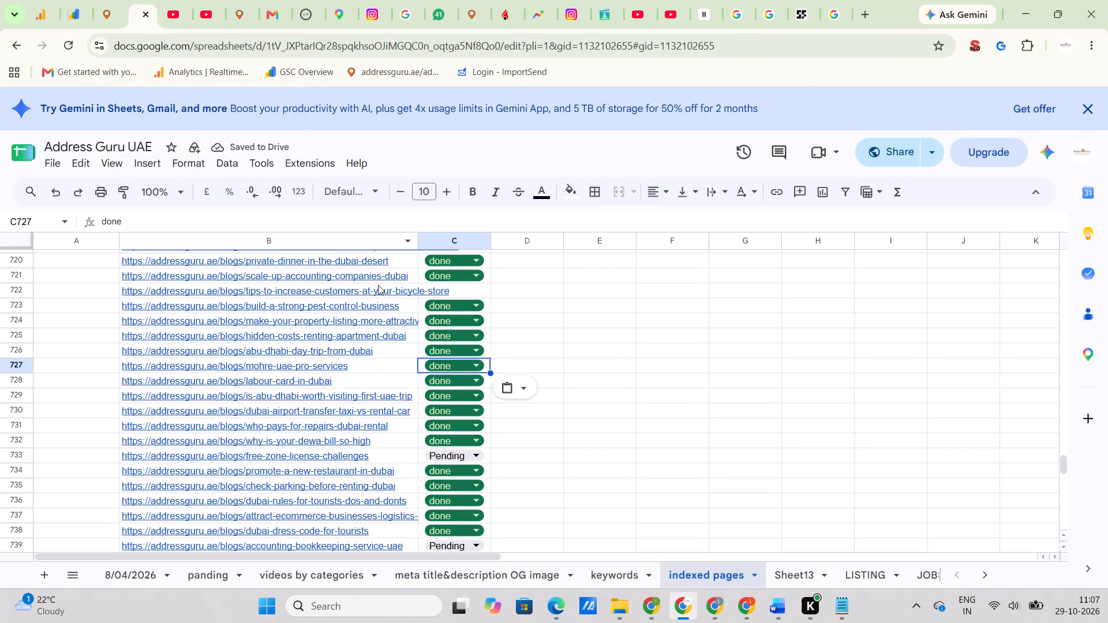
Open the tips-to-increase-customers-at-your-bicycle-store blog from cell B722, check its URL with a Google site: search, and close it.
click(398, 288)
click(653, 309)
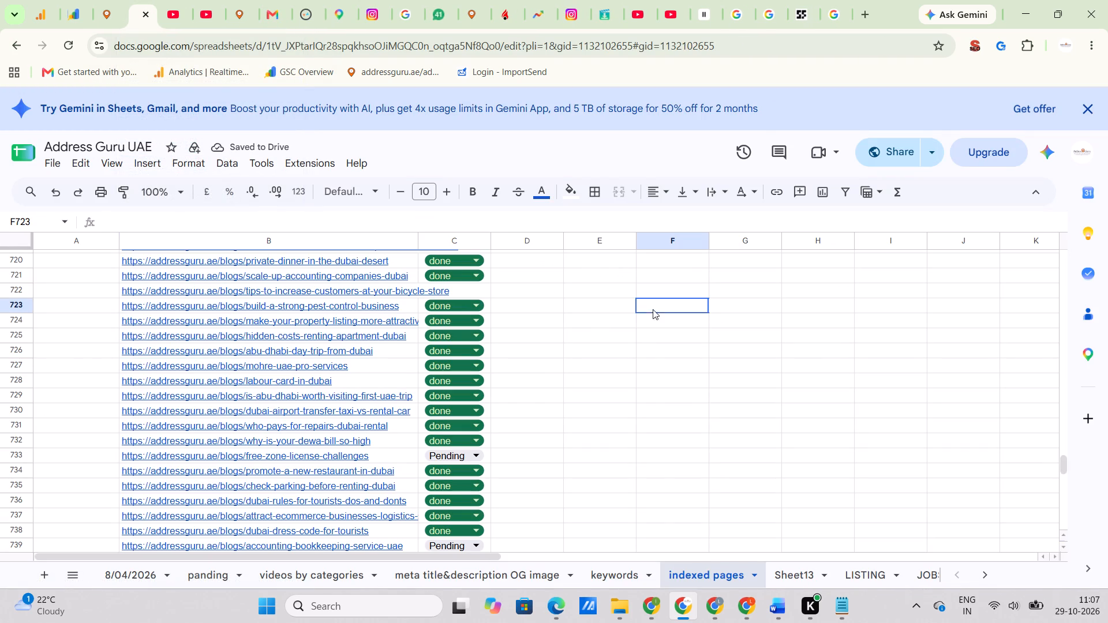
click(358, 295)
click(212, 311)
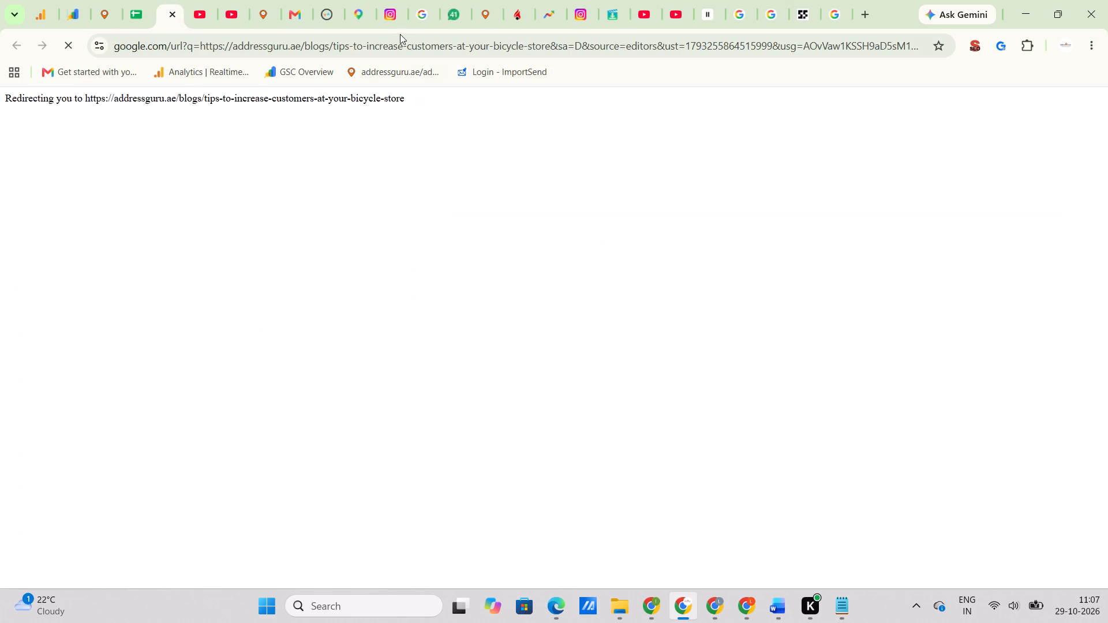
click(445, 39)
double_click(471, 39)
key(ctrl+a)
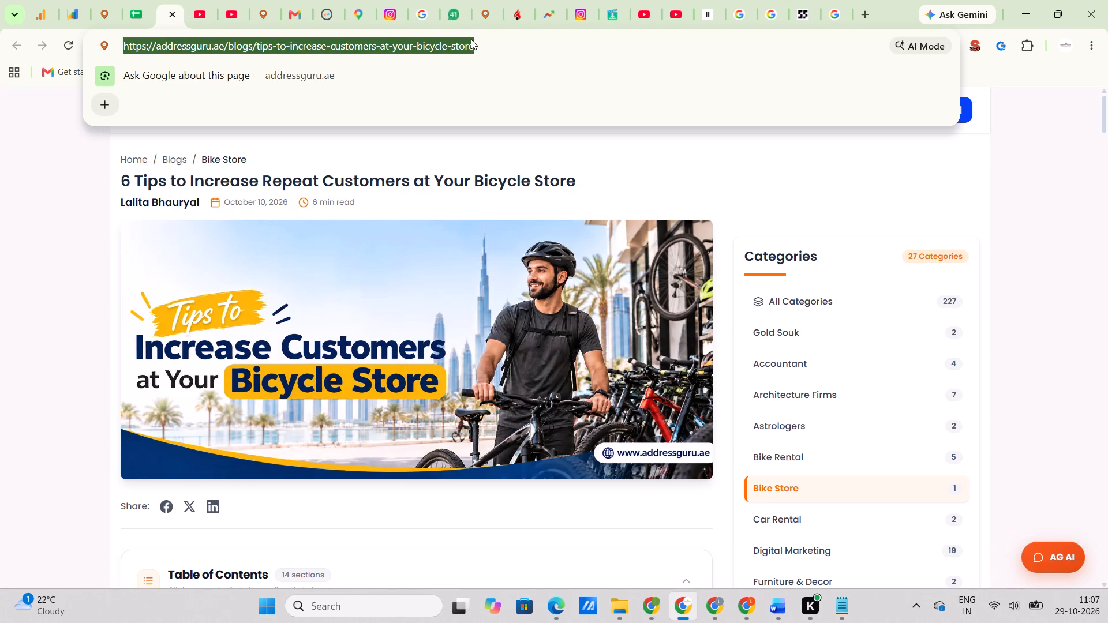
key(Left)
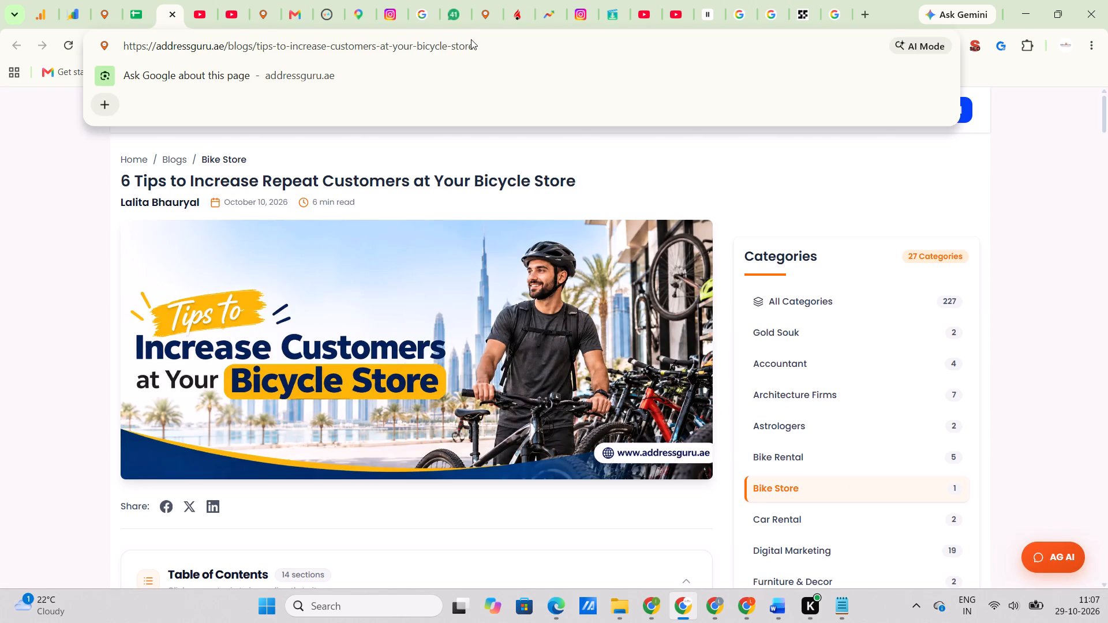
text(site:)
key(Return)
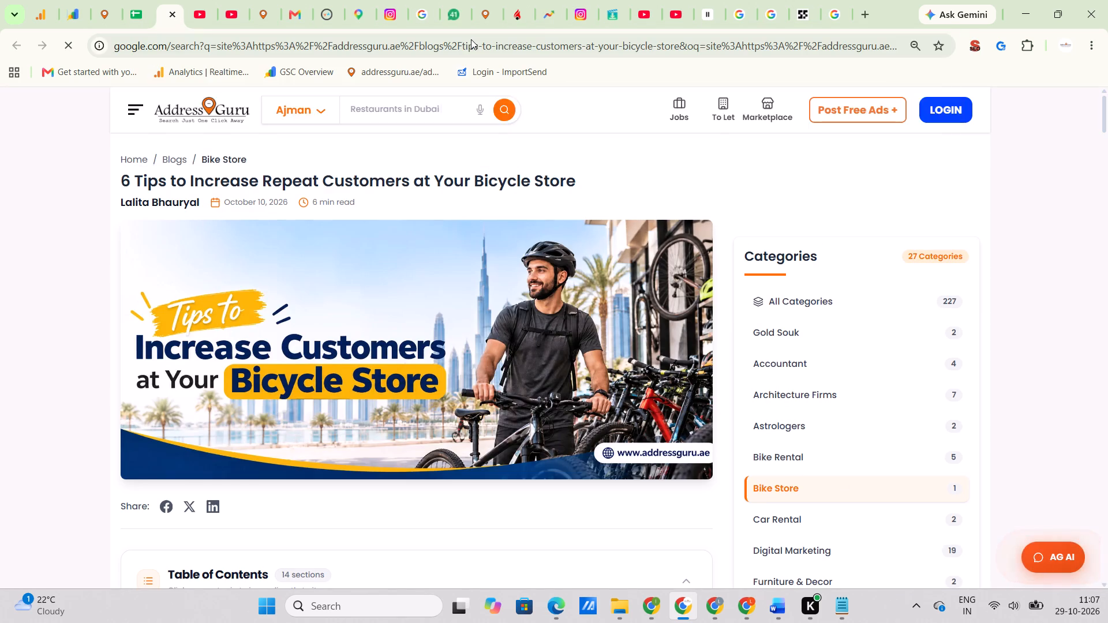
click(169, 16)
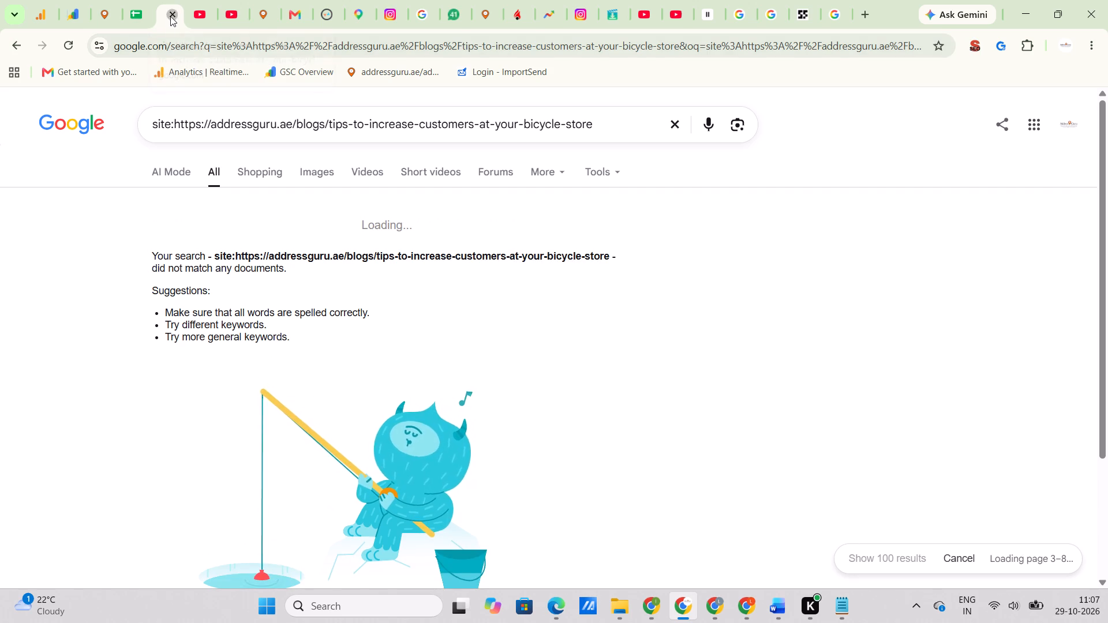
Add the status dropdown to cell C722 for the tips-to-increase-customers-at-your-bicycle-store blog and set it to Pending.
click(152, 0)
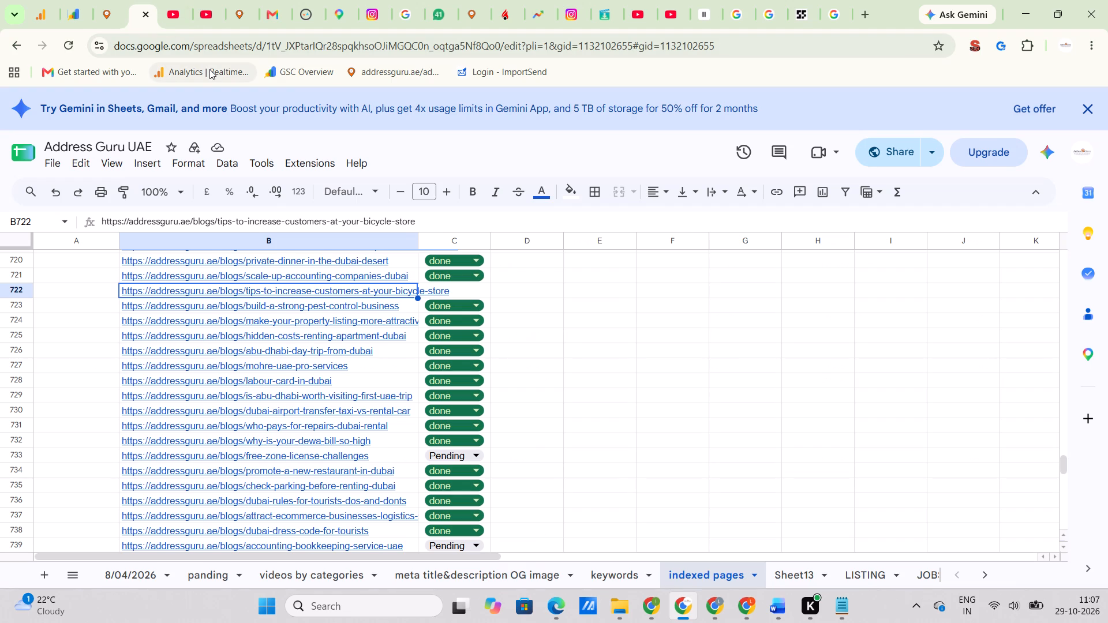
key(Right)
key(ctrl+v)
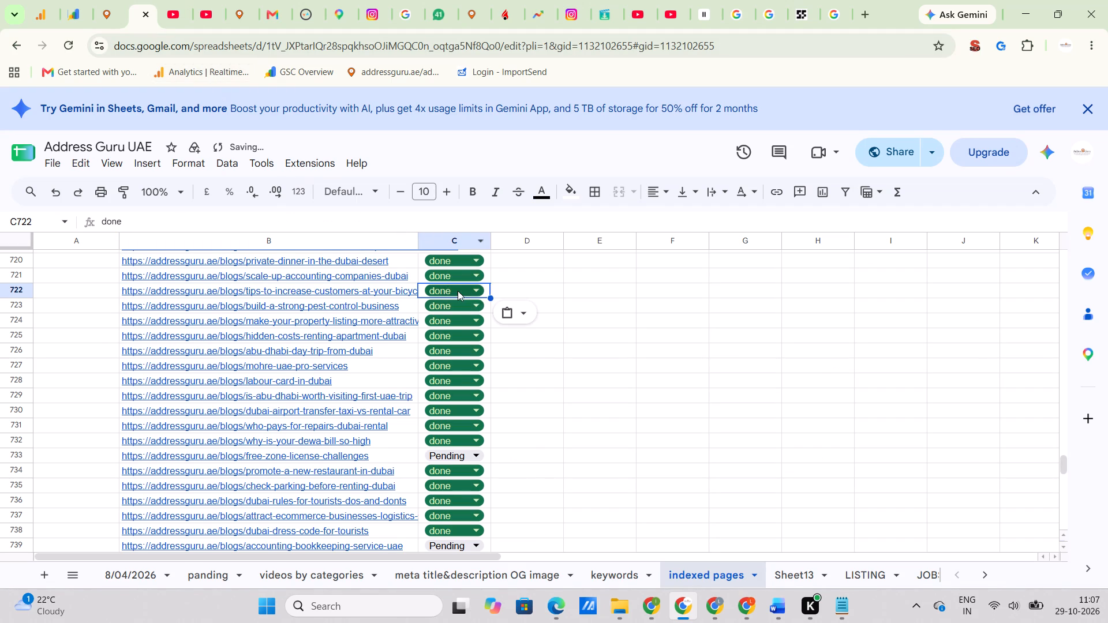
click(458, 291)
click(444, 332)
Copy the tips-to-increase-customers-at-your-bicycle-store URL from cell B722.
click(391, 288)
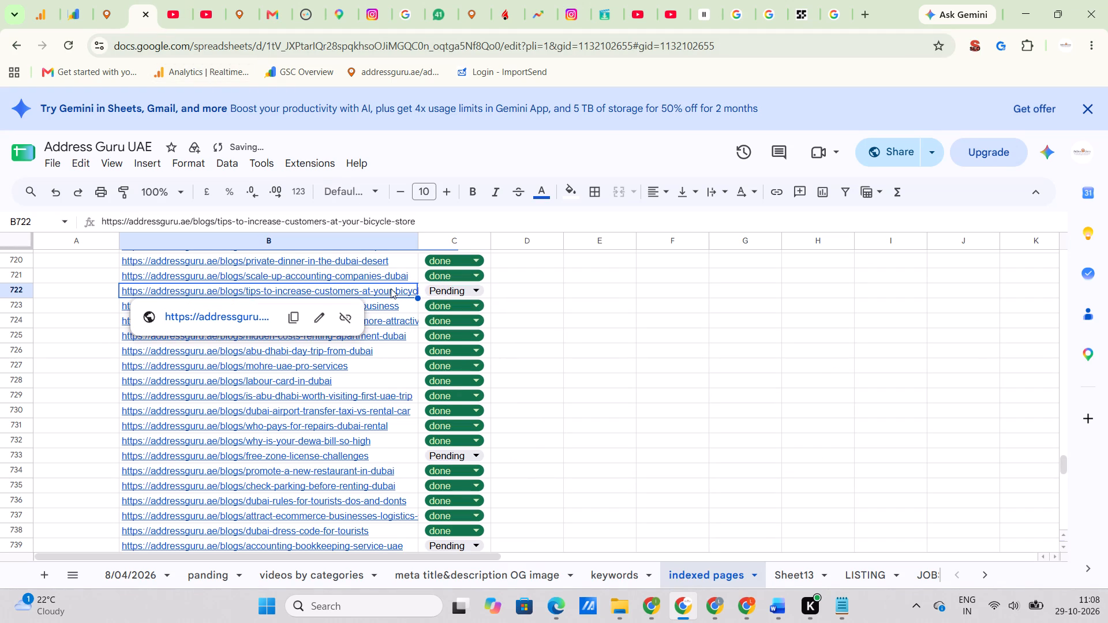
key(ctrl+c)
Return to Search Console, dismiss the notice, reload the inspection and request indexing for the free-zone-license-challenges URL again.
click(69, 0)
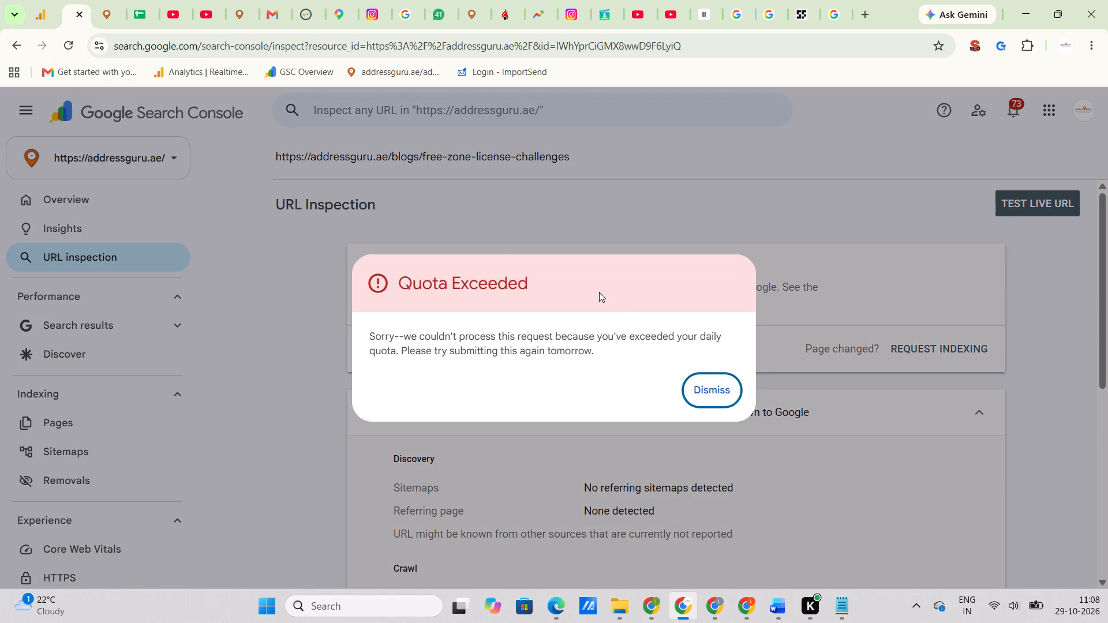
click(716, 382)
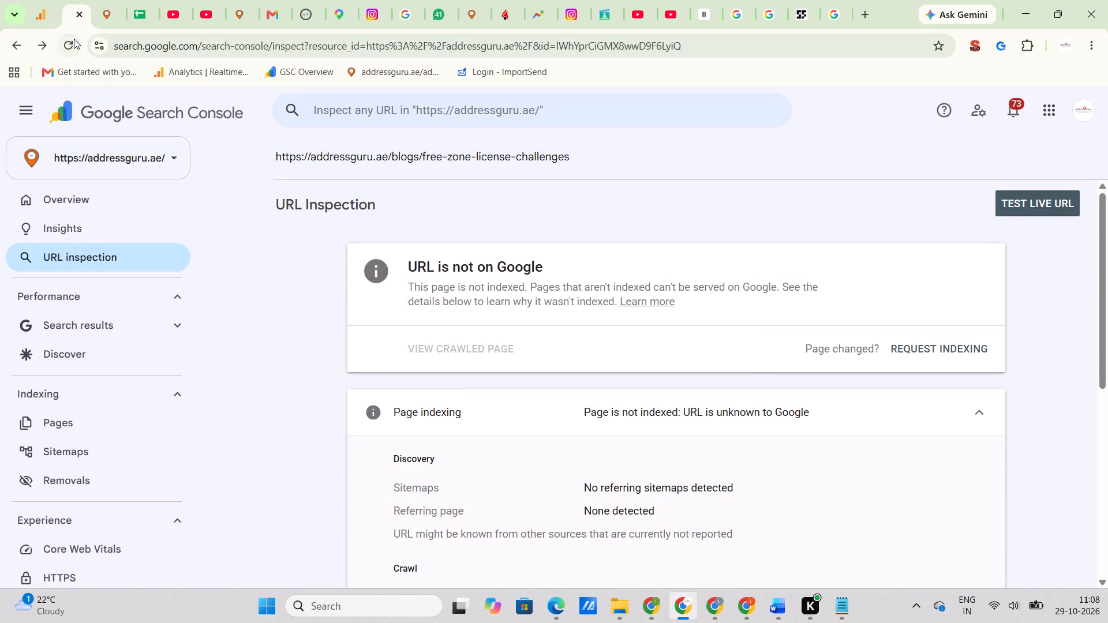
double_click(74, 39)
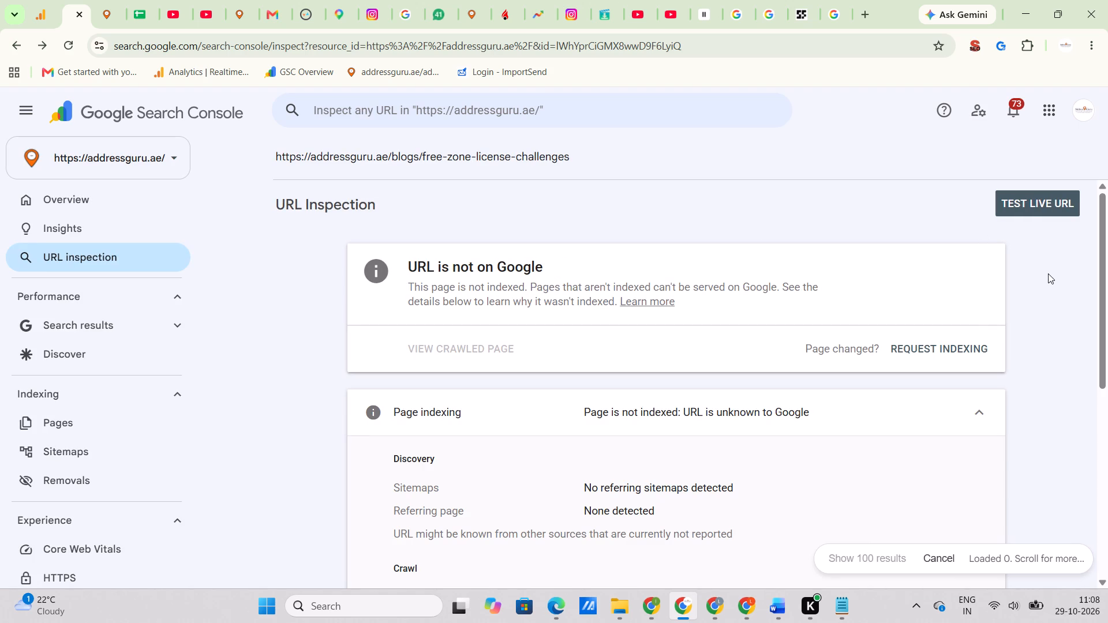
double_click(950, 348)
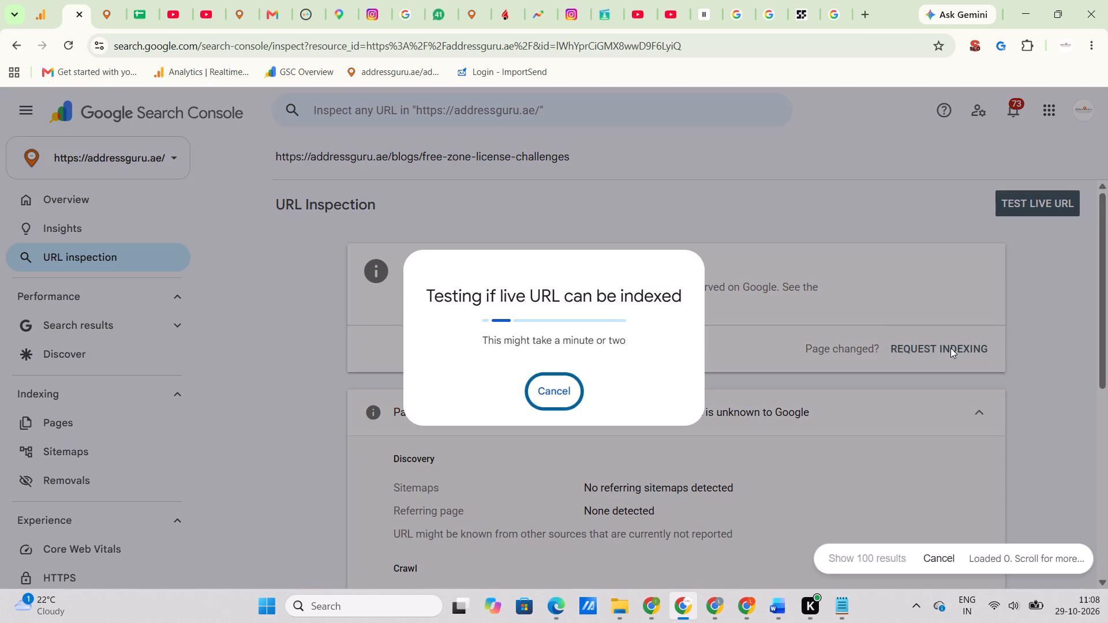
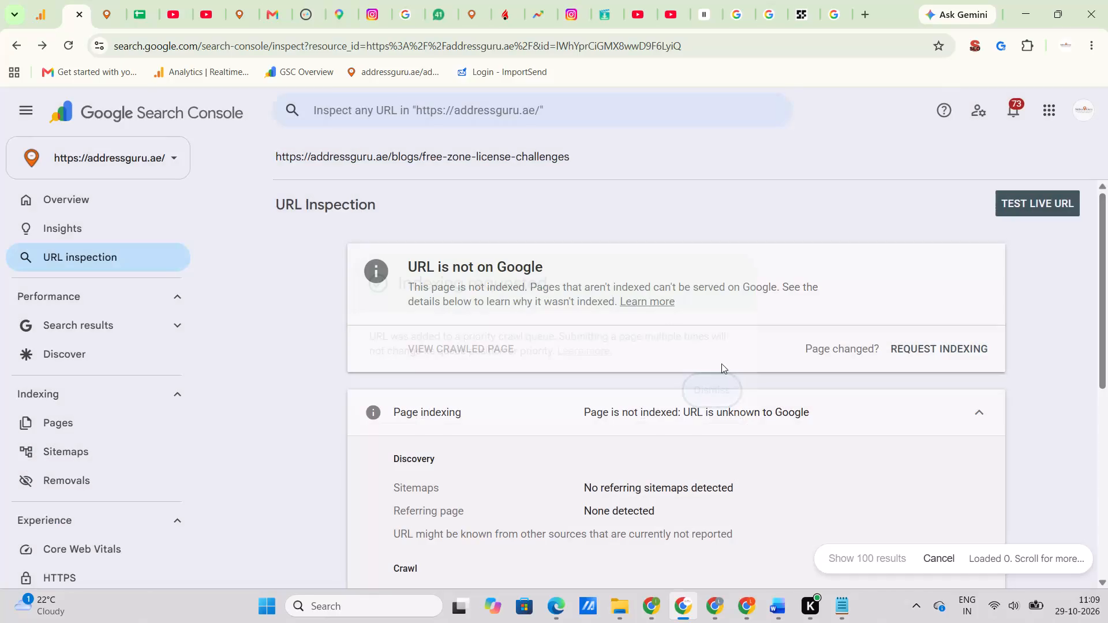
Inspect the copied tips-to-increase-customers-at-your-bicycle-store blog URL in Search Console and request indexing for it.
click(462, 107)
key(ctrl+v)
key(Return)
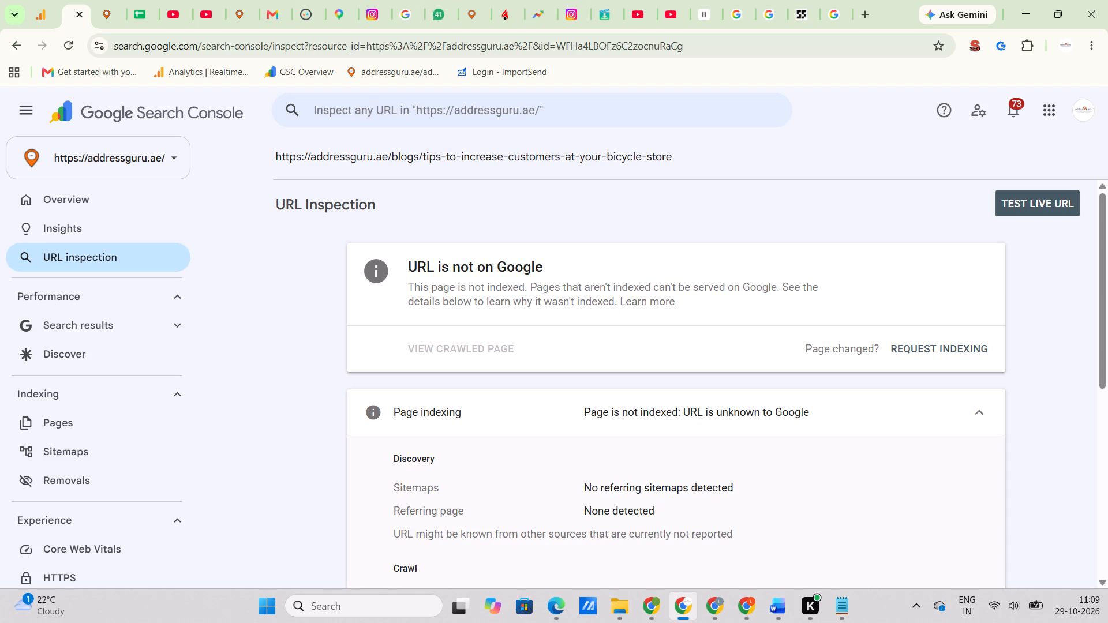
click(932, 344)
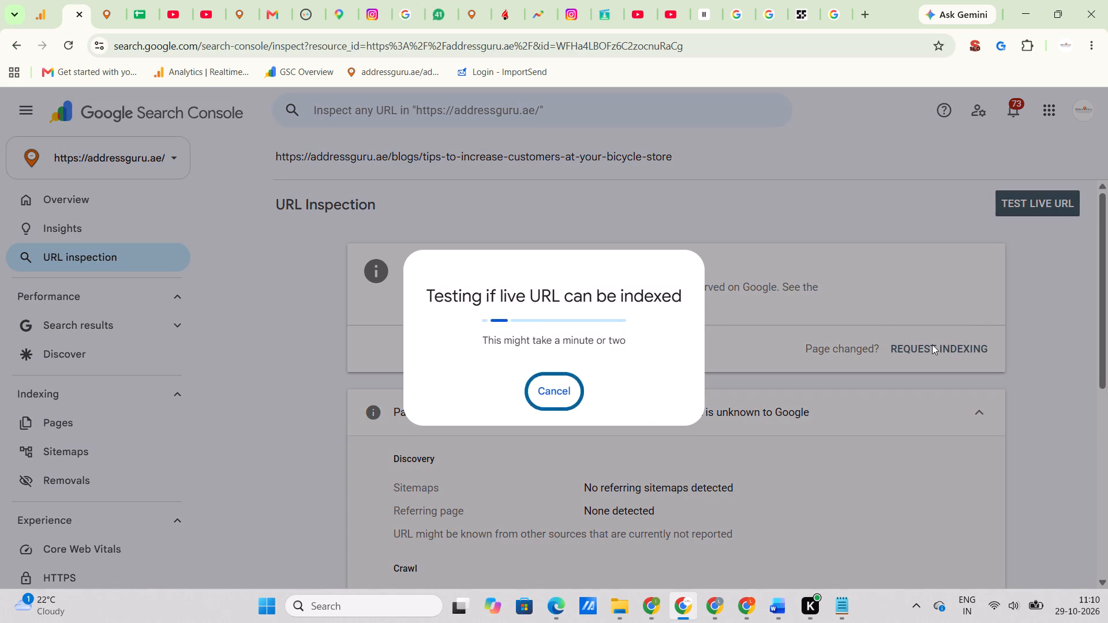
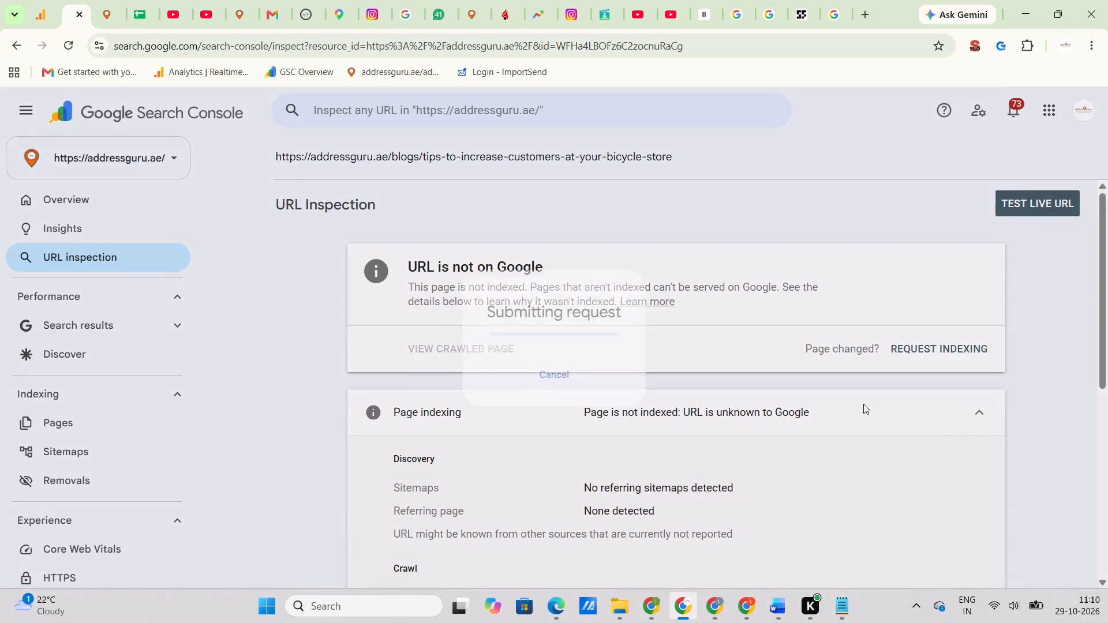
Dismiss the indexing request confirmation for the bicycle-store blog URL.
click(701, 391)
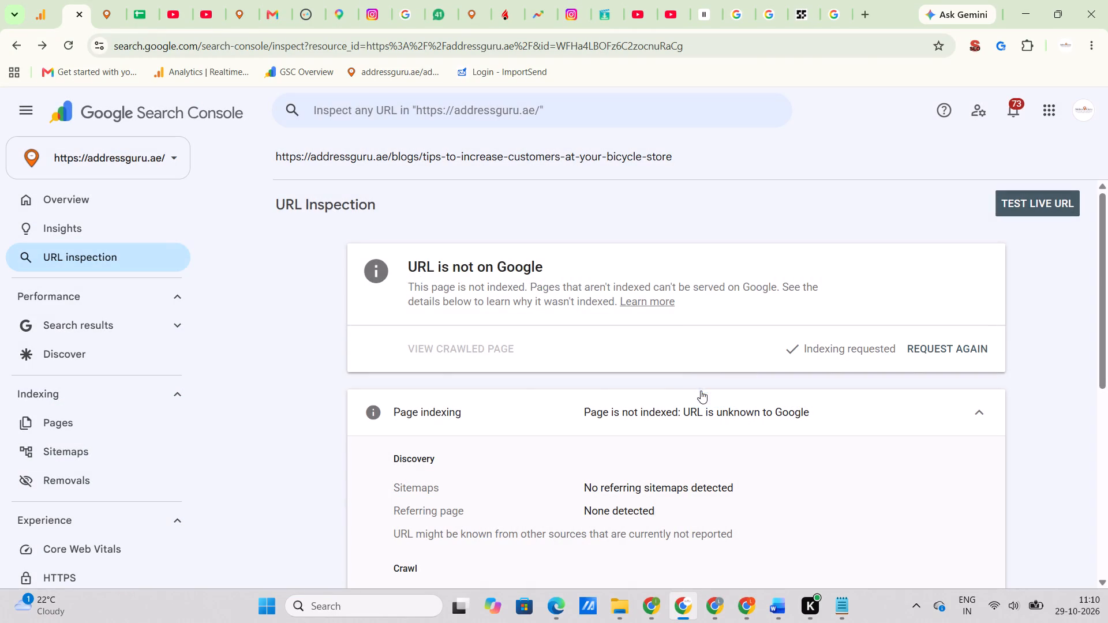
Open the how-to-choose-taxi-service-airport-transfers-dubai post from row 719 of the tracking sheet and check its URL with a Google site: search.
click(139, 0)
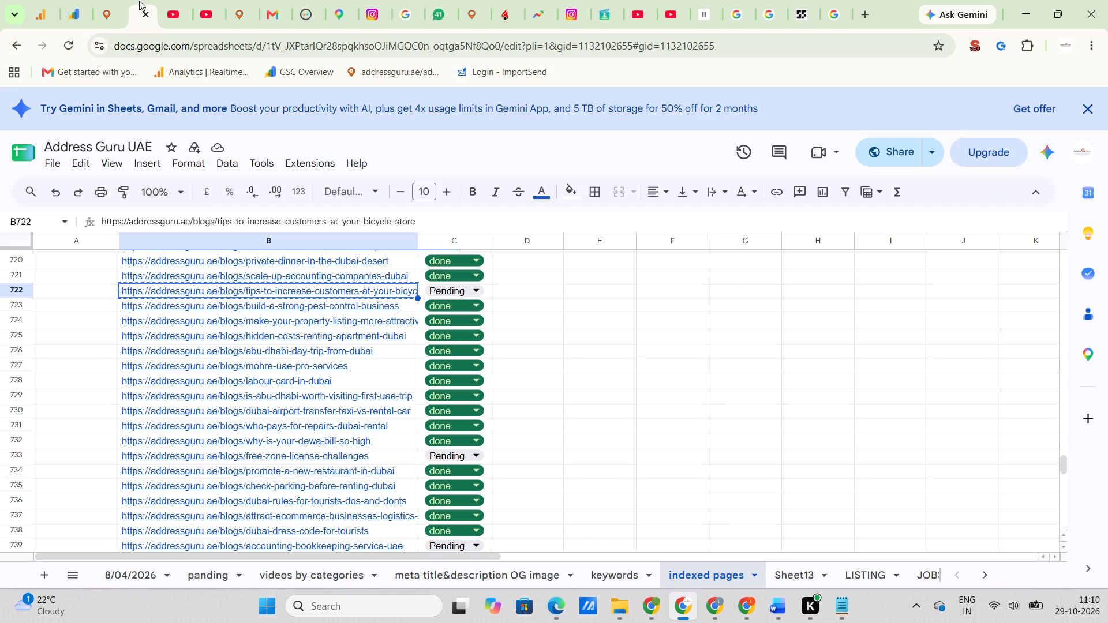
scroll(310, 336, up, 2)
click(344, 368)
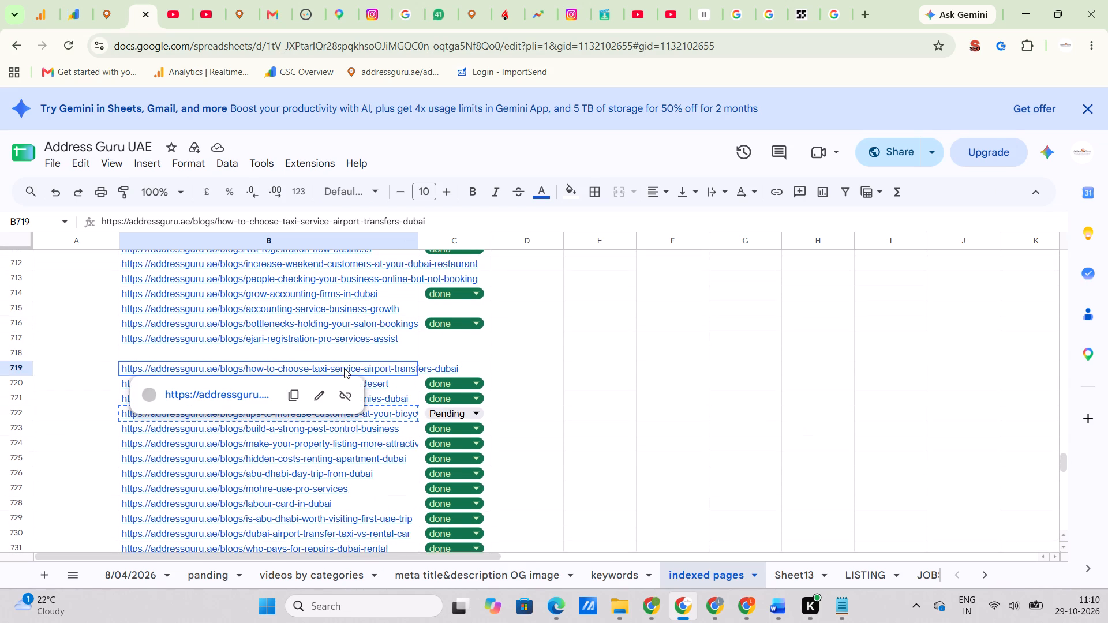
click(193, 393)
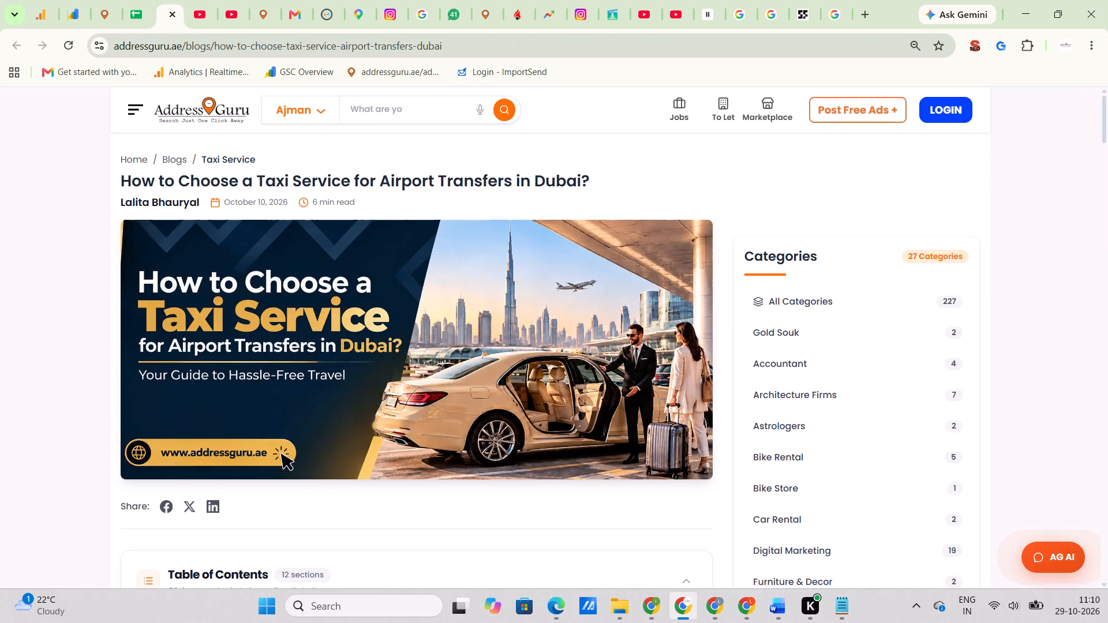
click(470, 44)
click(481, 41)
key(ctrl+a)
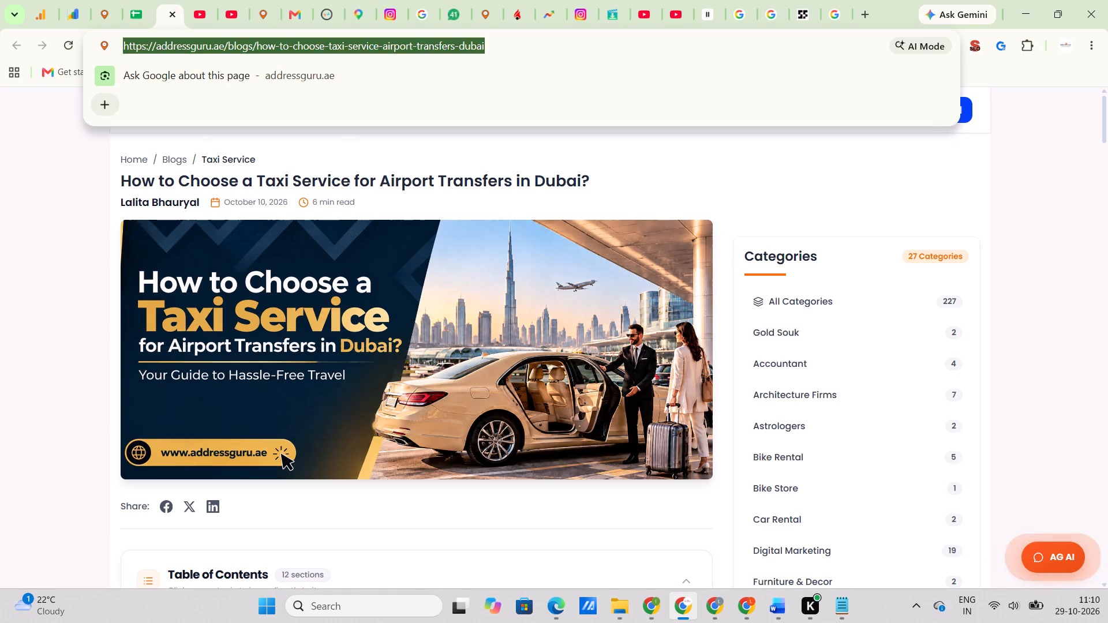
key(Left)
text(site:)
key(Return)
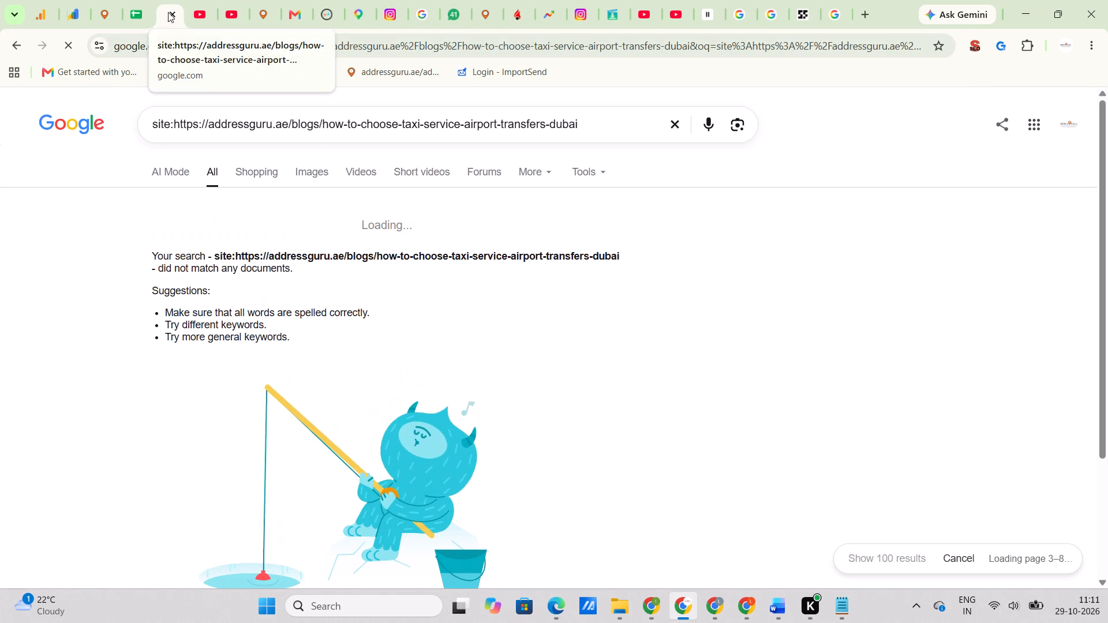
click(170, 12)
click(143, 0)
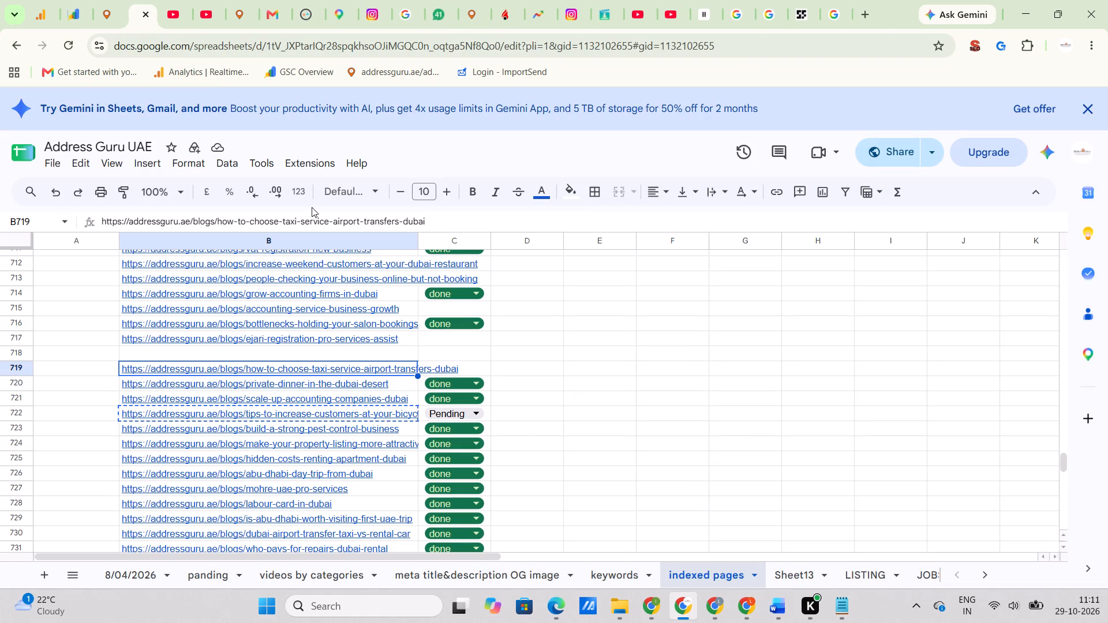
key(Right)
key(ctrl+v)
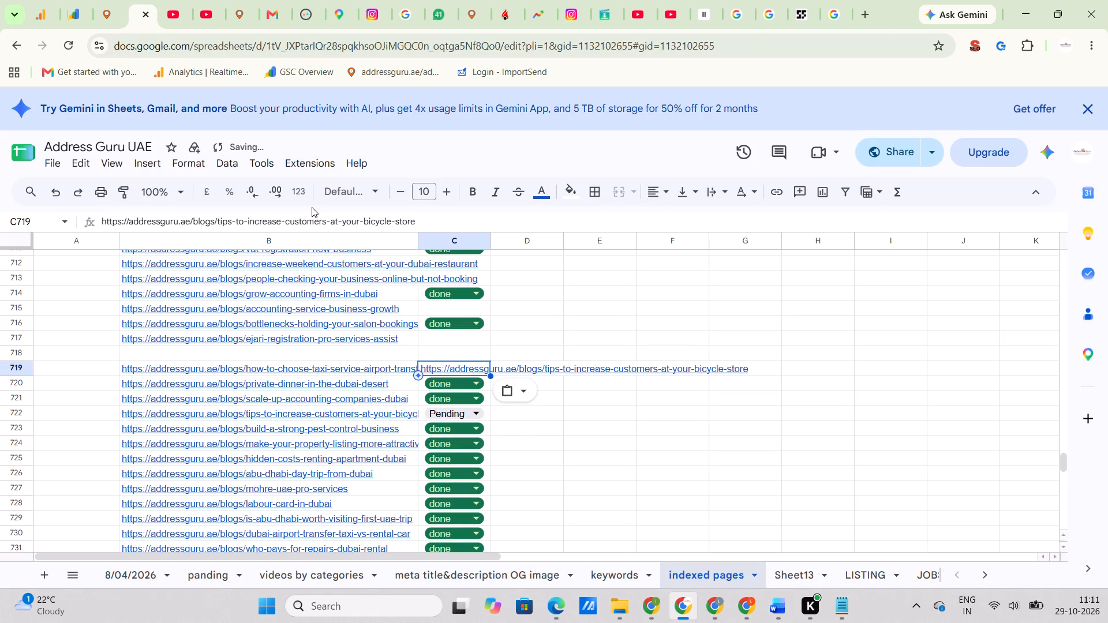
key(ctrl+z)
Look through the status column of the indexed pages sheet for URLs marked Pending or left without a status.
key(Down)
key(Down)
key(ctrl+Down)
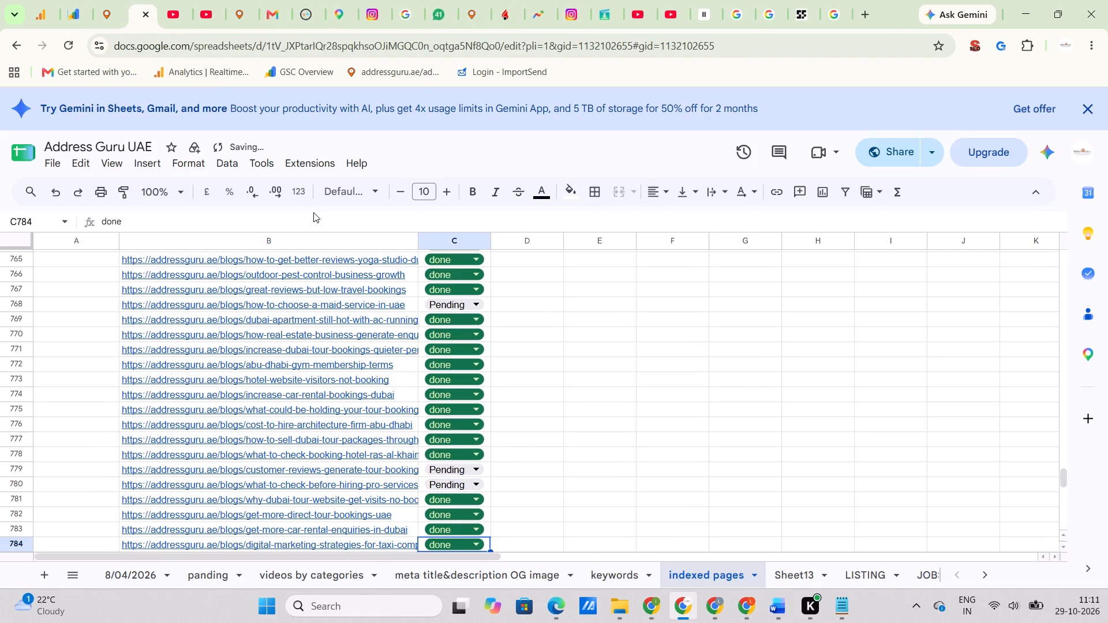
scroll(313, 212, up, 11)
scroll(426, 498, up, 4)
scroll(444, 428, up, 2)
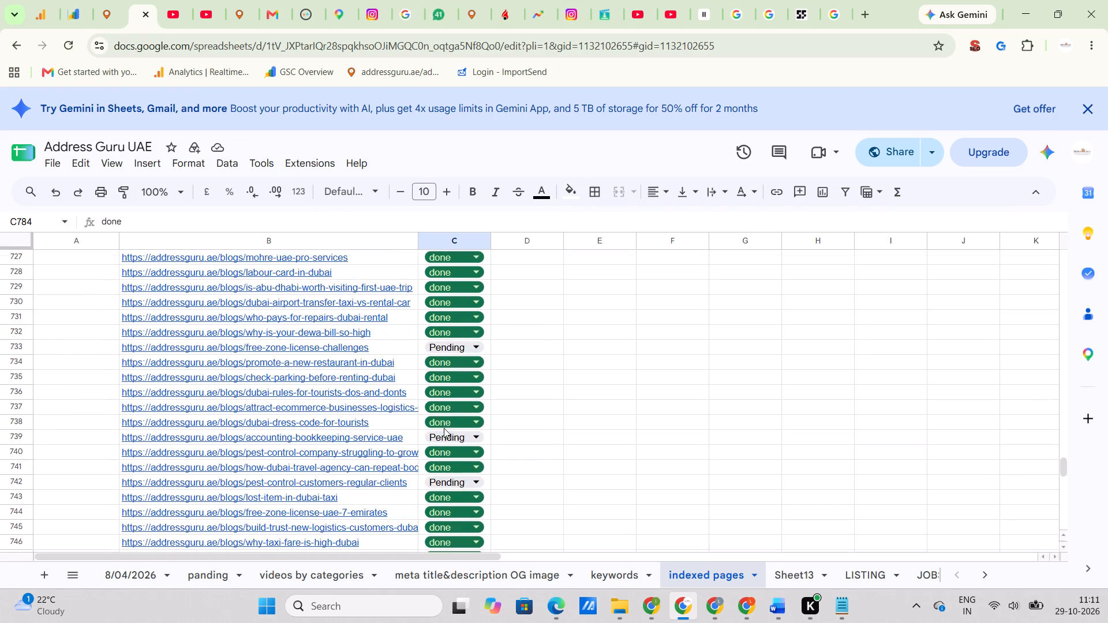
scroll(444, 428, up, 2)
scroll(444, 433, down, 3)
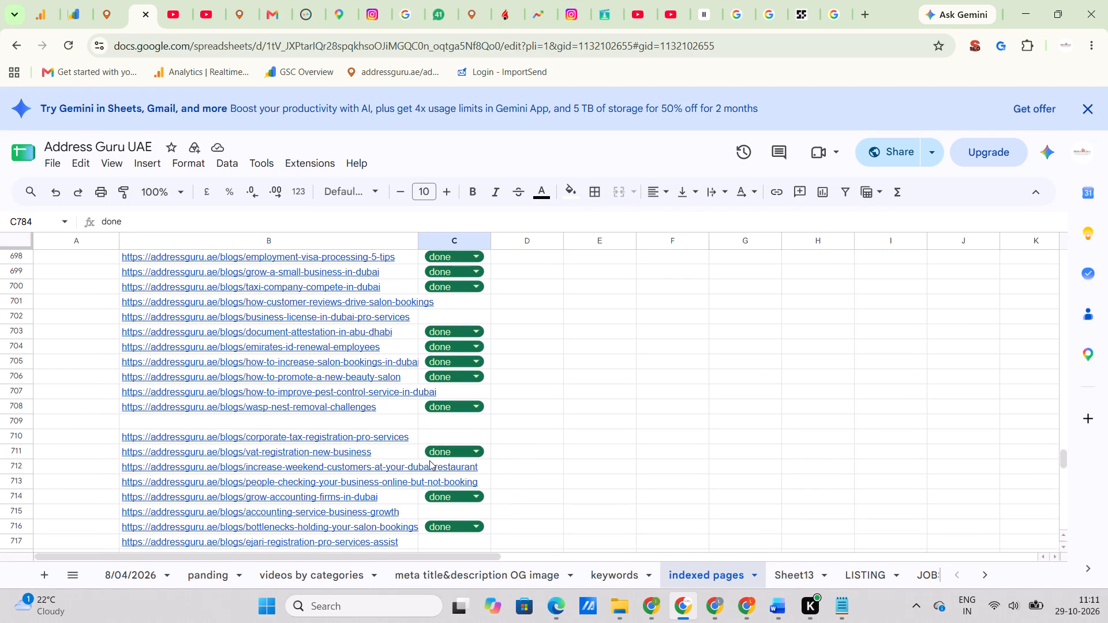
scroll(435, 484, down, 9)
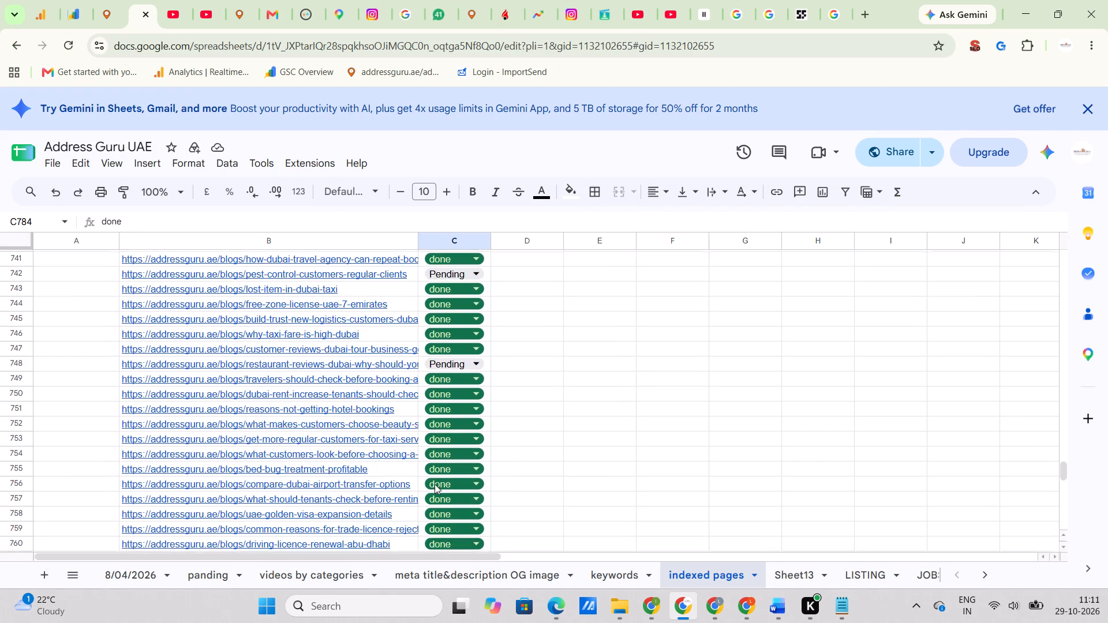
scroll(435, 484, down, 3)
scroll(435, 484, up, 16)
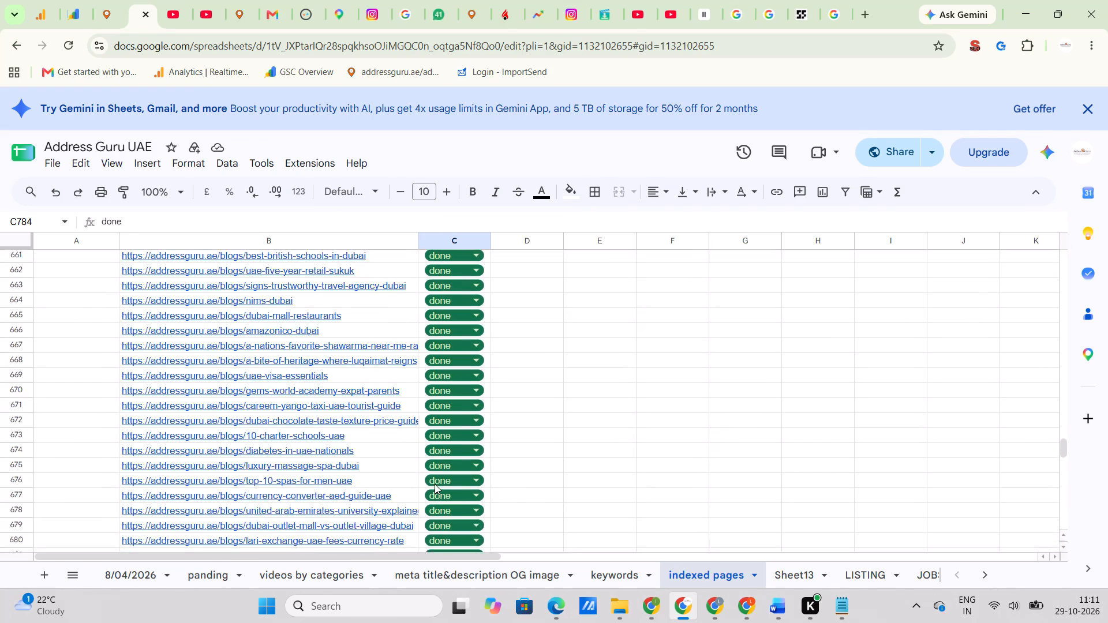
scroll(435, 484, up, 4)
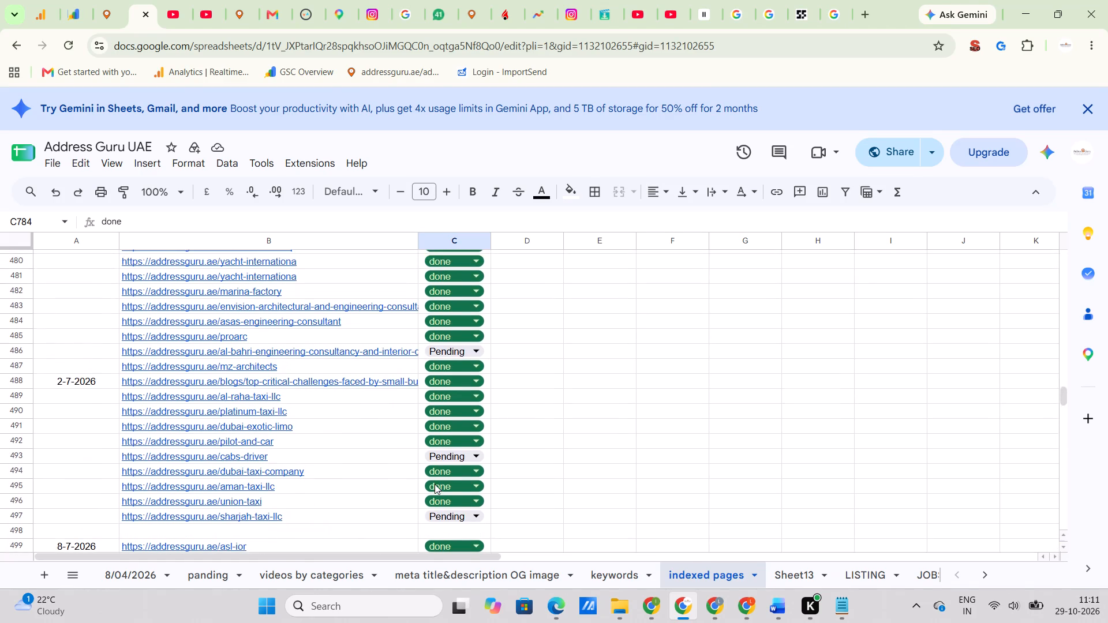
scroll(435, 484, down, 2)
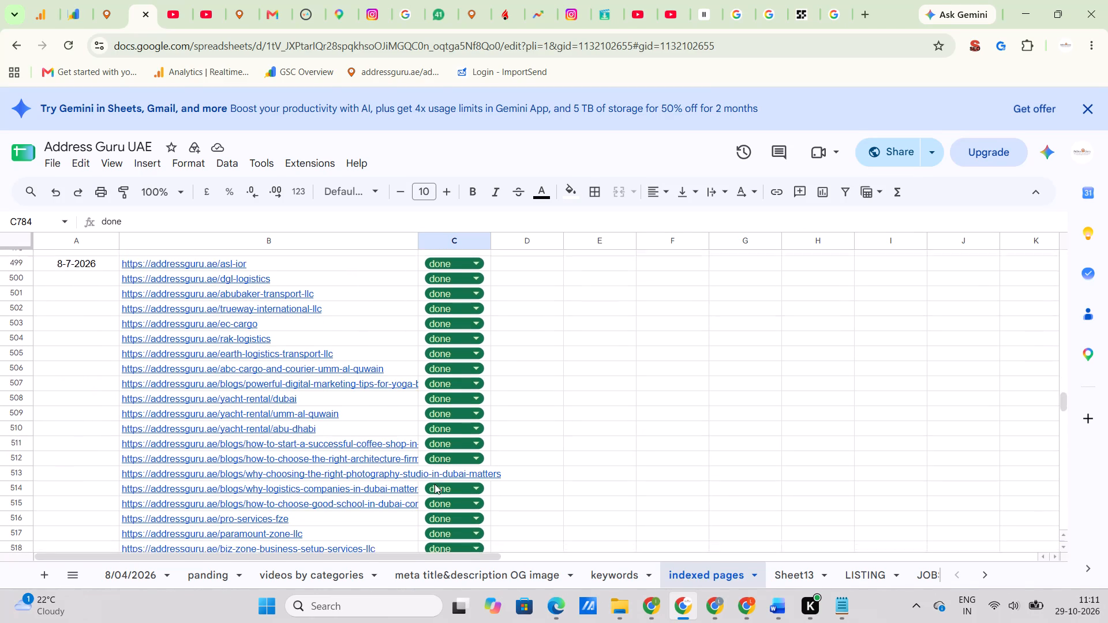
scroll(435, 484, down, 5)
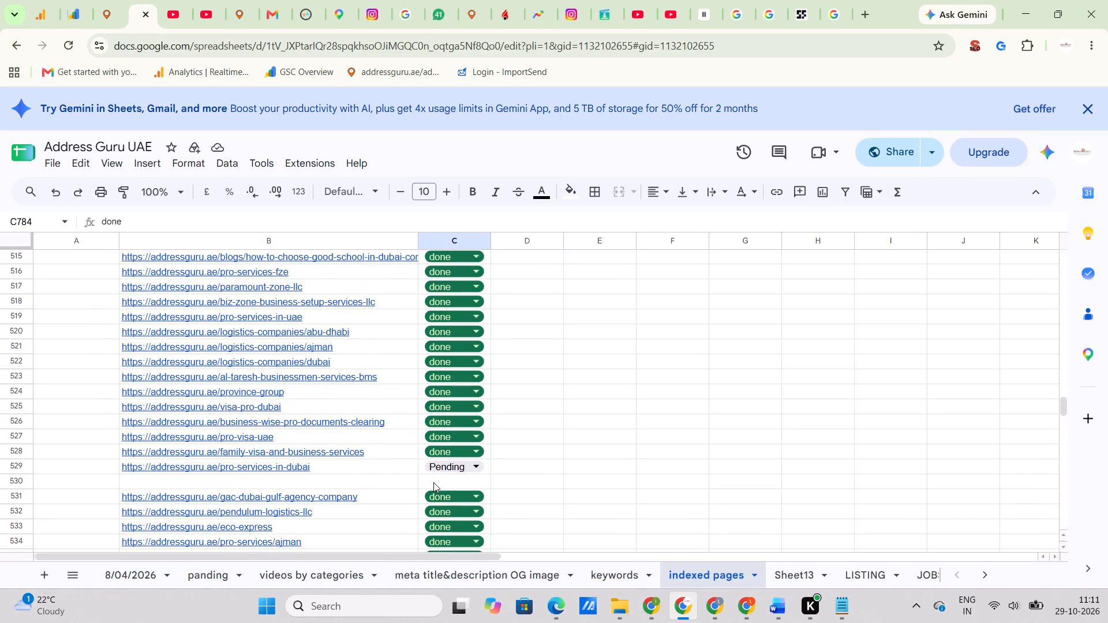
scroll(433, 482, down, 6)
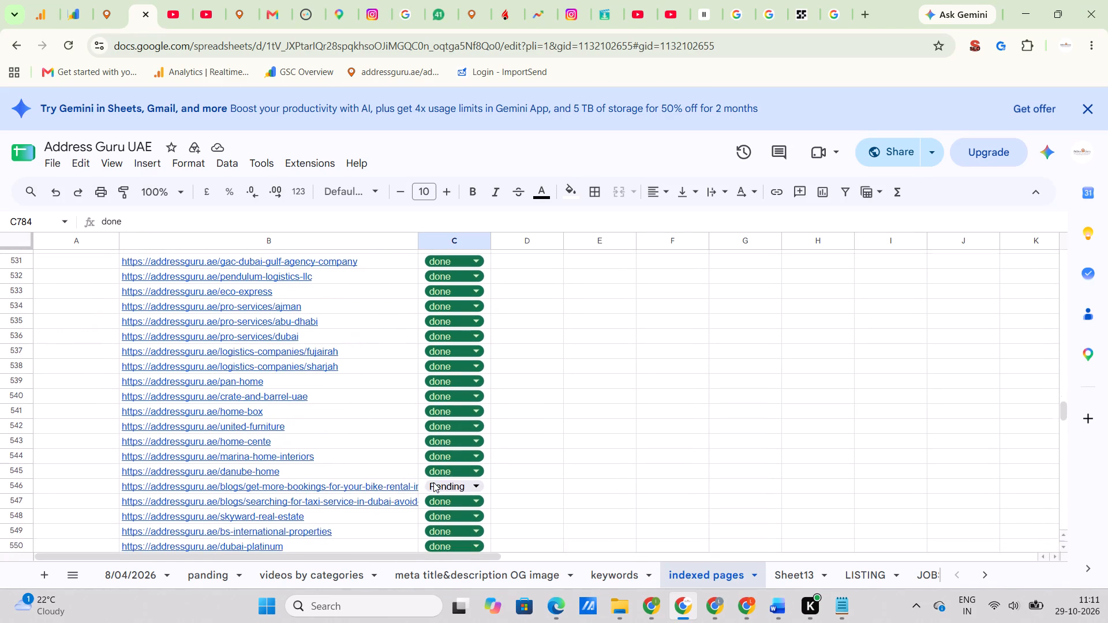
scroll(433, 482, down, 18)
scroll(433, 482, up, 1)
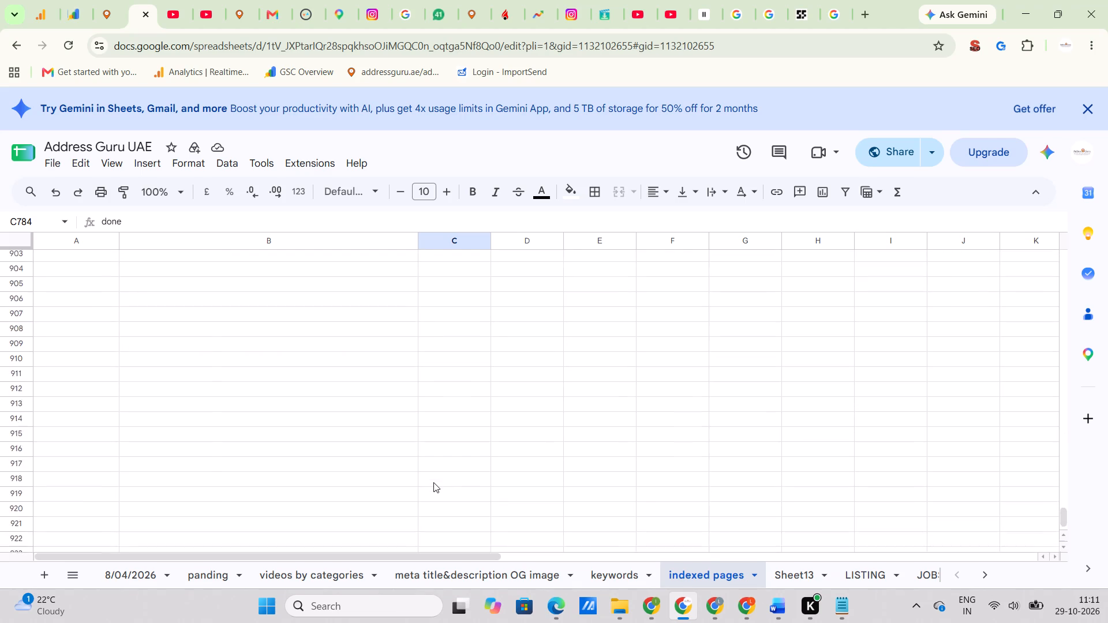
scroll(433, 482, up, 2)
scroll(433, 482, down, 2)
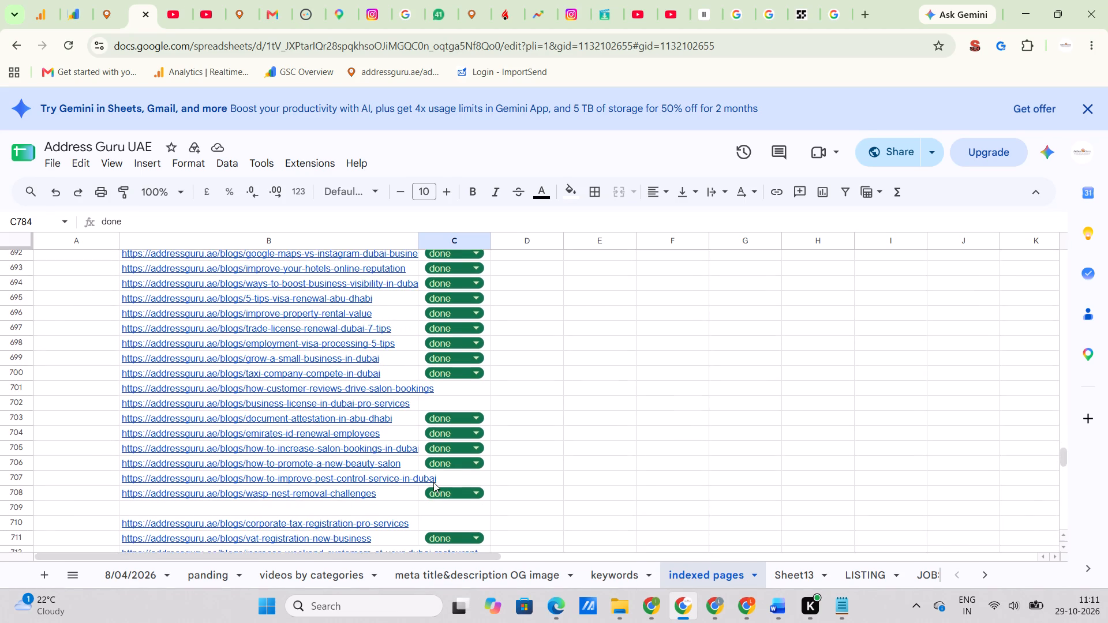
scroll(433, 482, down, 3)
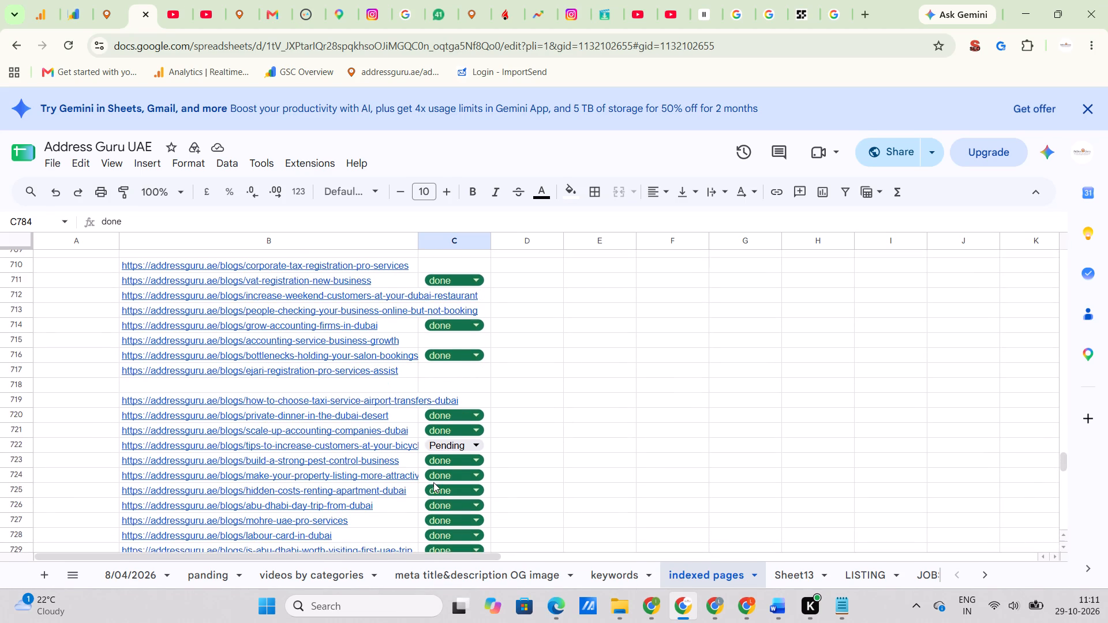
scroll(433, 482, down, 2)
scroll(433, 482, up, 2)
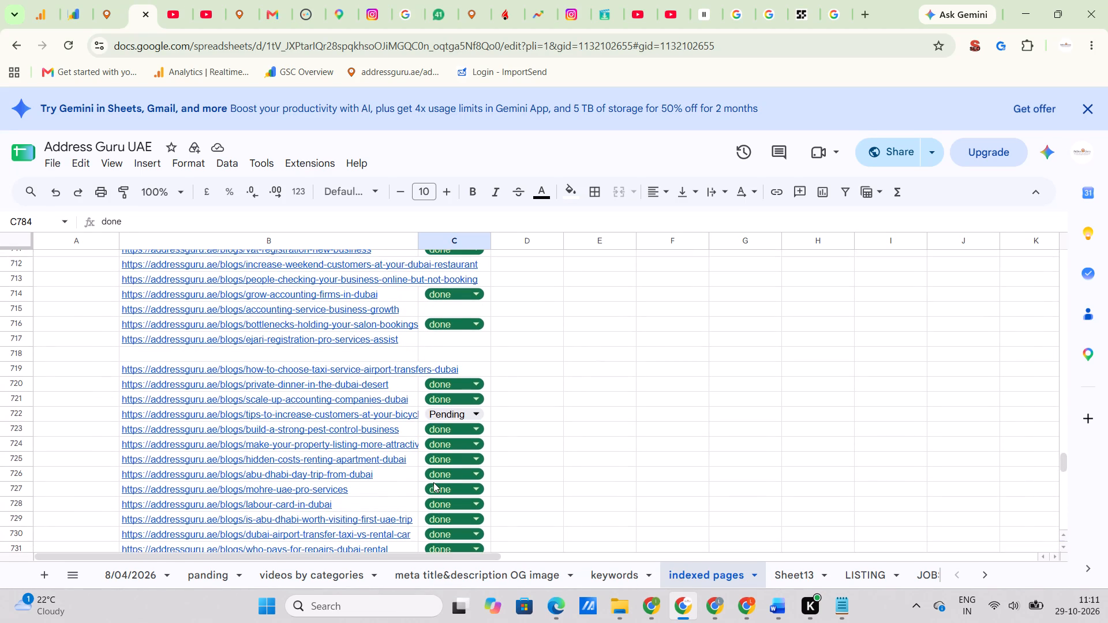
Copy the Pending status from row 722 into the status cell of row 719, the taxi-service airport-transfers post.
click(422, 411)
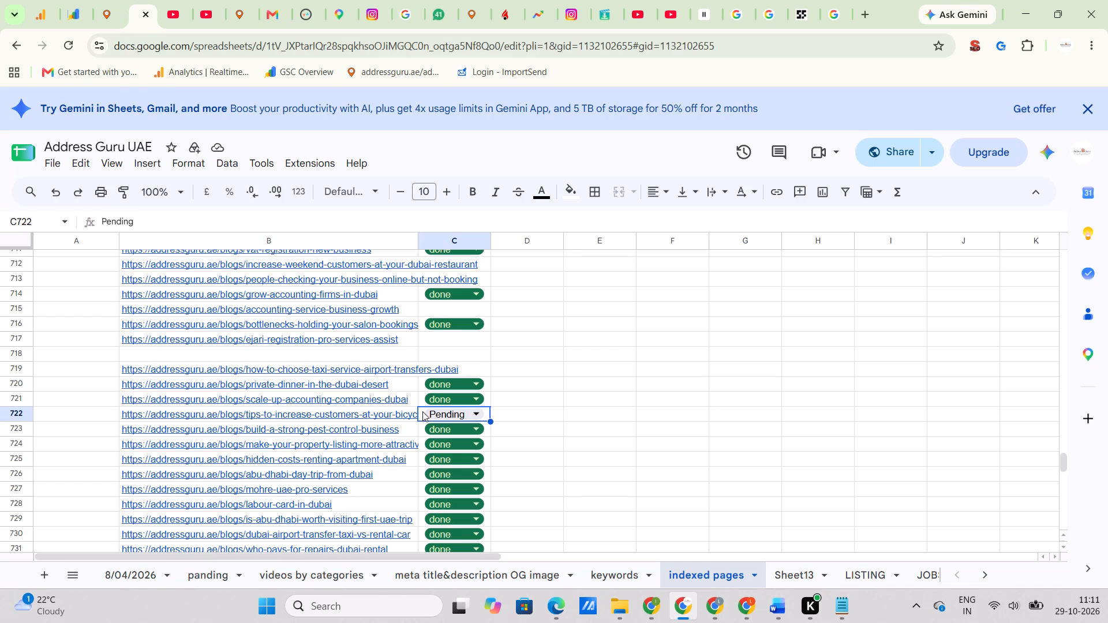
key(ctrl+c)
click(442, 373)
key(ctrl+v)
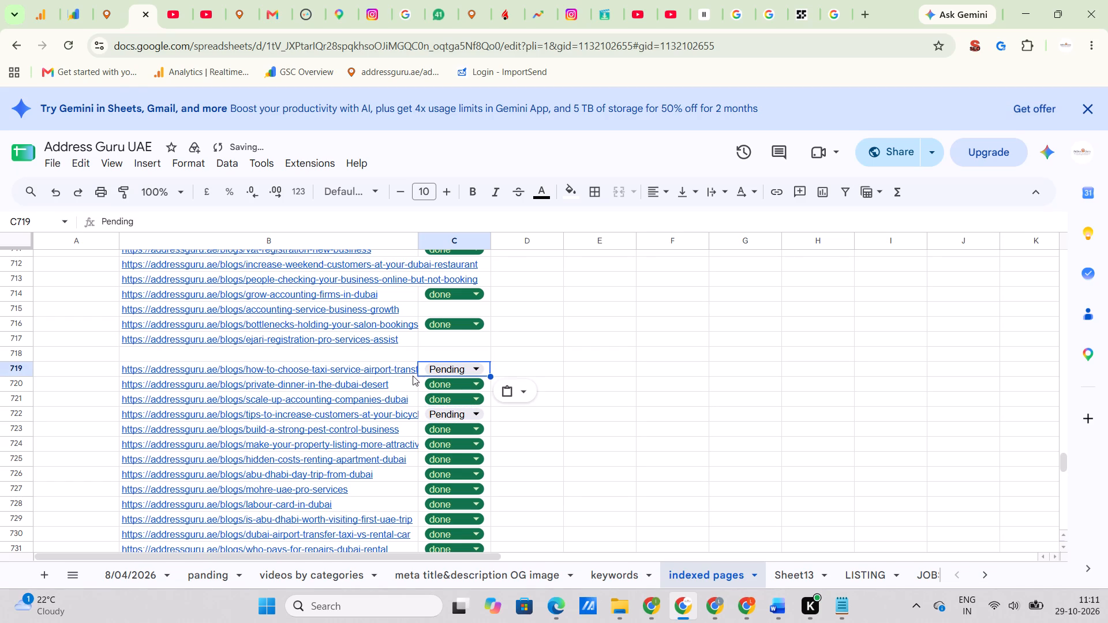
Copy the how-to-choose-taxi-service-airport-transfers-dubai URL from row 719 and inspect it in Search Console.
click(380, 371)
key(ctrl+c)
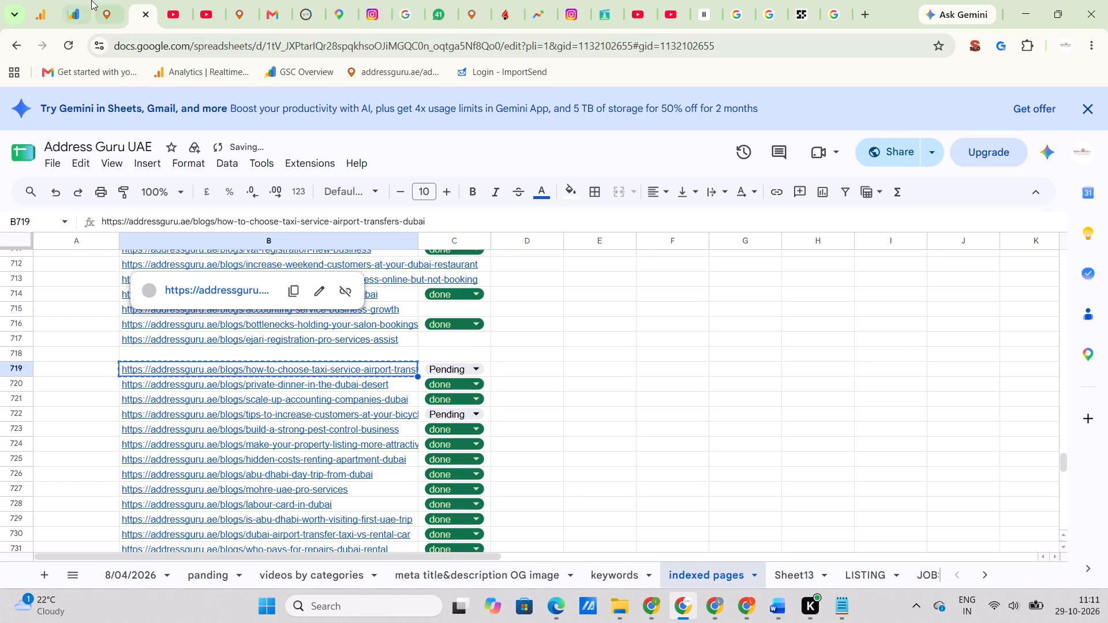
click(90, 0)
click(523, 112)
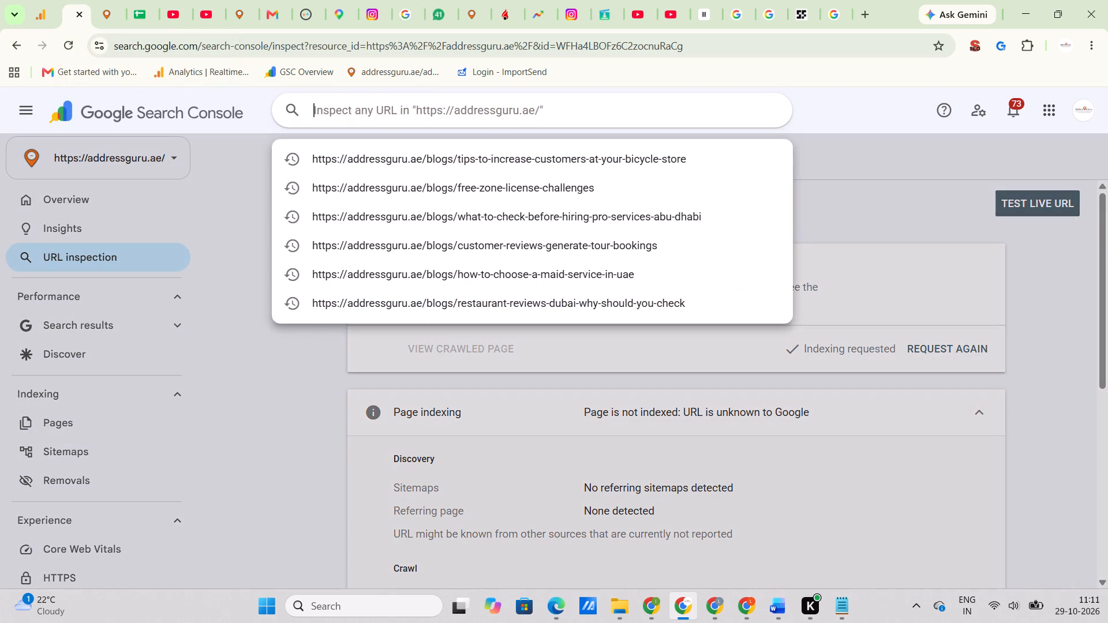
key(ctrl+v)
key(Return)
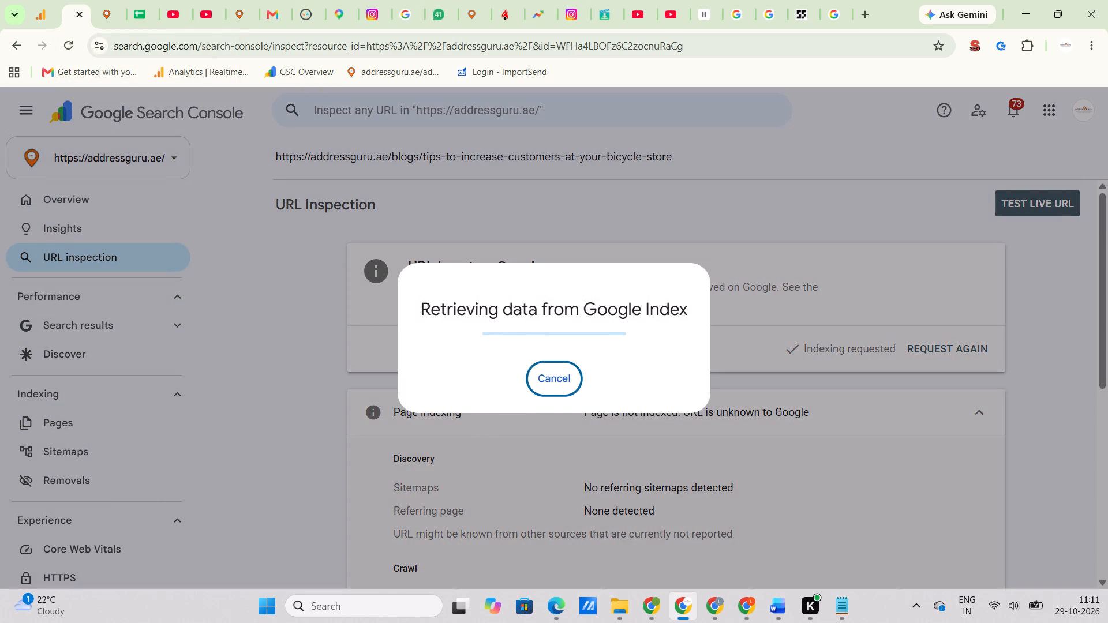
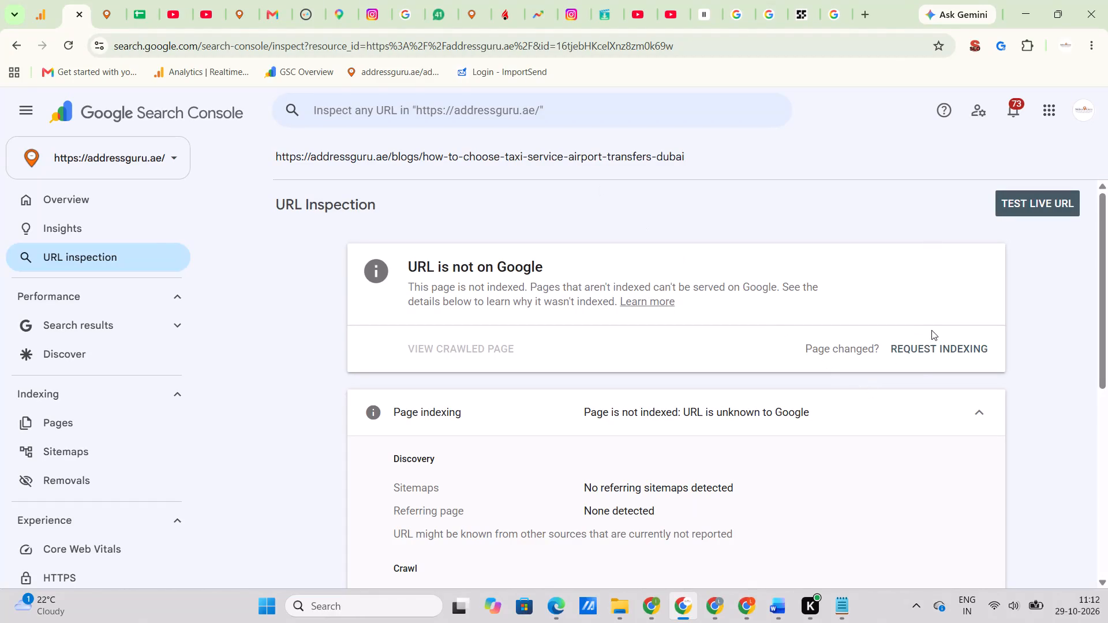
Request indexing for the inspected how-to-choose-taxi-service-airport-transfers-dubai blog URL.
click(931, 356)
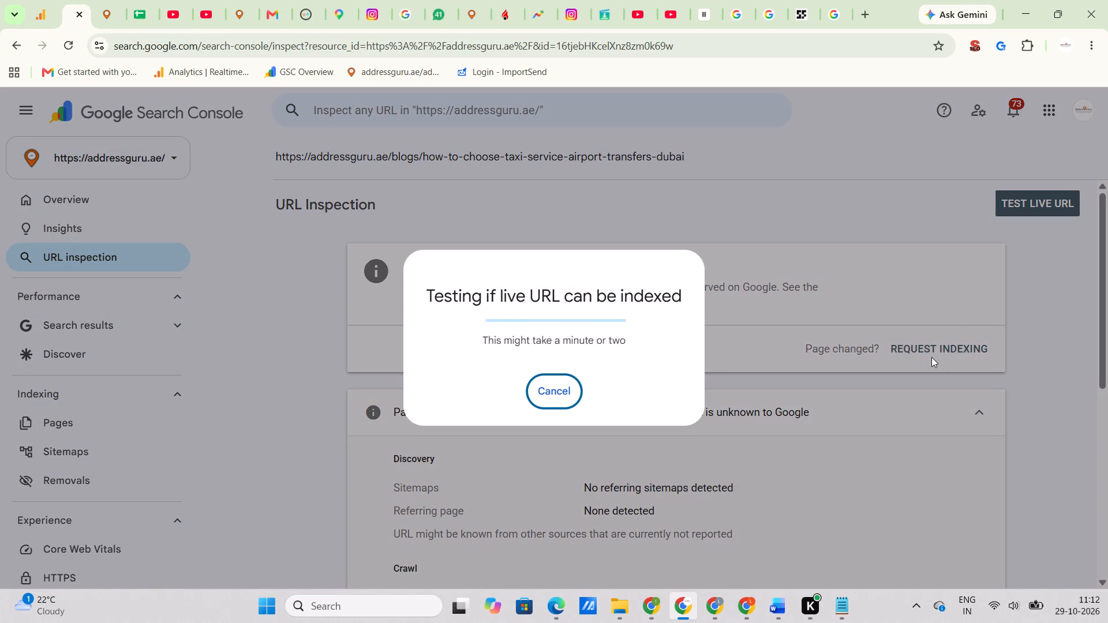
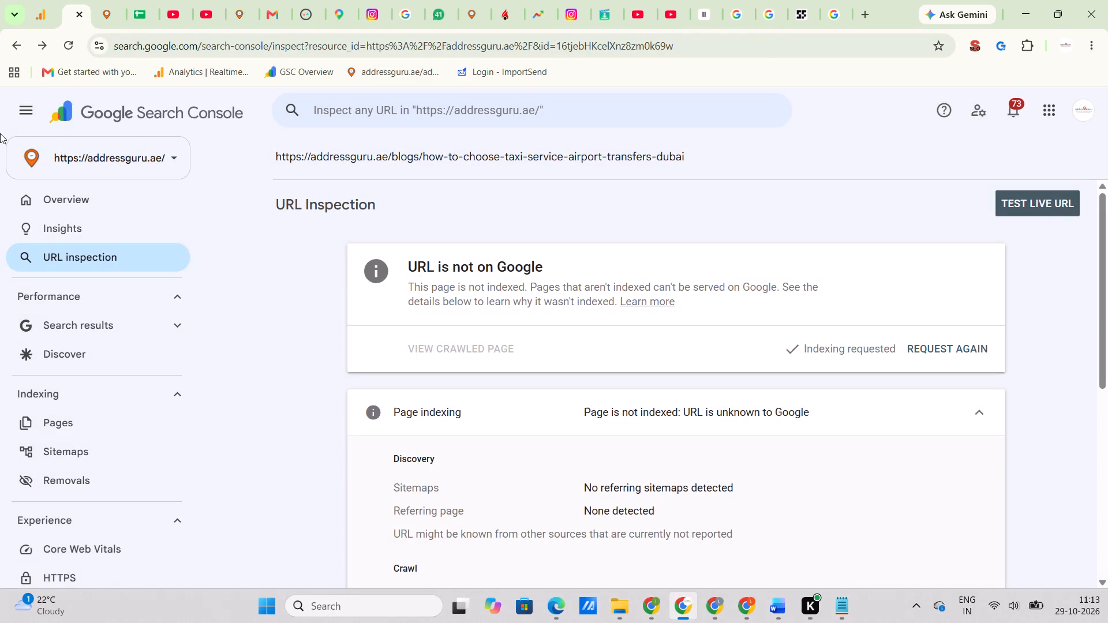
Open the ejari-registration-pro-services-assist blog from the tracking sheet and run a Google site: search on its URL.
click(141, 0)
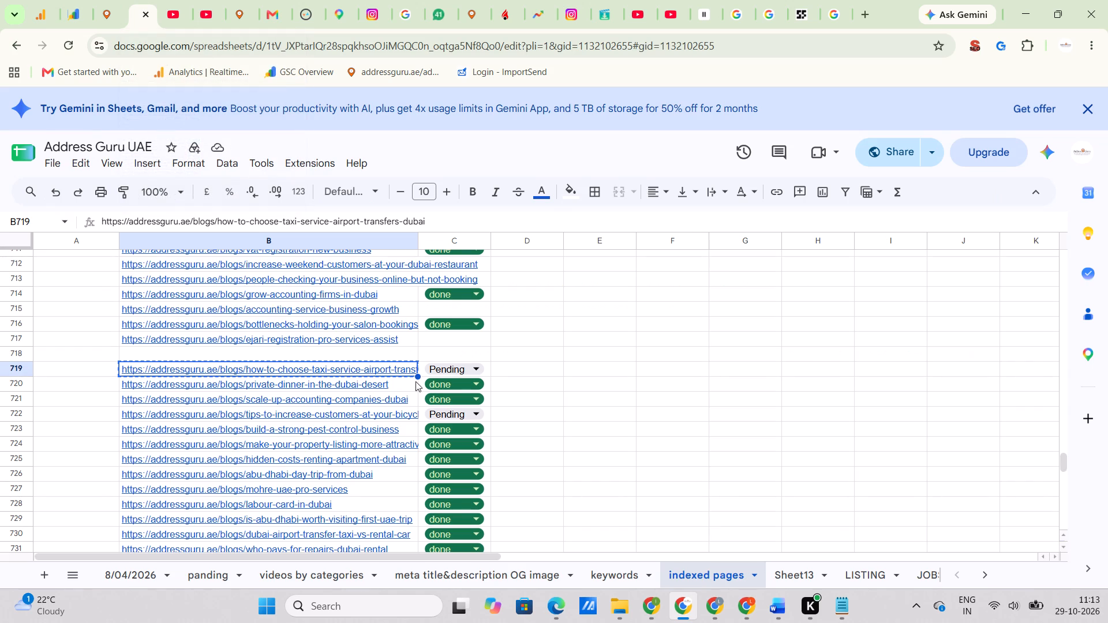
scroll(416, 370, up, 1)
click(376, 361)
click(201, 388)
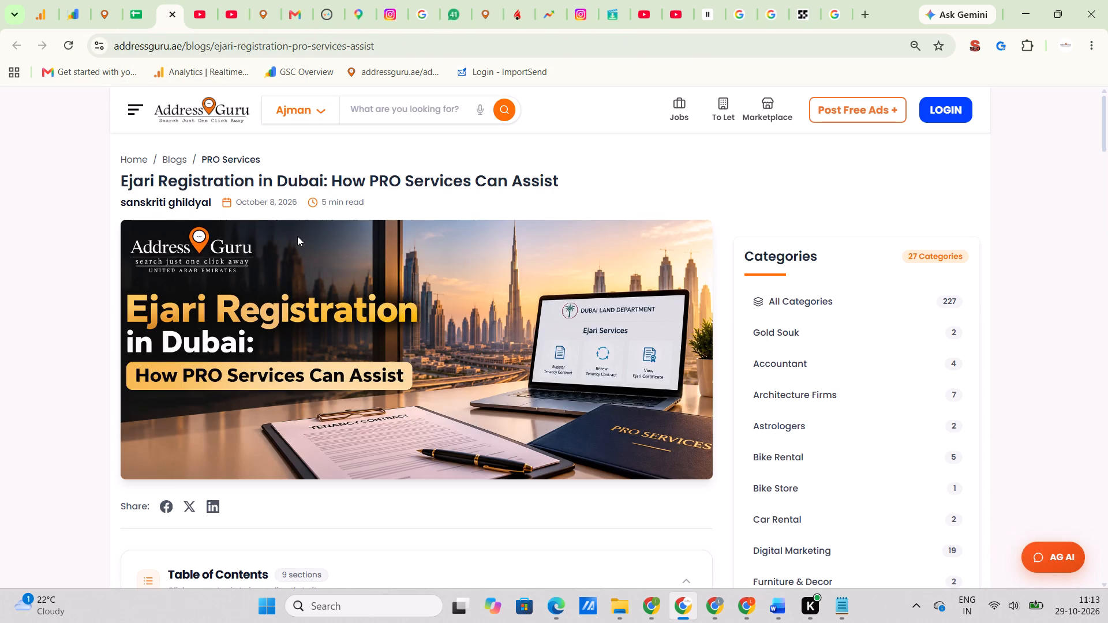
click(473, 50)
click(485, 46)
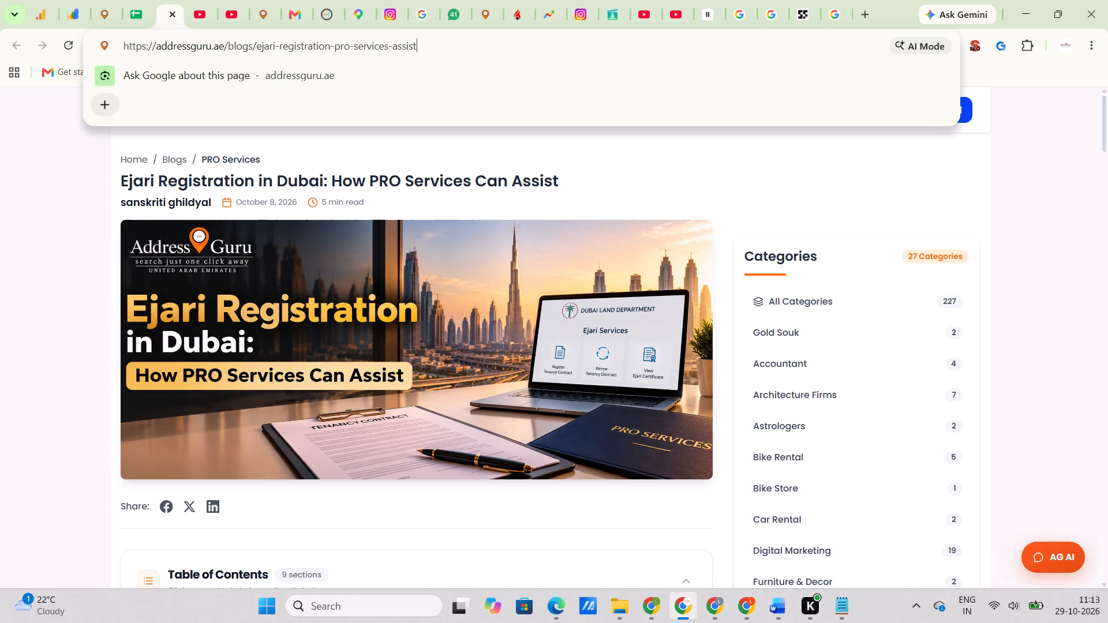
key(ctrl+a)
key(Left)
text(site:)
key(Return)
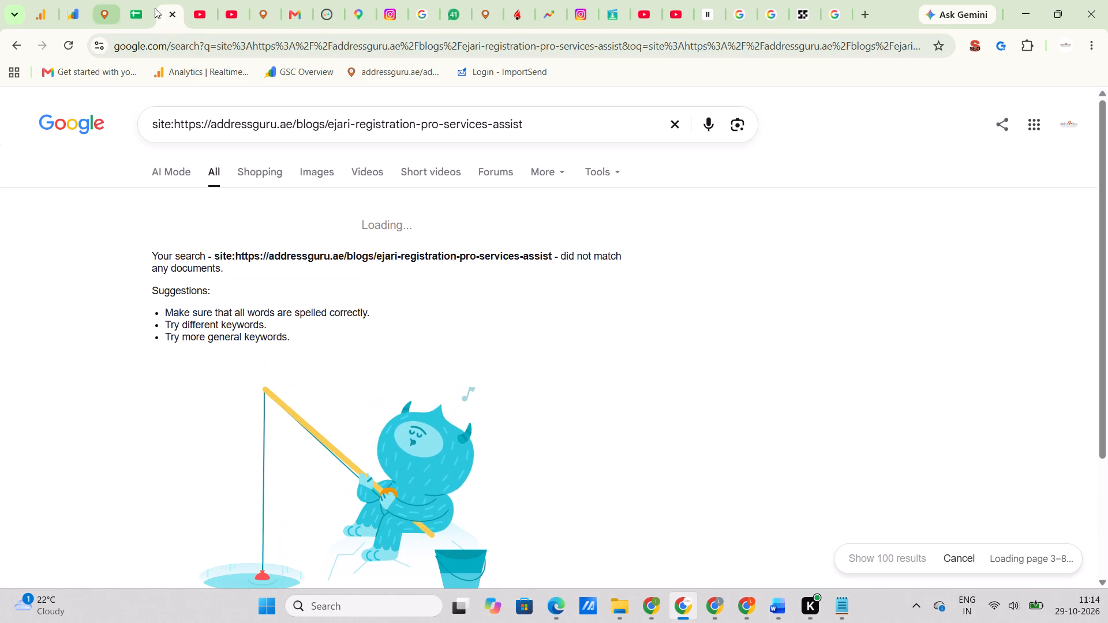
click(170, 16)
Copy the ejari-registration-pro-services-assist URL from the sheet, inspect it in Search Console and request indexing.
click(140, 0)
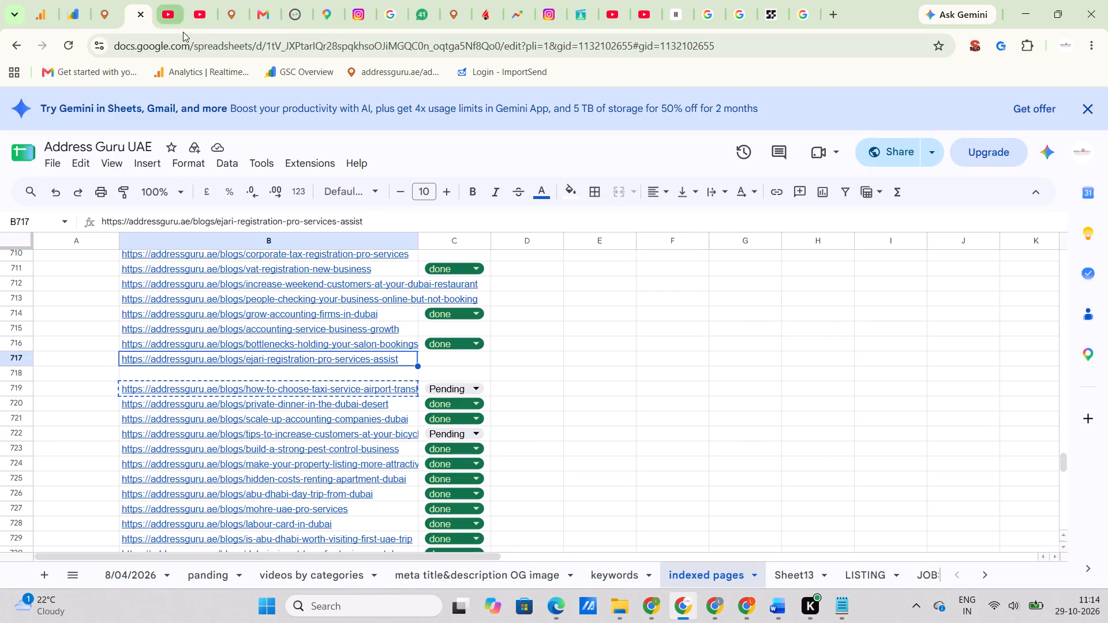
key(ctrl+c)
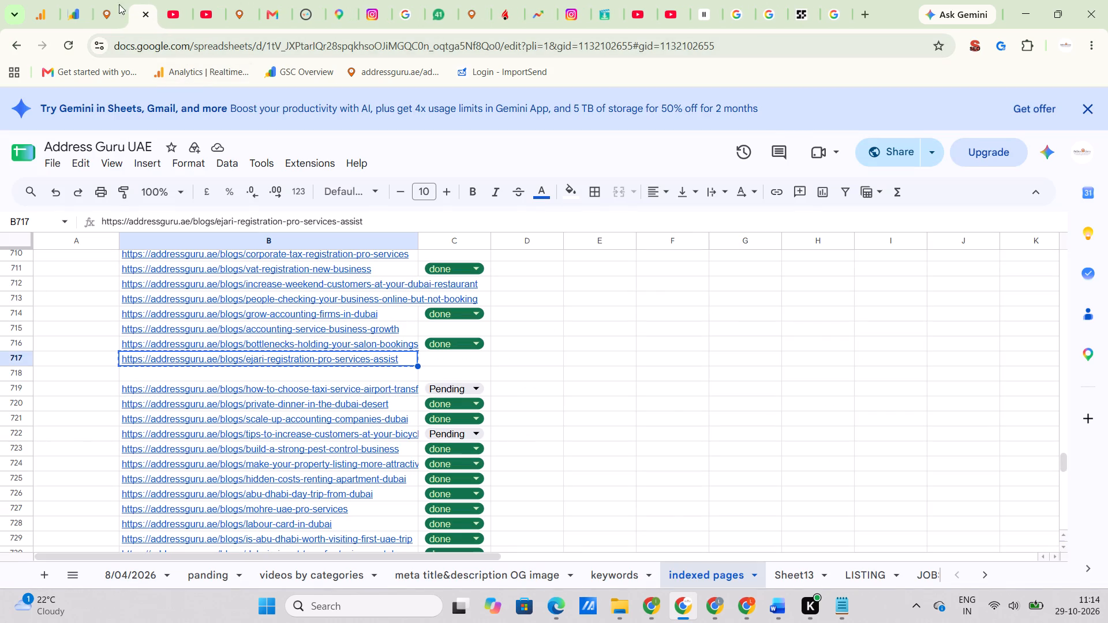
click(74, 0)
click(495, 104)
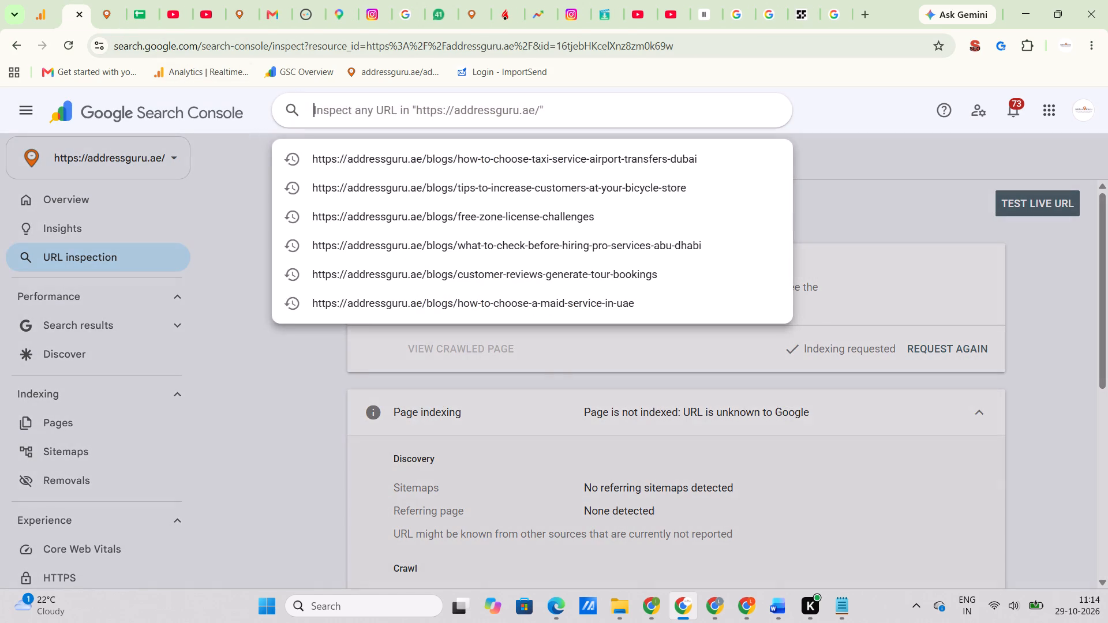
key(ctrl+v)
key(Return)
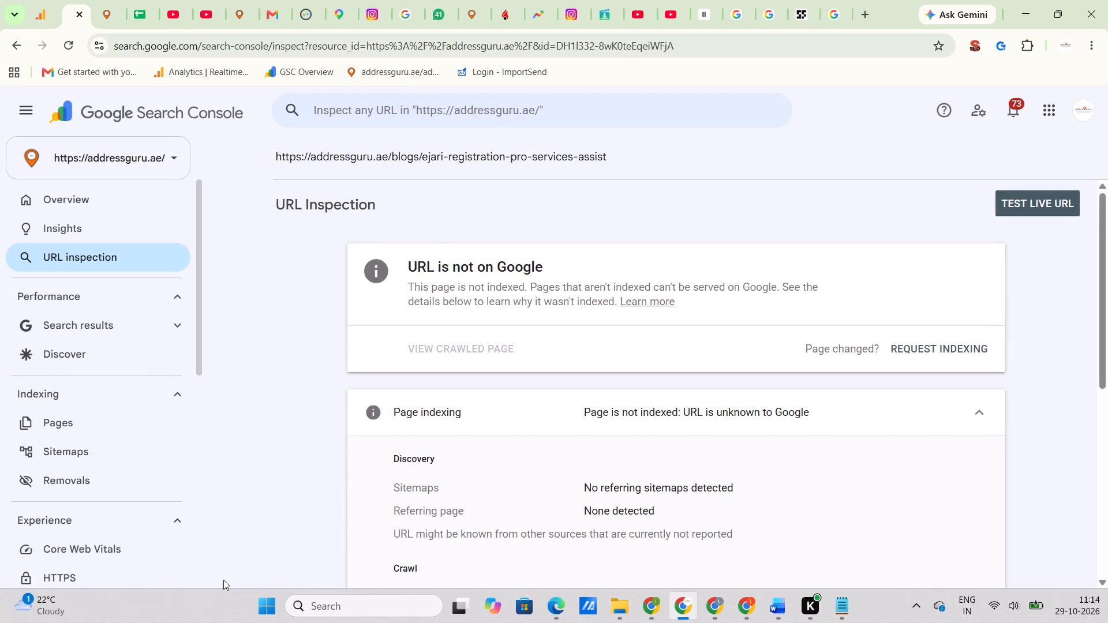
click(920, 356)
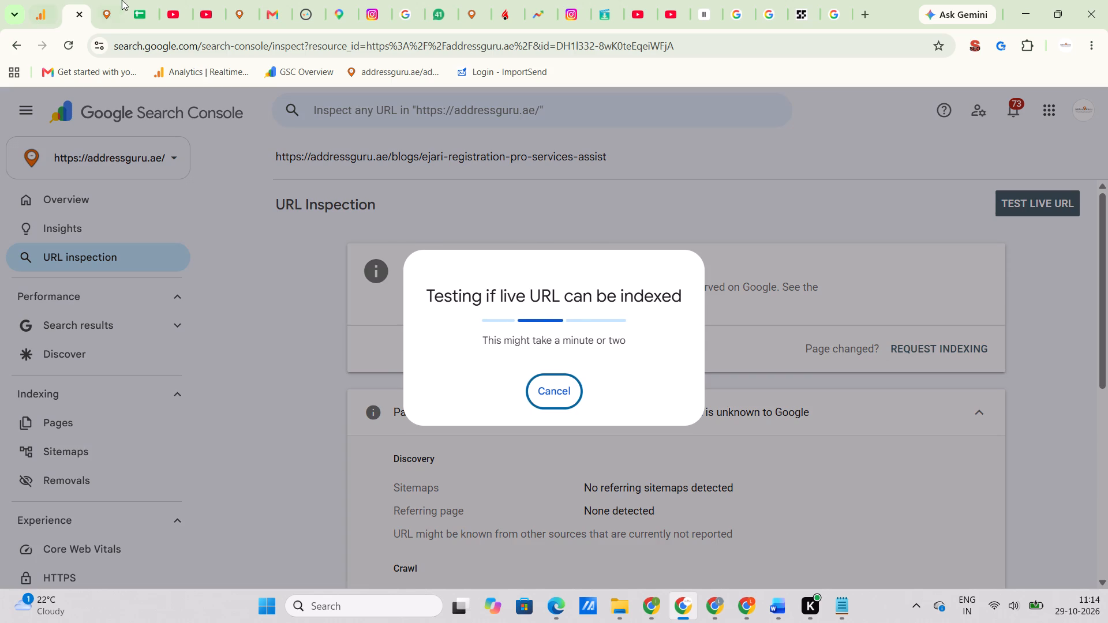
Set the status of the ejari-registration-pro-services-assist row to Pending by copying an existing Pending cell into C717.
click(139, 0)
key(Right)
key(Down)
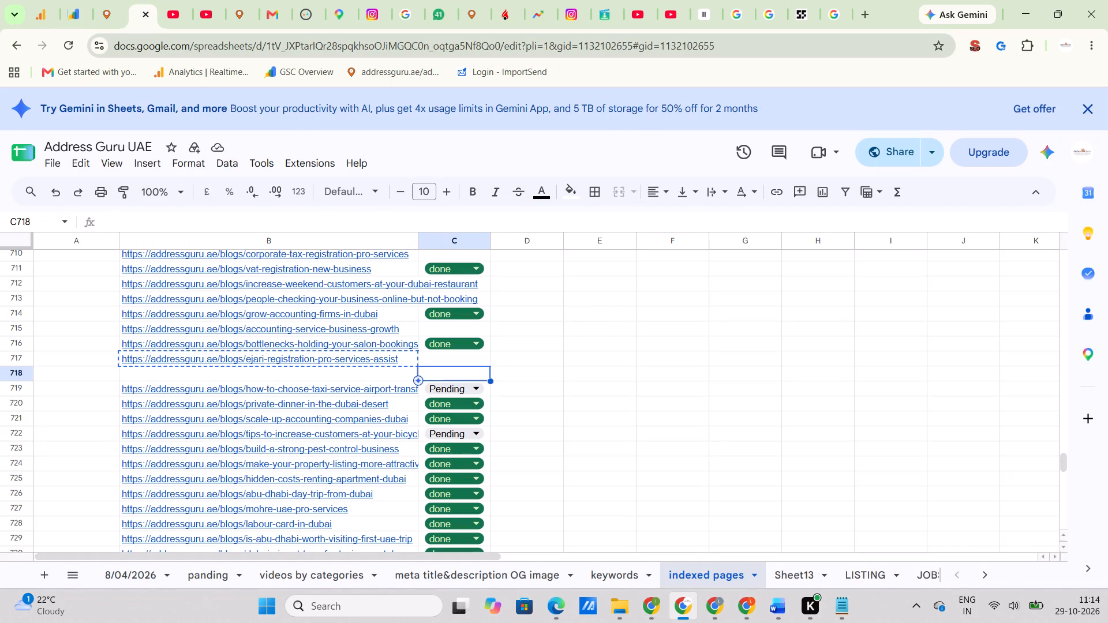
key(Down)
key(ctrl+c)
key(Up)
key(Up)
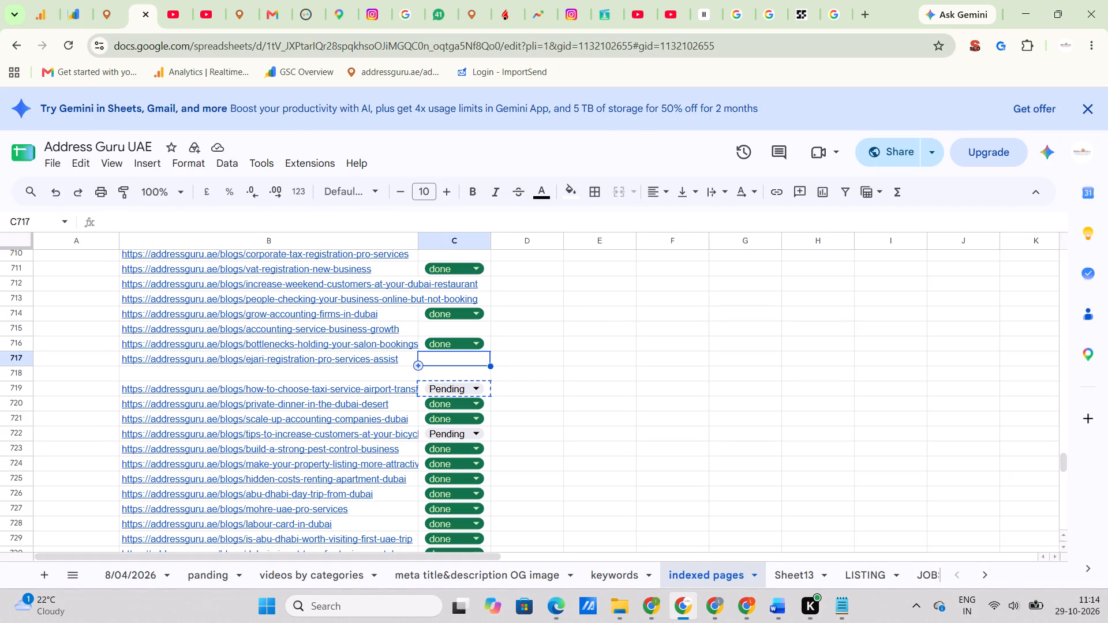
key(ctrl+v)
Delete the empty row 718 beneath the ejari-registration-pro-services-assist entry.
right_click(381, 374)
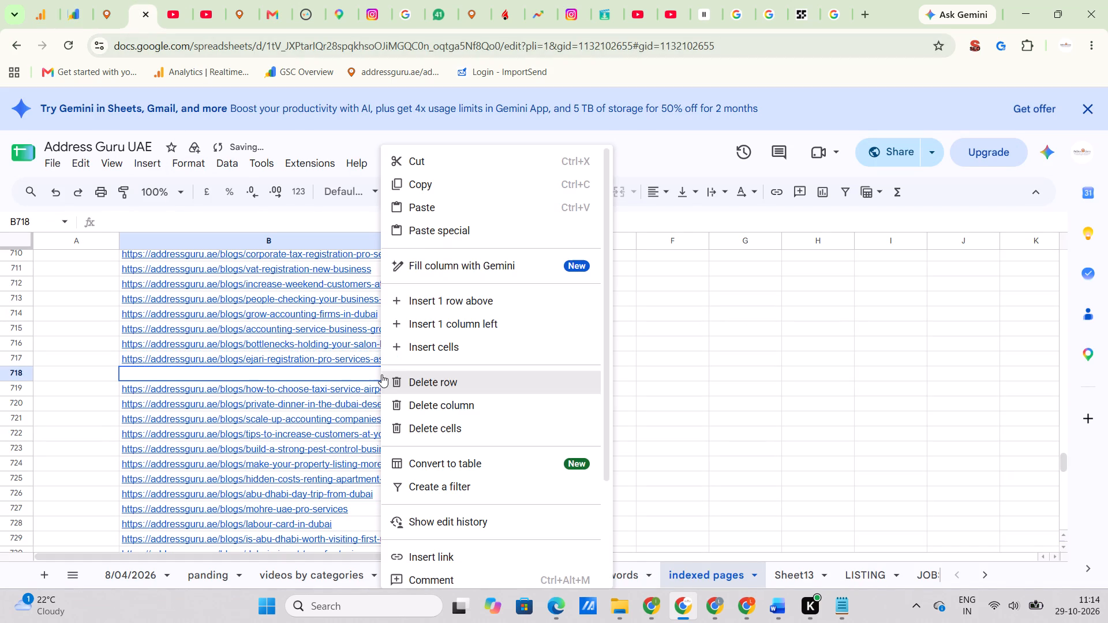
click(456, 383)
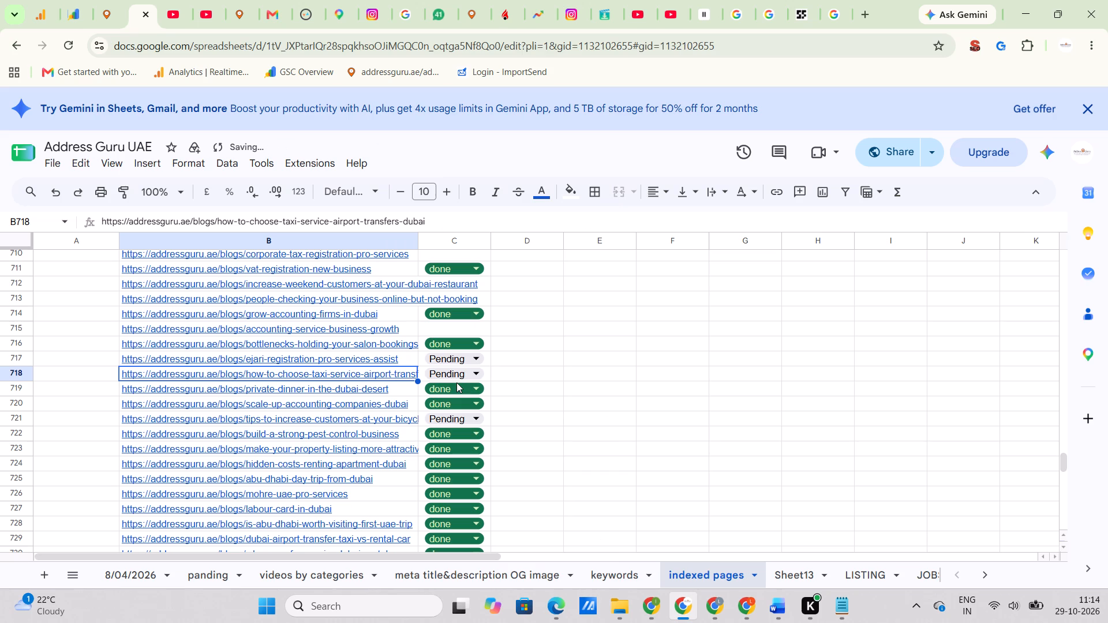
Open the accounting-service-business-growth blog from row 715 and run a Google site: search on its URL.
click(381, 329)
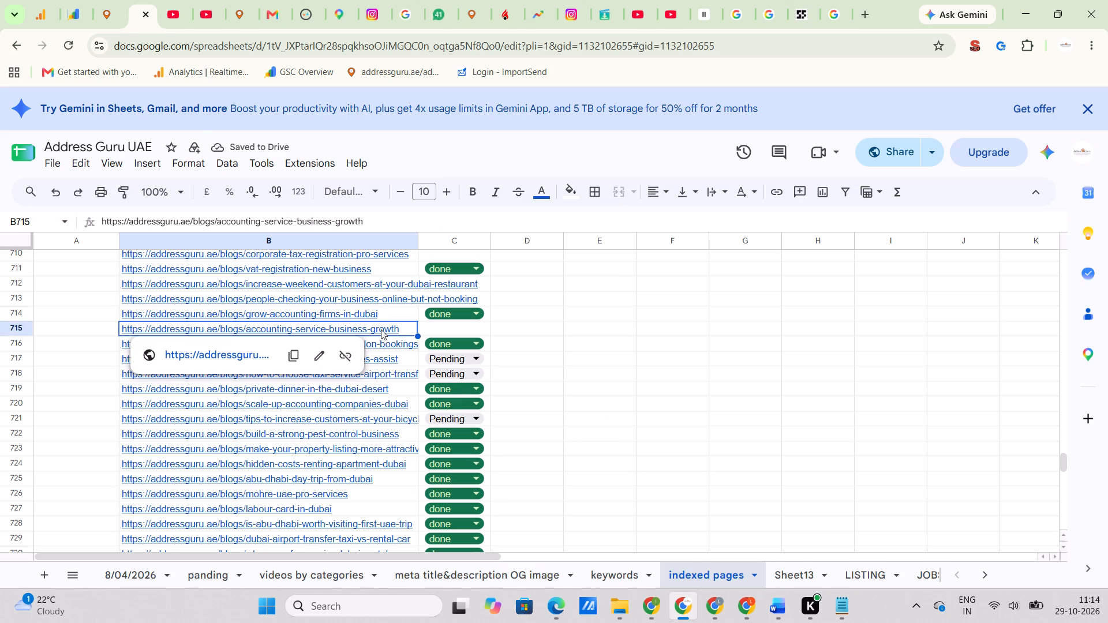
key(ctrl+c)
click(203, 356)
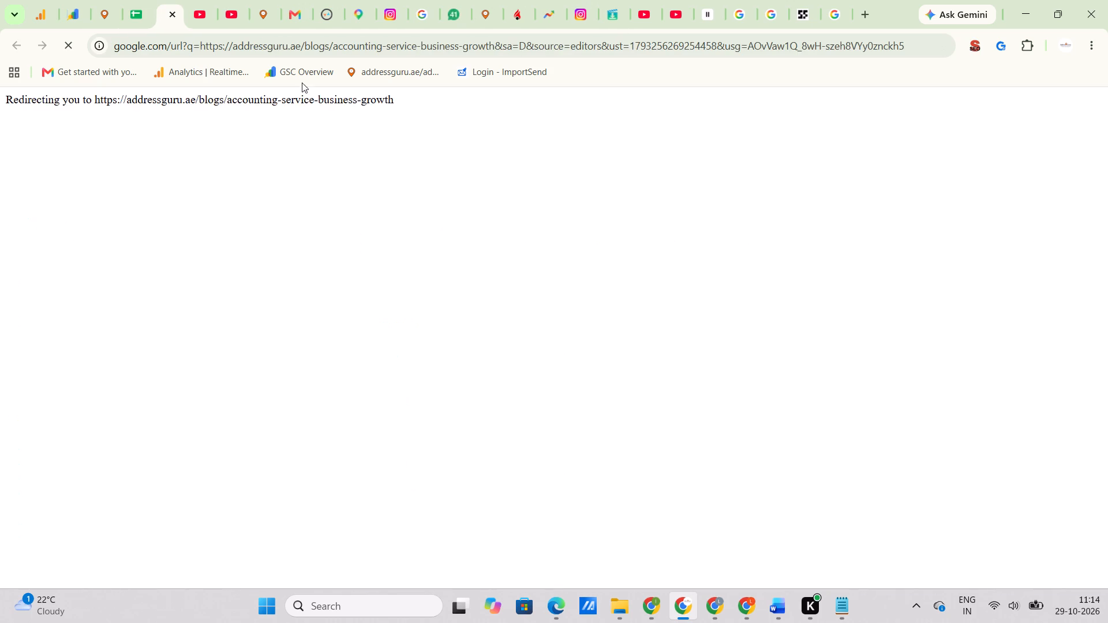
click(392, 39)
click(427, 43)
key(ctrl+a)
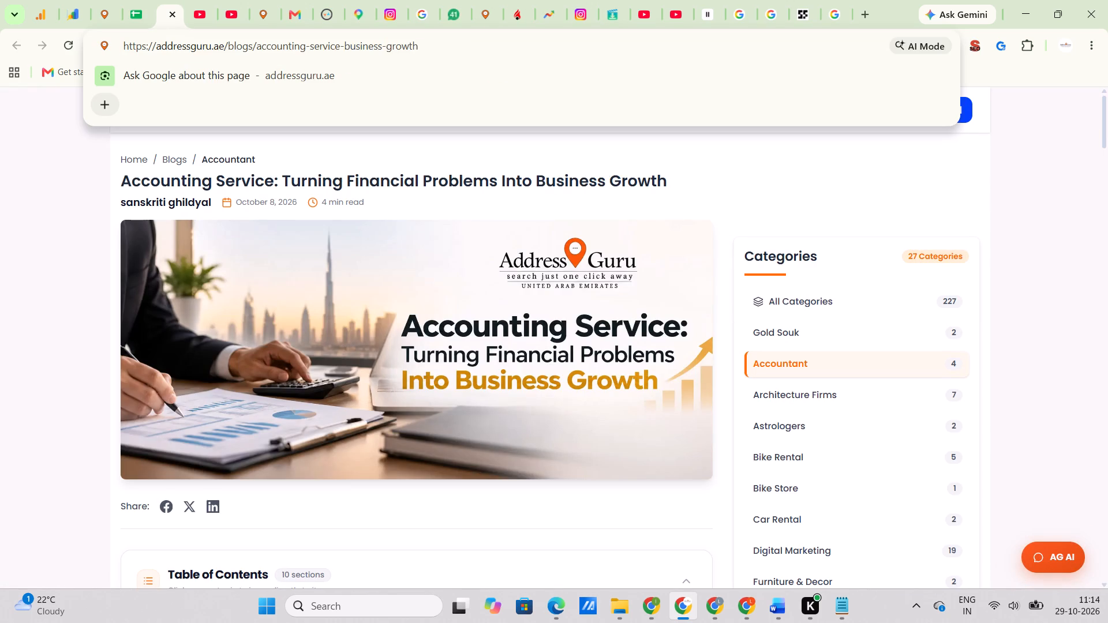
key(Left)
text(site:)
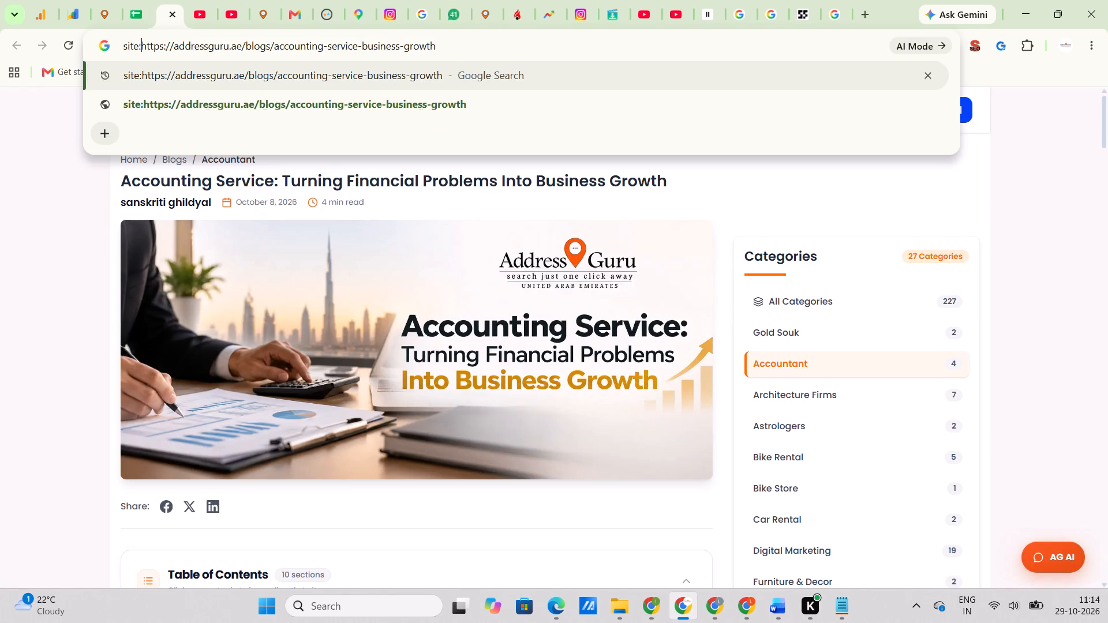
key(Return)
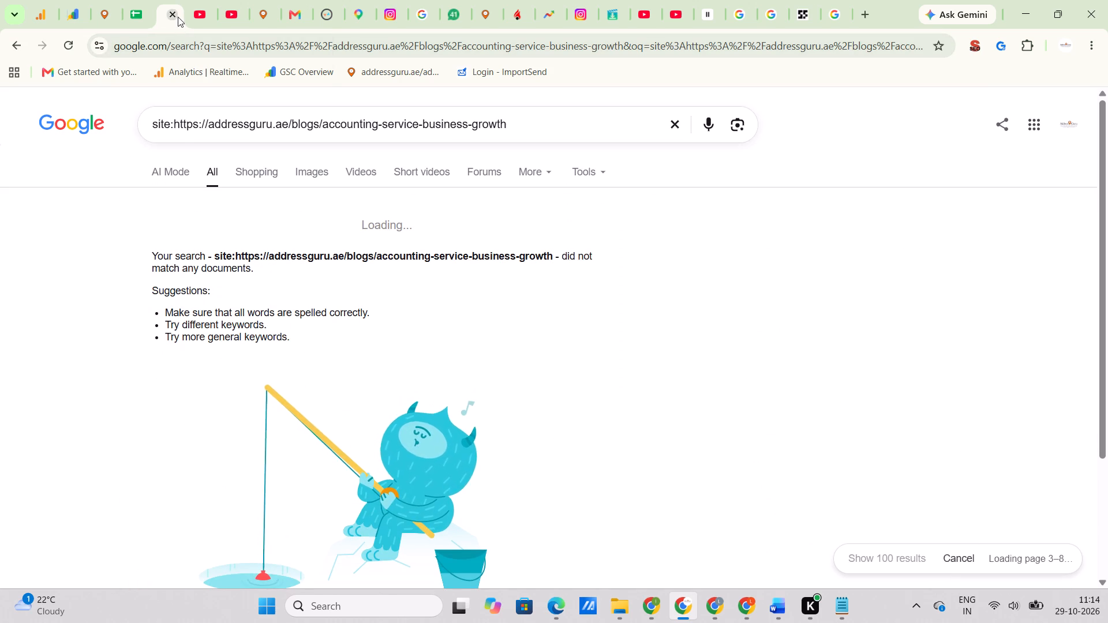
click(178, 17)
Set the status of the accounting-service-business-growth row to Pending by copying an existing Pending cell into C715.
click(141, 0)
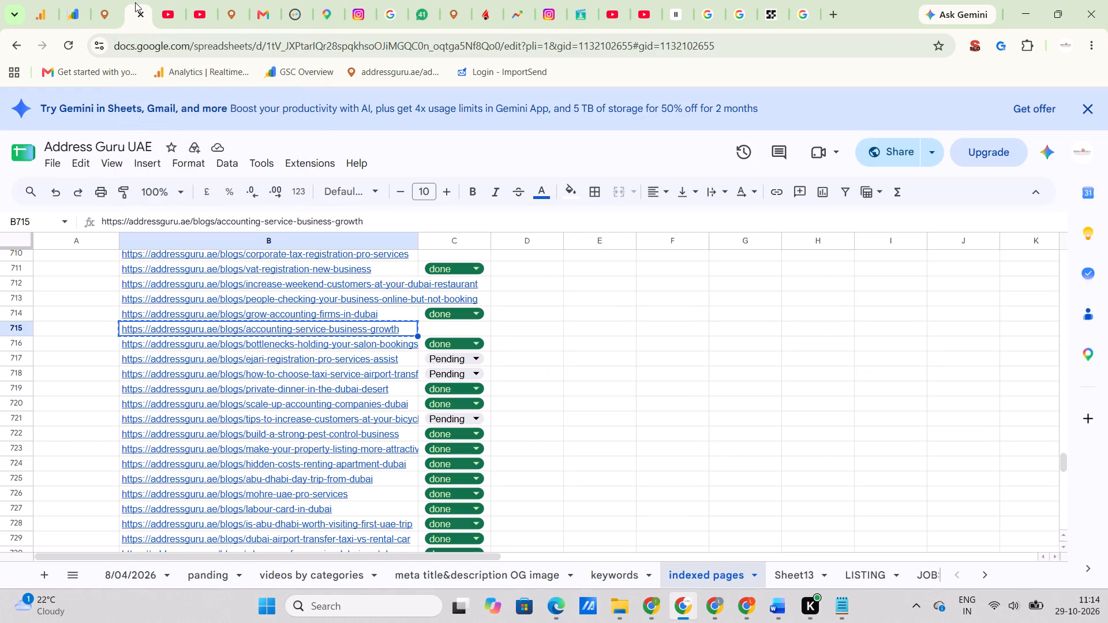
click(76, 0)
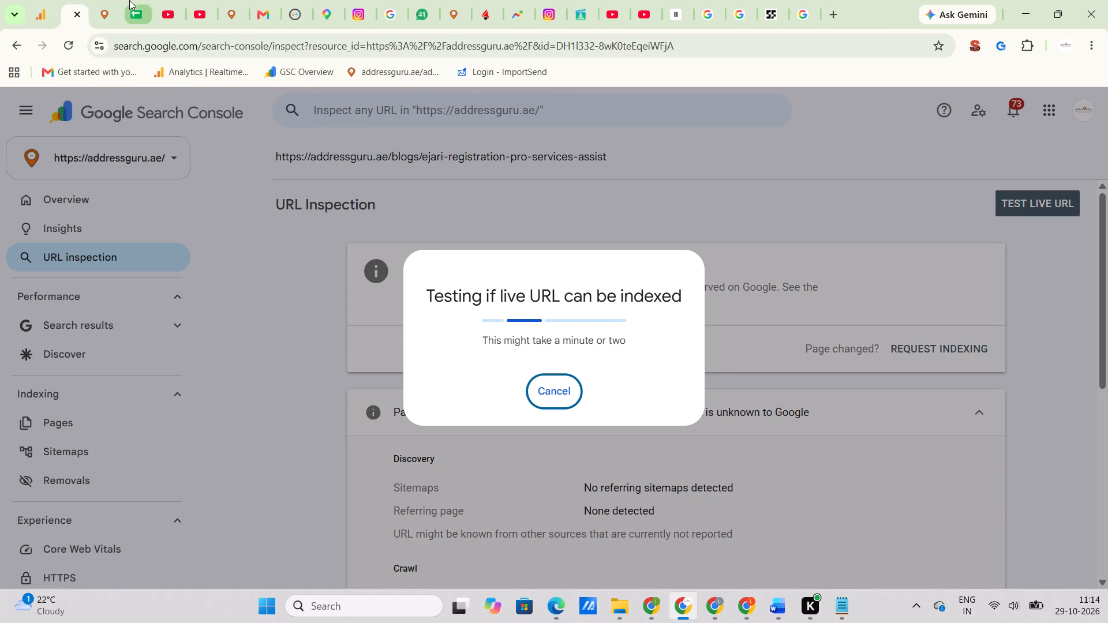
click(135, 0)
key(Right)
key(Down)
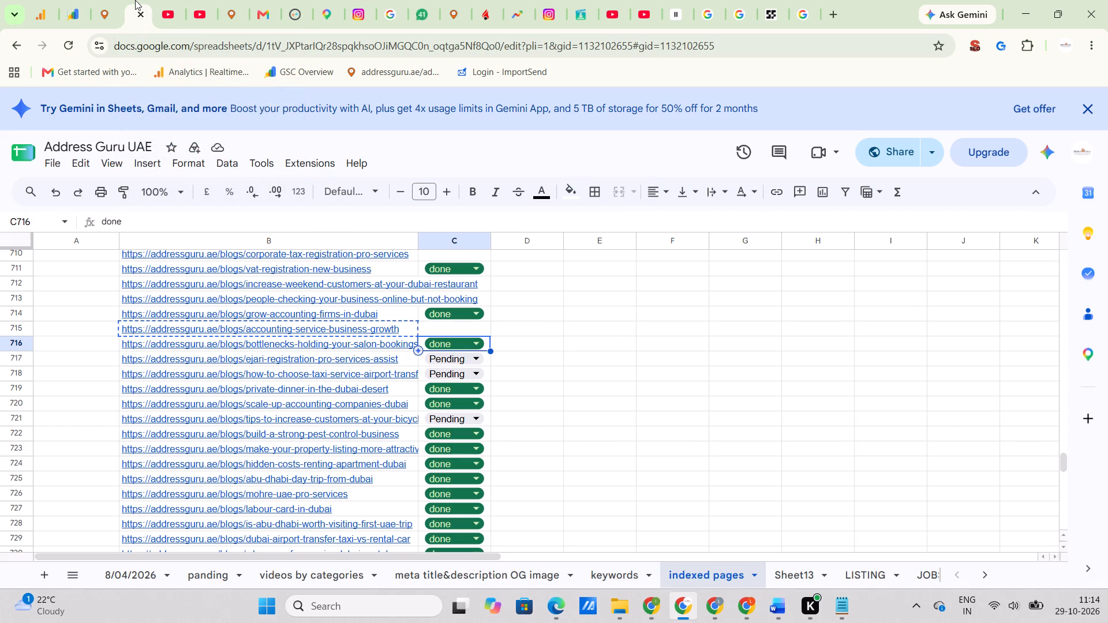
key(Down)
key(ctrl+c)
key(Up)
key(Up)
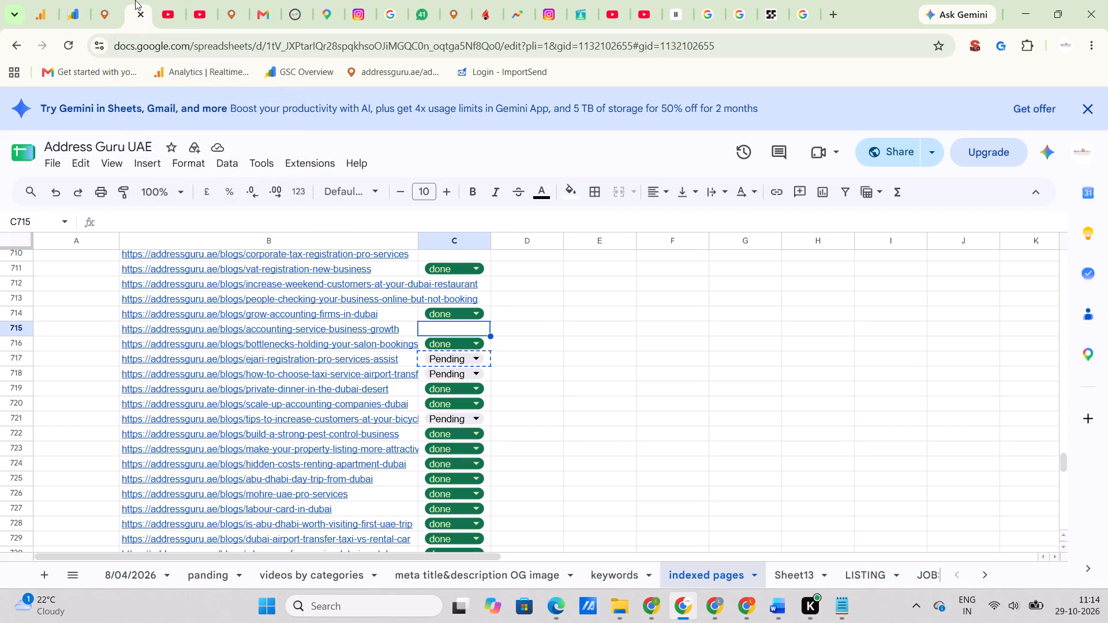
key(ctrl+v)
Copy the accounting-service-business-growth URL from the sheet, inspect it in Search Console and request indexing.
key(Left)
key(ctrl+c)
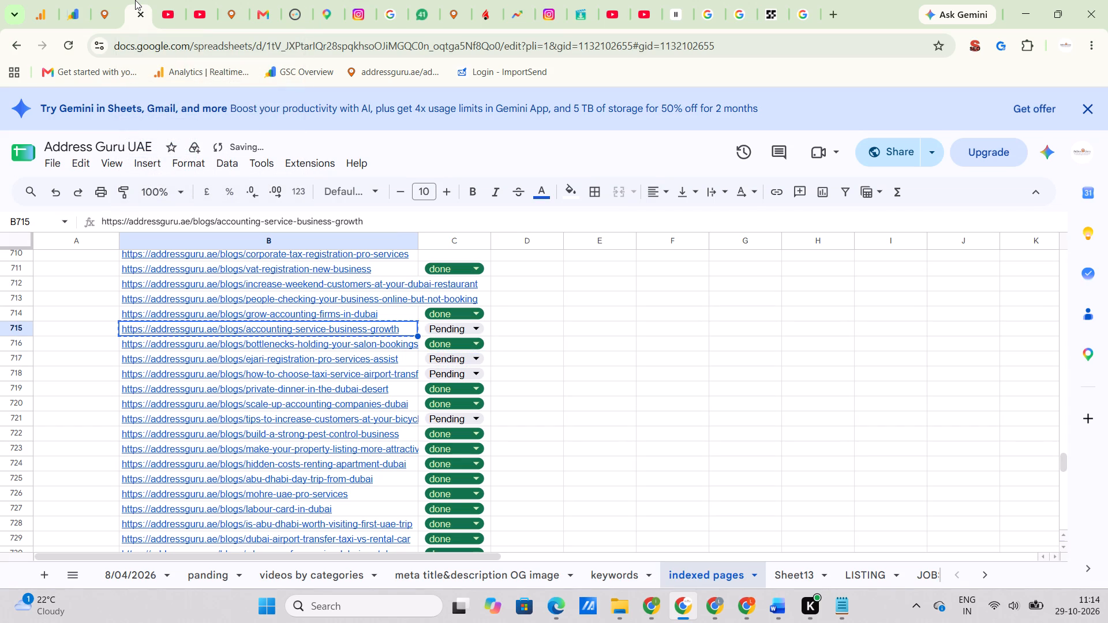
click(69, 0)
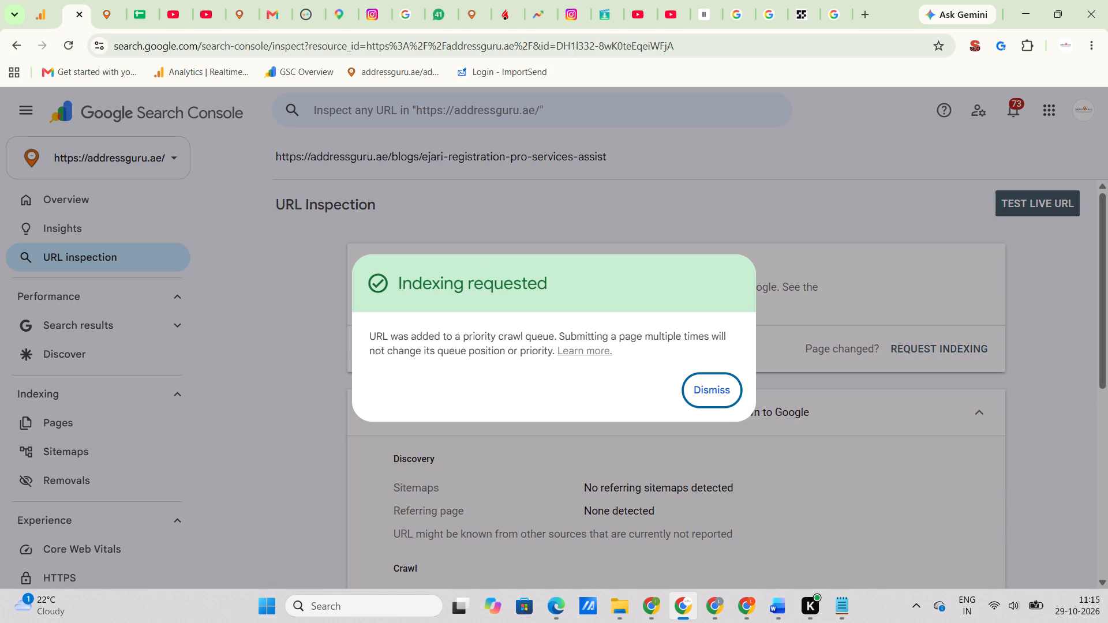
click(709, 391)
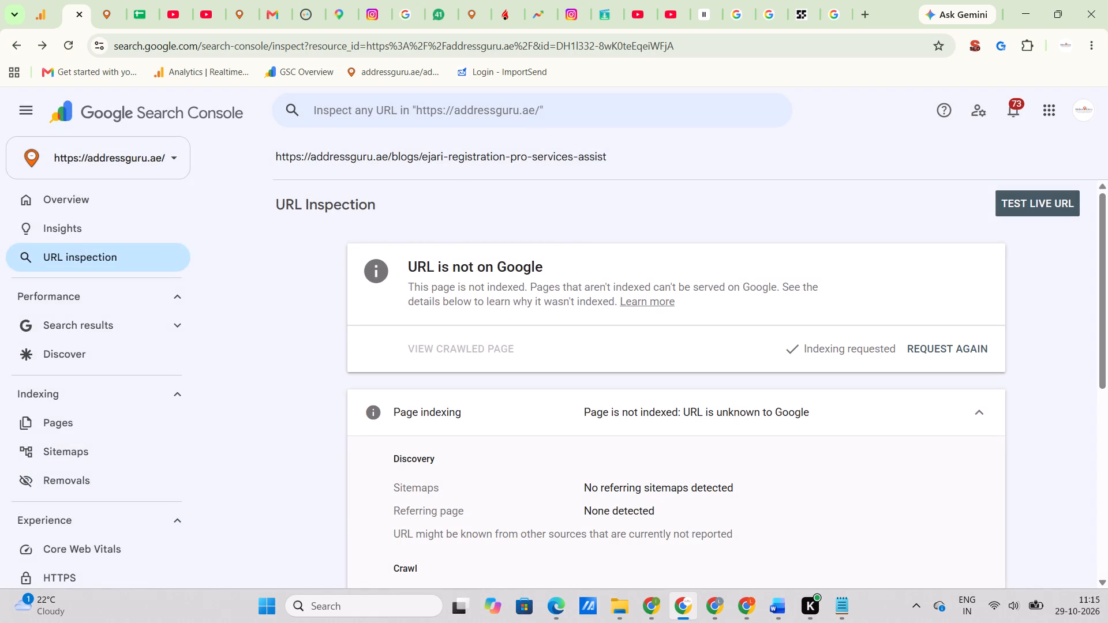
click(524, 113)
key(ctrl+v)
key(Return)
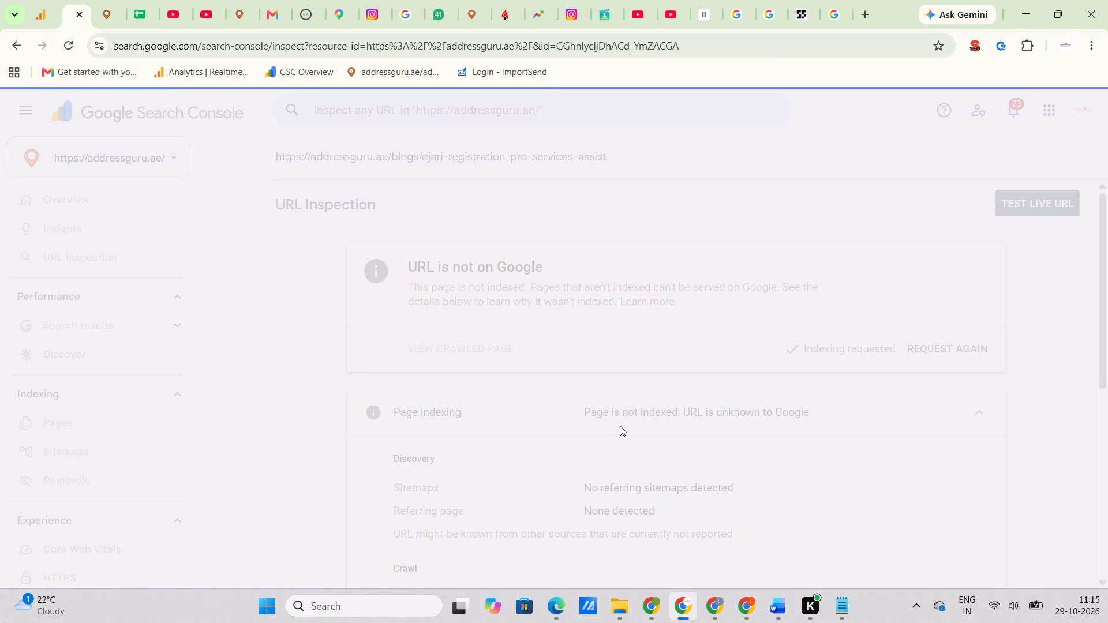
click(926, 350)
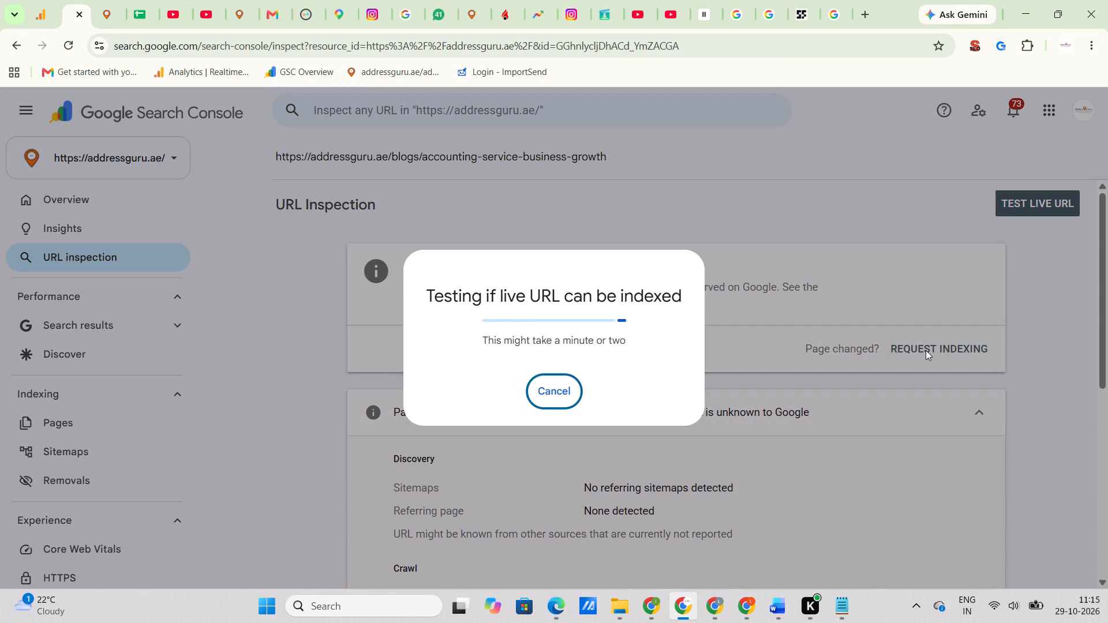
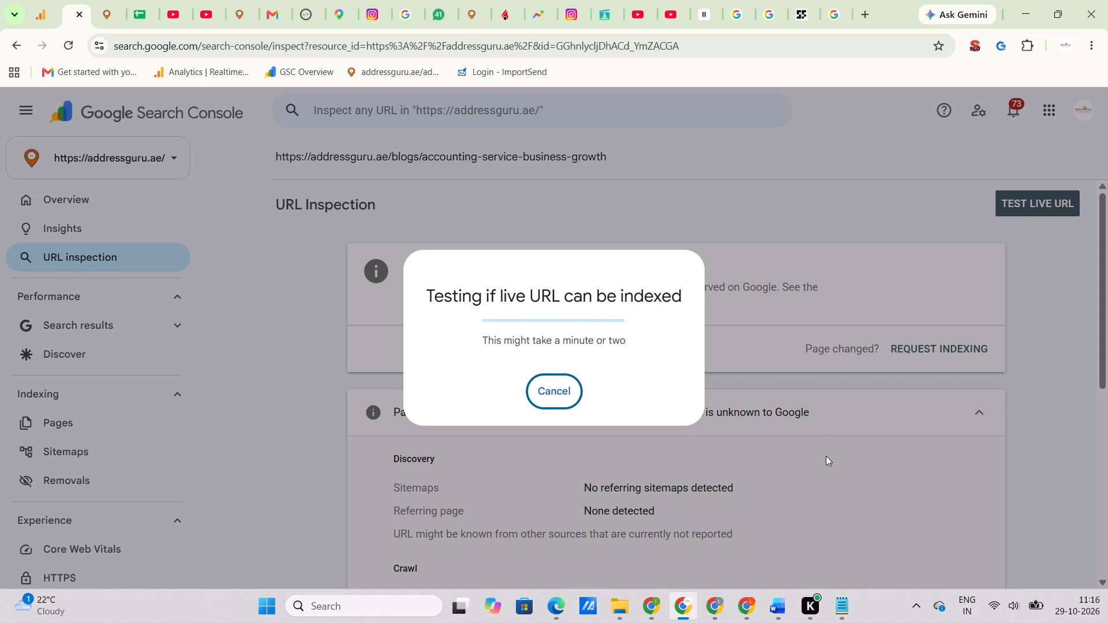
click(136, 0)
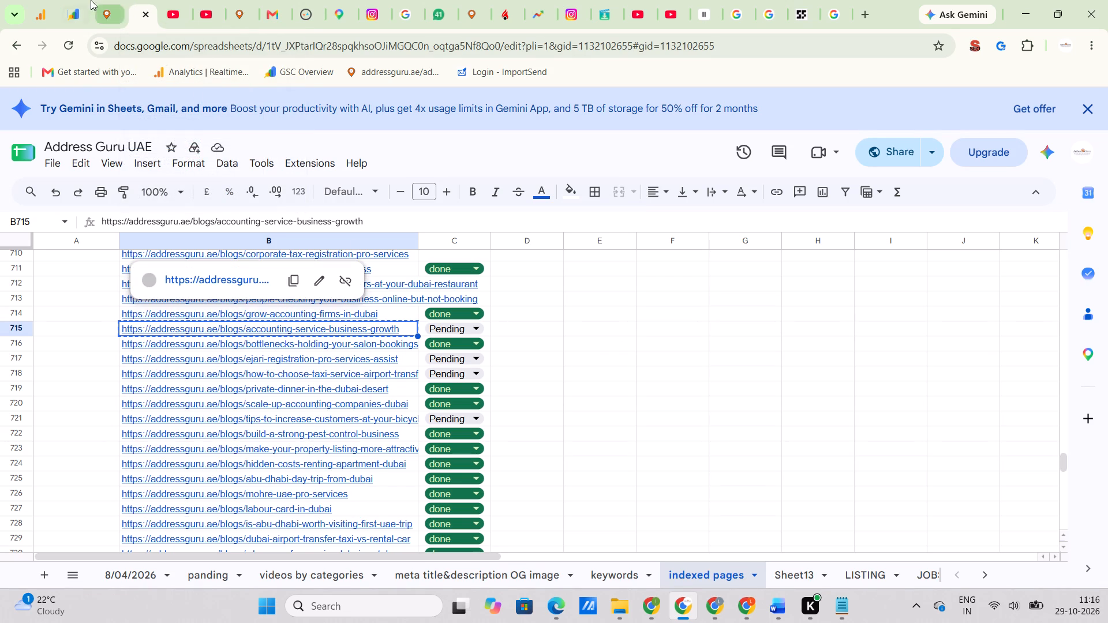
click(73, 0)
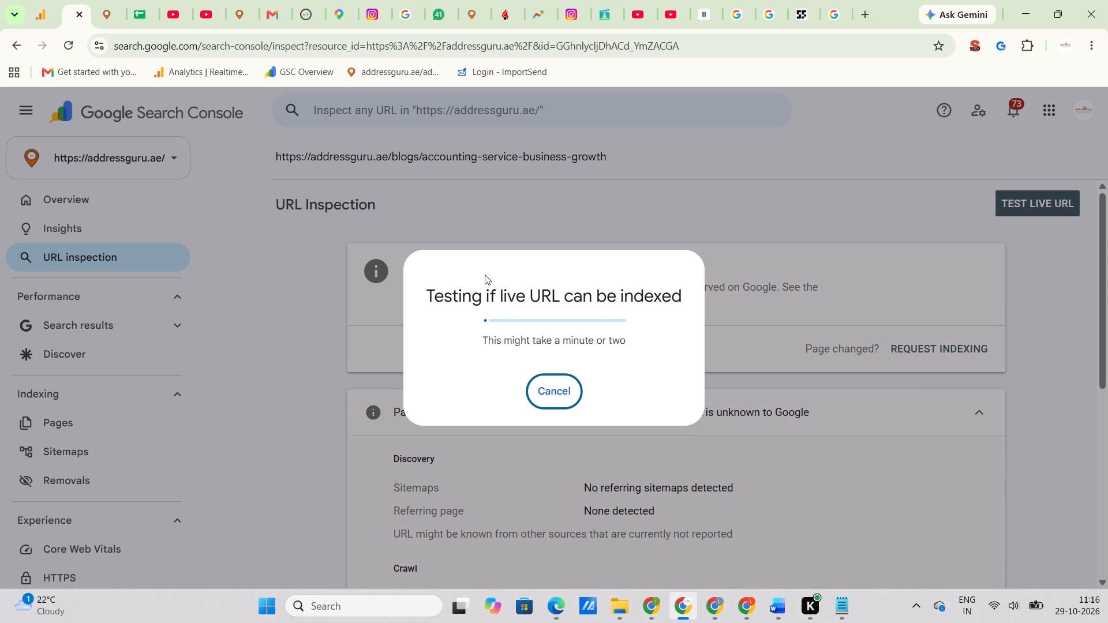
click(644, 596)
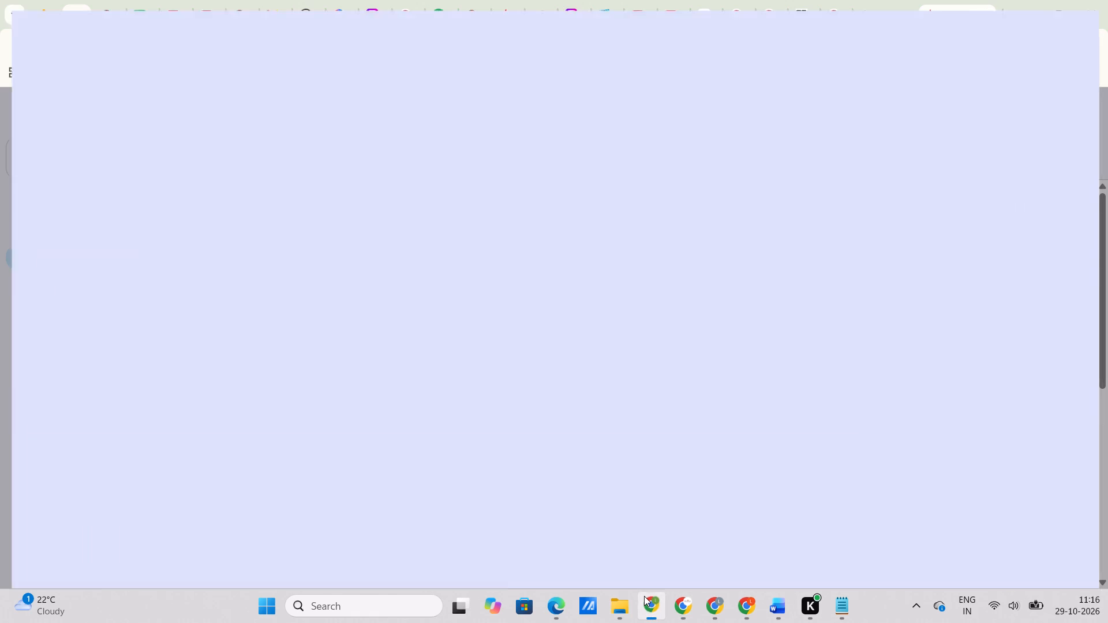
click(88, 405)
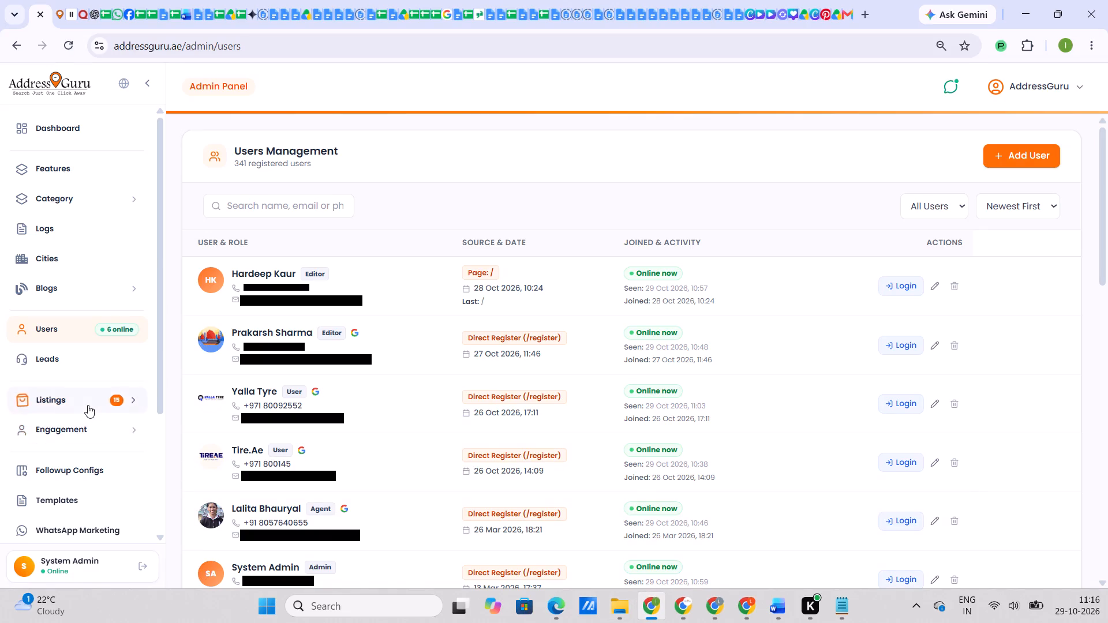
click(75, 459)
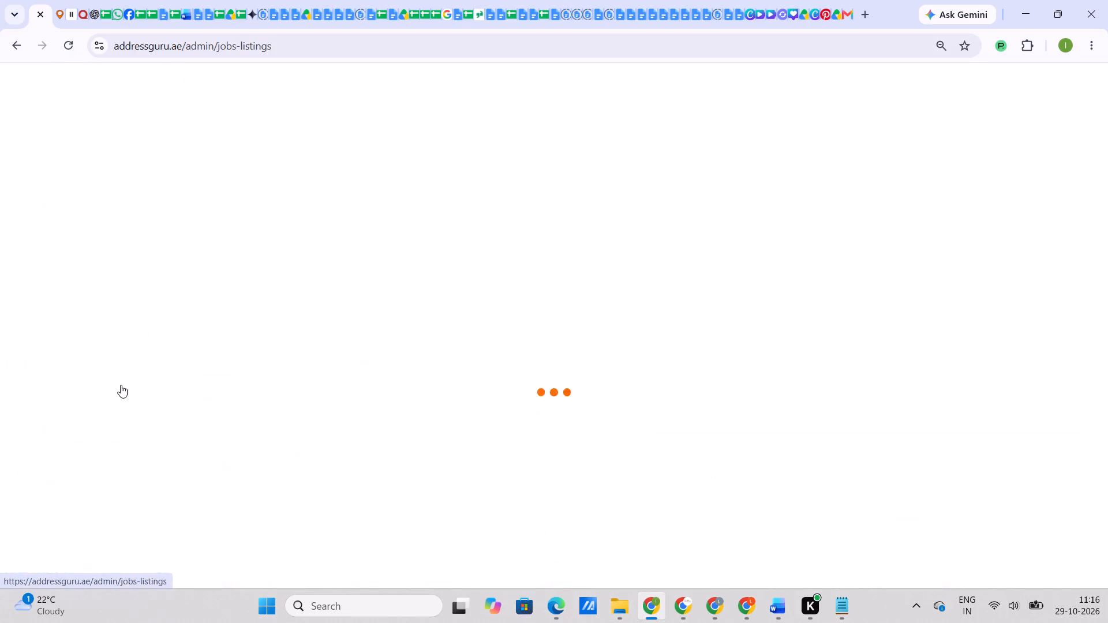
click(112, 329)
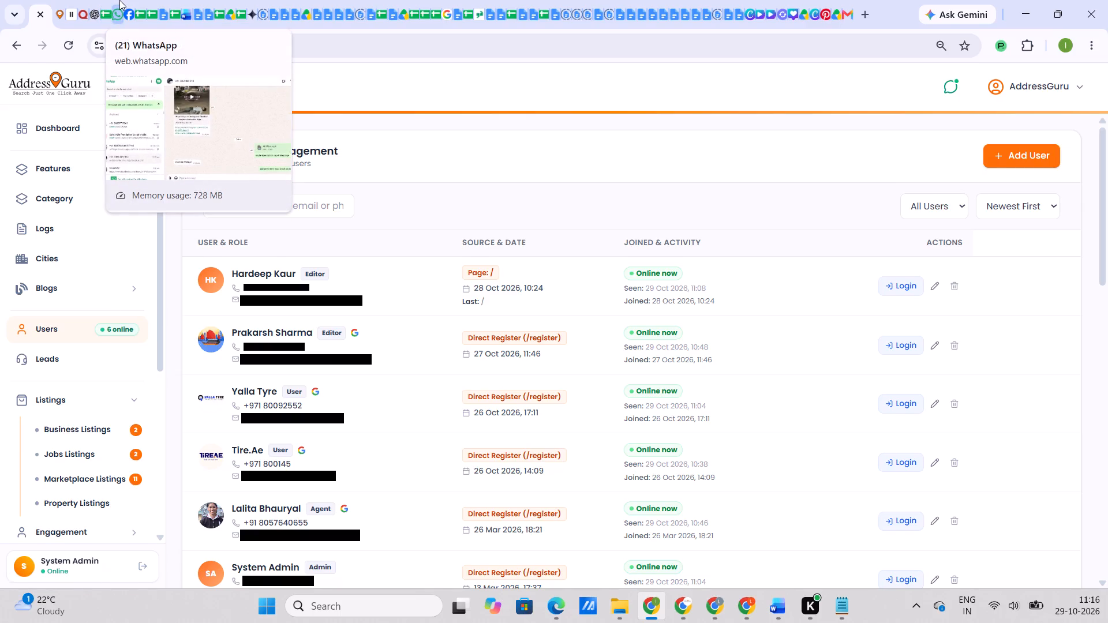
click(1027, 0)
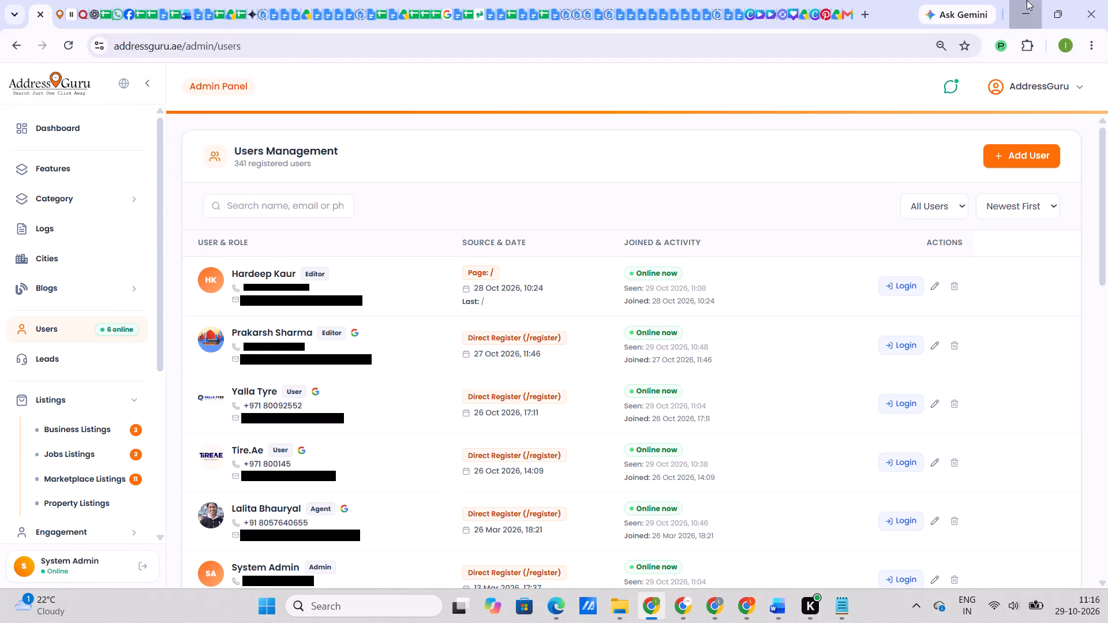
Dismiss the indexing confirmation, copy the documents-prepare-before-meeting-architect-in-uae blog URL and find it in the indexed pages sheet.
click(697, 380)
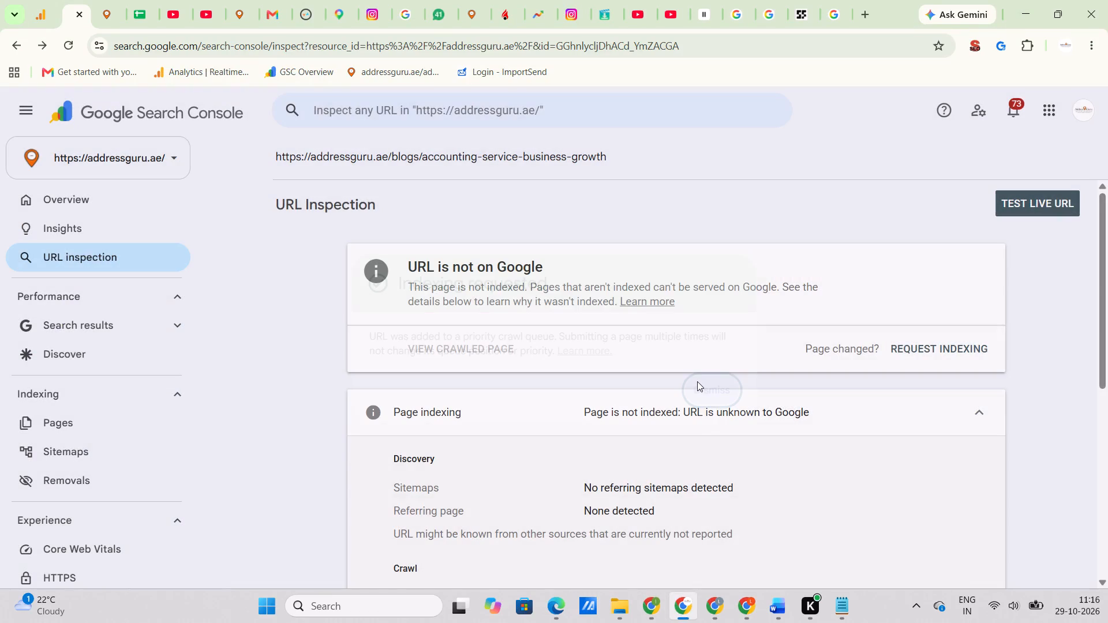
click(113, 0)
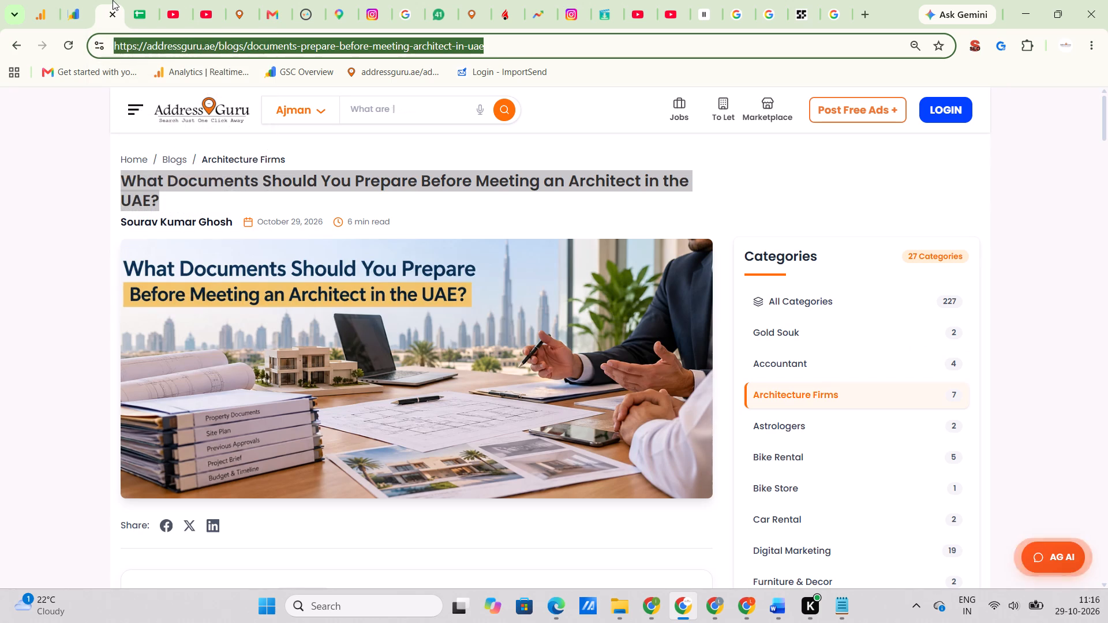
click(506, 35)
click(516, 37)
key(ctrl+a)
key(ctrl+c)
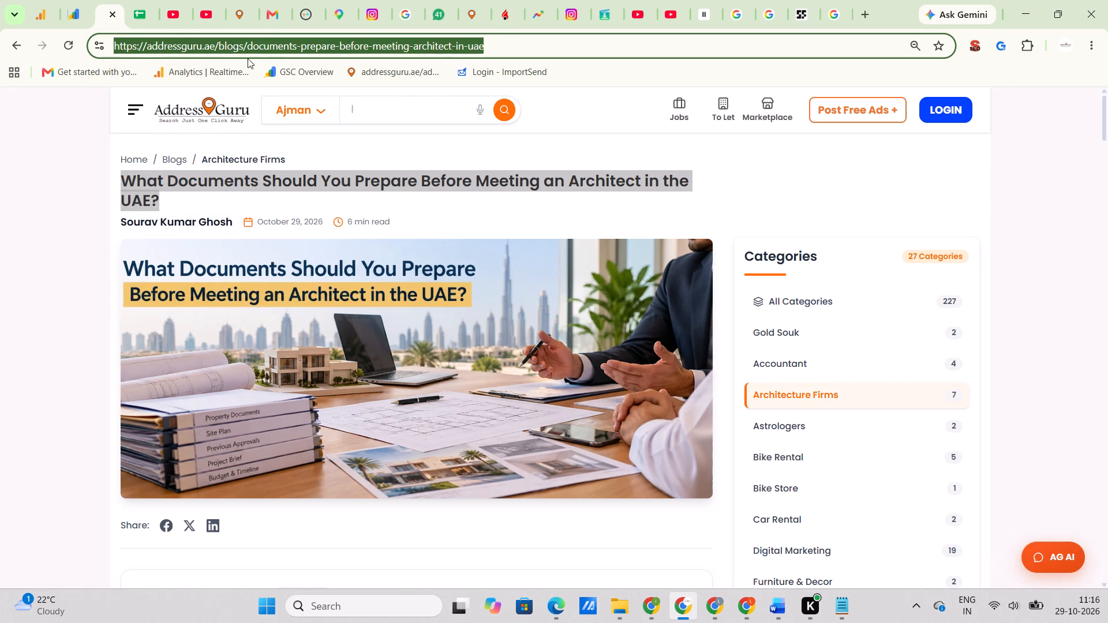
click(151, 0)
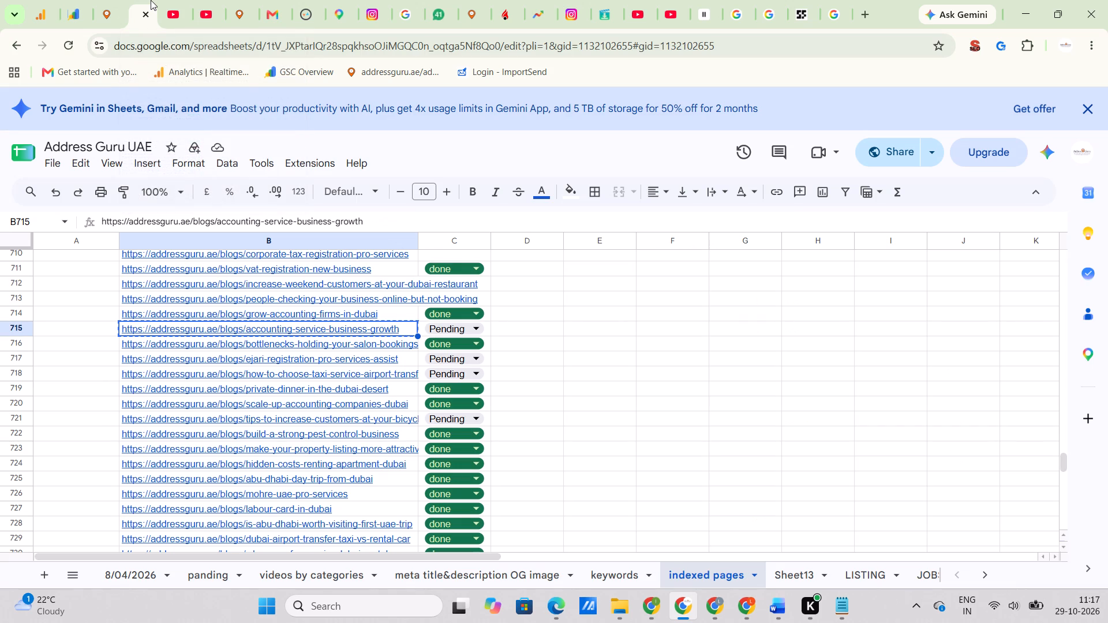
key(ctrl+f)
key(ctrl+v)
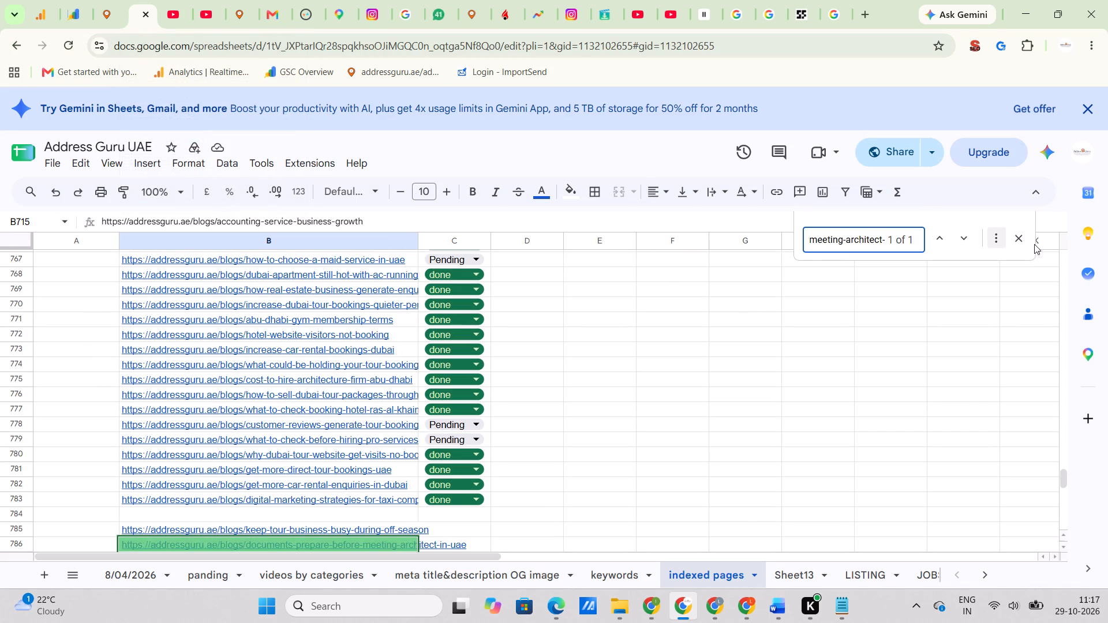
click(1023, 243)
scroll(643, 367, down, 2)
Inspect the documents-prepare-before-meeting-architect-in-uae URL in Search Console and request its indexing.
click(75, 0)
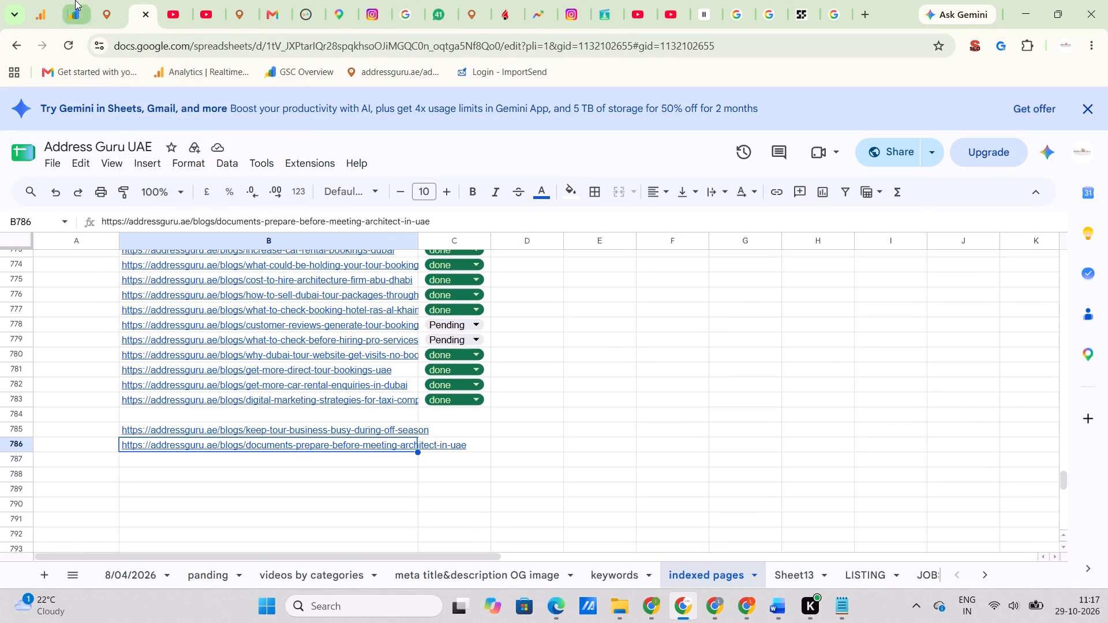
click(439, 104)
key(ctrl+v)
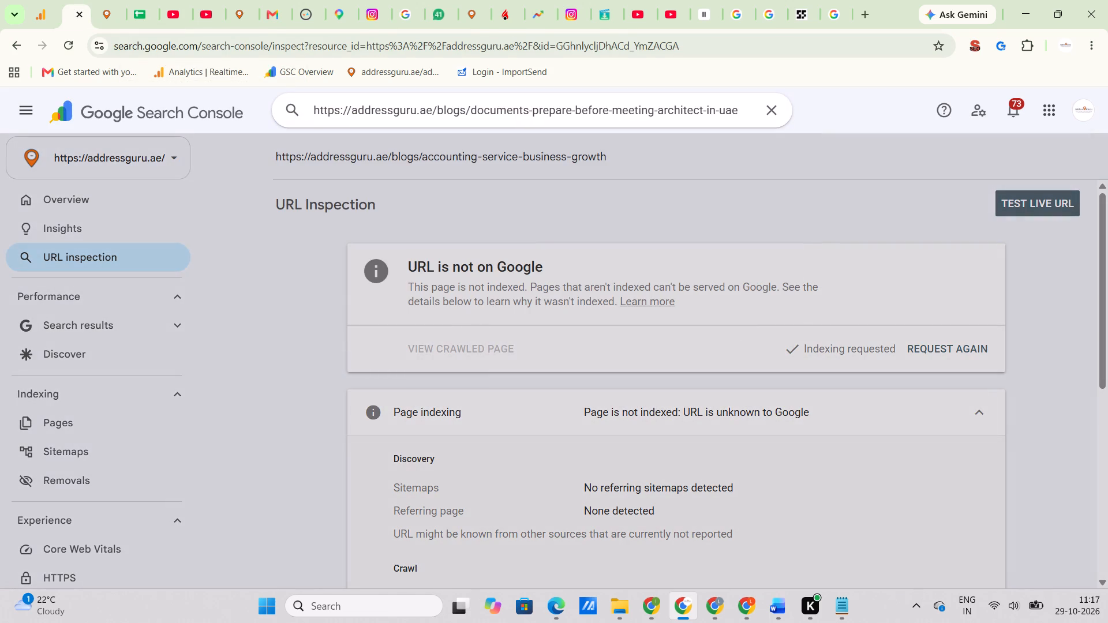
key(Return)
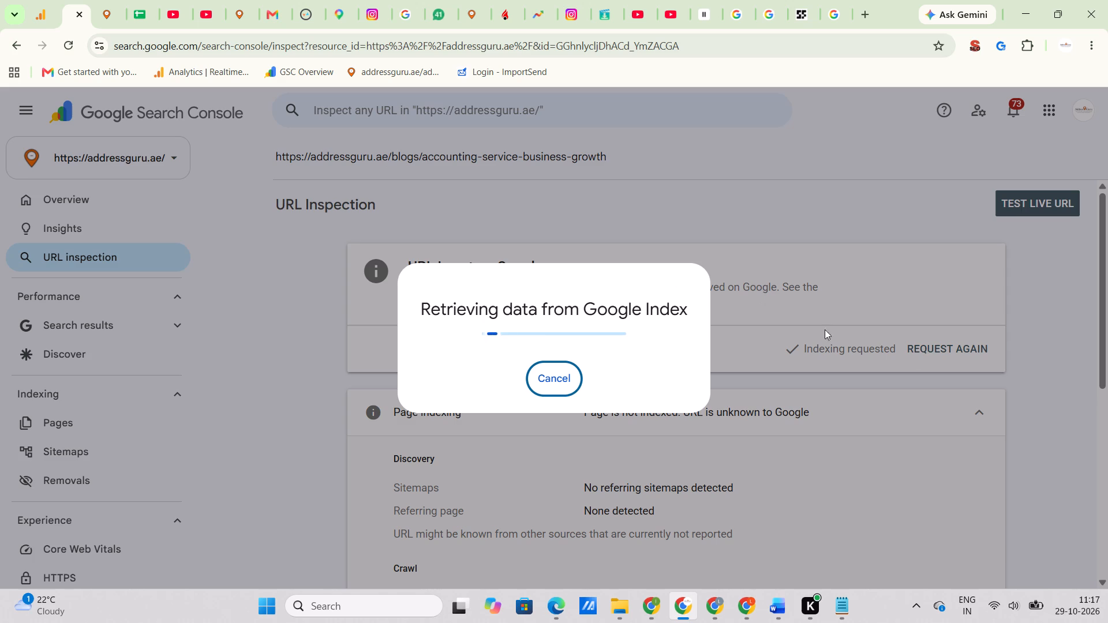
click(931, 351)
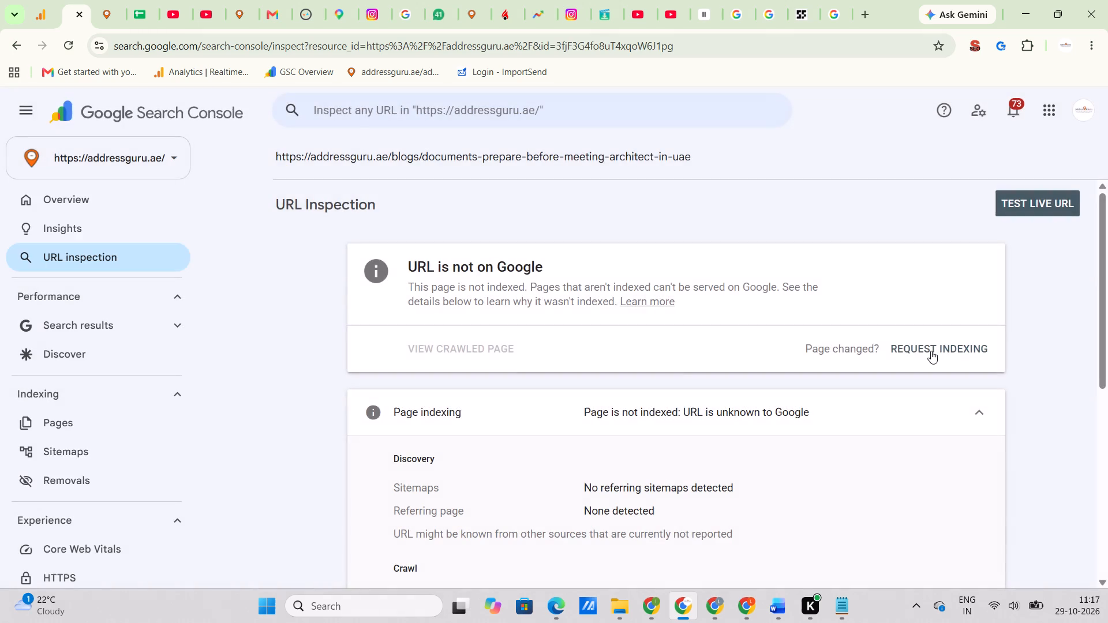
Return to the UAE Blogs list and open the post "How to Find the Right Architecture Firm for a Villa in Ajman".
click(142, 0)
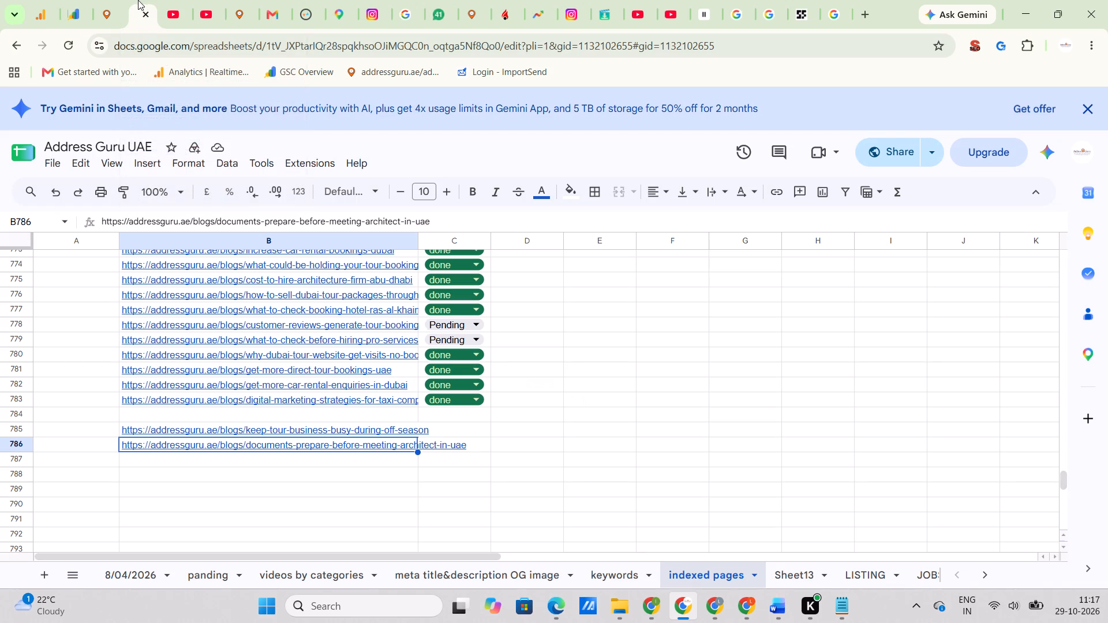
click(105, 0)
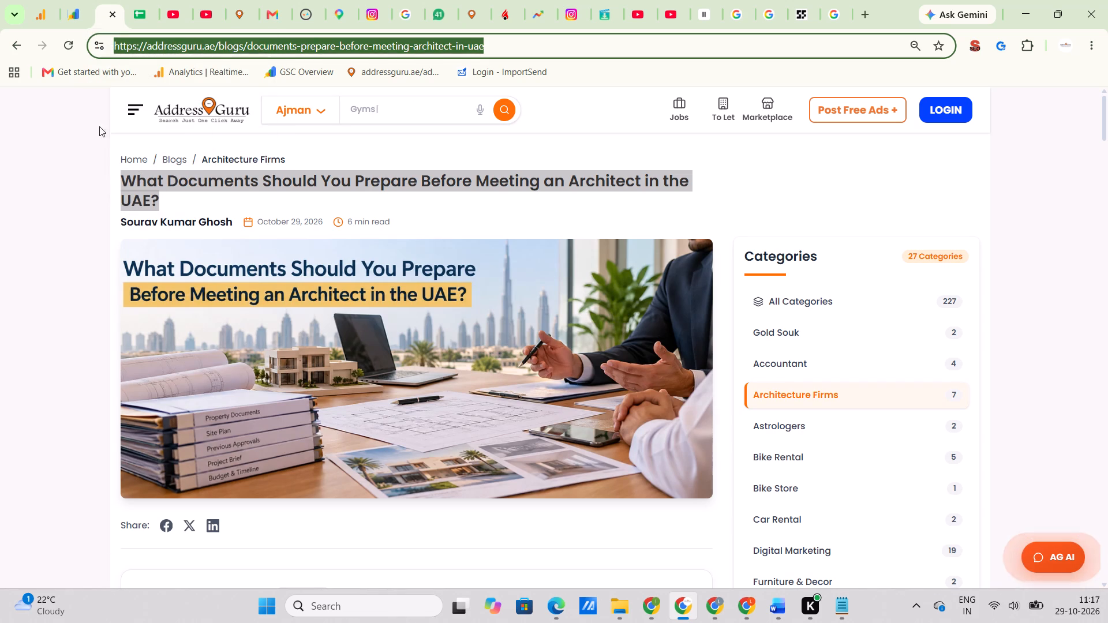
click(23, 44)
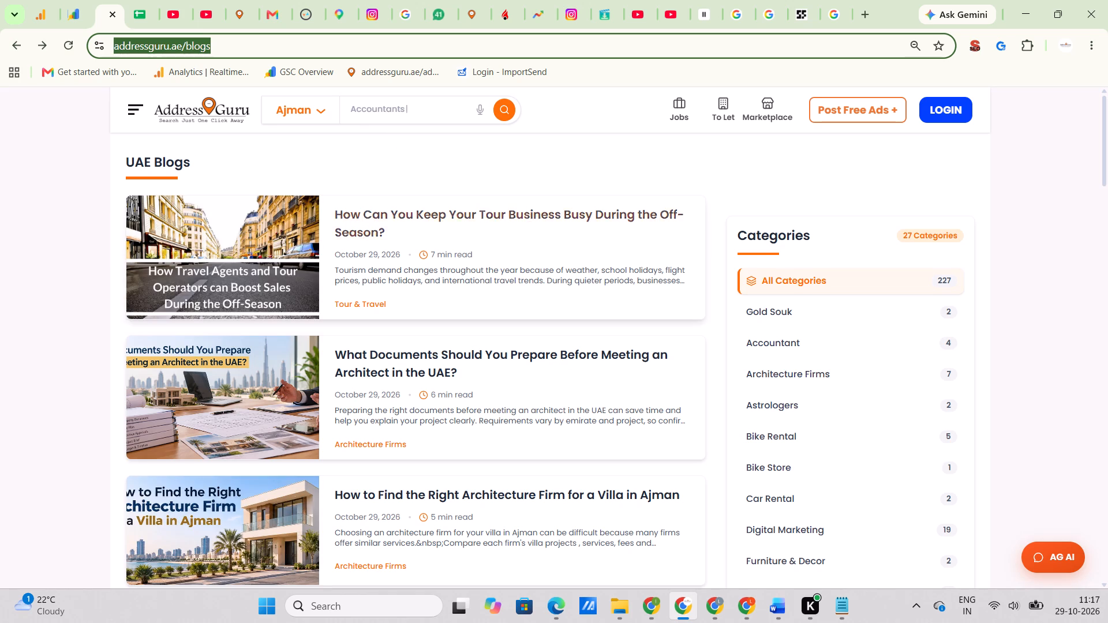
scroll(444, 272, down, 3)
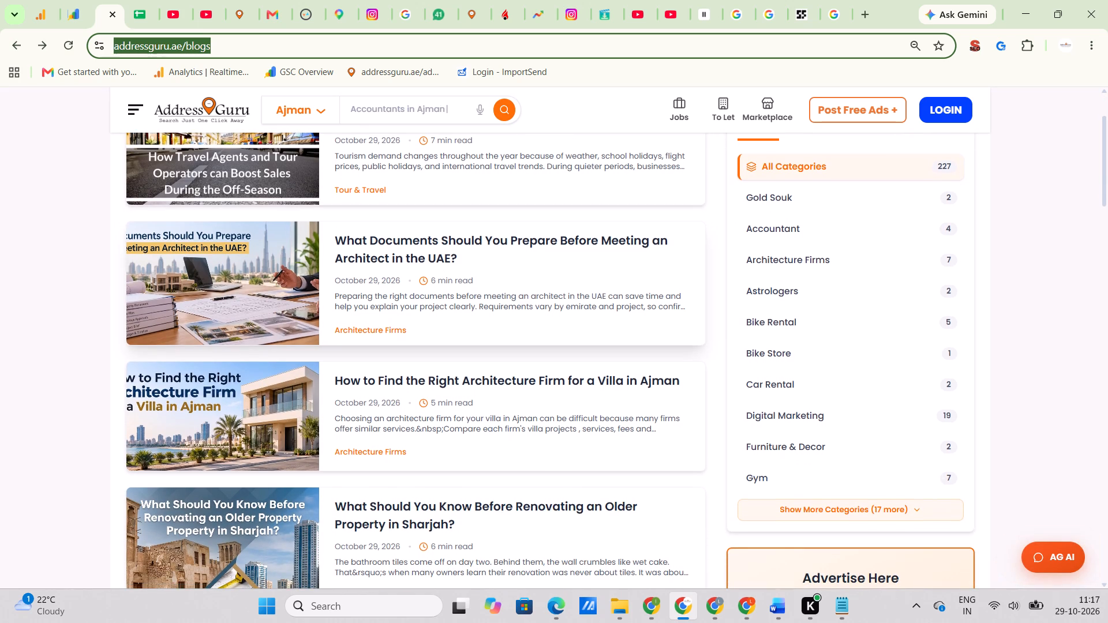
scroll(439, 282, down, 2)
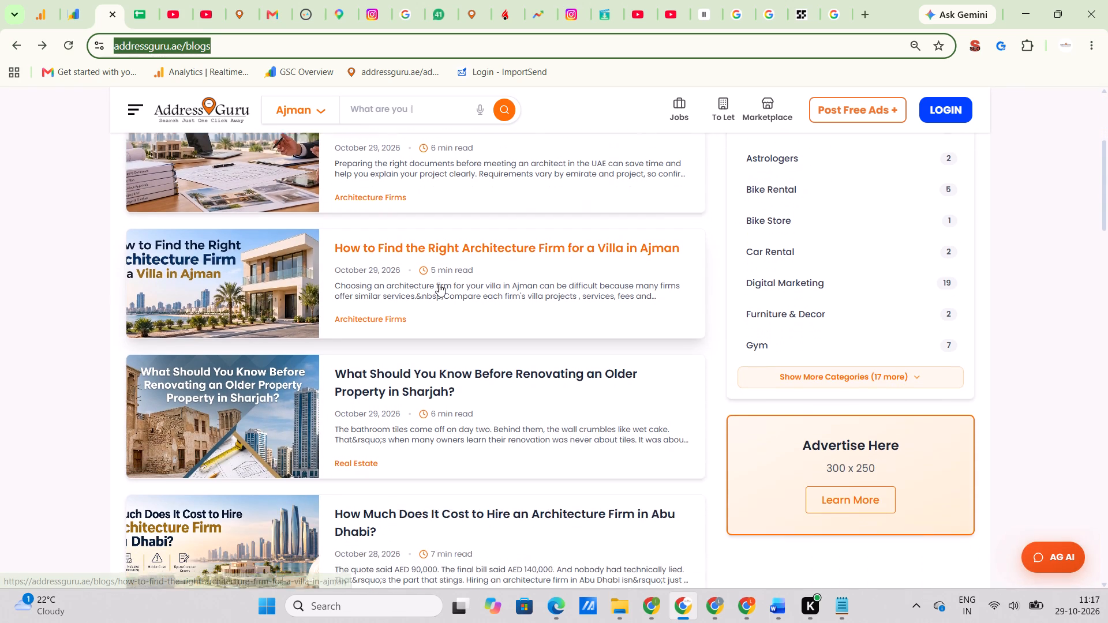
scroll(439, 284, down, 1)
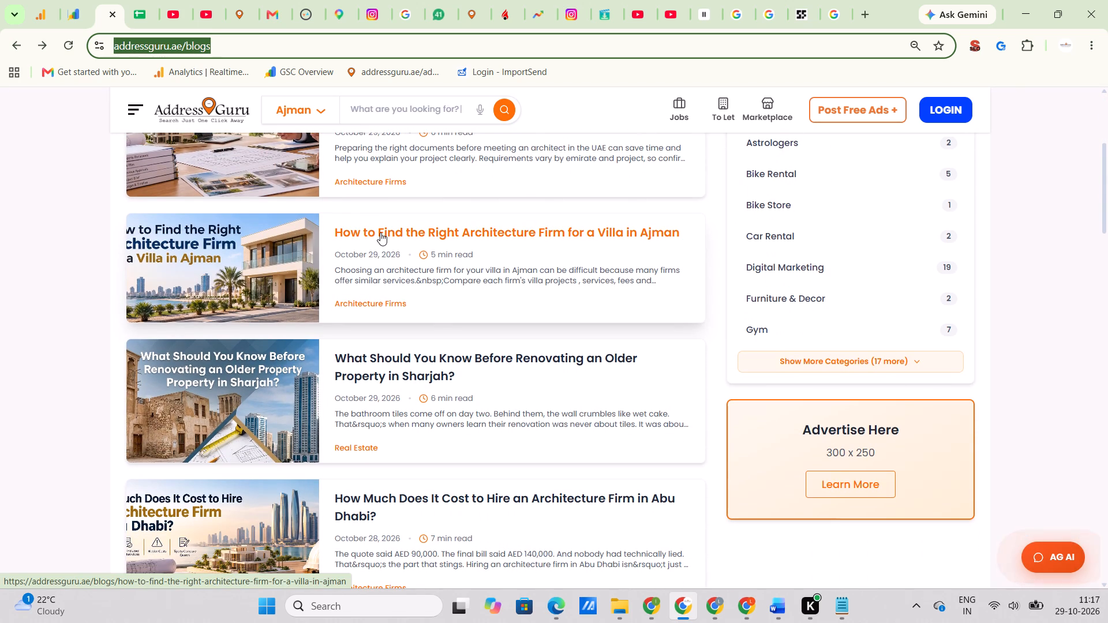
click(380, 232)
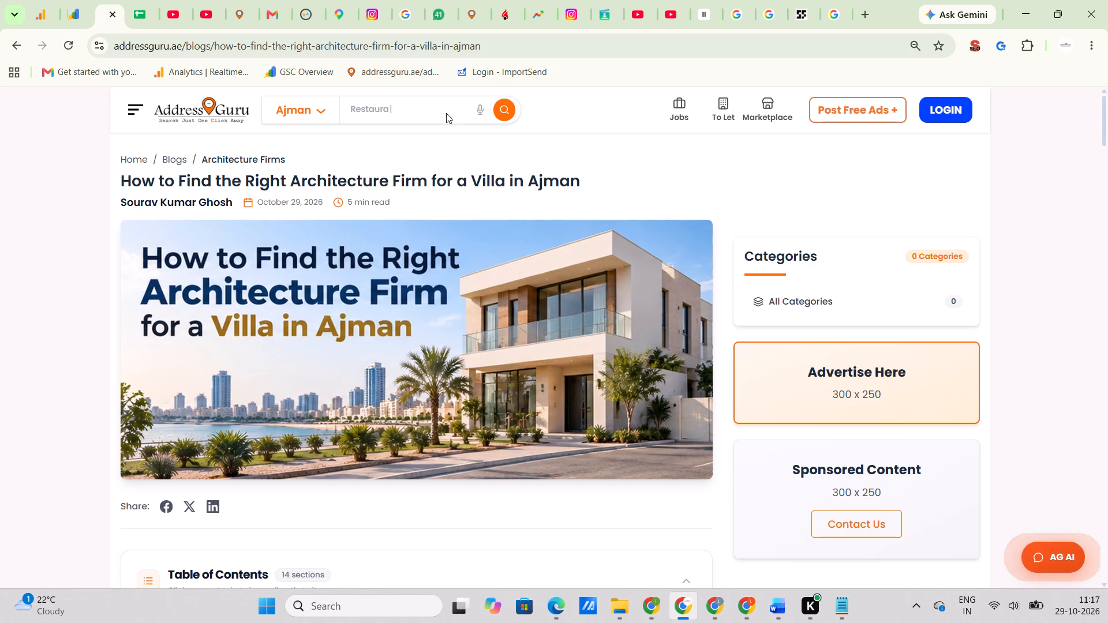
Copy the Ajman villa post's title, search for it in the admin panel's blogs list and open the post for editing.
click(550, 42)
click(550, 42)
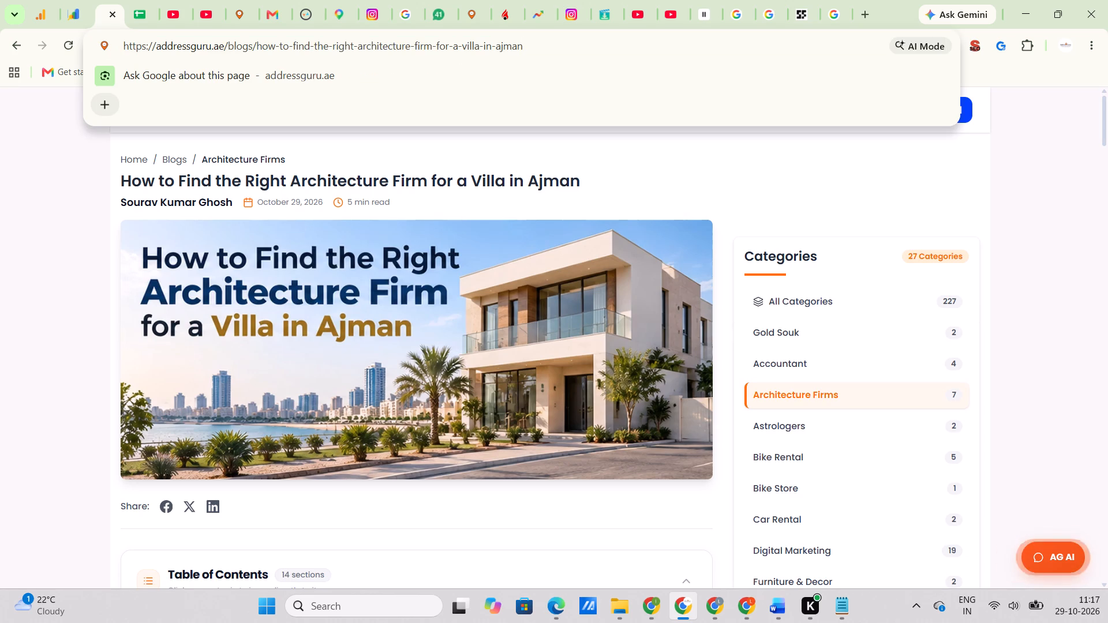
key(ctrl+a)
key(ctrl+c)
click(550, 42)
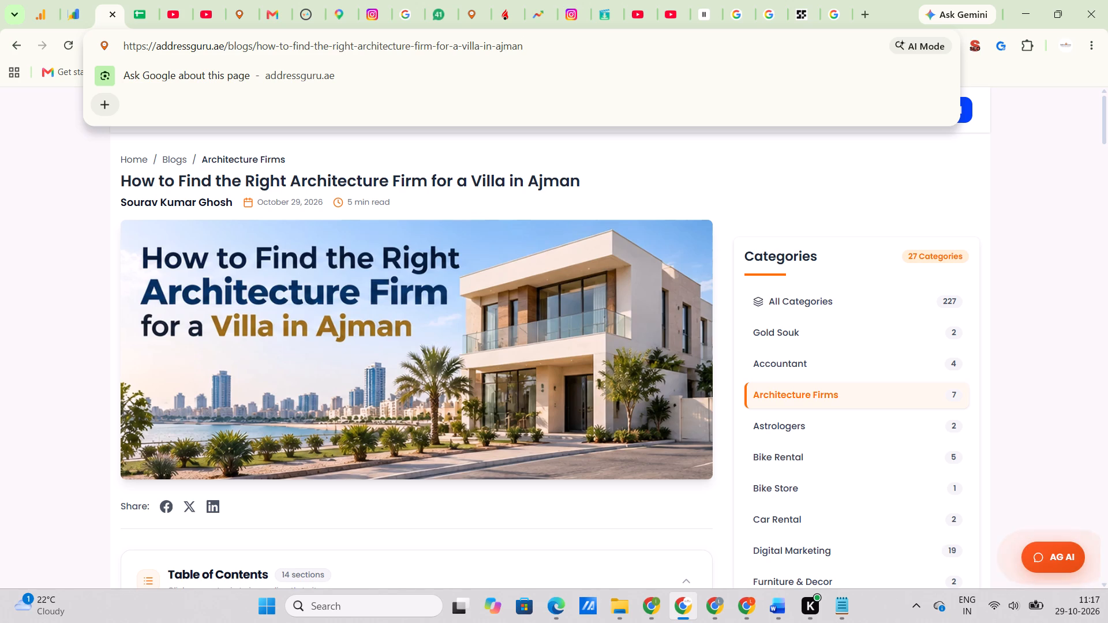
drag(589, 175, 111, 191)
key(ctrl+c)
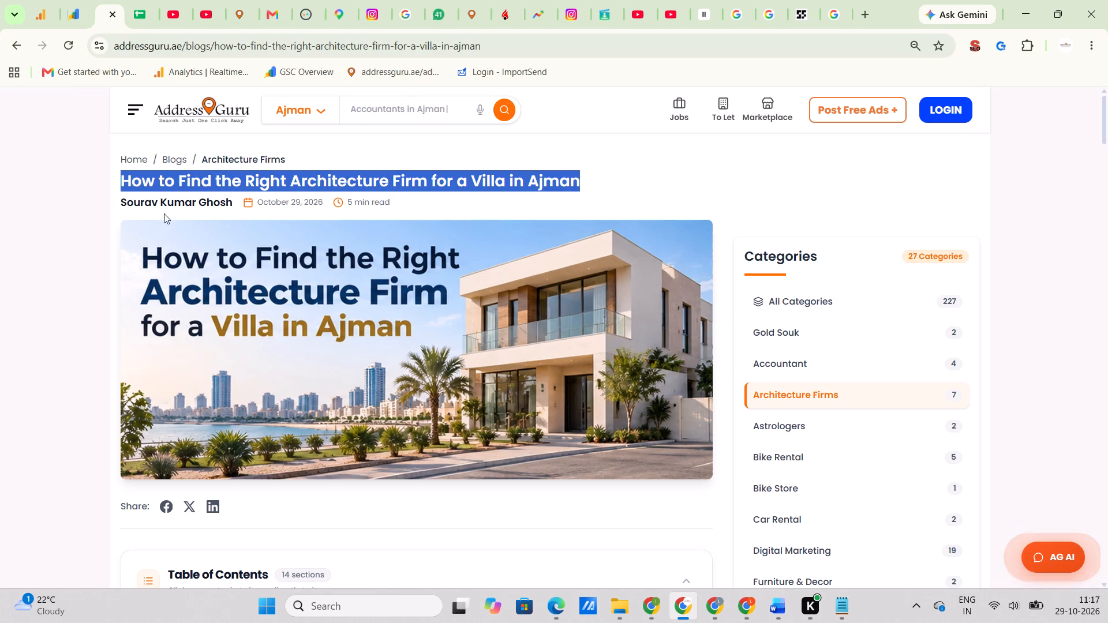
click(655, 604)
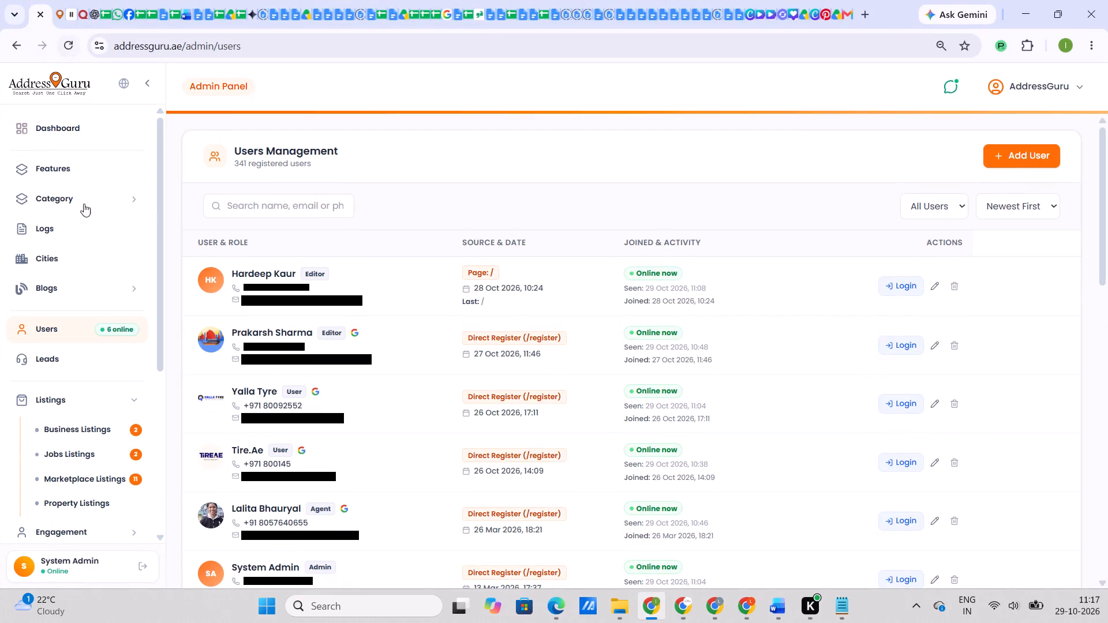
click(55, 279)
click(61, 332)
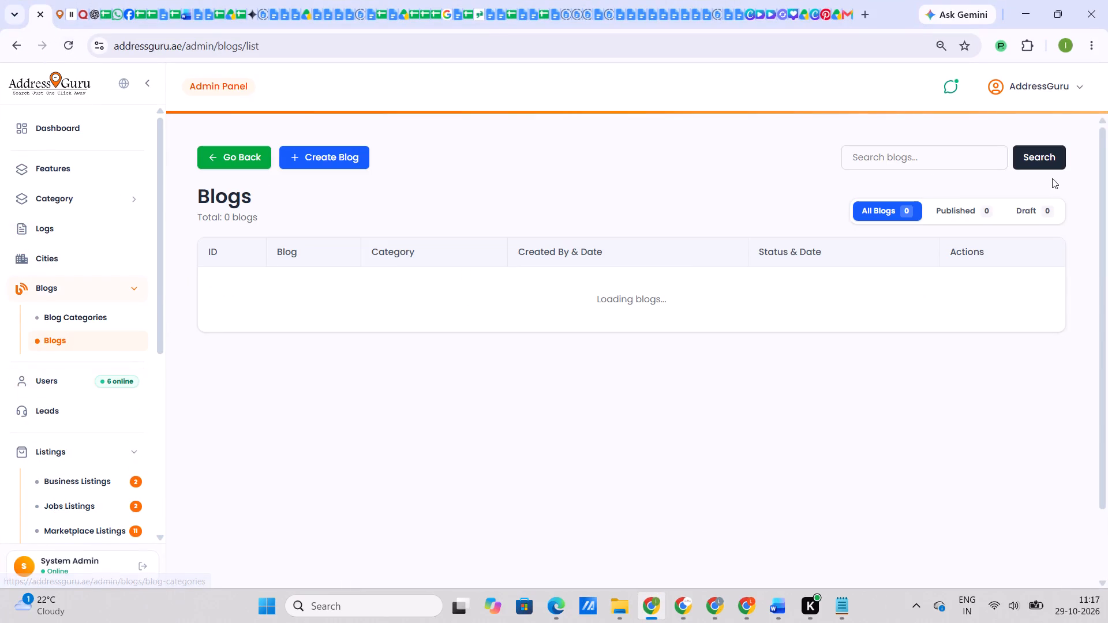
click(915, 157)
key(ctrl+v)
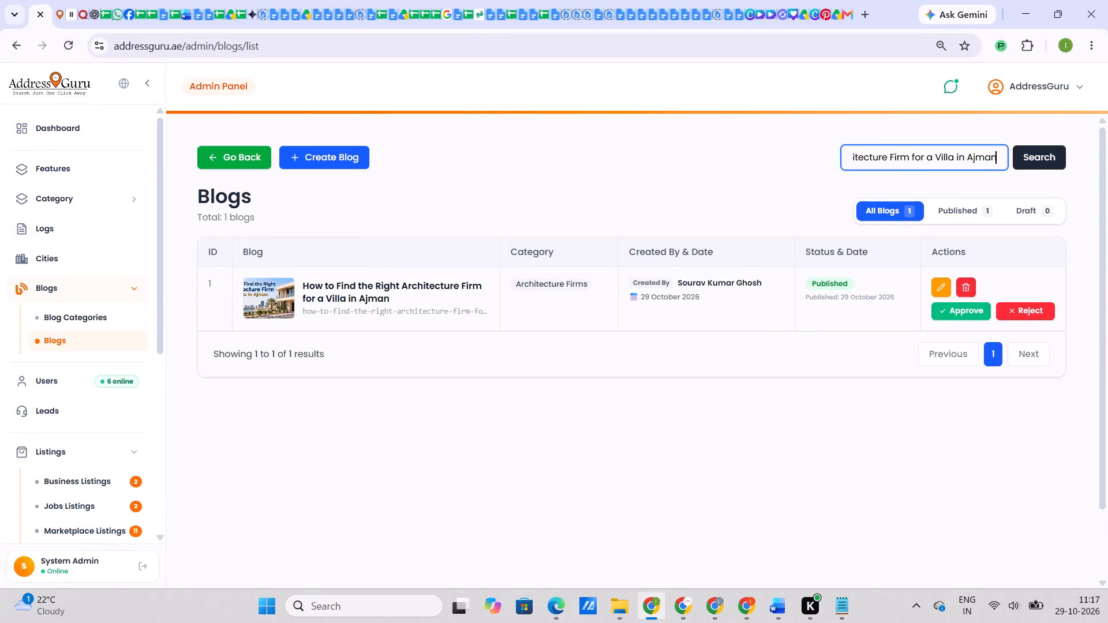
click(942, 283)
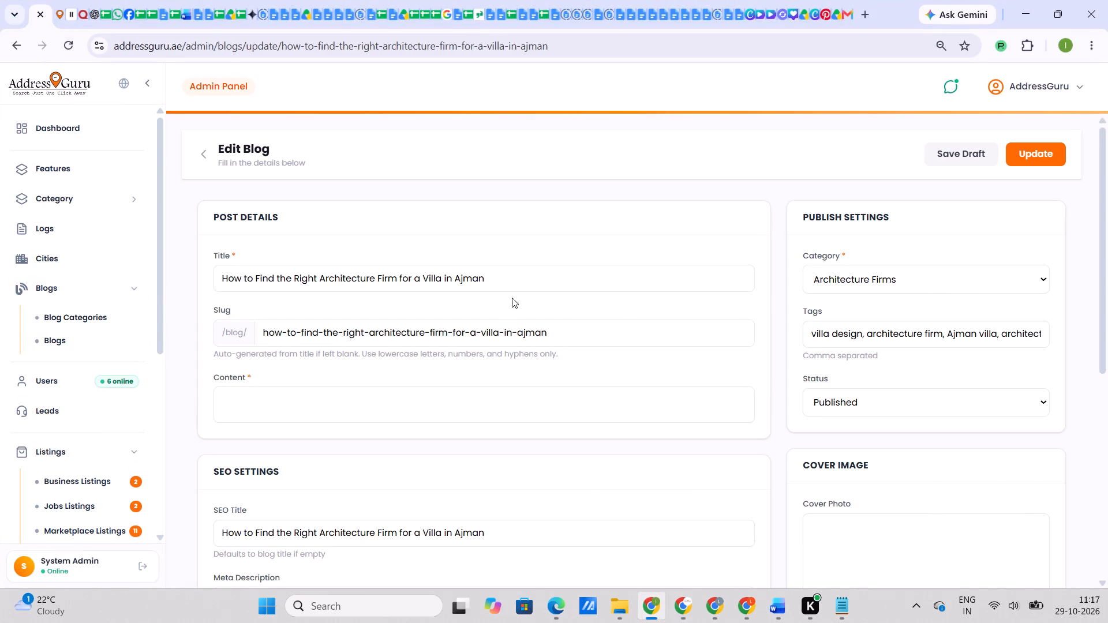
Shorten the post's slug to how-to-find-right-architecture-firm-for-villa-in-ajman and update the blog.
click(477, 328)
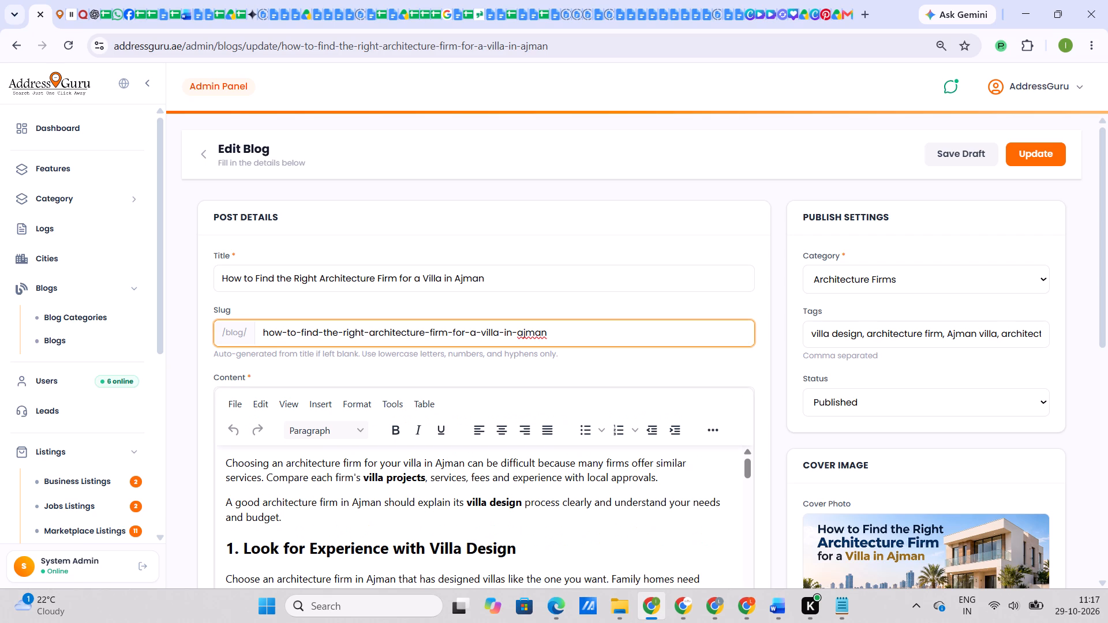
key(BackSpace)
key(BackSpace)
double_click(336, 331)
key(BackSpace)
key(BackSpace)
key(BackSpace)
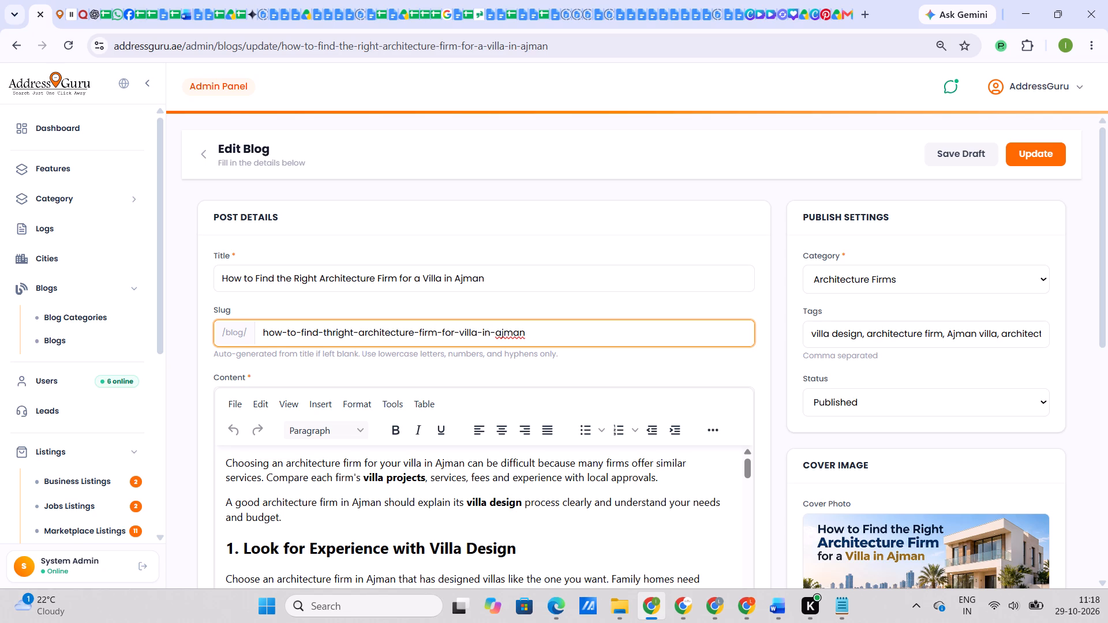
key(BackSpace)
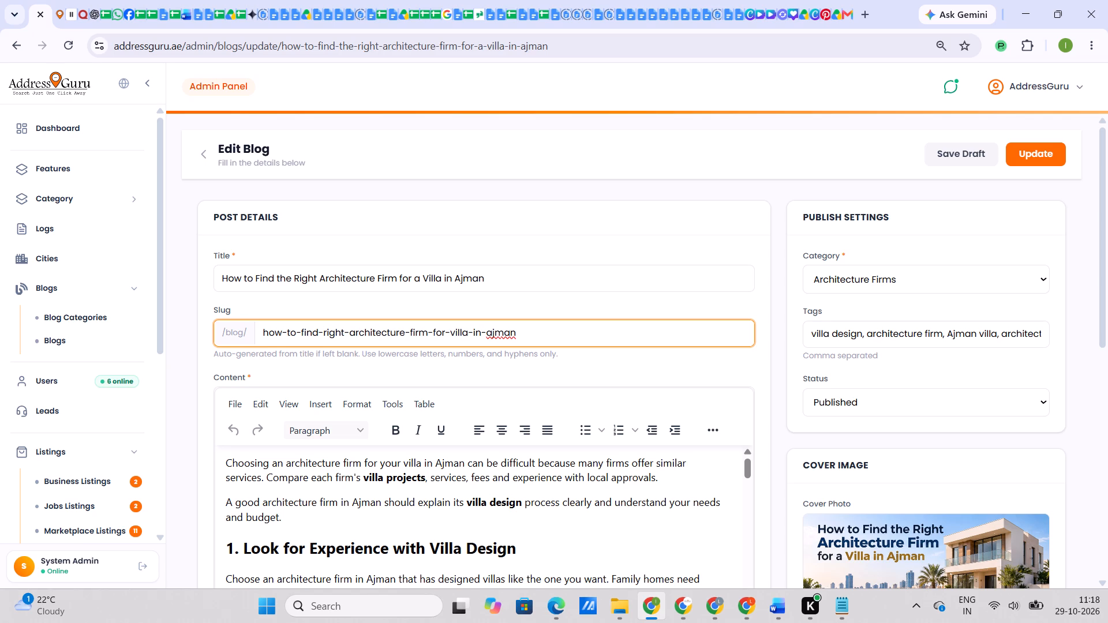
click(1039, 155)
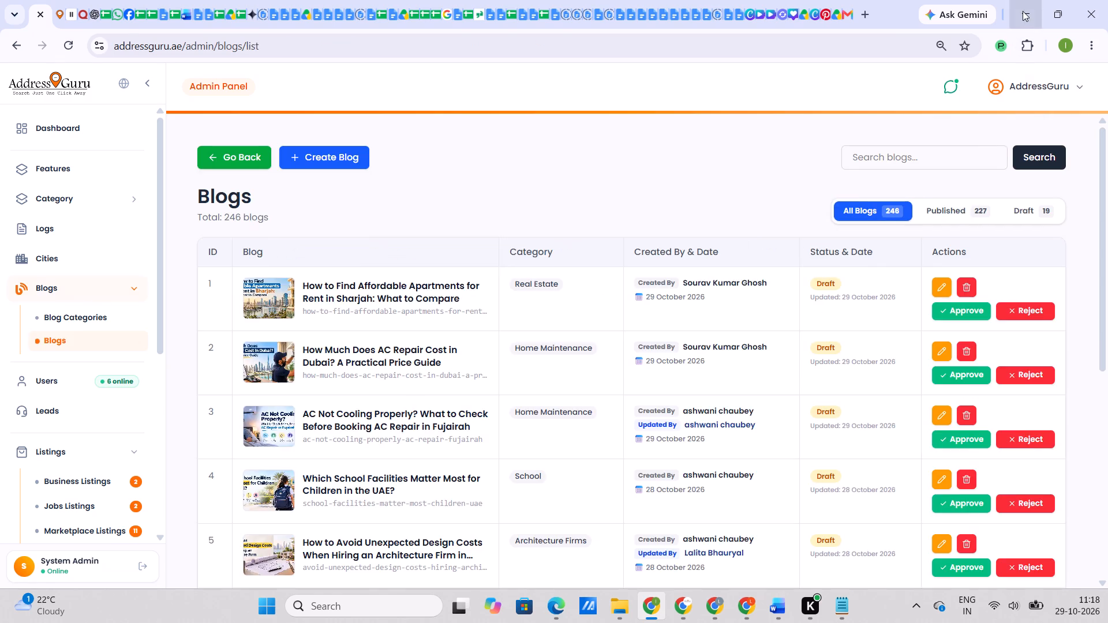
Return to the public site and reopen the post "How to Find the Right Architecture Firm for a Villa in Ajman" from the UAE Blogs list.
click(1023, 11)
click(61, 46)
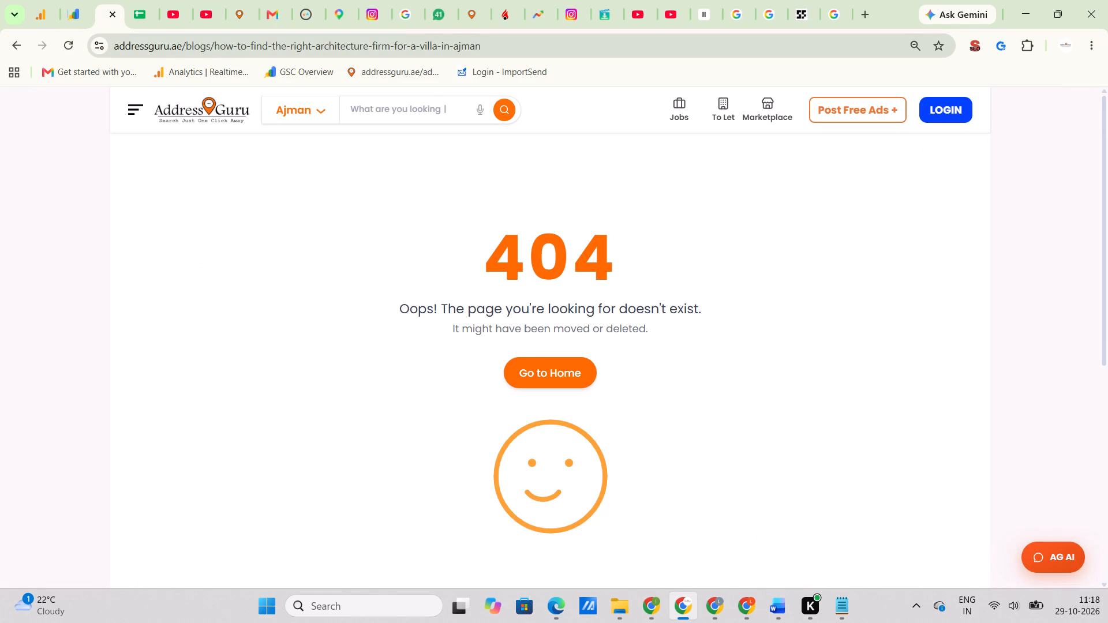
click(21, 45)
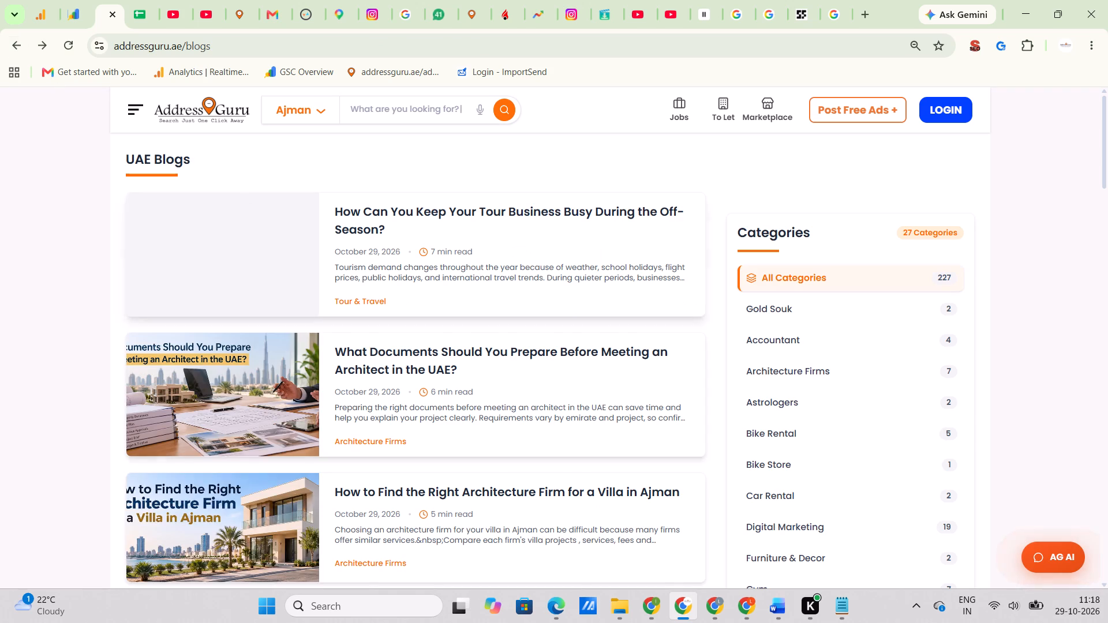
scroll(501, 422, down, 1)
click(476, 325)
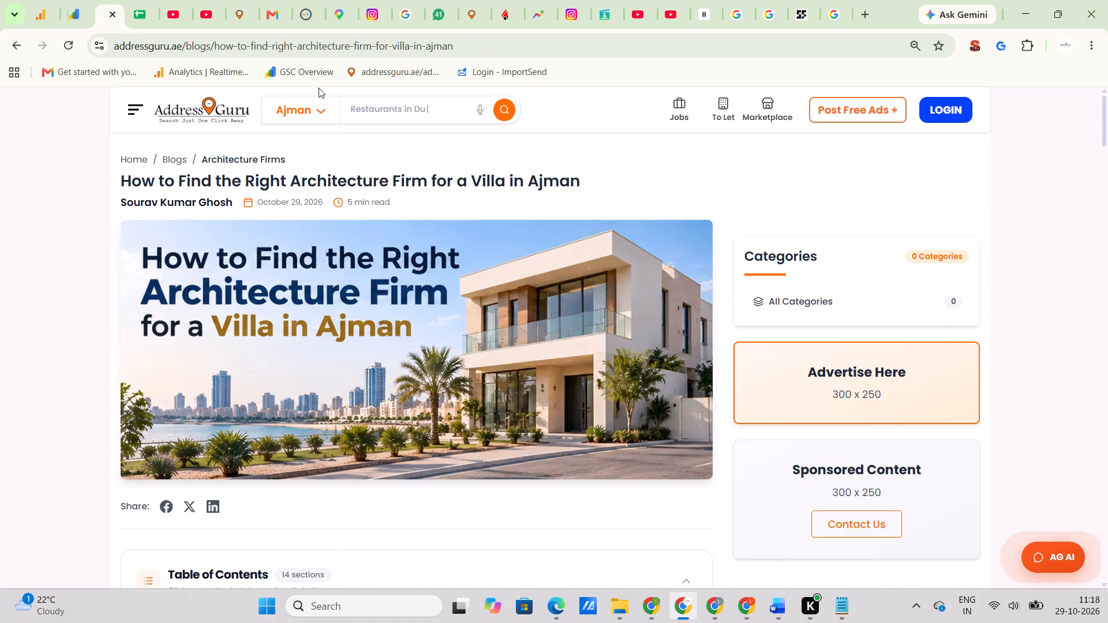
Copy the Ajman villa post's updated URL into cell B787 of the indexed pages sheet in Address Guru UAE.
click(508, 46)
click(516, 46)
key(ctrl+a)
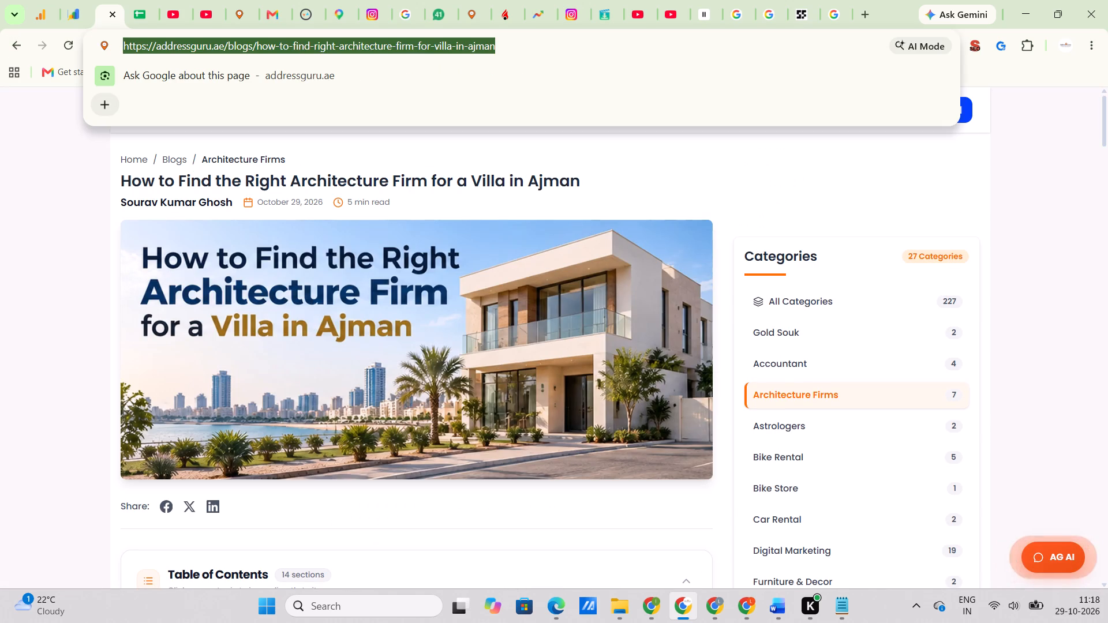
key(ctrl+c)
click(137, 0)
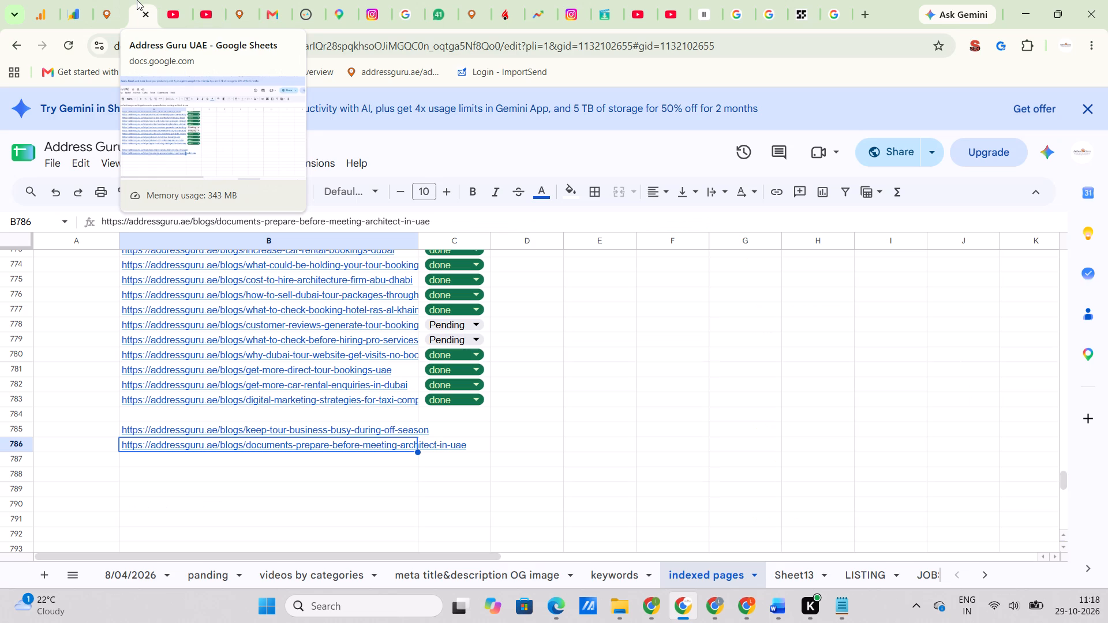
key(Down)
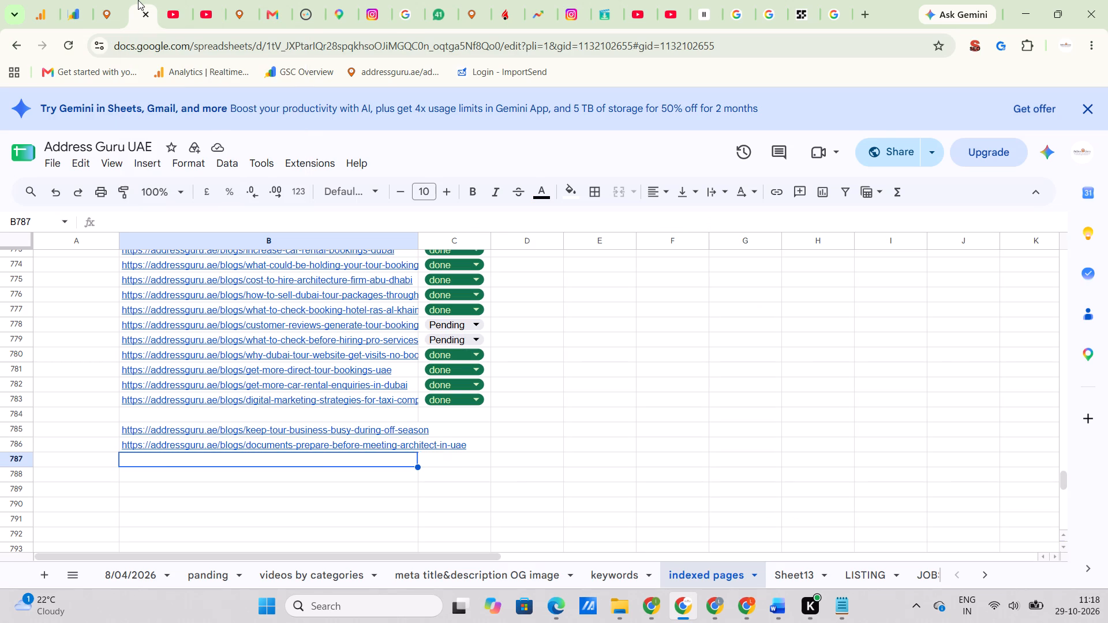
key(ctrl+v)
key(Down)
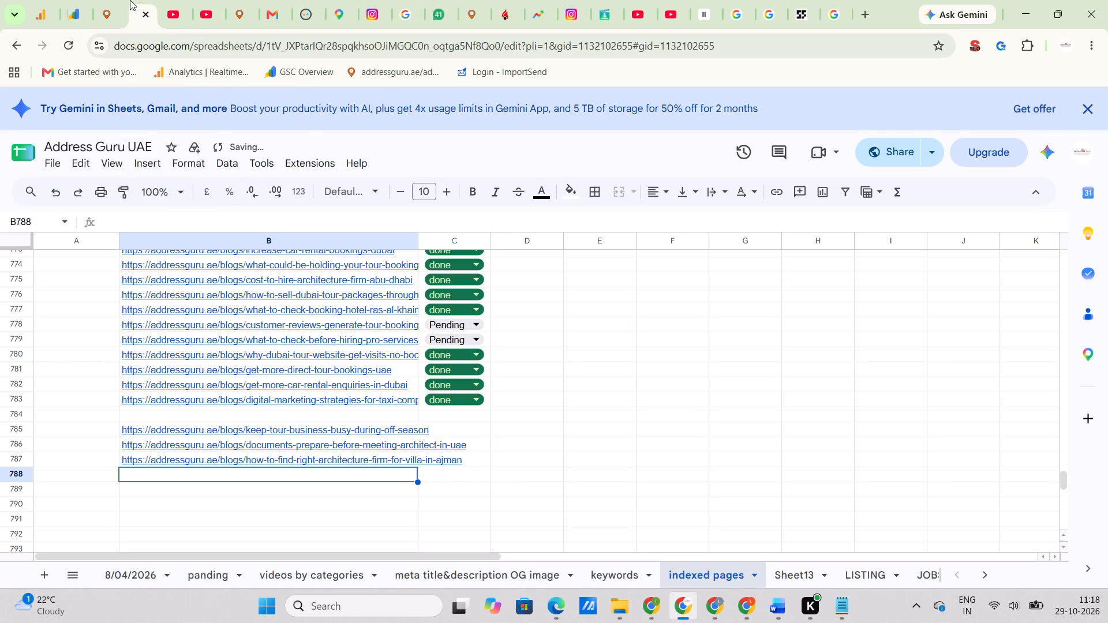
Inspect the how-to-find-right-architecture-firm-for-villa-in-ajman URL in Search Console and request its indexing.
click(81, 0)
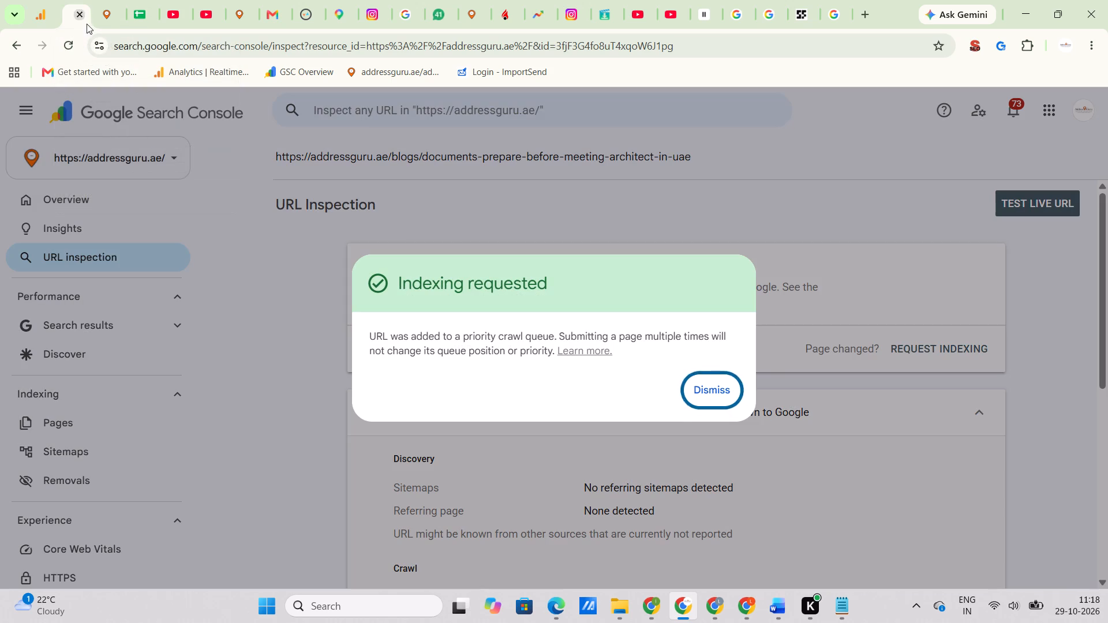
click(705, 385)
click(575, 119)
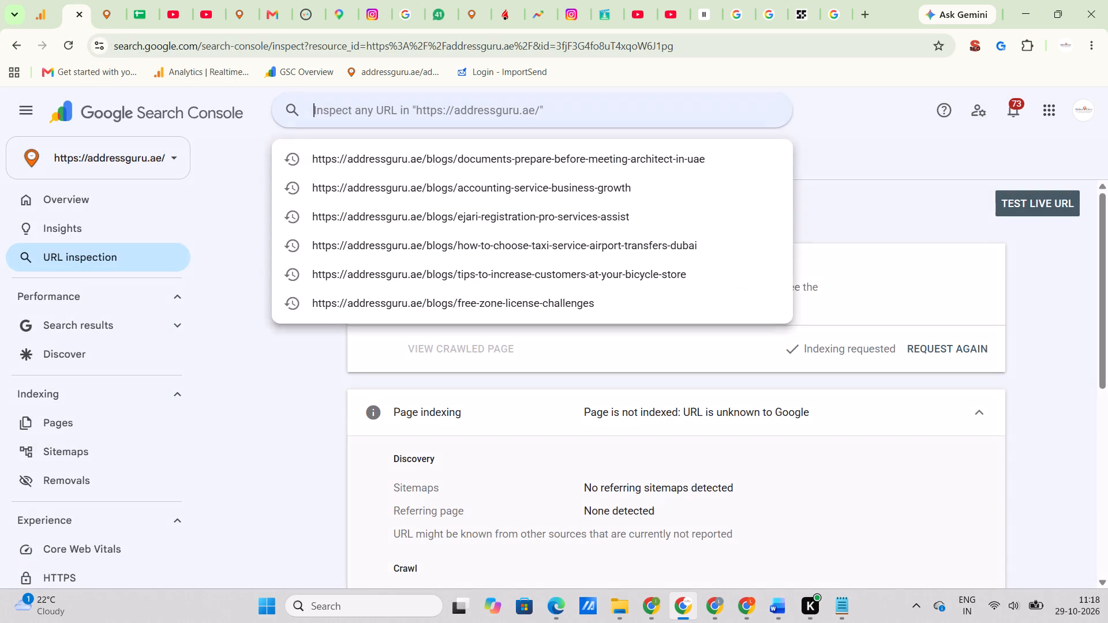
key(ctrl+v)
key(Return)
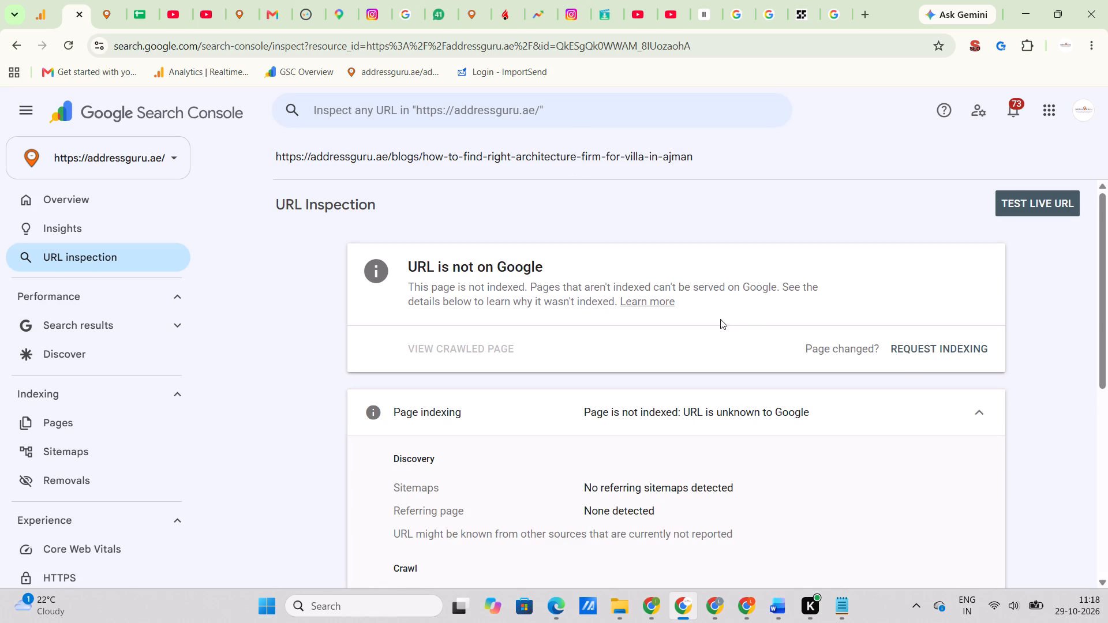
click(912, 353)
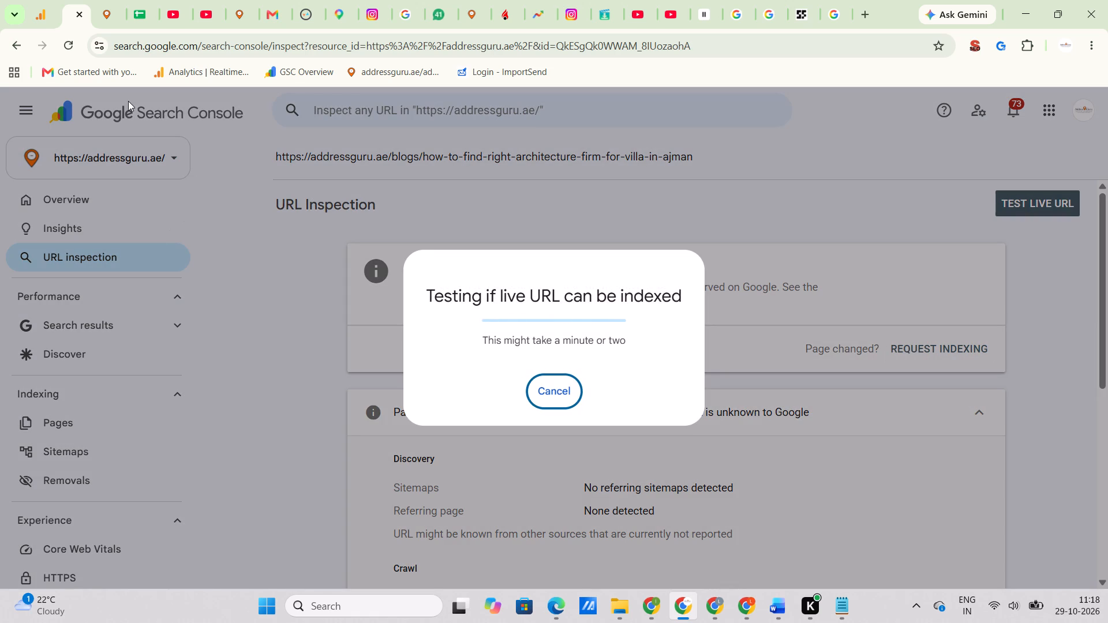
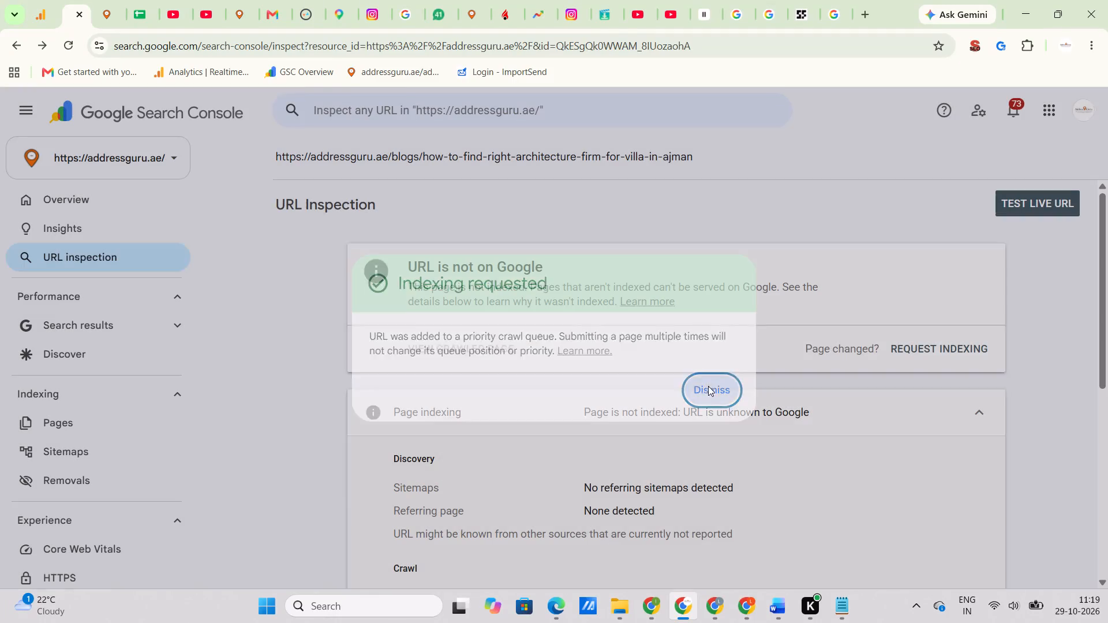
Return from the Ajman villa post to the blogs list on the Address Guru UAE public site.
click(104, 0)
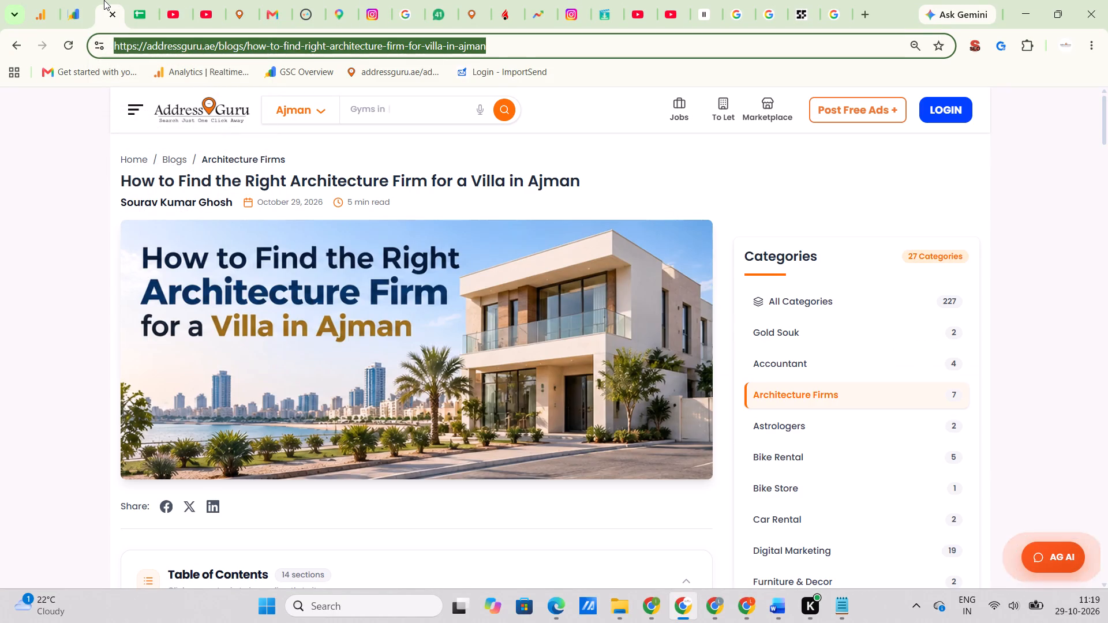
click(13, 49)
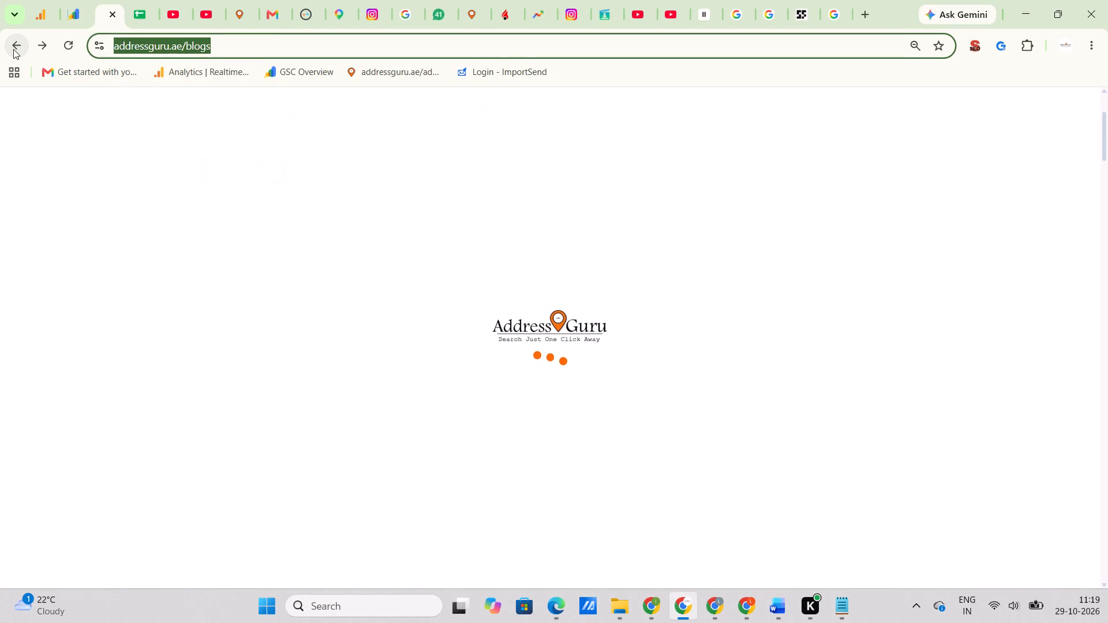
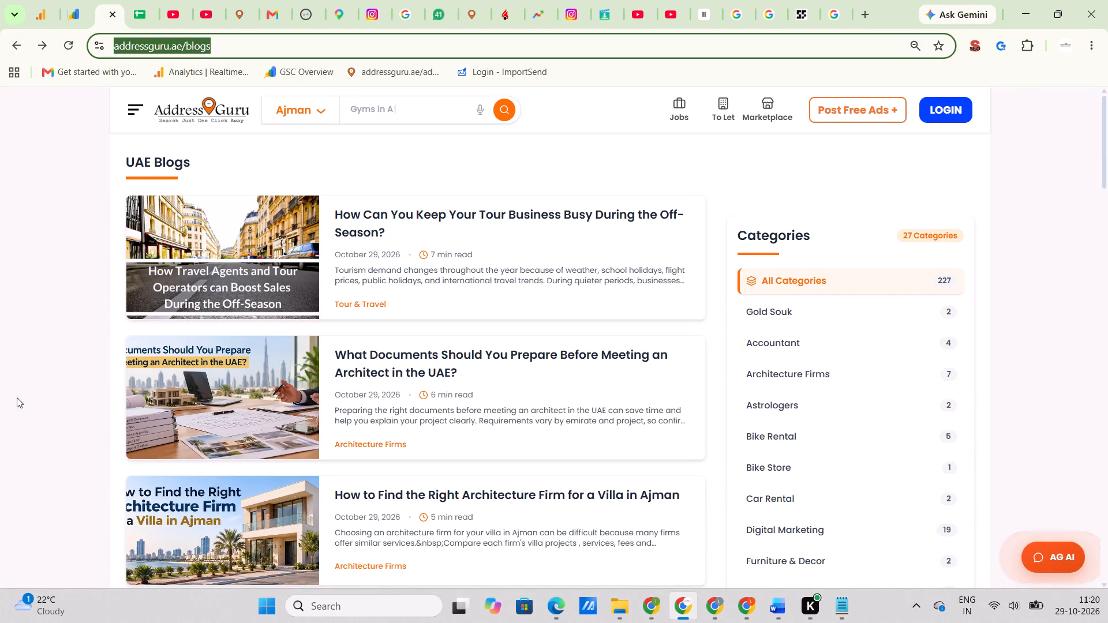
Open the blog post about renovating an older property in Sharjah and copy its URL.
scroll(332, 396, down, 4)
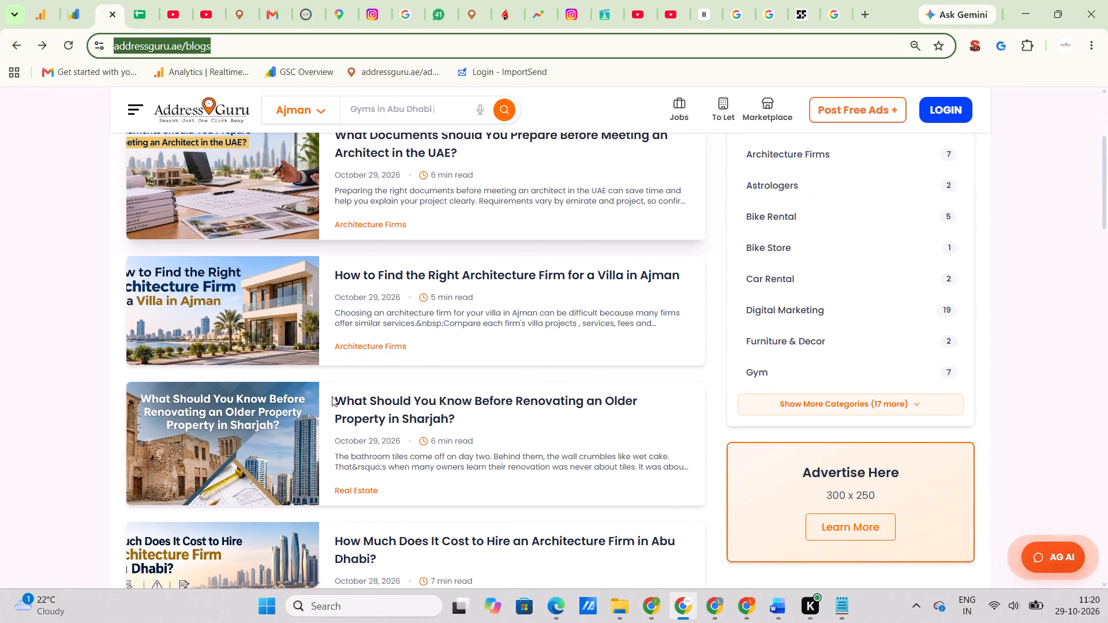
click(395, 416)
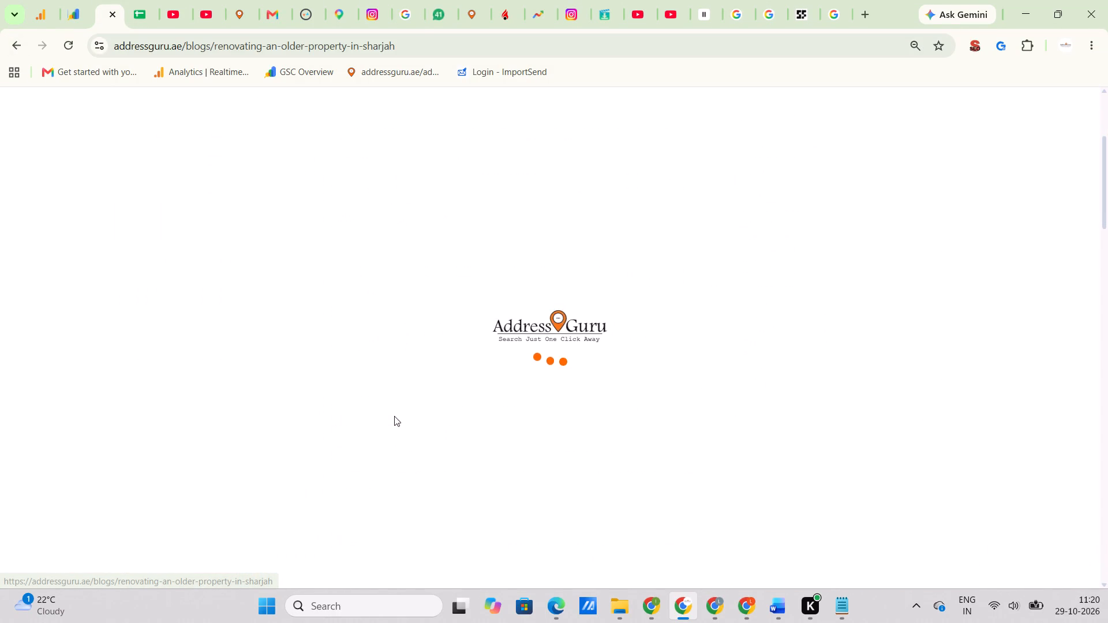
click(431, 44)
click(448, 44)
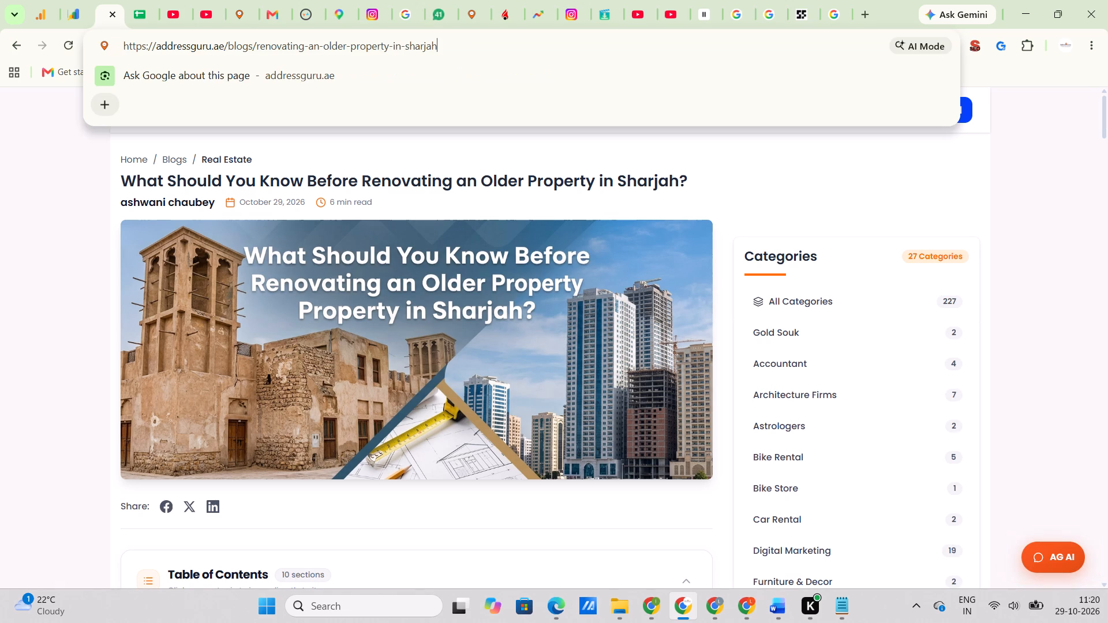
key(ctrl+a)
key(ctrl+c)
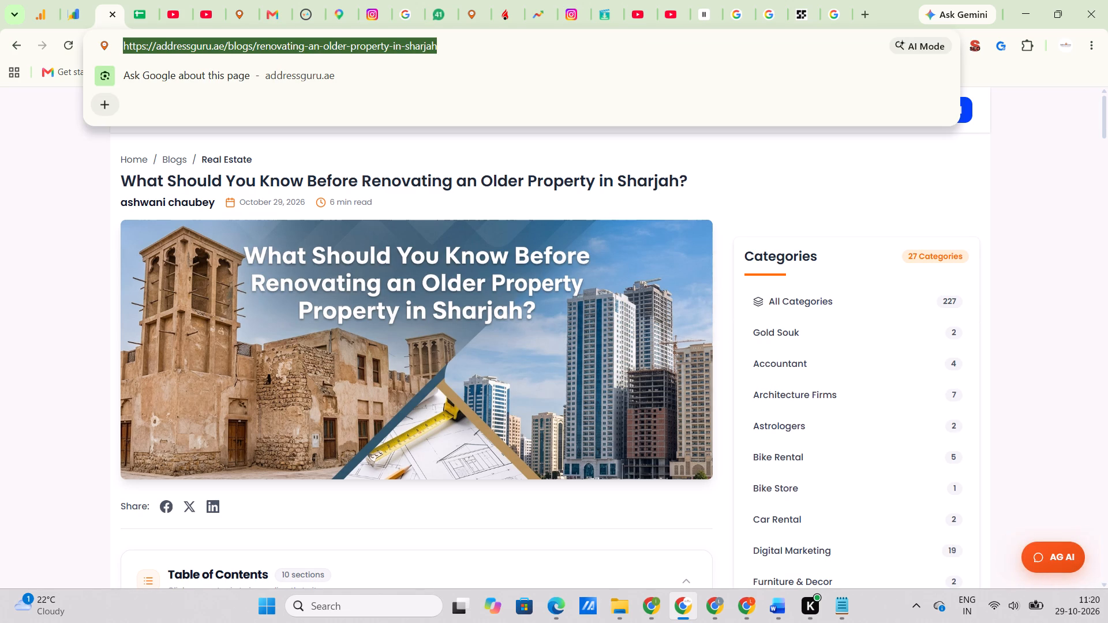
Review the Sharjah renovation post's sections, images and table, and return to the blogs list.
scroll(341, 254, down, 5)
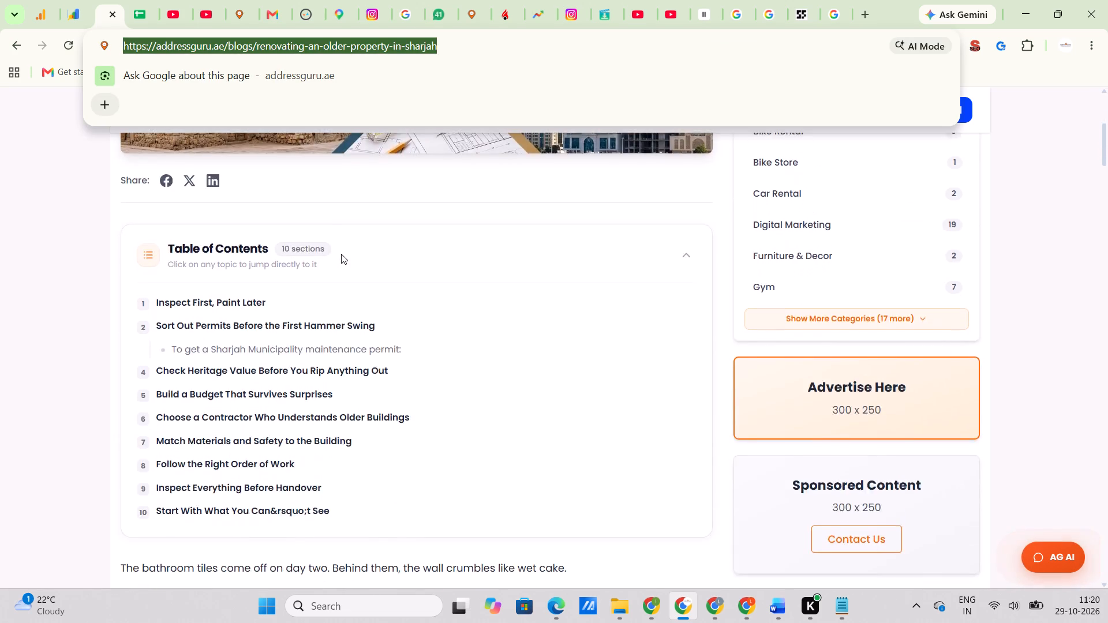
scroll(341, 254, down, 6)
scroll(312, 299, down, 1)
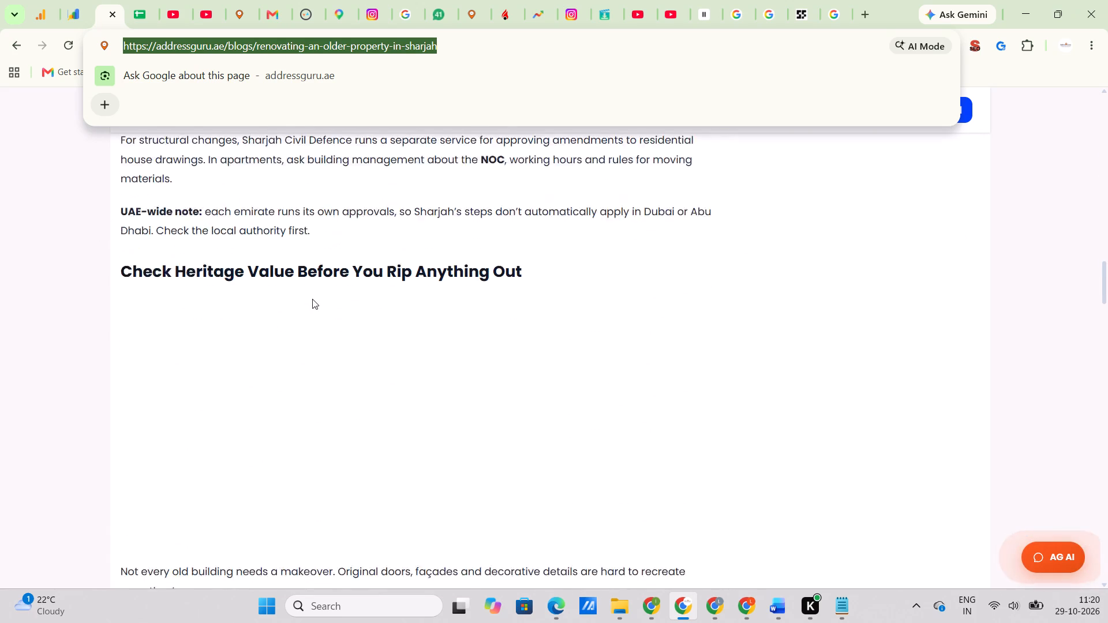
scroll(312, 299, down, 1)
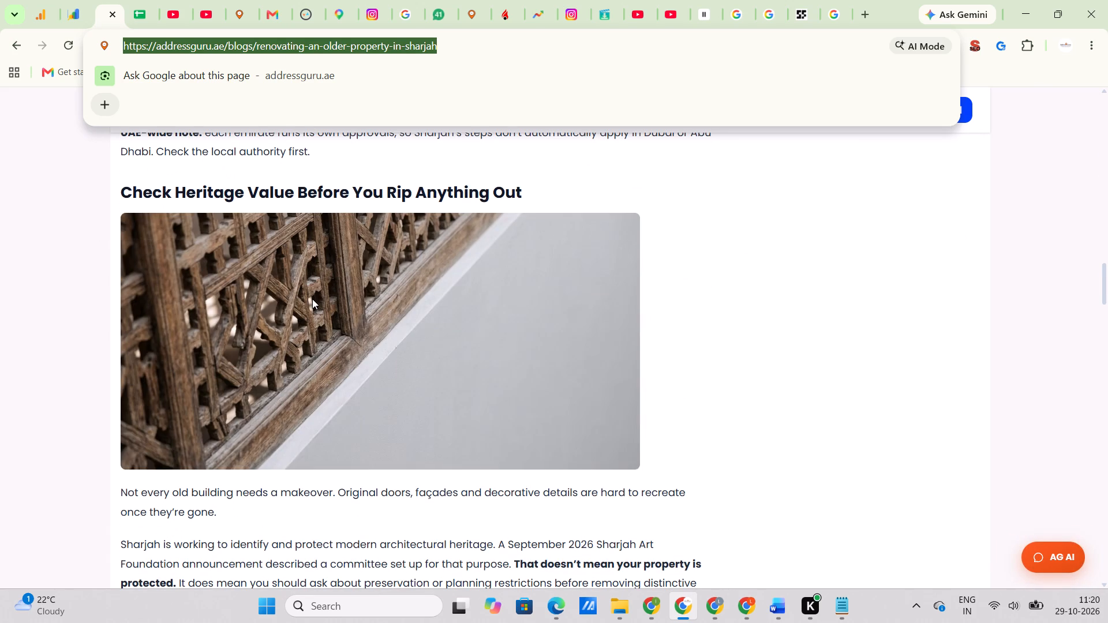
scroll(312, 299, down, 9)
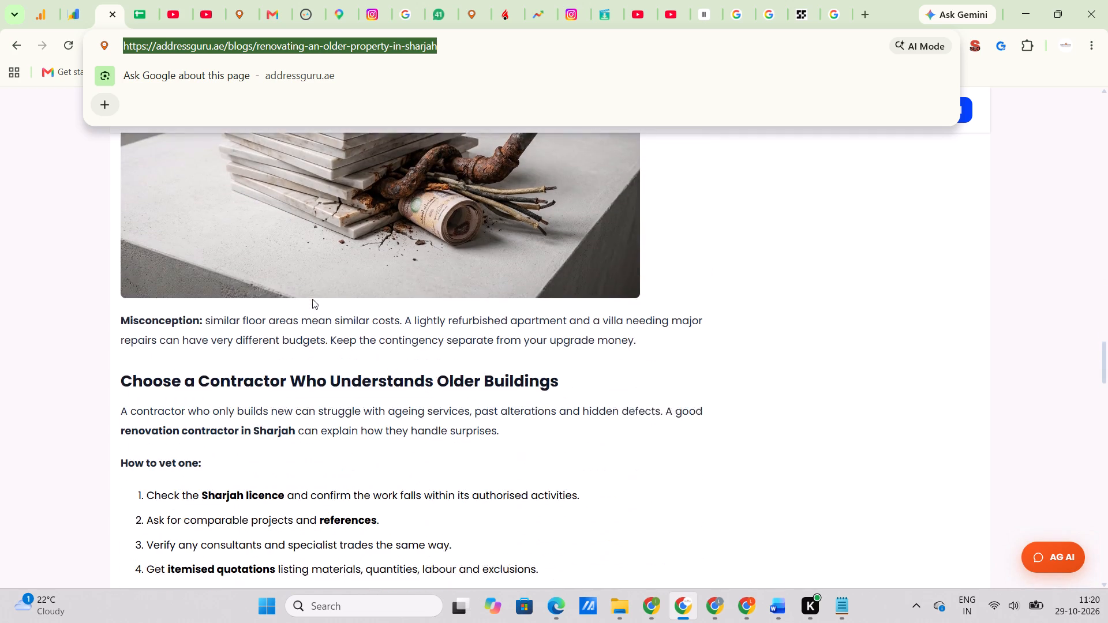
scroll(312, 299, down, 6)
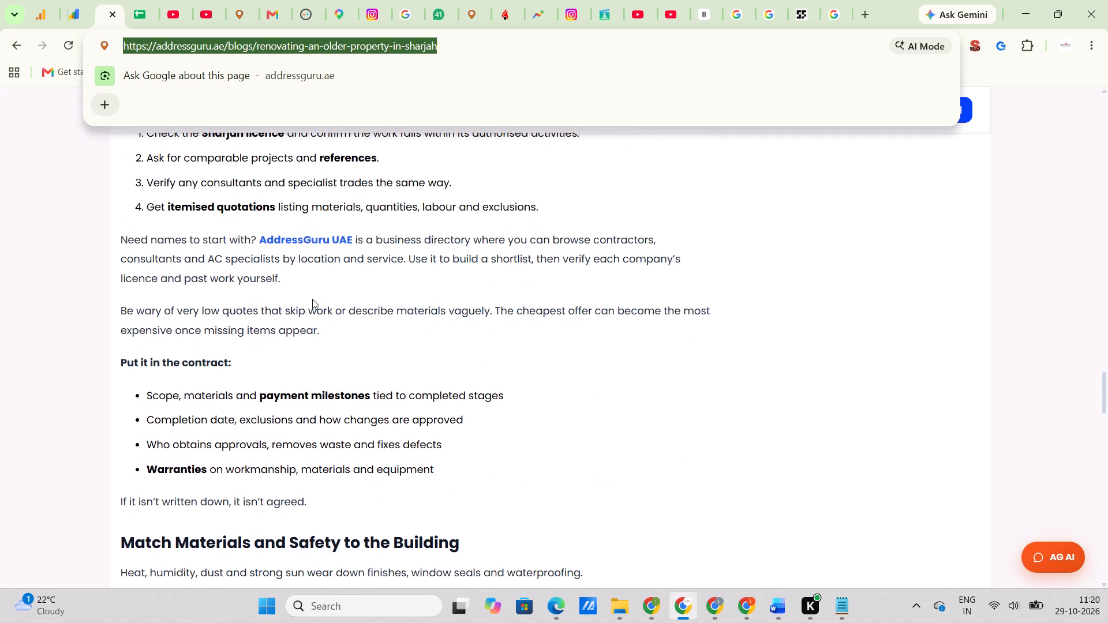
scroll(312, 299, down, 6)
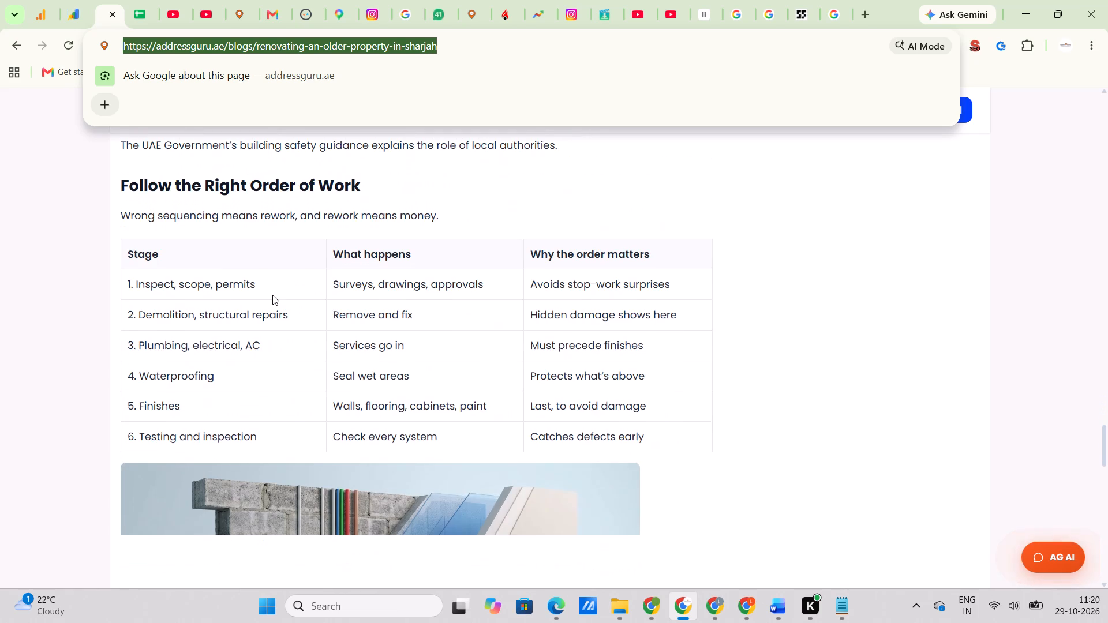
click(55, 192)
click(16, 42)
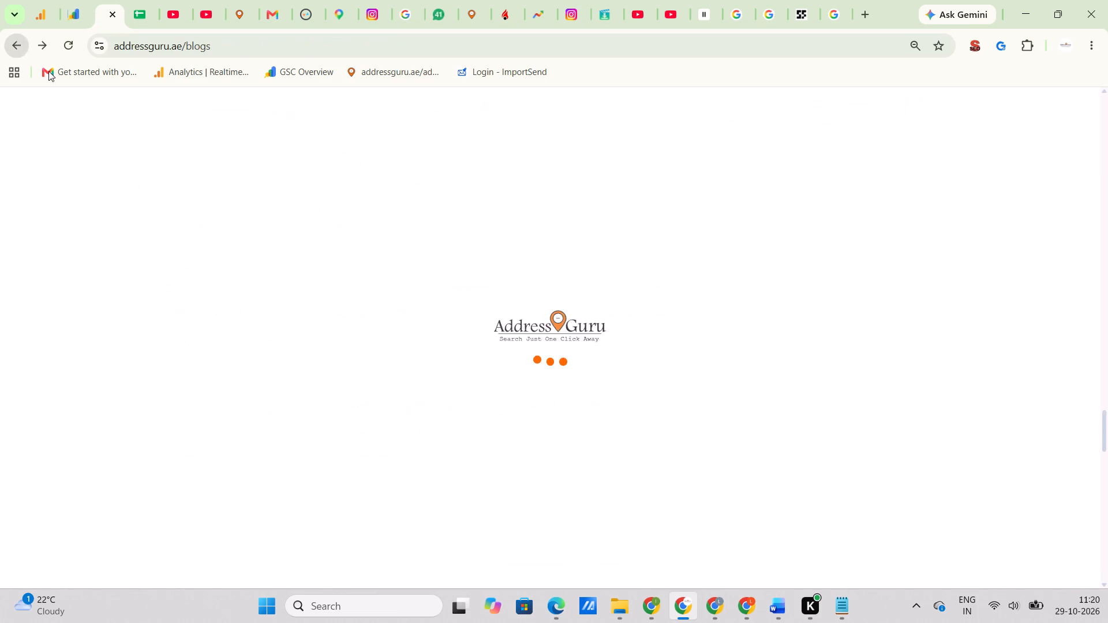
Open the Abu Dhabi architecture firm cost post, check its URL on Google with a site: search, and return to the blogs list.
scroll(523, 317, down, 5)
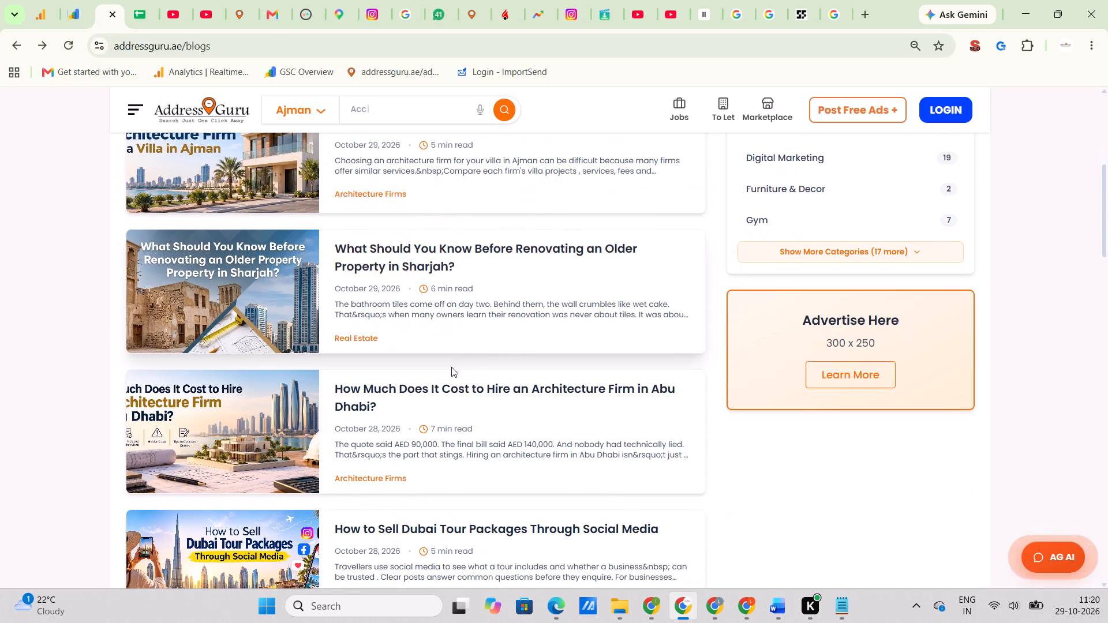
scroll(381, 414, down, 1)
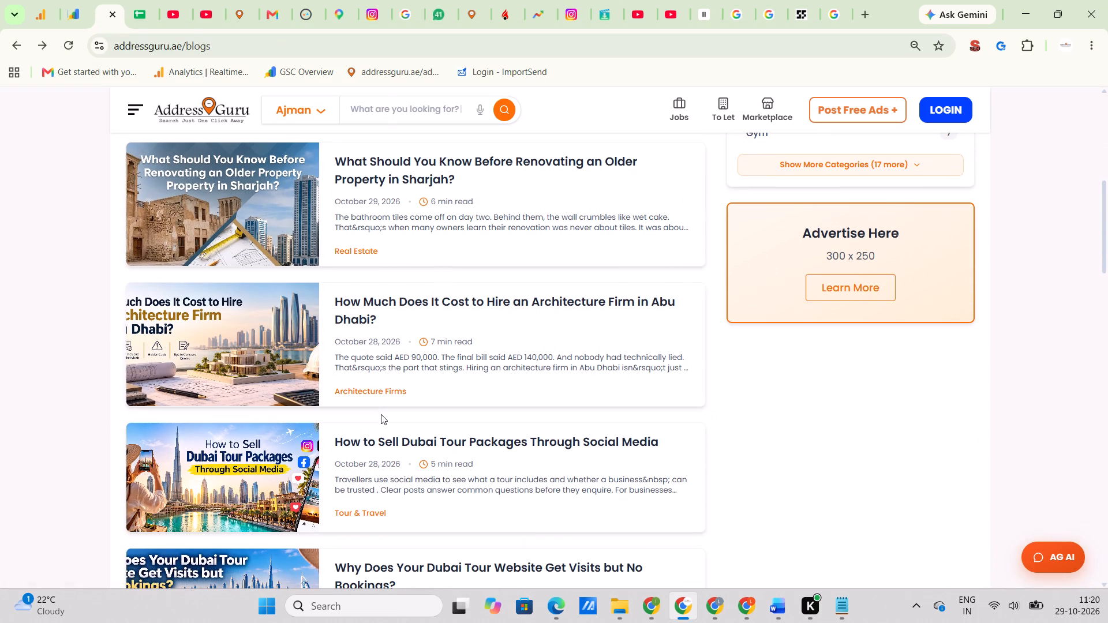
click(360, 320)
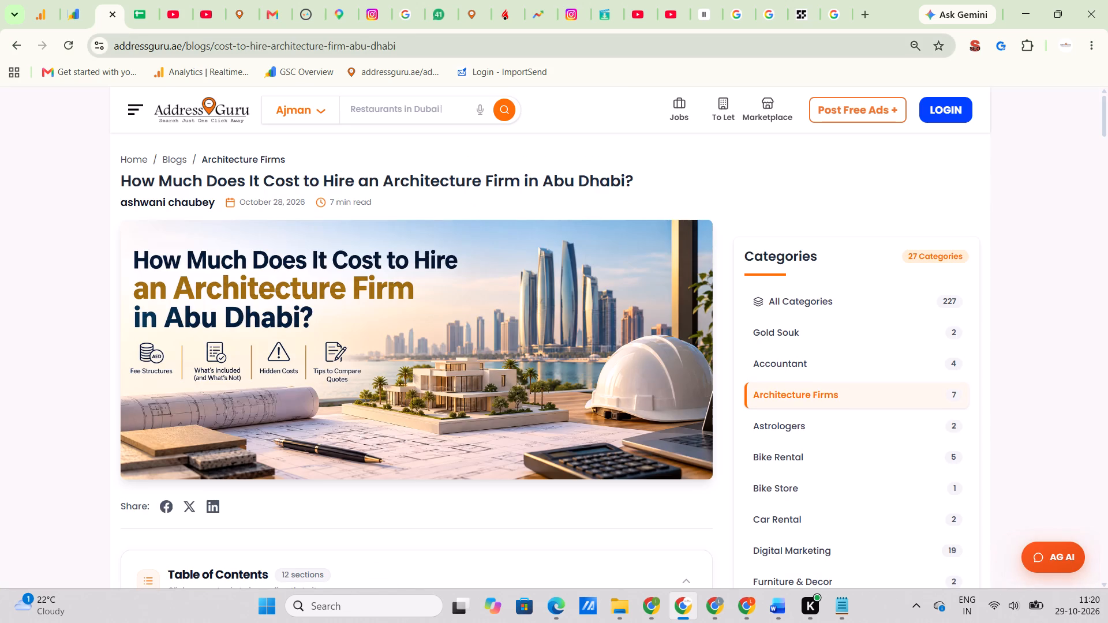
click(436, 38)
click(459, 40)
key(ctrl+a)
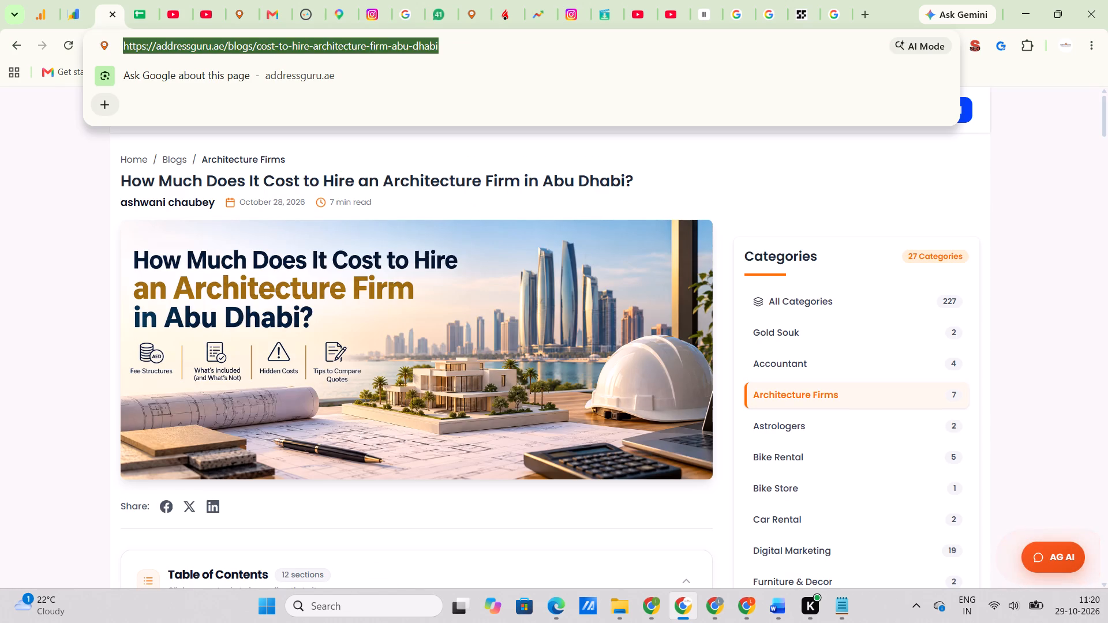
key(Left)
text(site:)
key(Return)
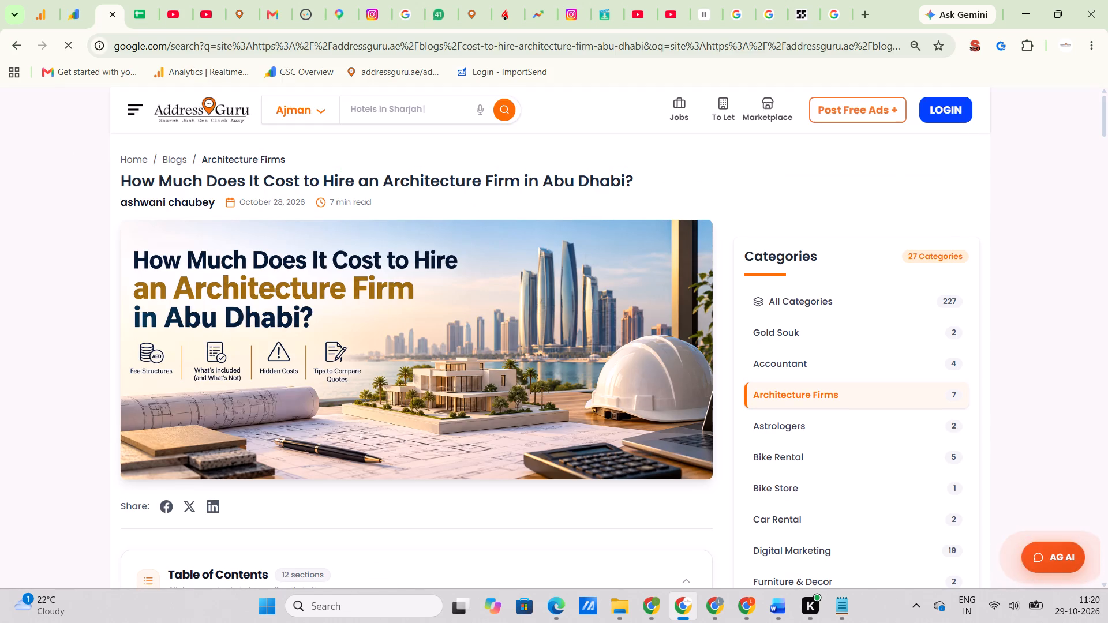
click(36, 169)
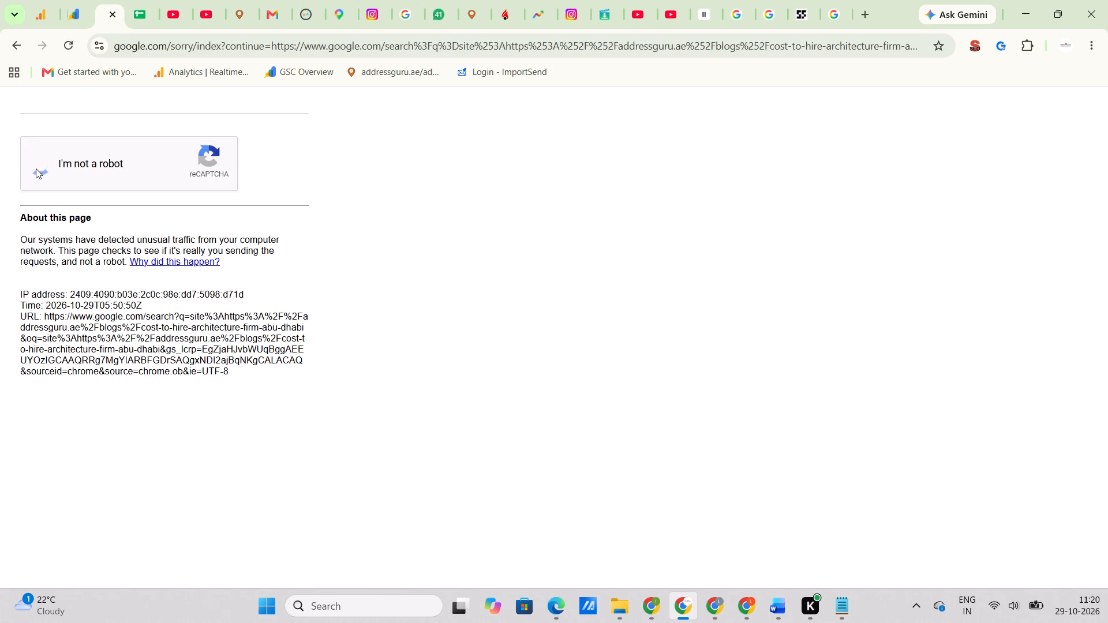
click(12, 50)
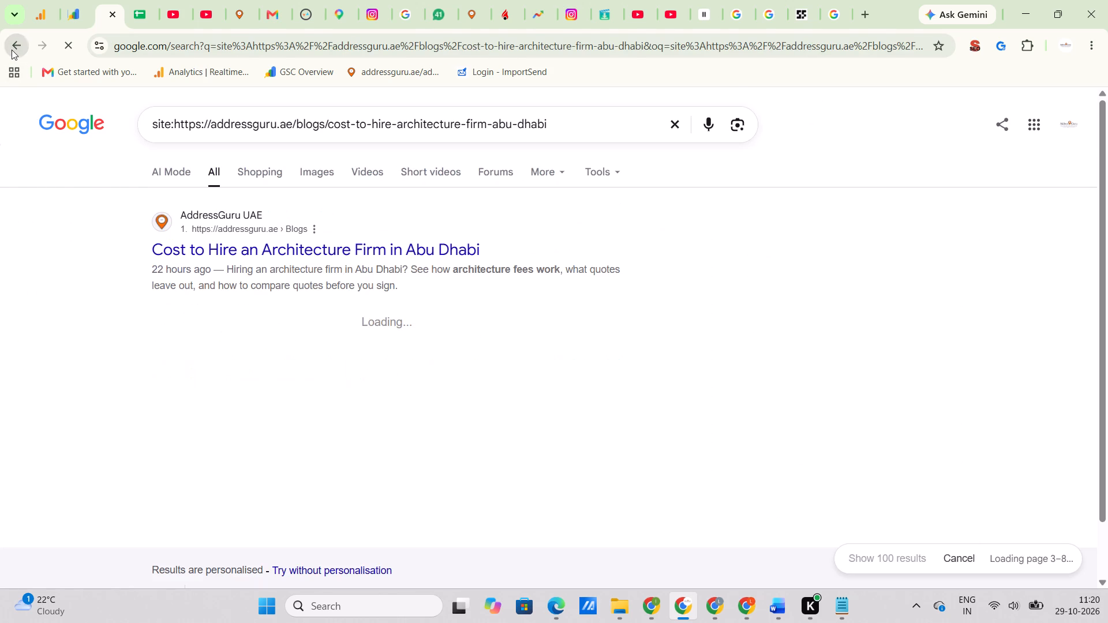
click(12, 50)
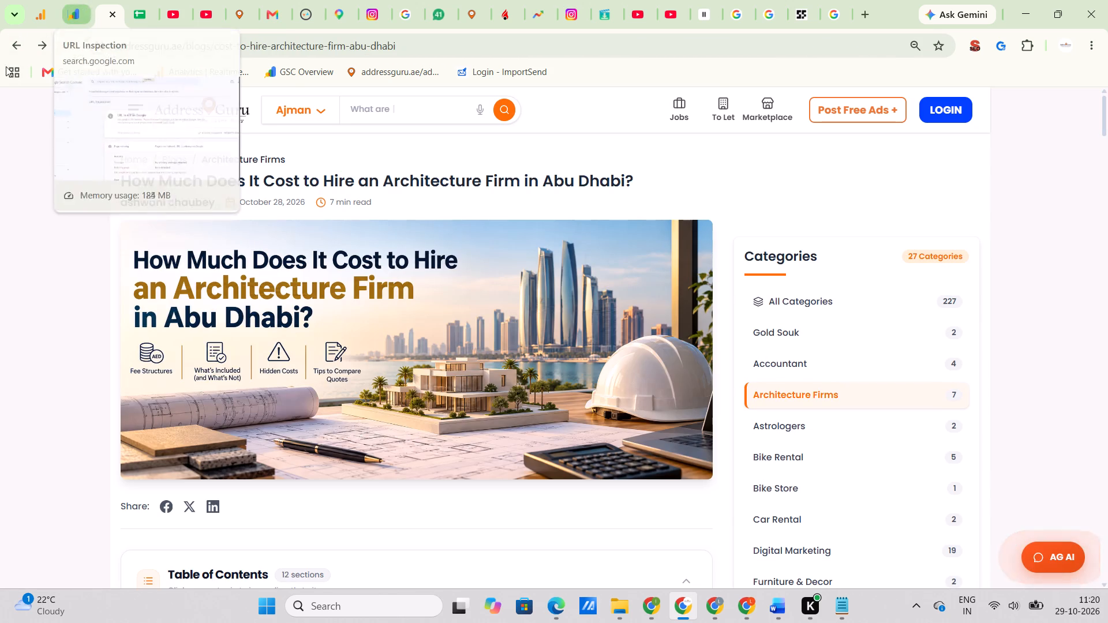
click(9, 51)
Inspect the copied Sharjah renovation post URL in Search Console and request its indexing.
click(74, 0)
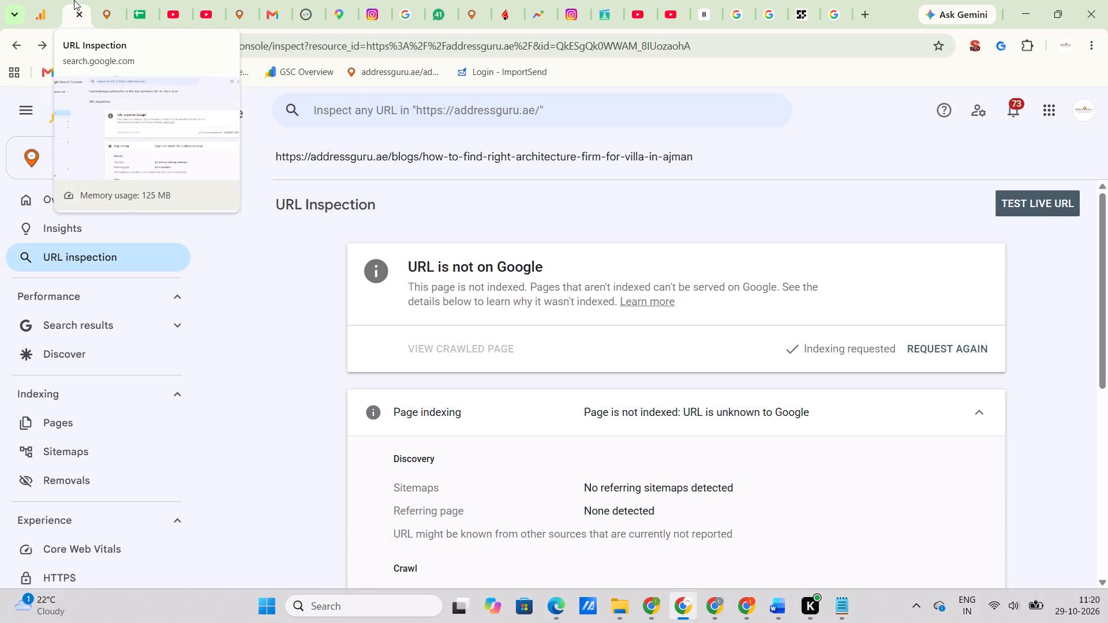
click(435, 109)
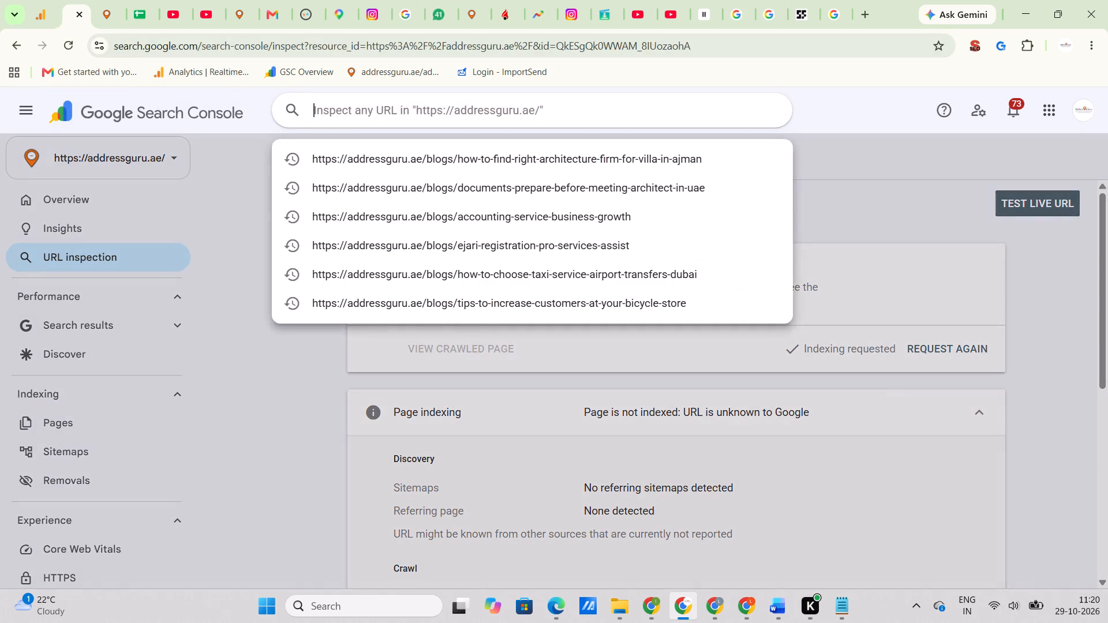
key(ctrl+v)
key(Return)
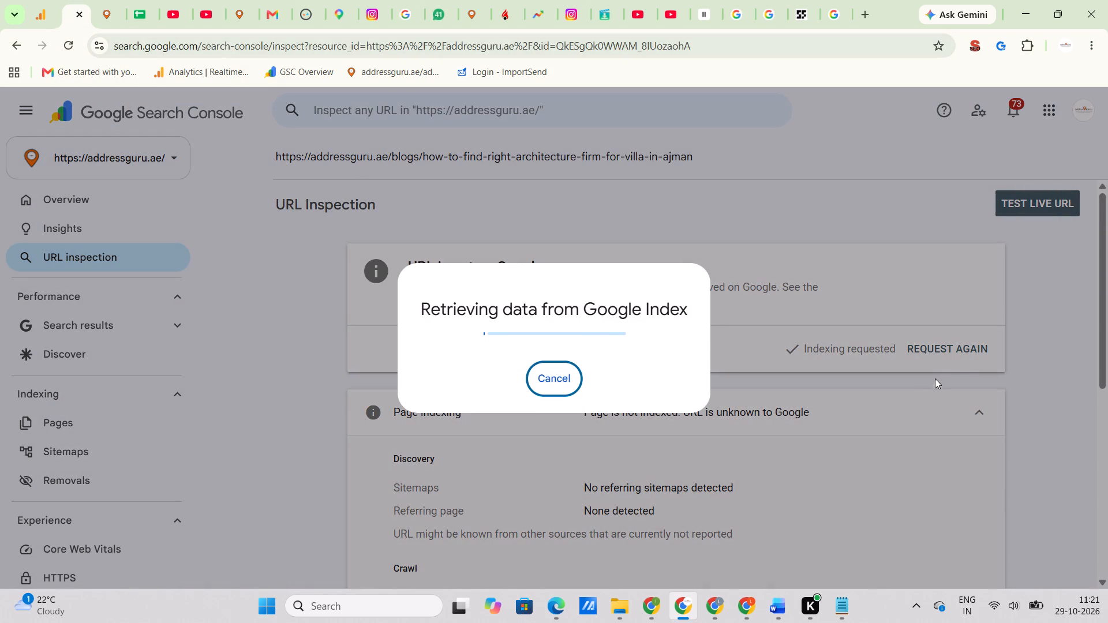
click(957, 350)
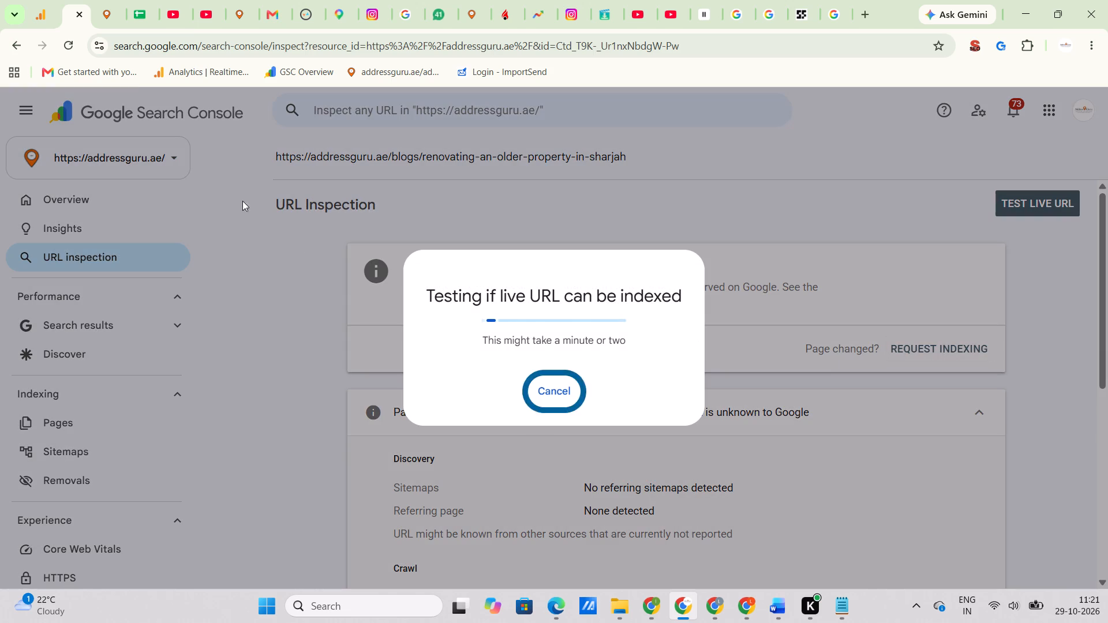
Add the Sharjah renovation post URL to cell B788 of the indexed pages sheet.
click(143, 0)
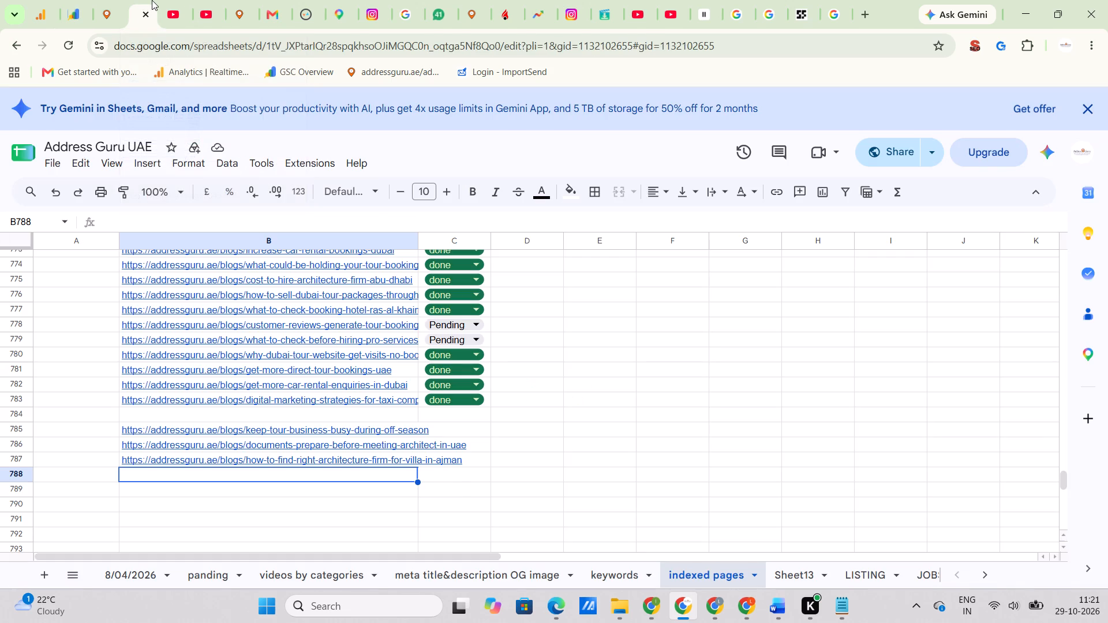
key(ctrl+v)
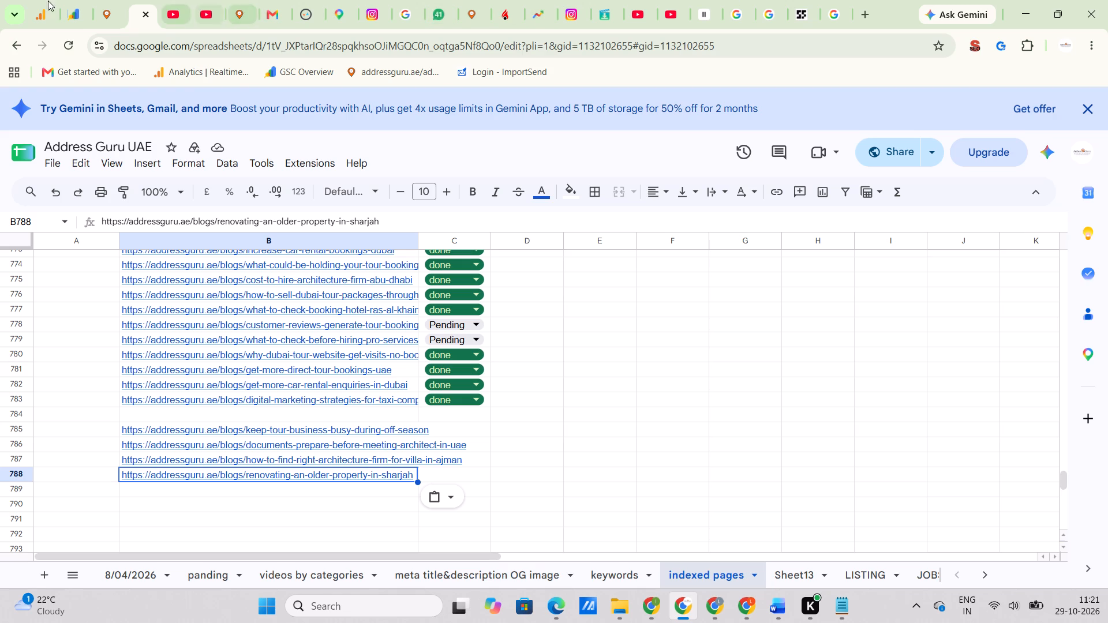
Close out the Sharjah post's indexing request in Search Console and return to the public blogs list.
click(78, 0)
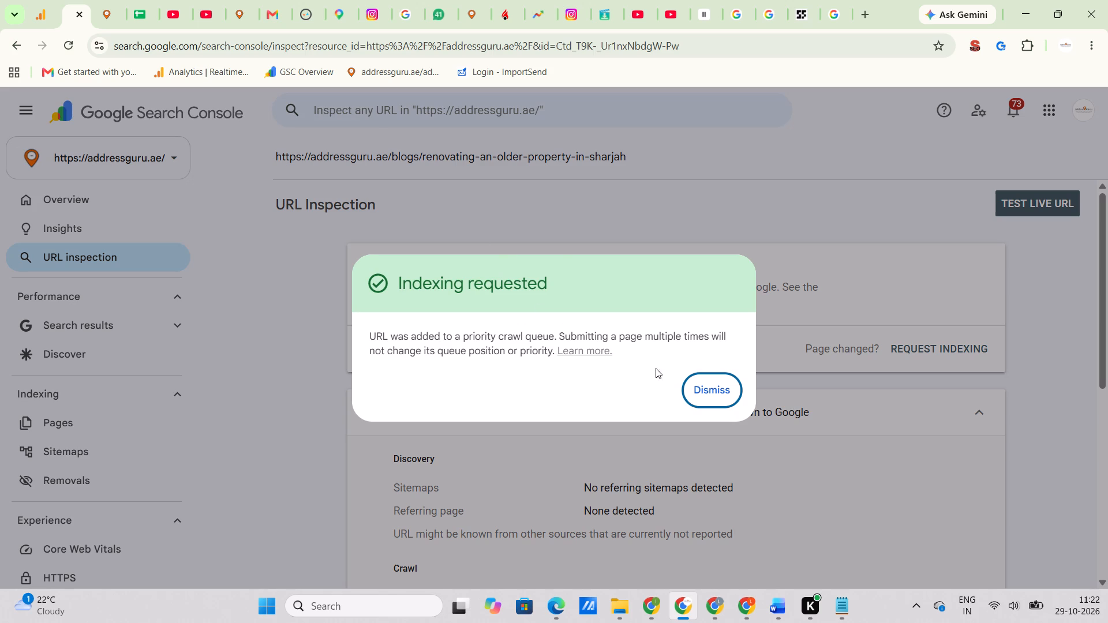
click(720, 383)
click(106, 0)
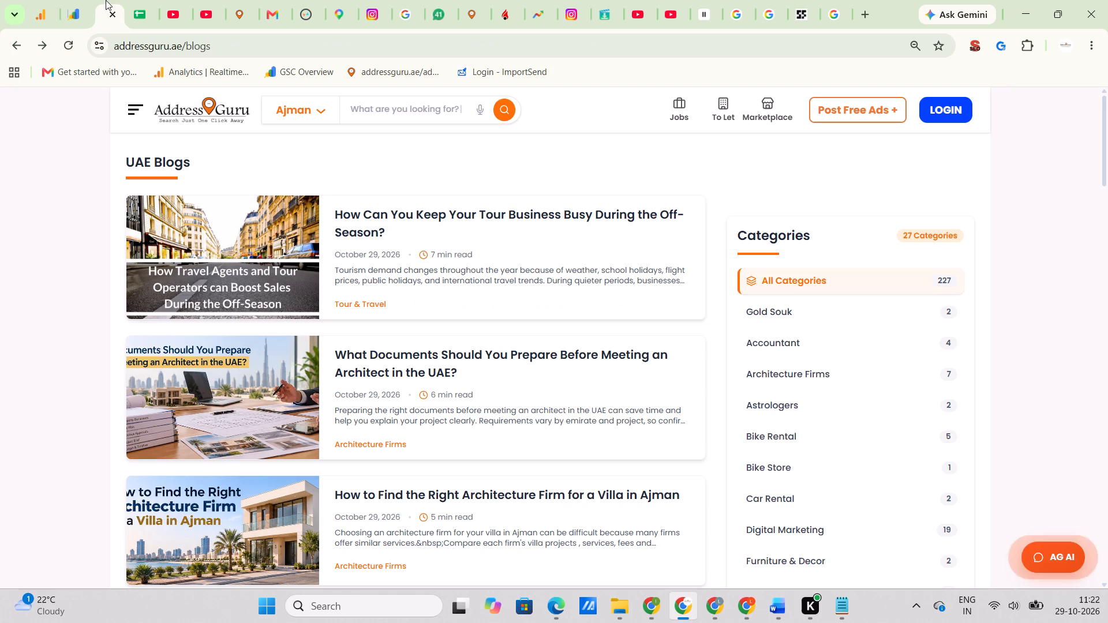
scroll(428, 333, down, 4)
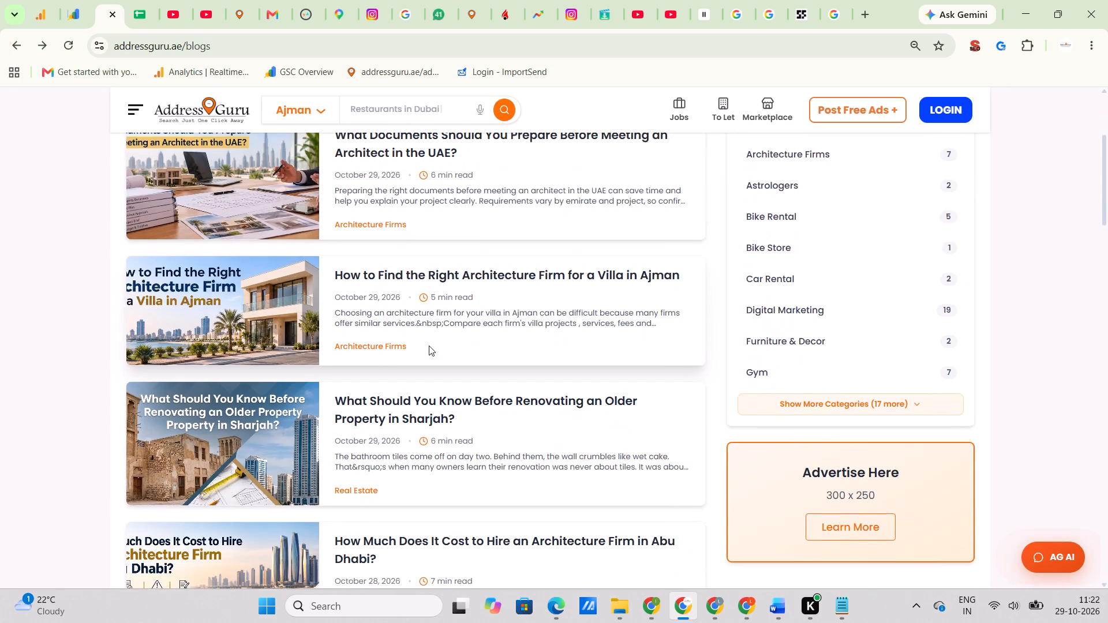
scroll(428, 346, left, 1)
Switch to the browser window with the Address Guru dashboard and reload its Blogs page.
click(1031, 0)
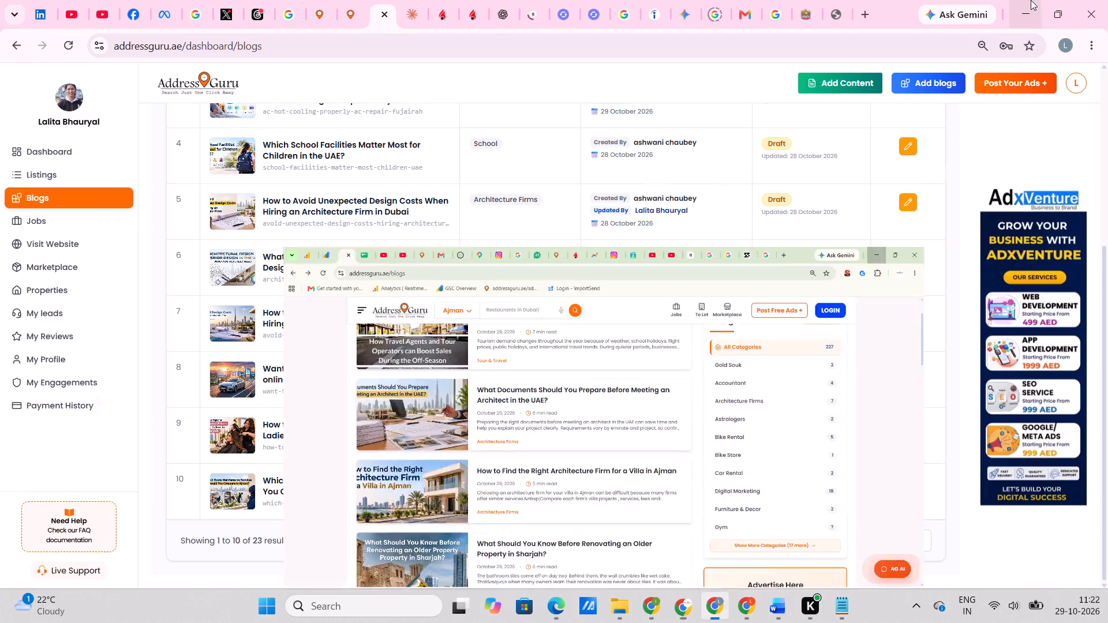
scroll(724, 264, up, 5)
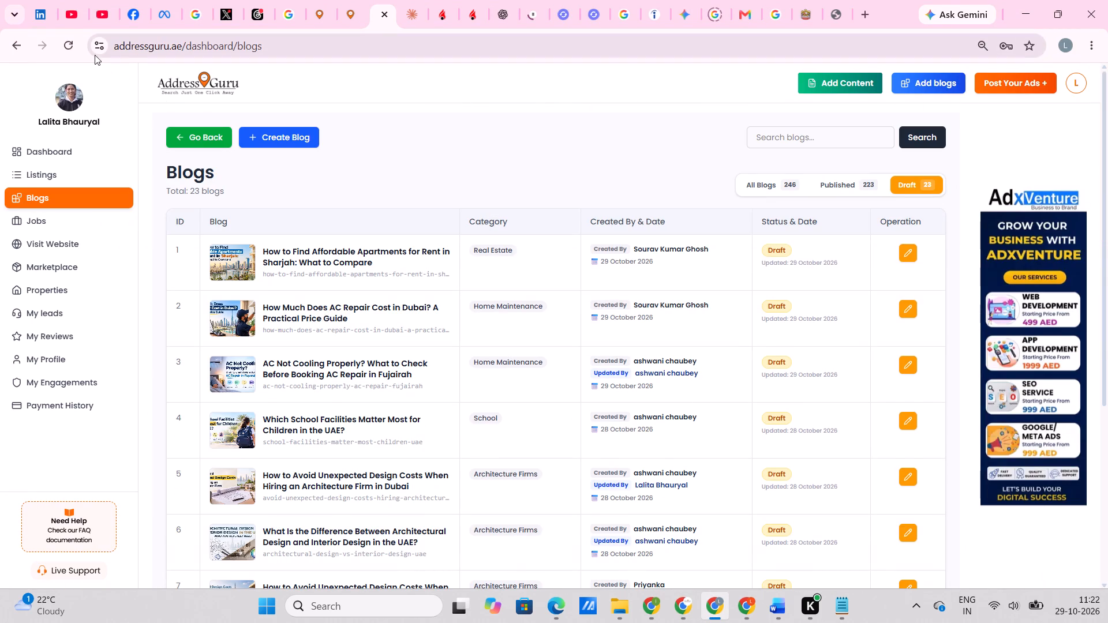
click(69, 49)
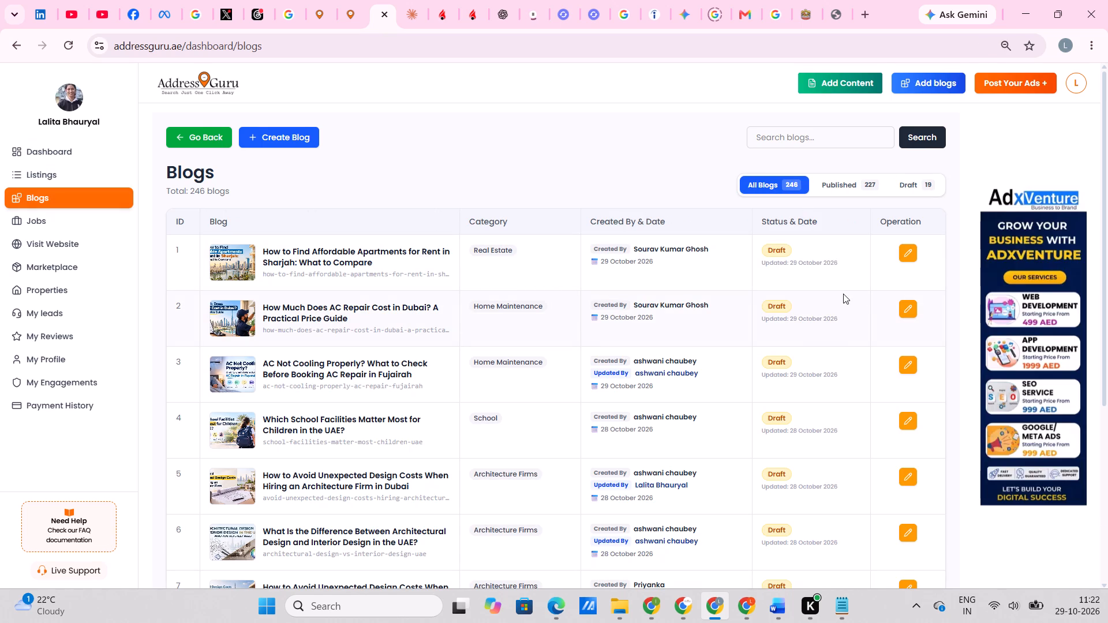
Examine the titles, slugs and statuses on the first page of the dashboard's All Blogs list.
scroll(843, 294, down, 1)
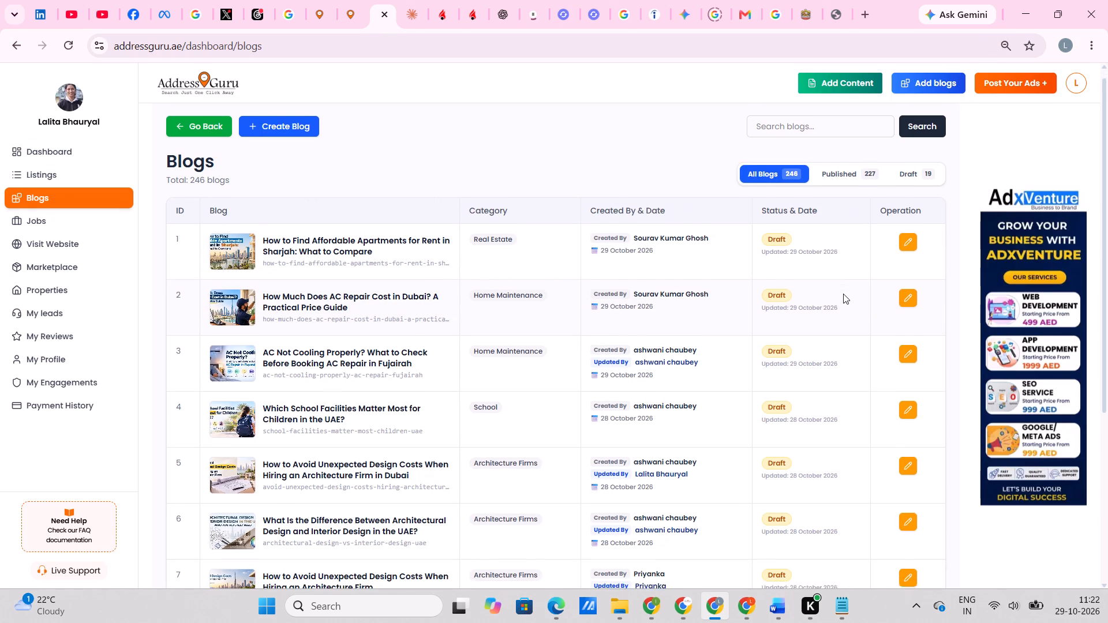
scroll(843, 294, down, 3)
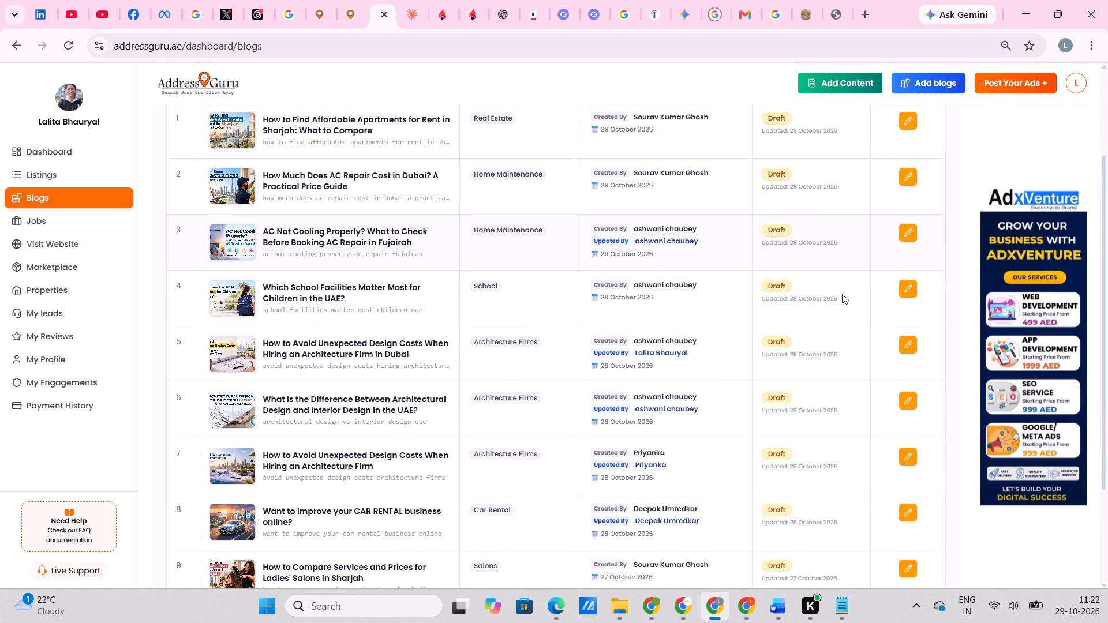
scroll(842, 294, down, 1)
scroll(842, 294, up, 4)
scroll(842, 294, down, 6)
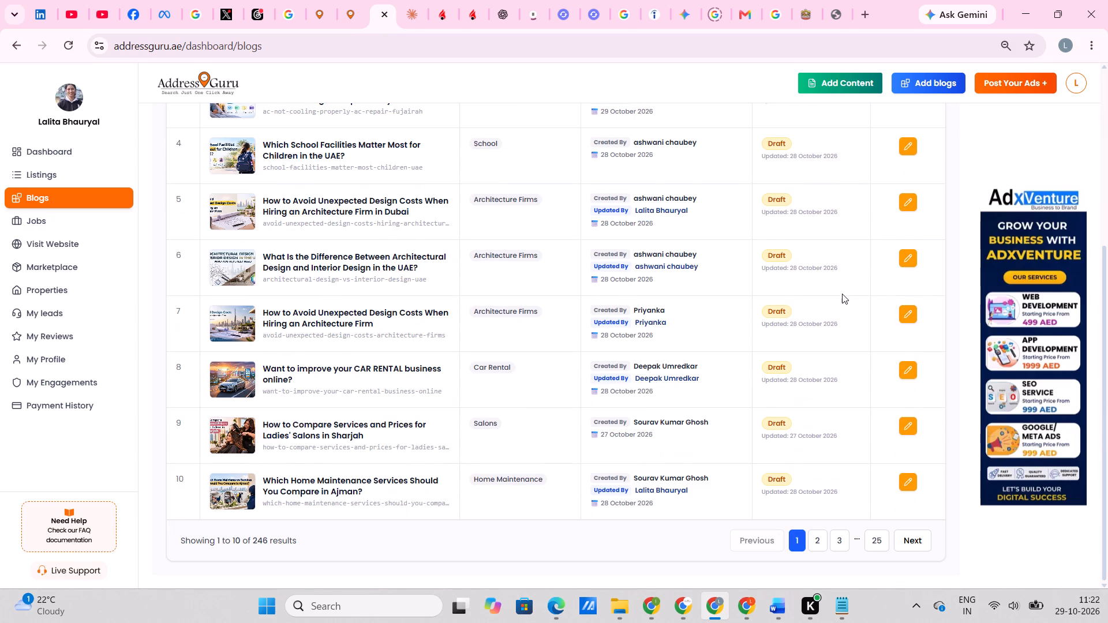
scroll(842, 294, down, 1)
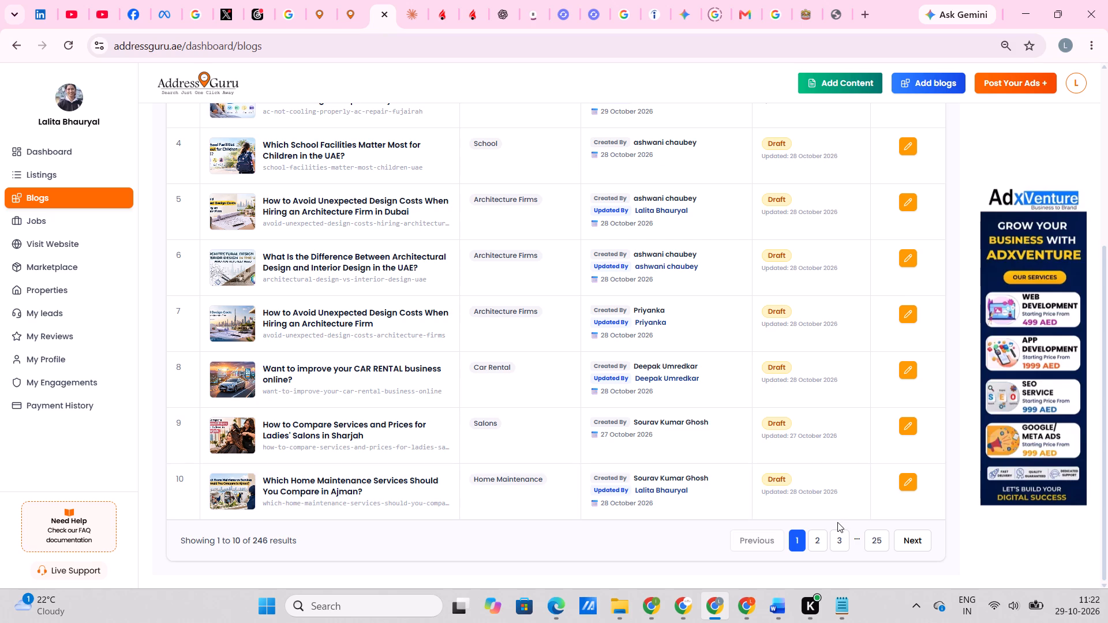
Look over page 2 of the All Blogs list, then filter the list to drafts only.
double_click(822, 538)
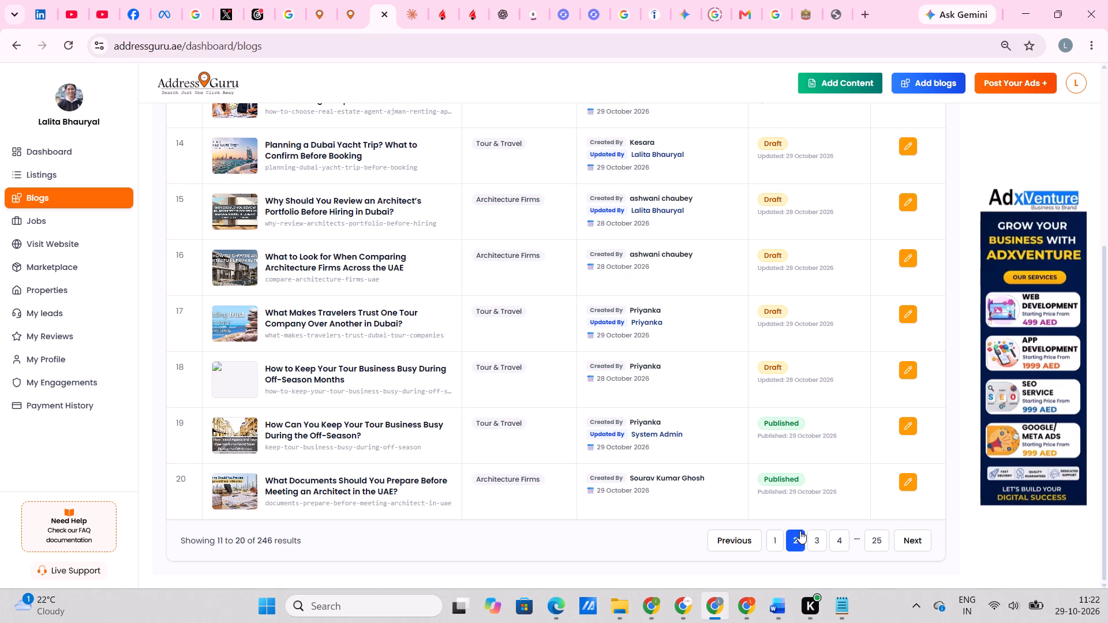
scroll(805, 502, up, 6)
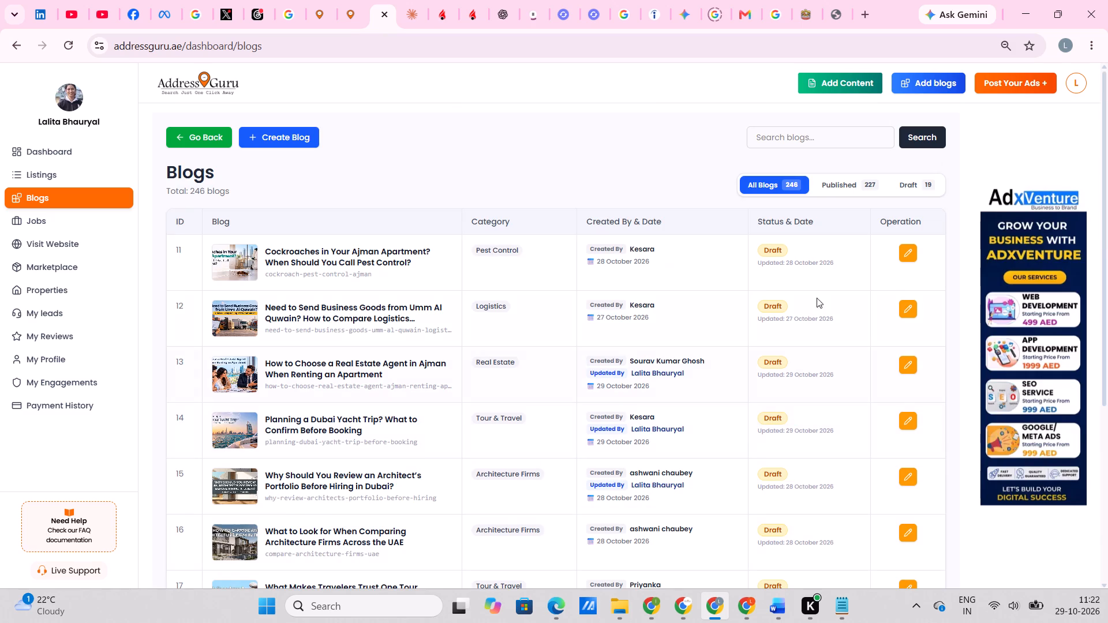
click(920, 179)
scroll(797, 363, down, 6)
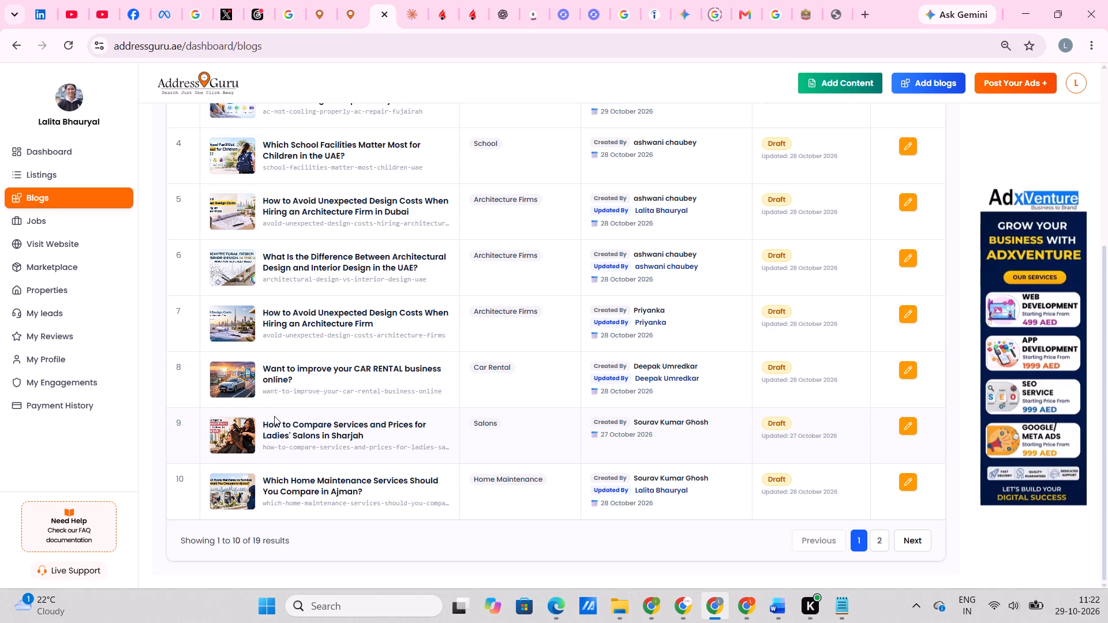
Look up the draft title "How to Compare Services and Prices for Ladies' Salons in Sharjah" in the Anoj intern JD spreadsheet.
drag(262, 417, 371, 439)
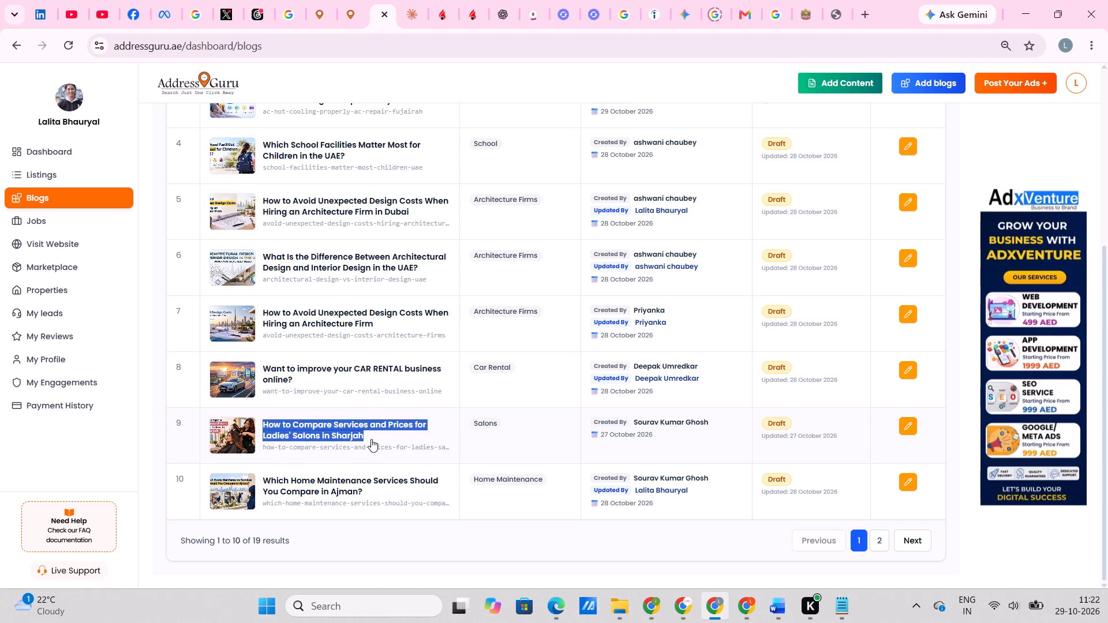
drag(371, 439, 344, 399)
key(ctrl+c)
click(650, 606)
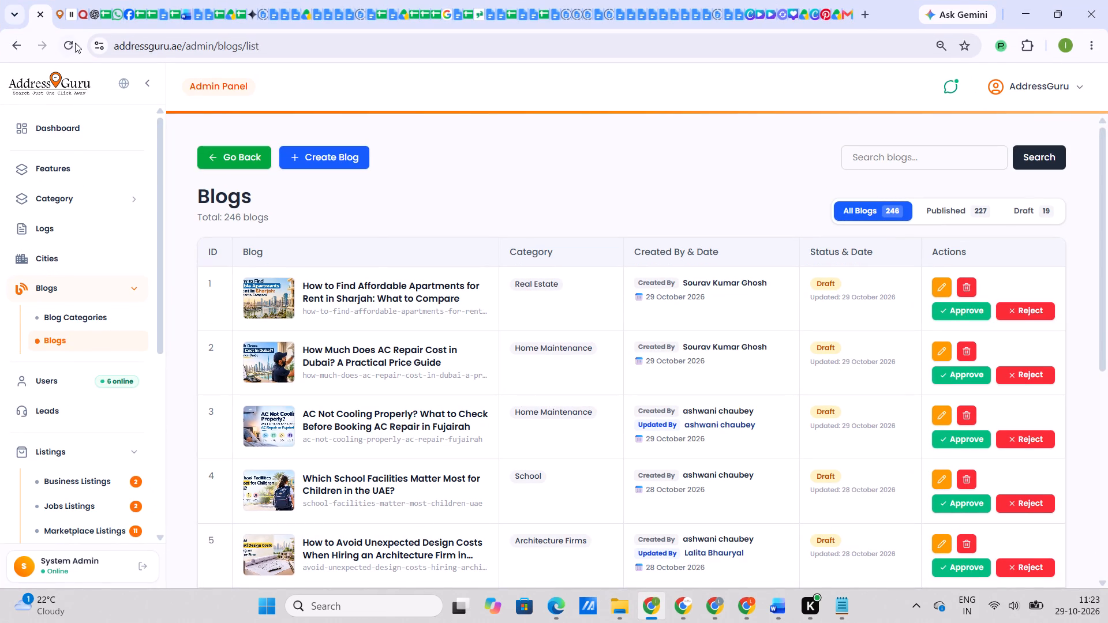
click(106, 0)
key(ctrl+f)
key(ctrl+v)
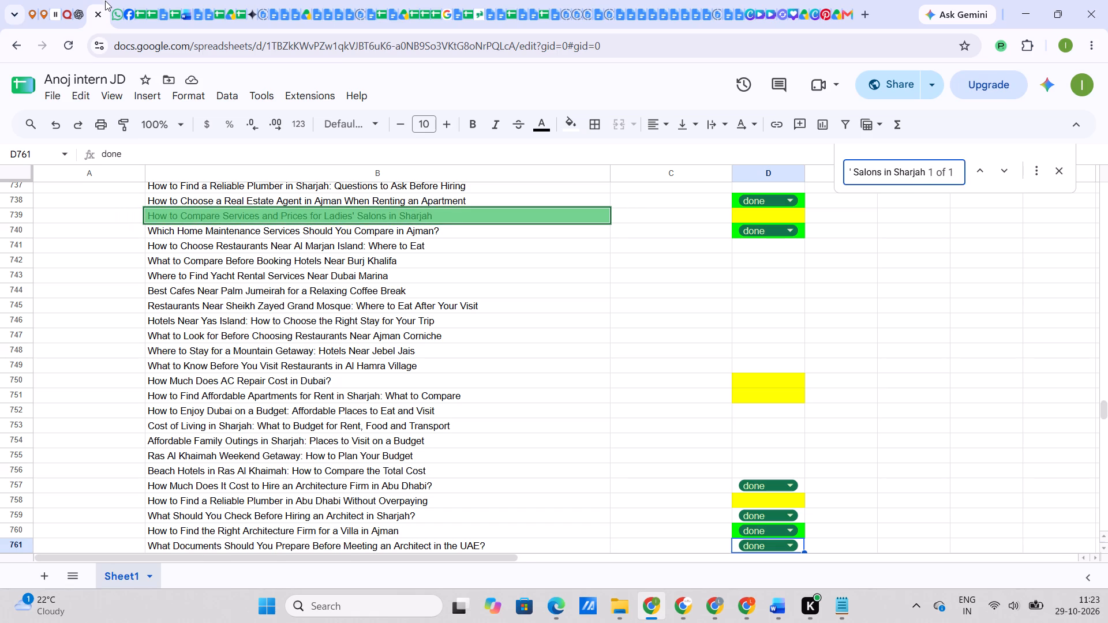
Set the fill of cell D760, in the Ajman villa architecture firm row, to white.
click(737, 531)
click(572, 122)
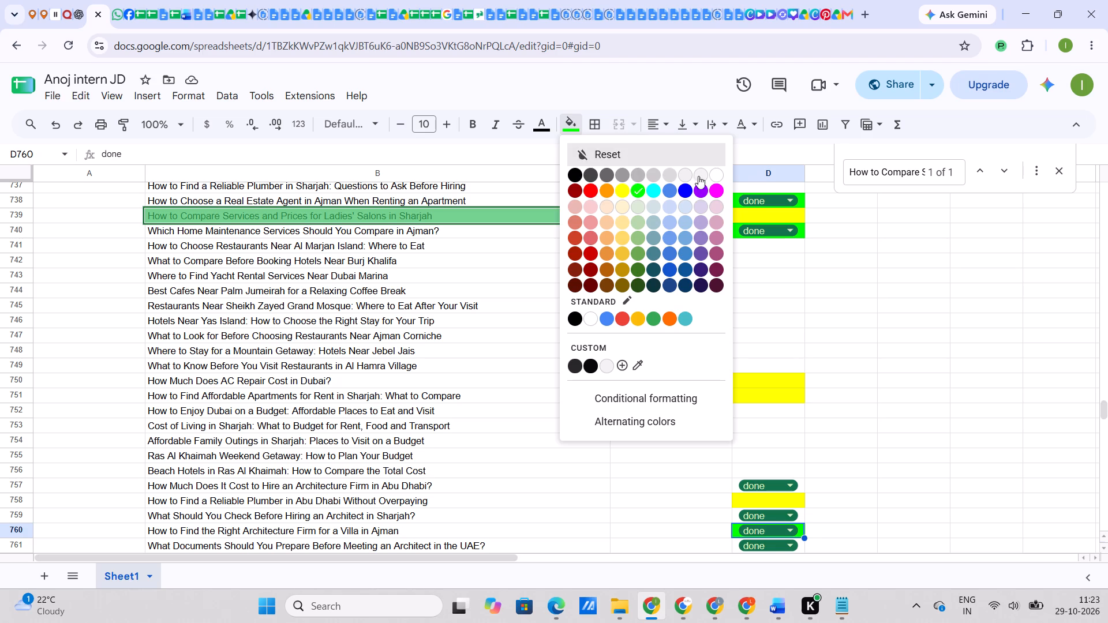
click(720, 171)
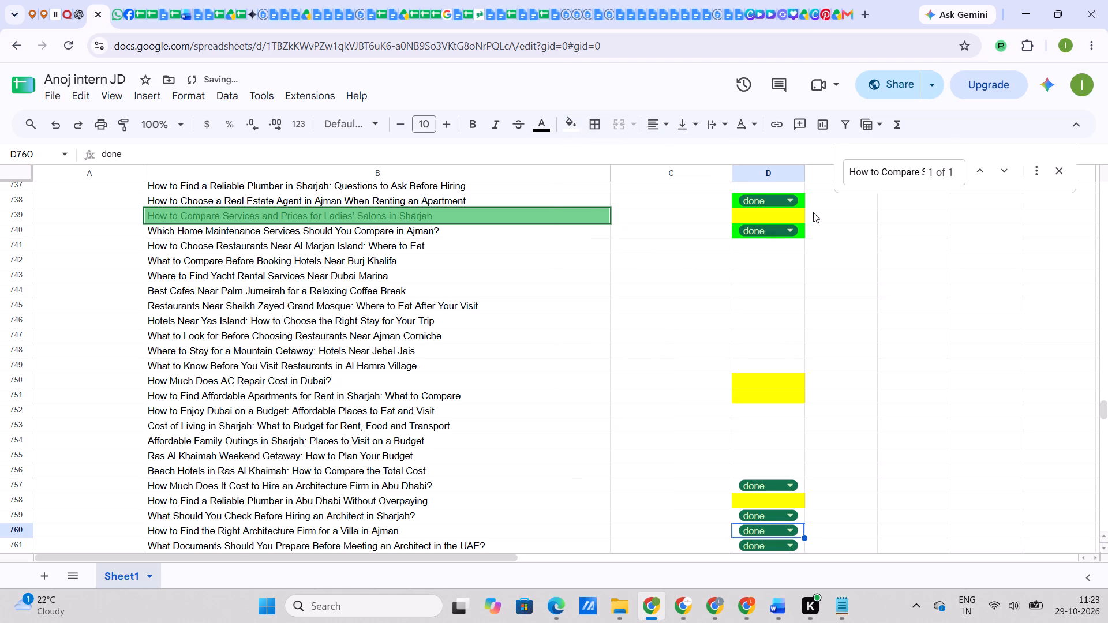
Return to the dashboard window and open the Sharjah ladies' salons draft for editing.
click(1019, 0)
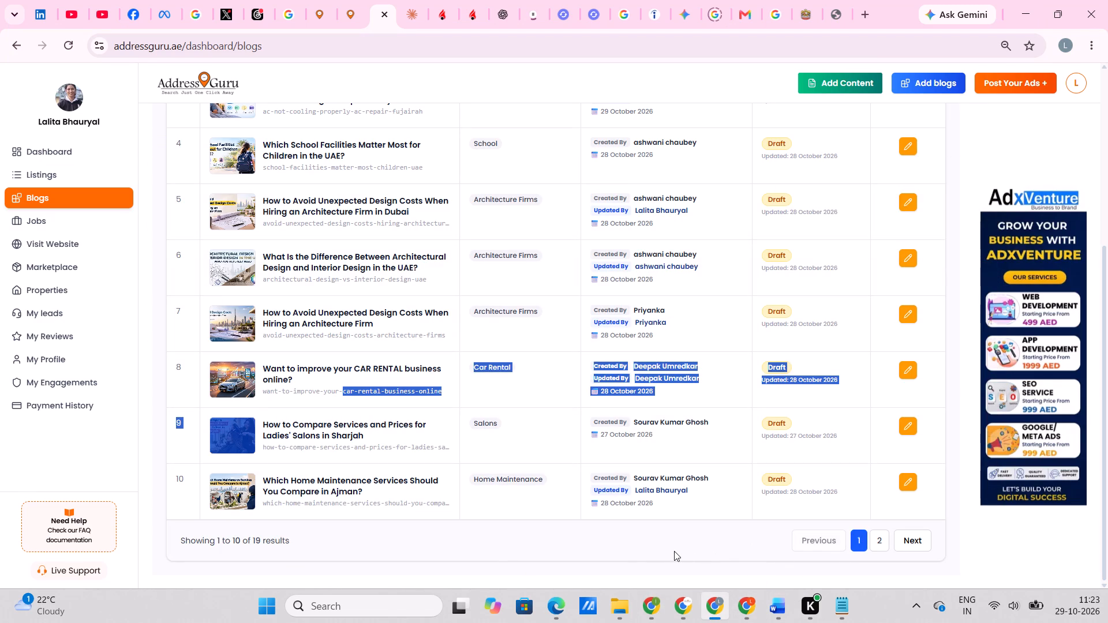
click(533, 535)
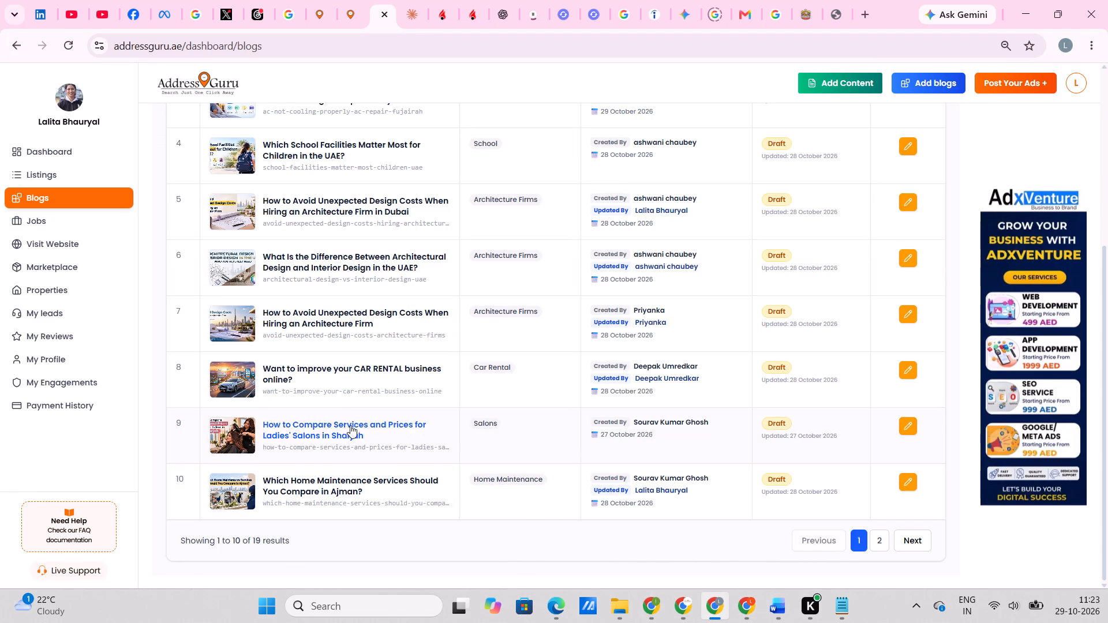
click(346, 425)
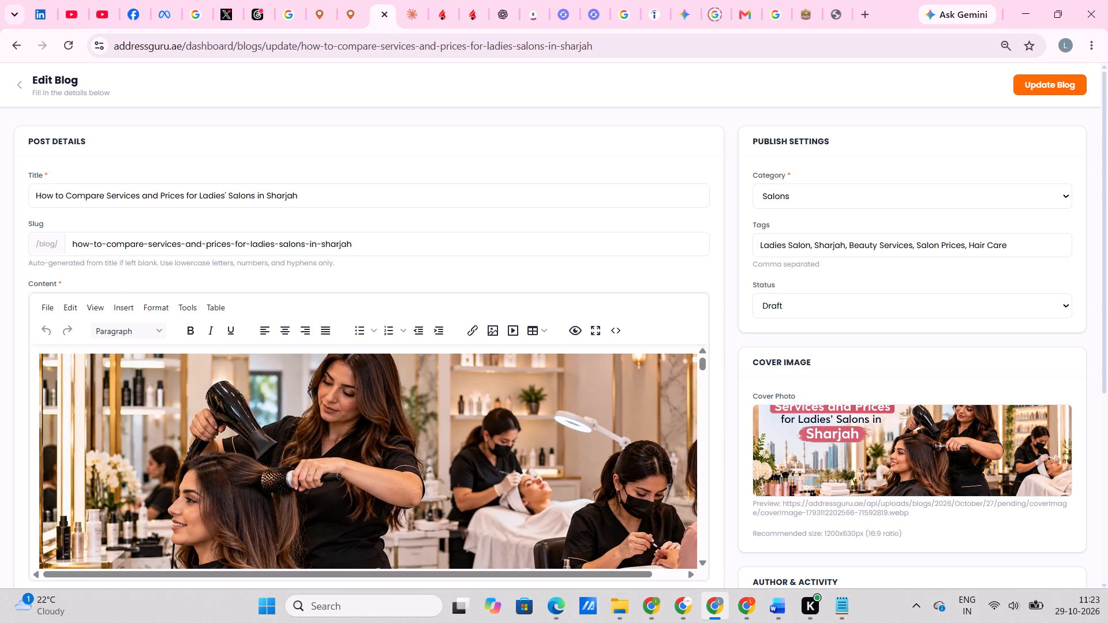
Delete the "Introduction" heading text from the Sharjah salons post's content.
scroll(428, 454, up, 2)
scroll(426, 434, down, 4)
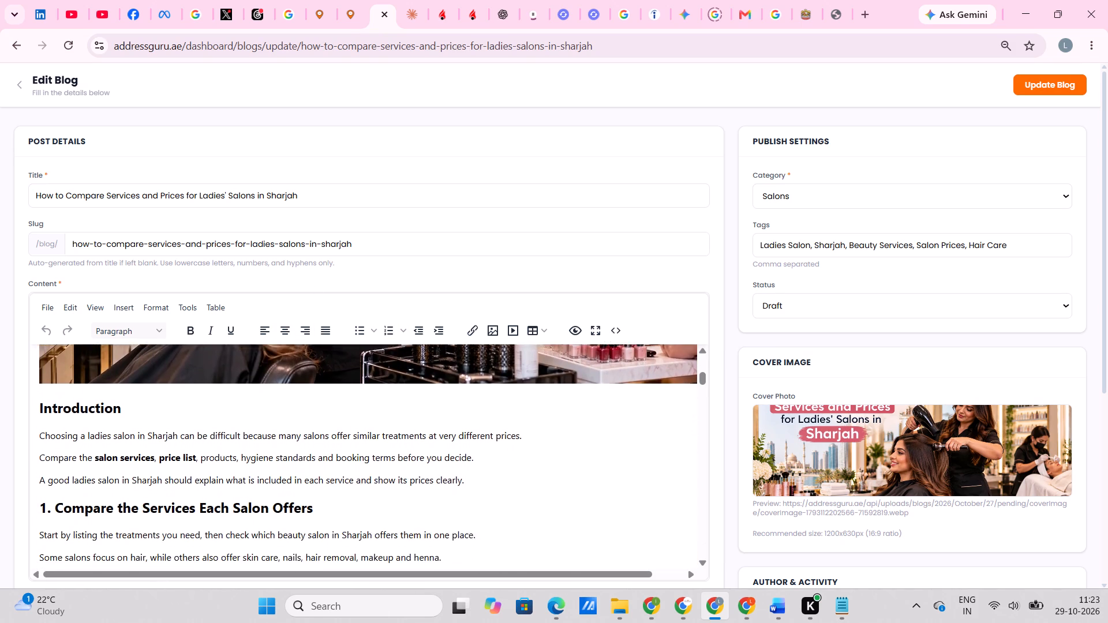
scroll(425, 404, down, 2)
drag(141, 400, 0, 386)
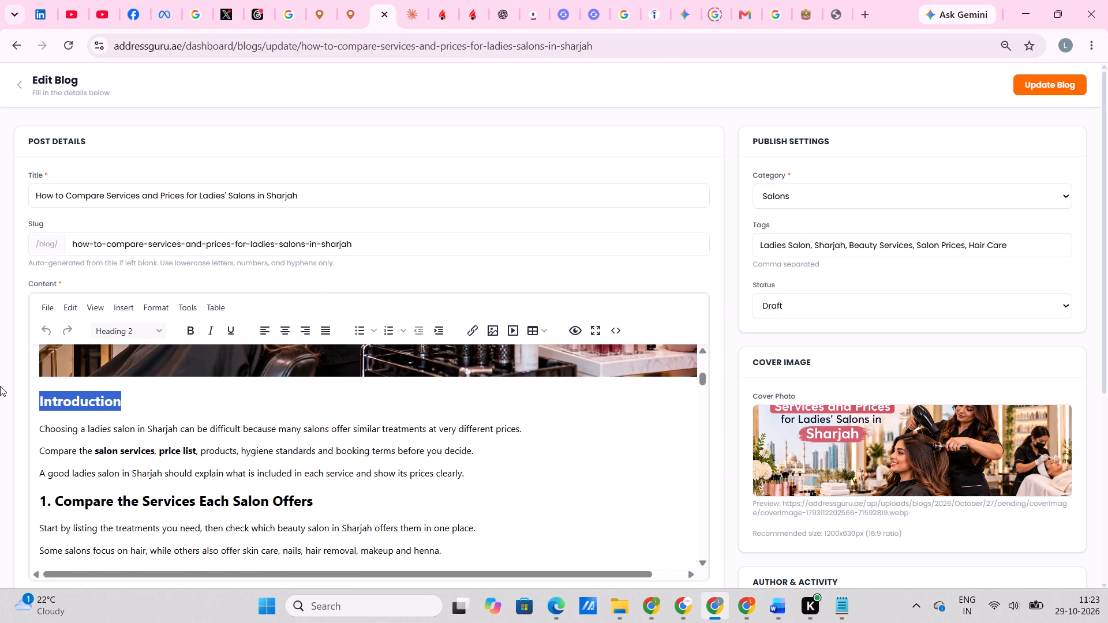
key(BackSpace)
Remove the opening salon image and the leftover blank lines so the content starts with "Choosing a ladies salon in Sharjah".
scroll(0, 386, down, 2)
scroll(441, 275, down, 1)
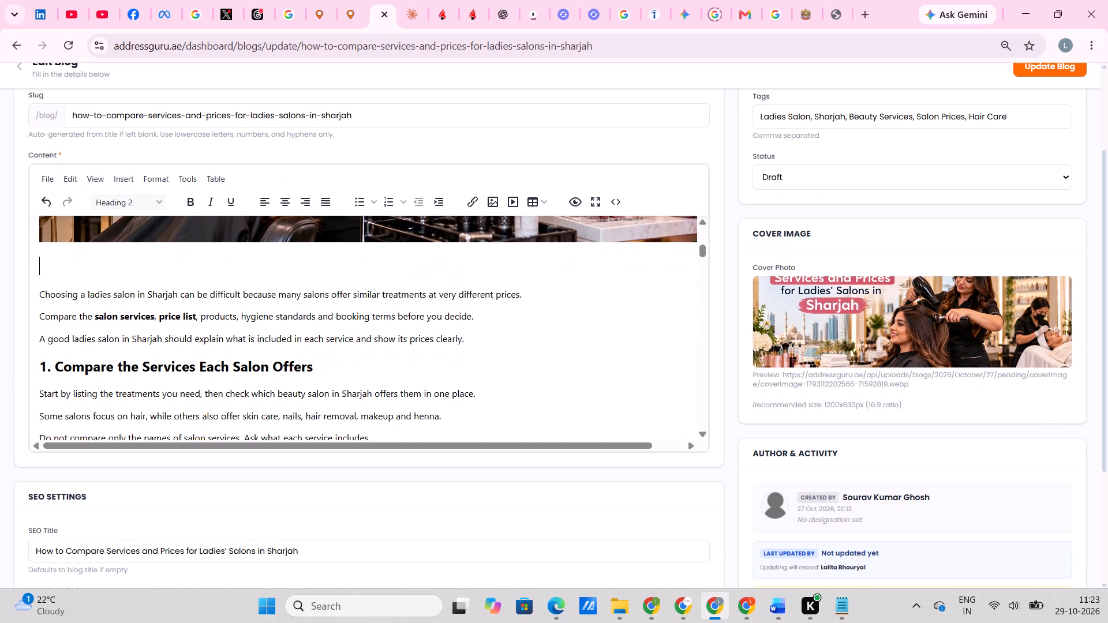
scroll(465, 302, down, 4)
scroll(466, 305, up, 6)
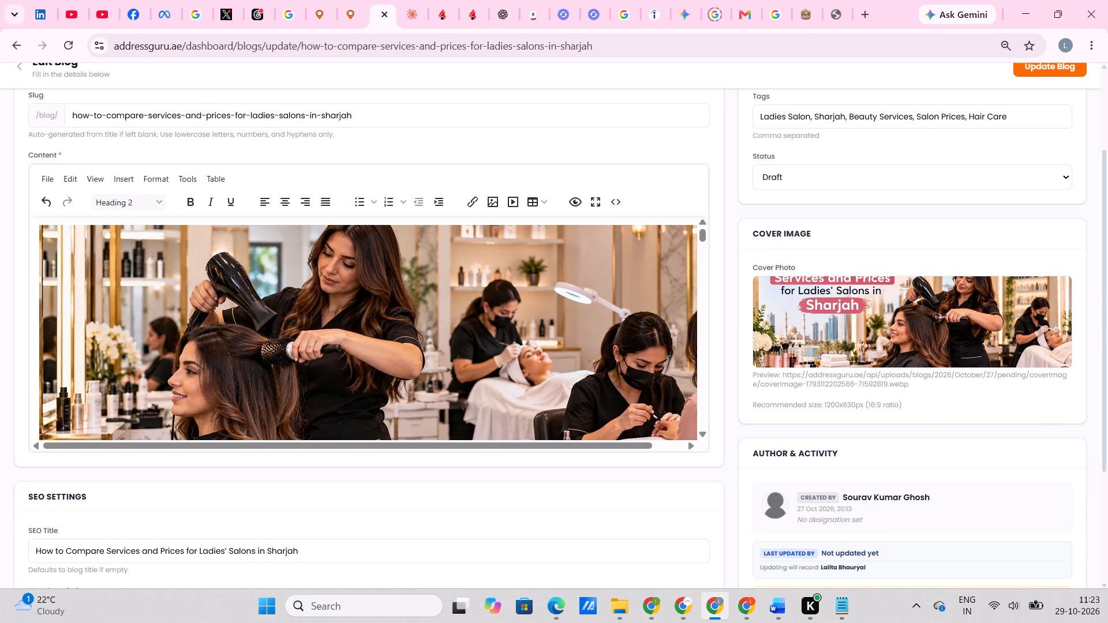
key(BackSpace)
key(BackSpace)
key(BackSpace)
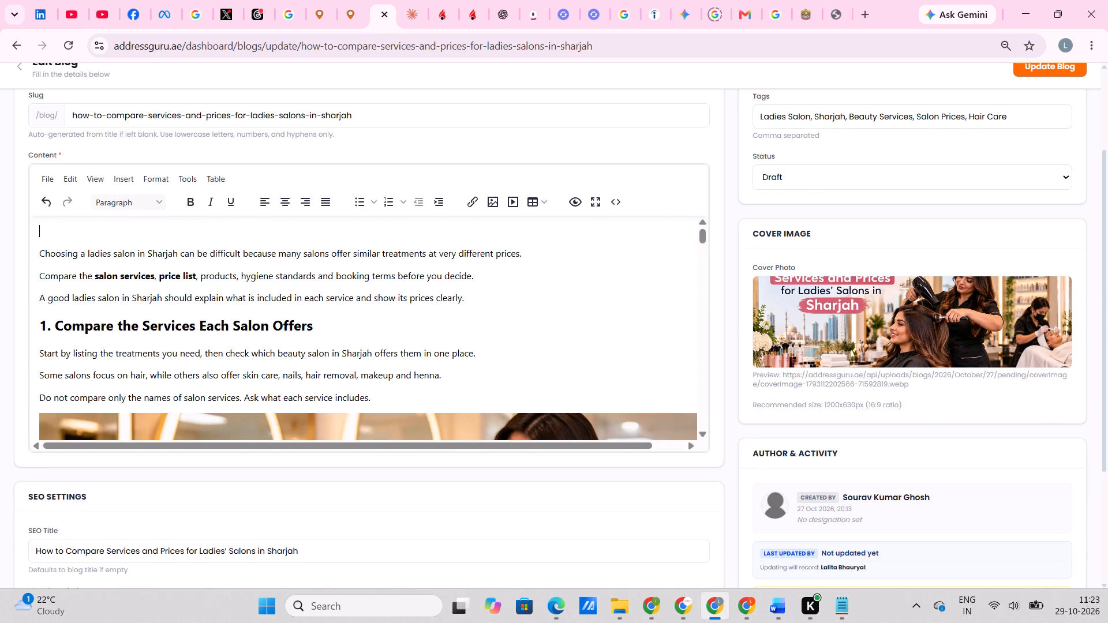
key(Down)
key(BackSpace)
key(BackSpace)
scroll(466, 305, up, 1)
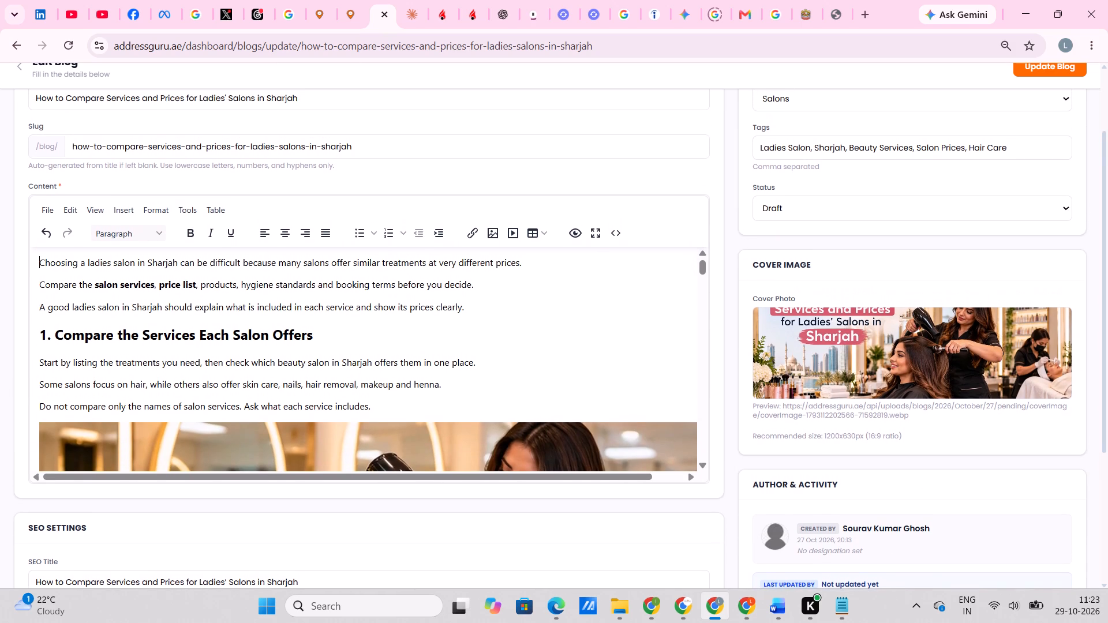
Join the paragraph beginning "Compare the salon services" onto the end of the opening paragraph, separated by a space.
scroll(78, 359, up, 1)
click(42, 308)
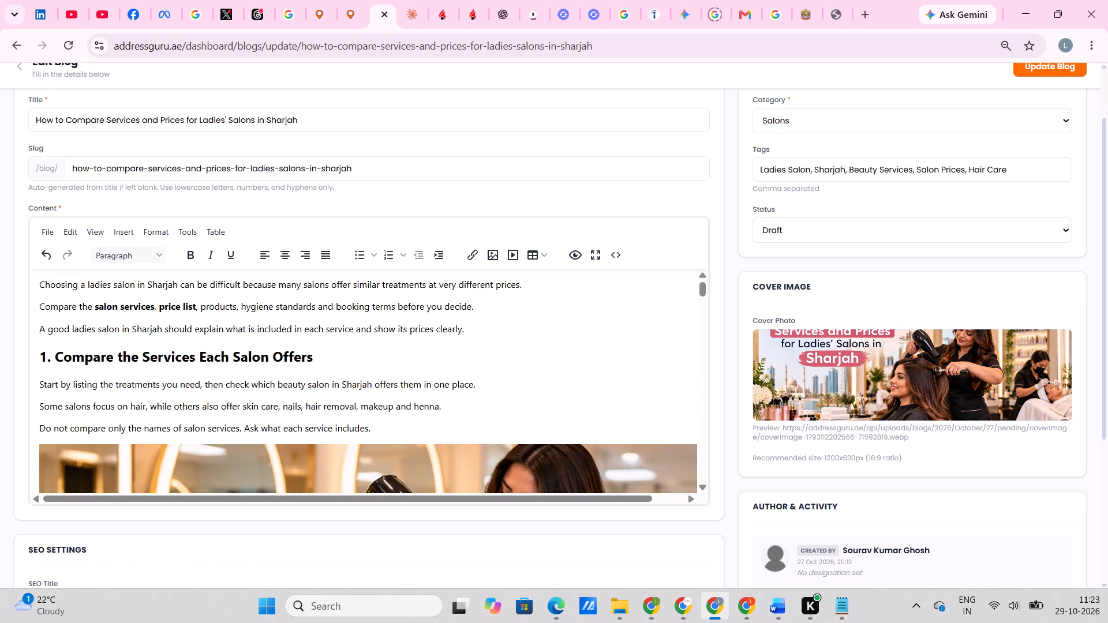
key(Left)
key(BackSpace)
key(space)
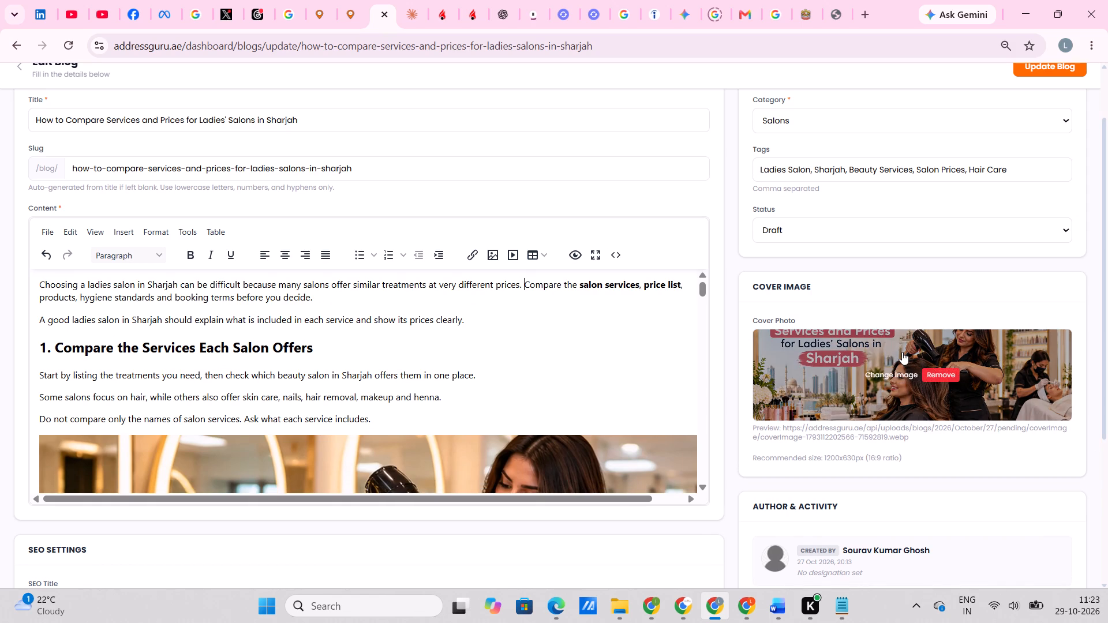
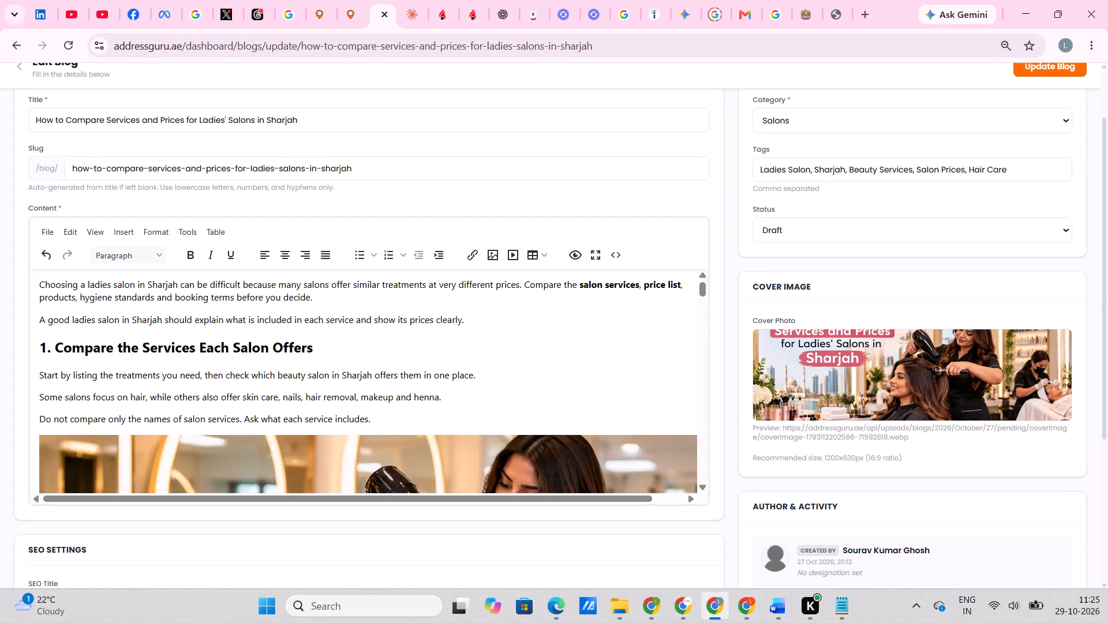
Select "ladies salon in Sharjah" in the second paragraph and copy the address of the website's Salon category page for Sharjah.
drag(70, 319, 95, 320)
drag(95, 320, 162, 321)
click(162, 321)
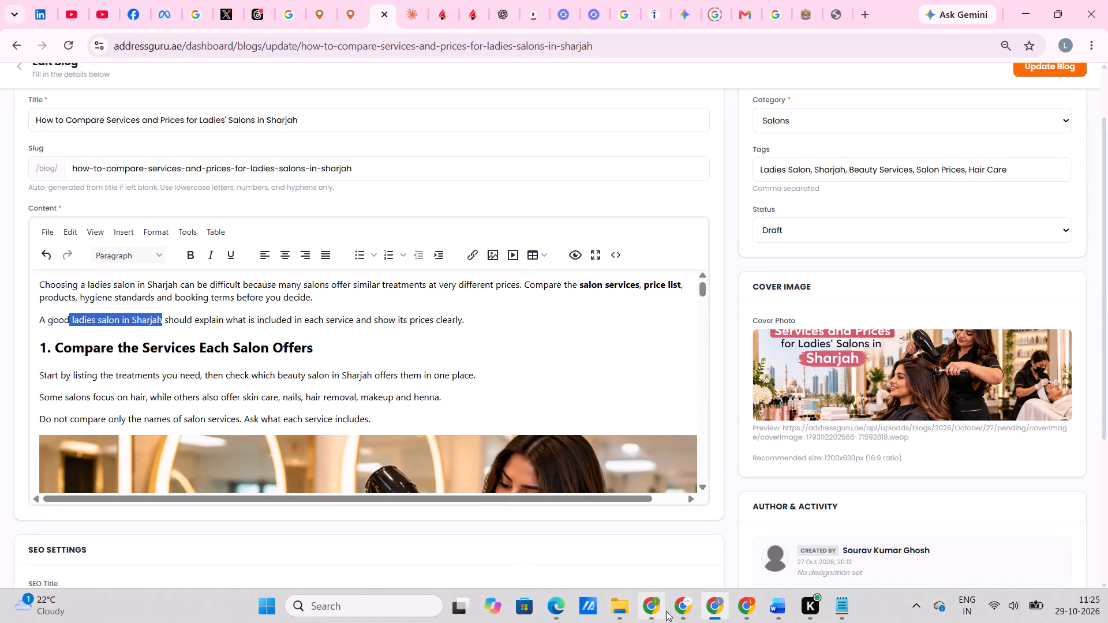
click(686, 608)
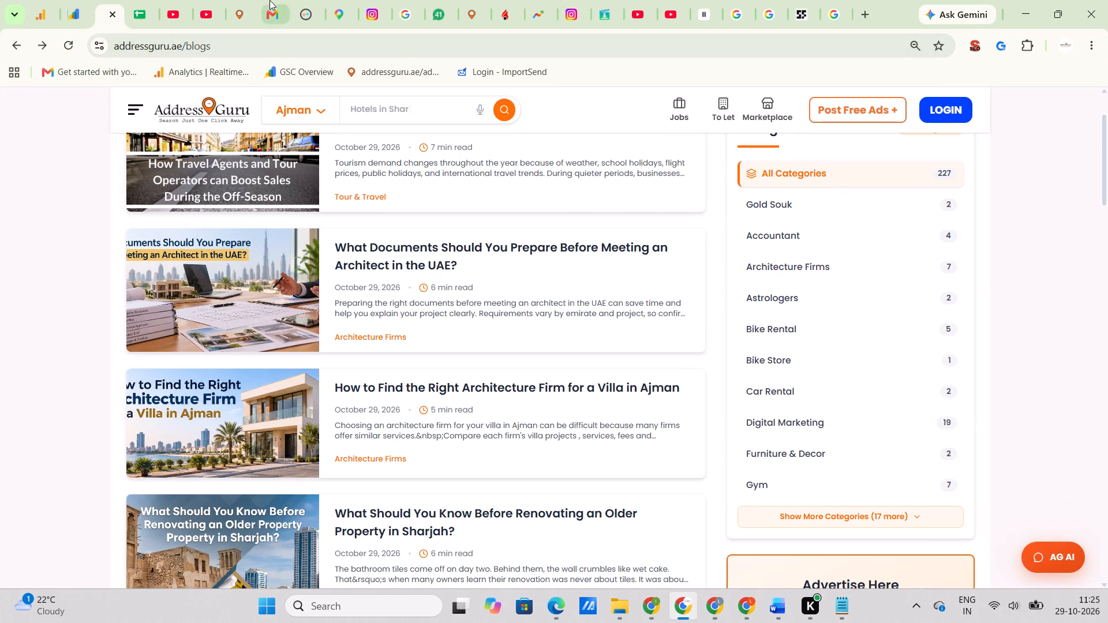
click(235, 0)
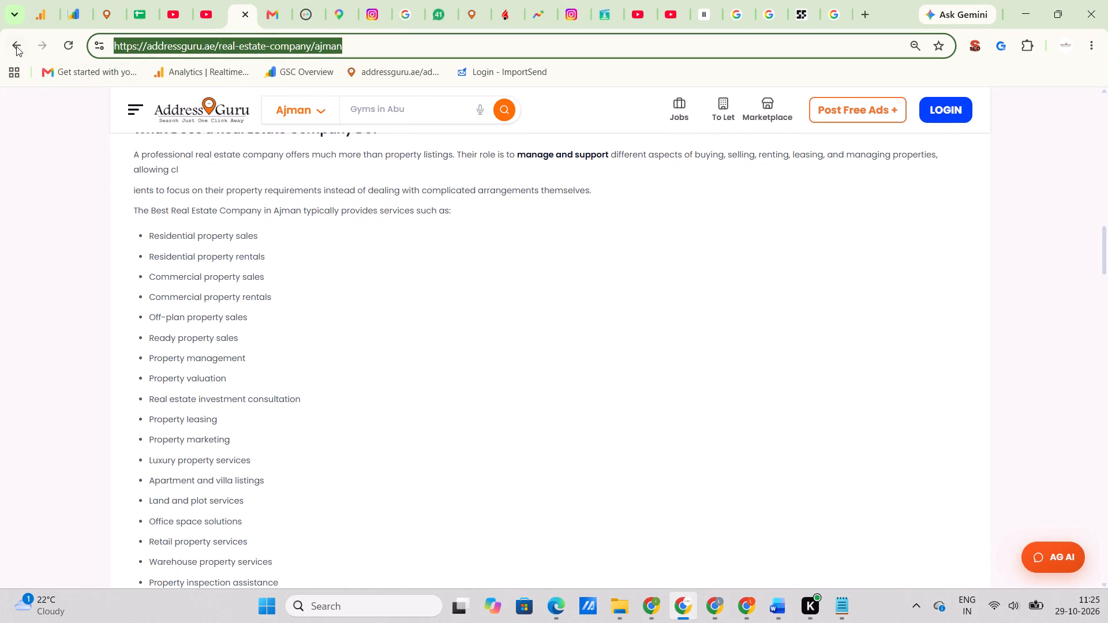
click(16, 46)
click(16, 46)
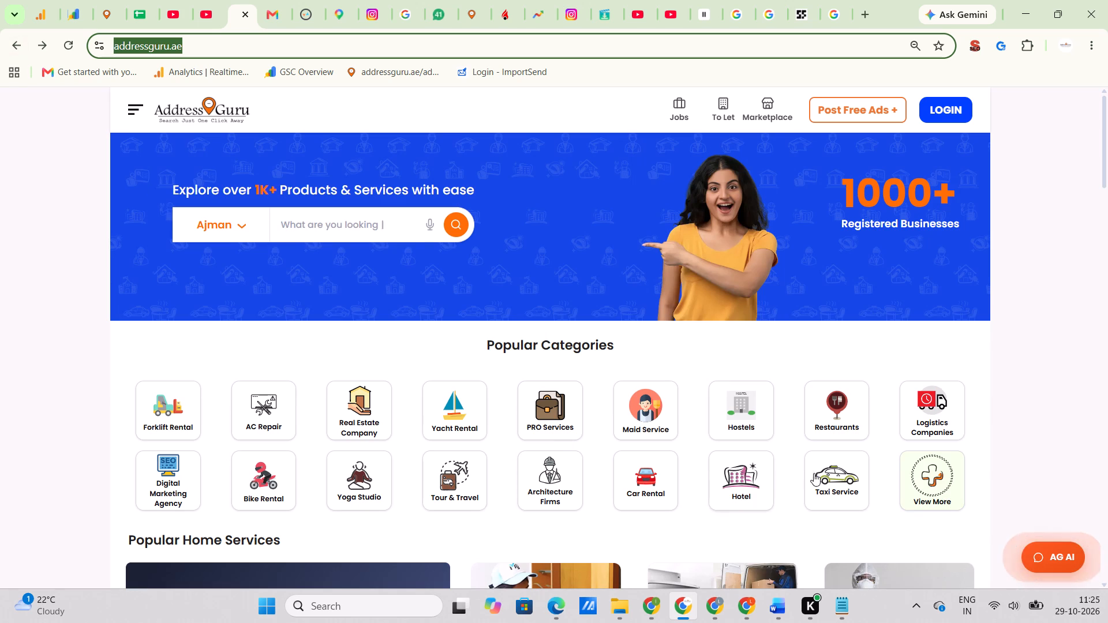
click(902, 469)
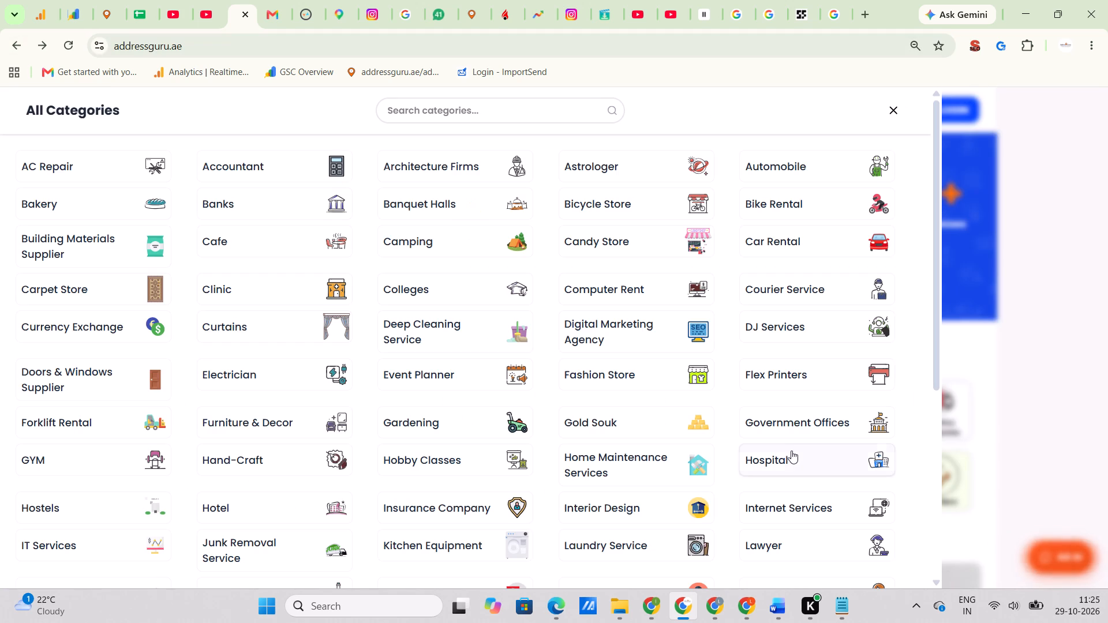
click(452, 104)
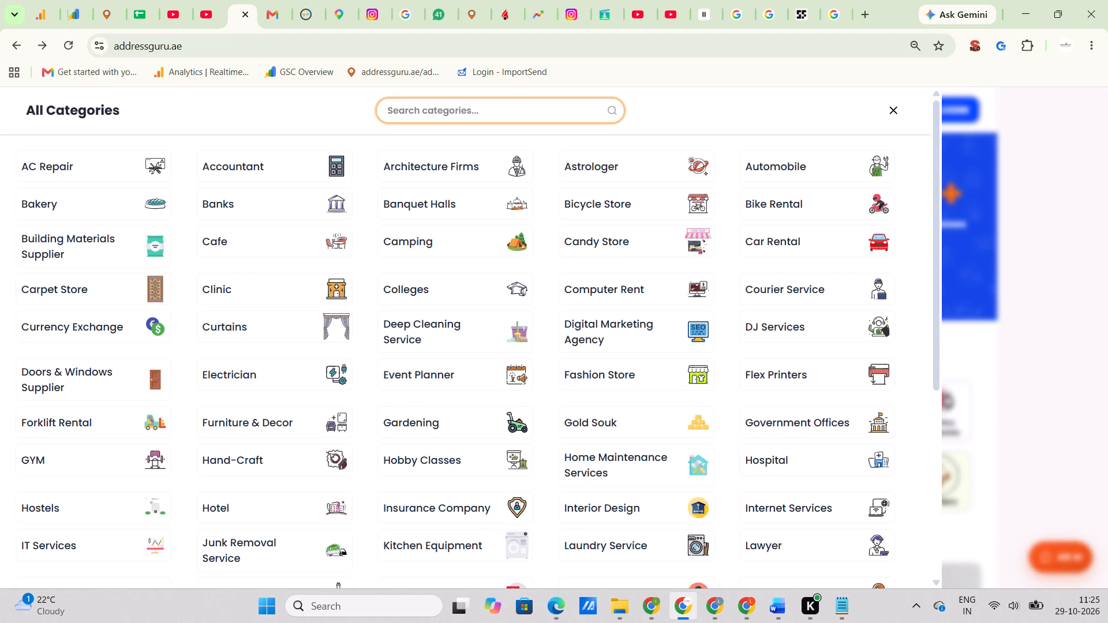
text(sal)
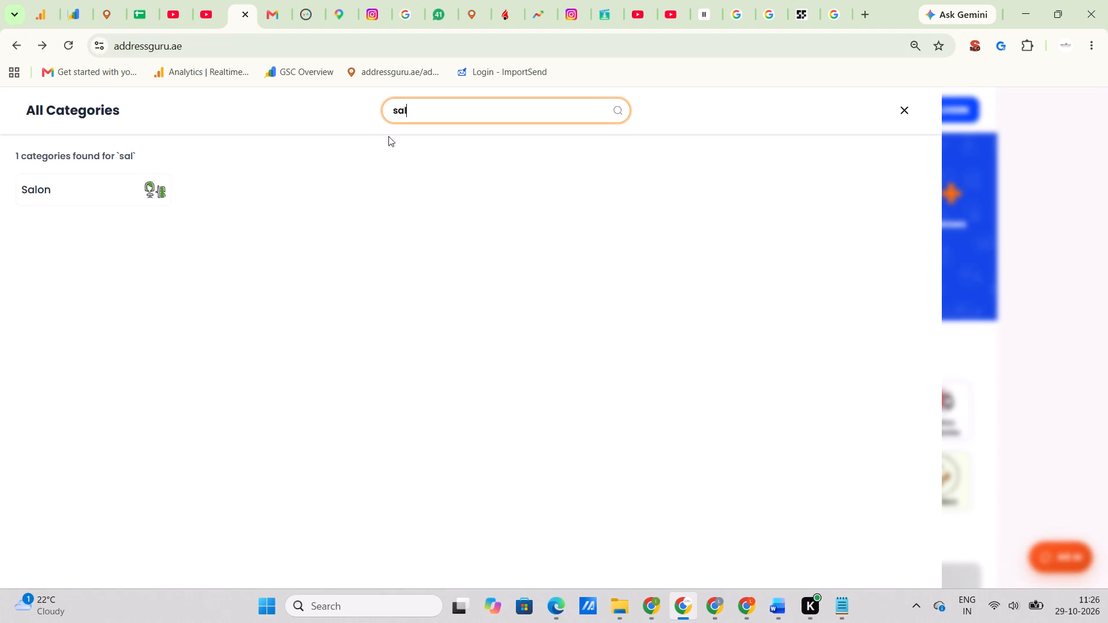
click(97, 191)
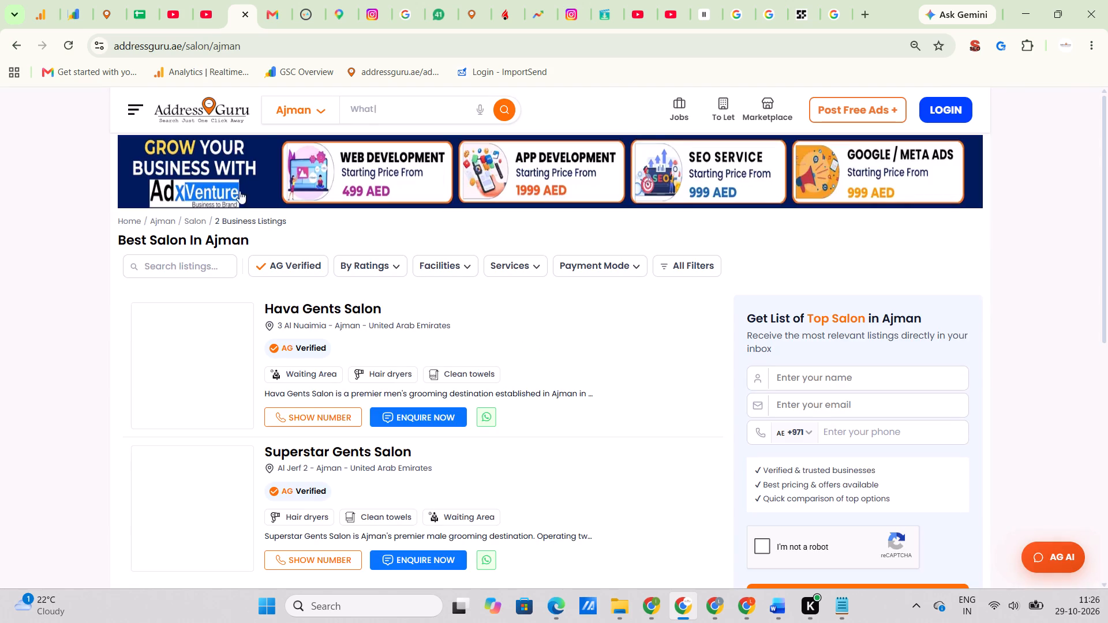
click(313, 105)
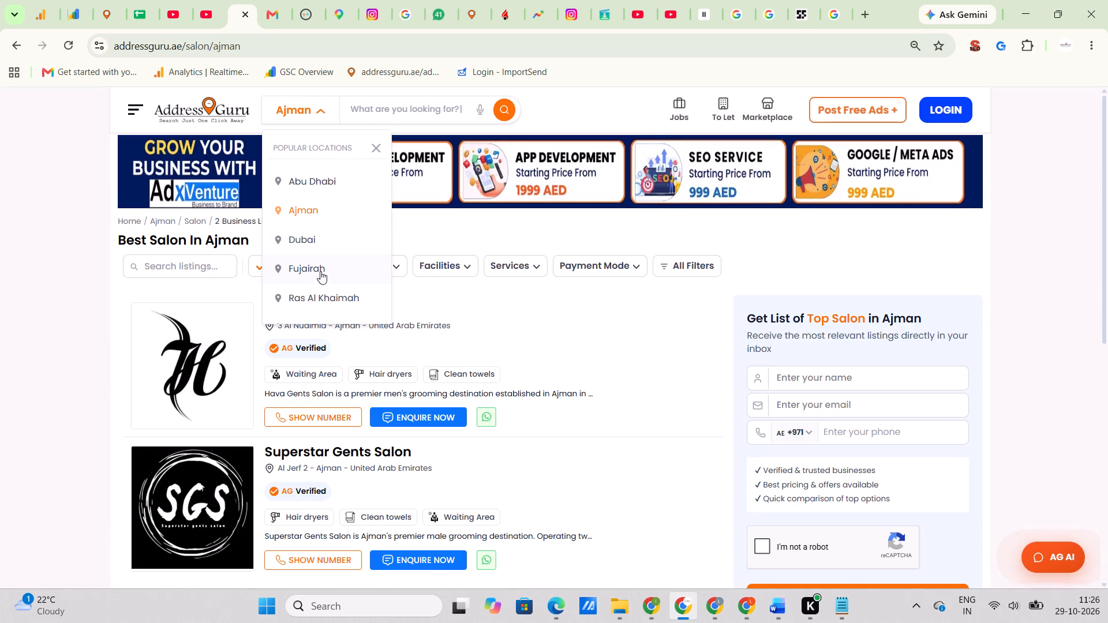
scroll(317, 276, down, 3)
click(315, 282)
click(298, 42)
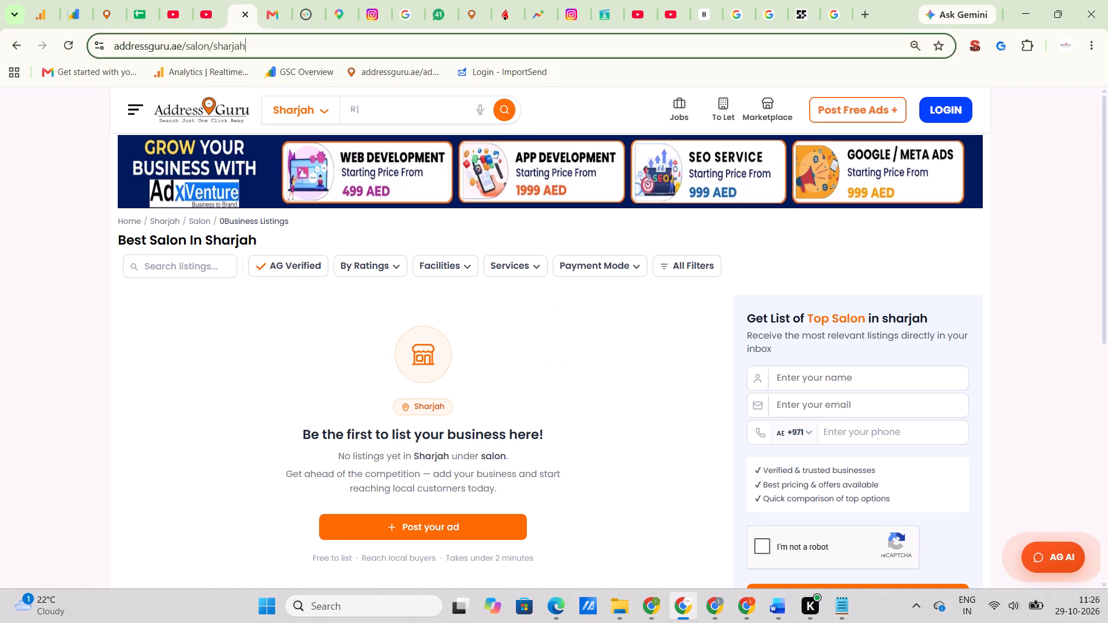
click(309, 42)
key(ctrl+a)
key(ctrl+c)
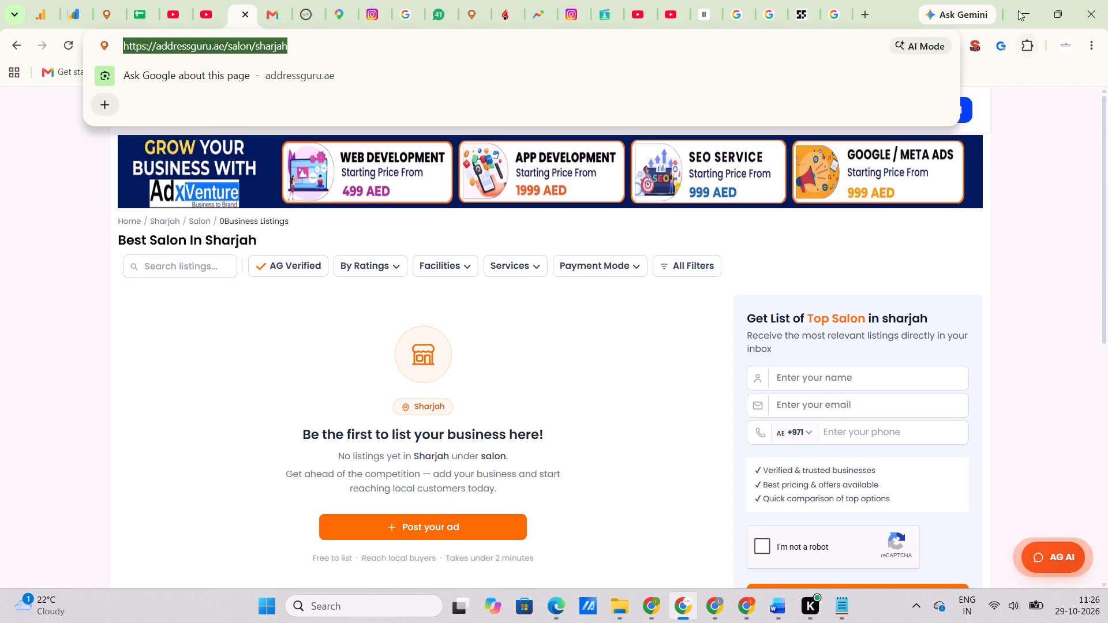
click(1020, 0)
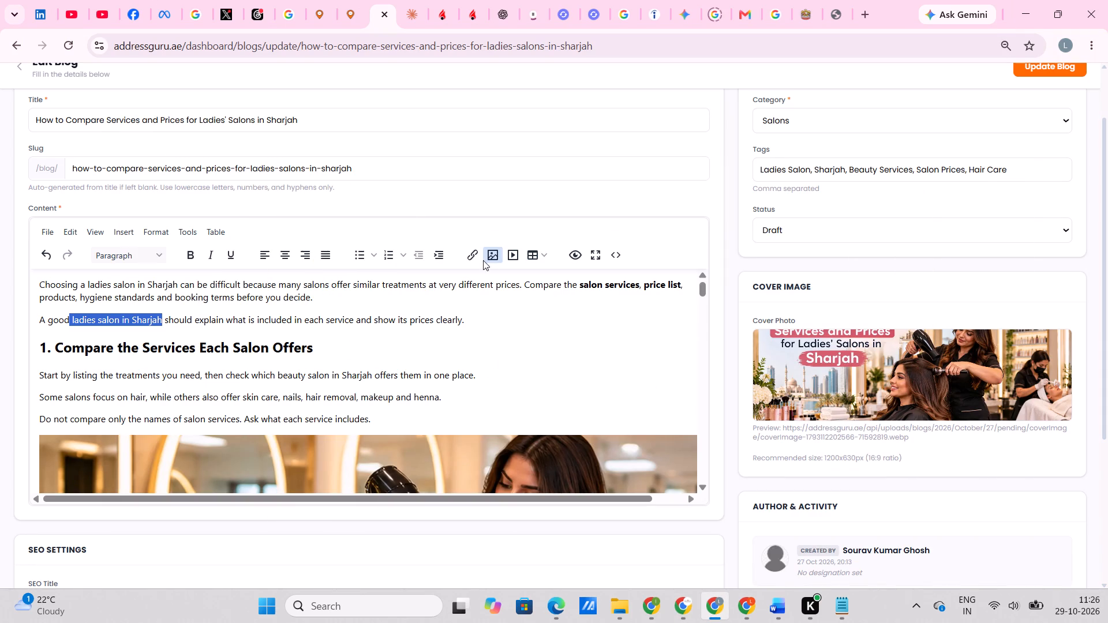
click(481, 257)
key(ctrl+v)
click(522, 382)
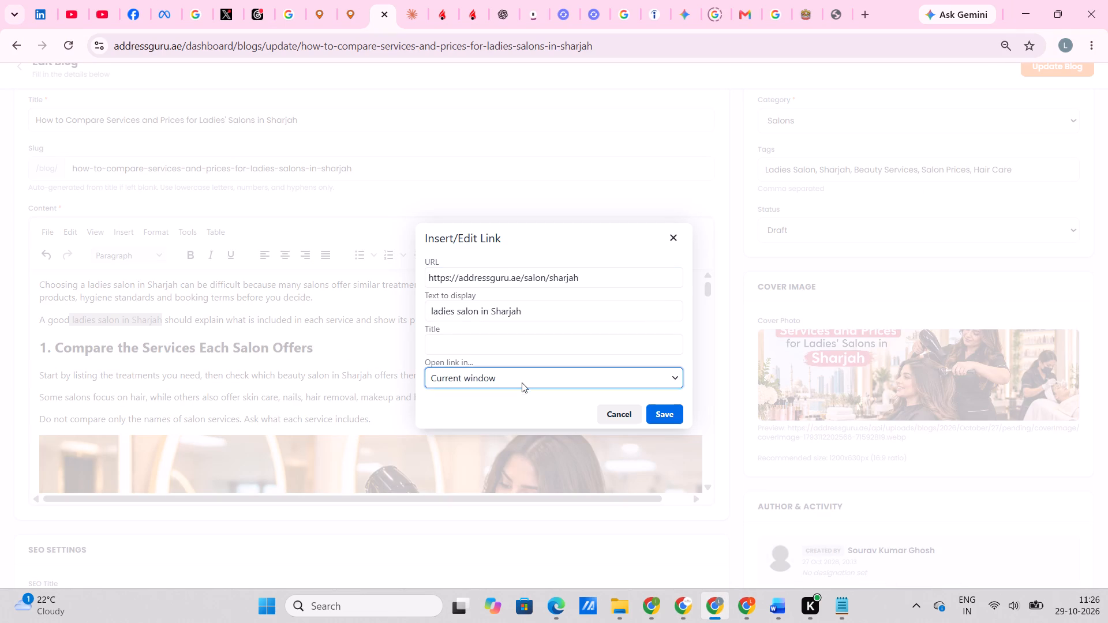
click(515, 418)
click(668, 414)
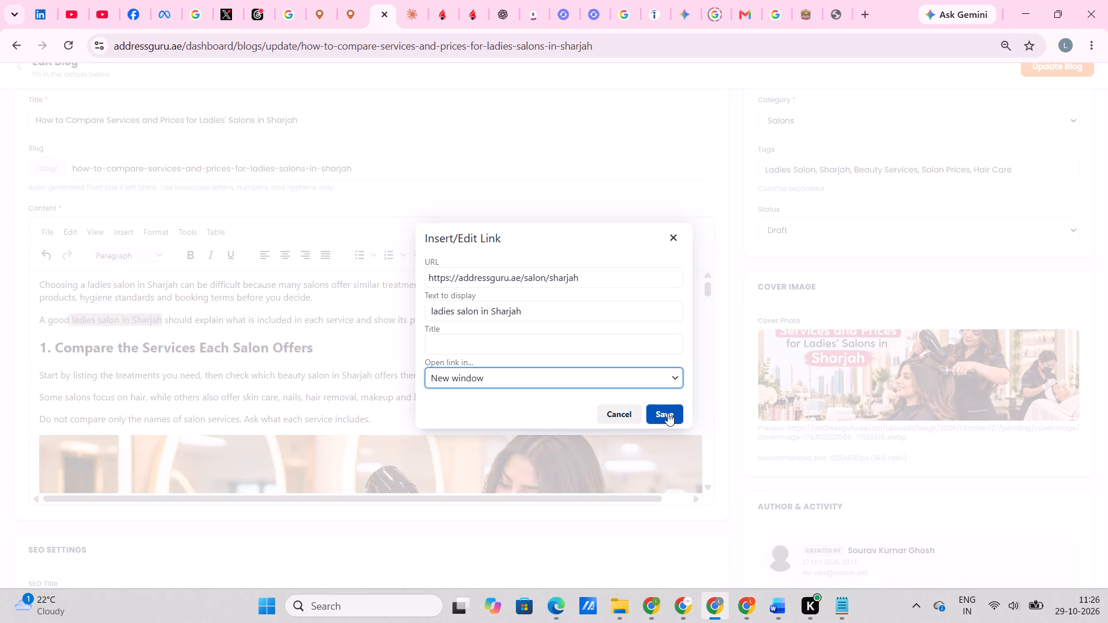
click(317, 350)
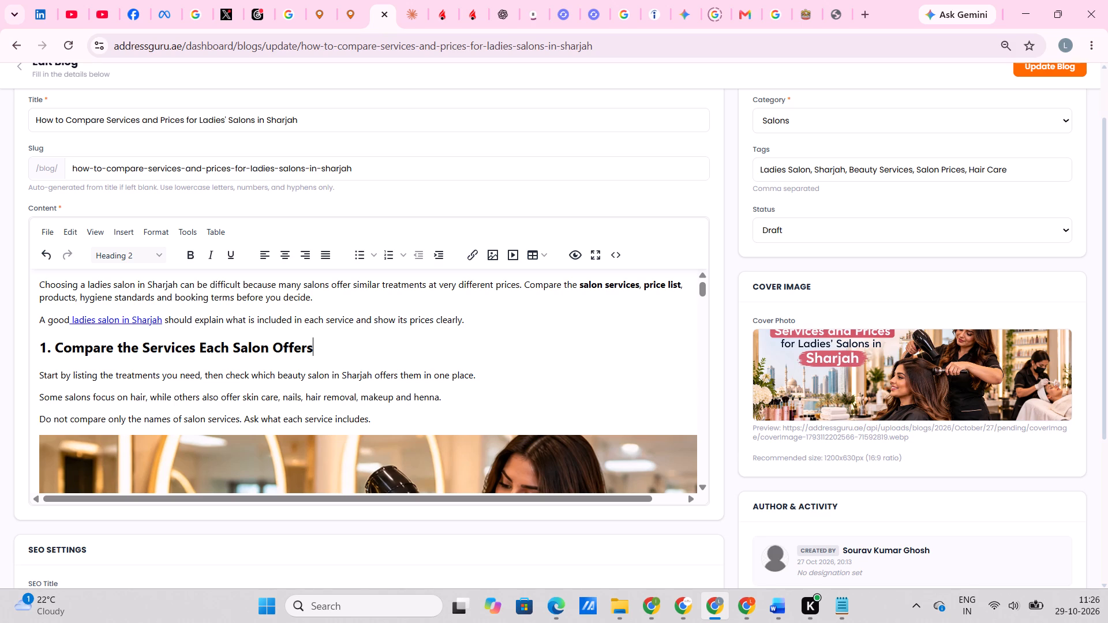
Join the paragraph beginning "Some salons focus on hair" onto the end of the "Start by listing" paragraph, separated by a space.
scroll(233, 352, down, 1)
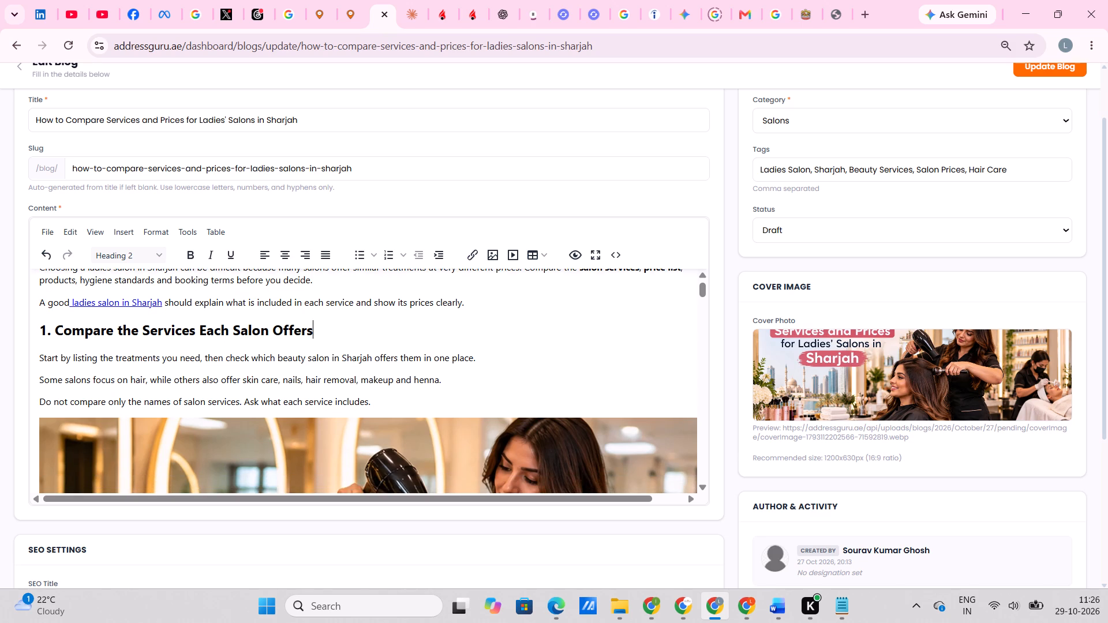
click(43, 377)
key(Left)
key(BackSpace)
key(space)
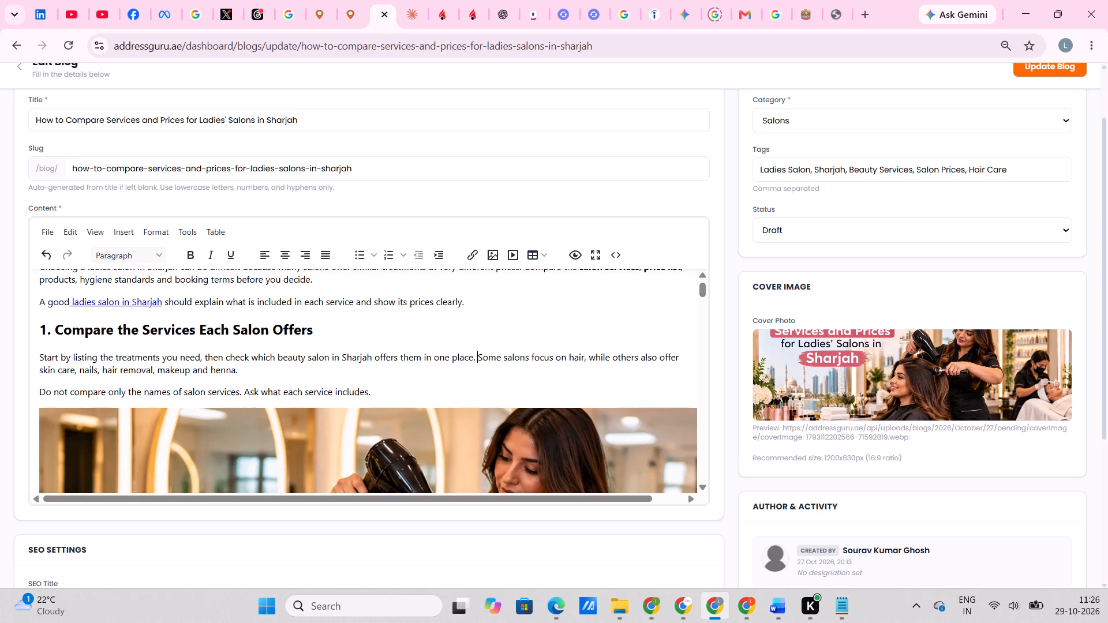
Shrink the hair-styling image in section 1 proportionally to about 900 px wide.
scroll(260, 402, down, 3)
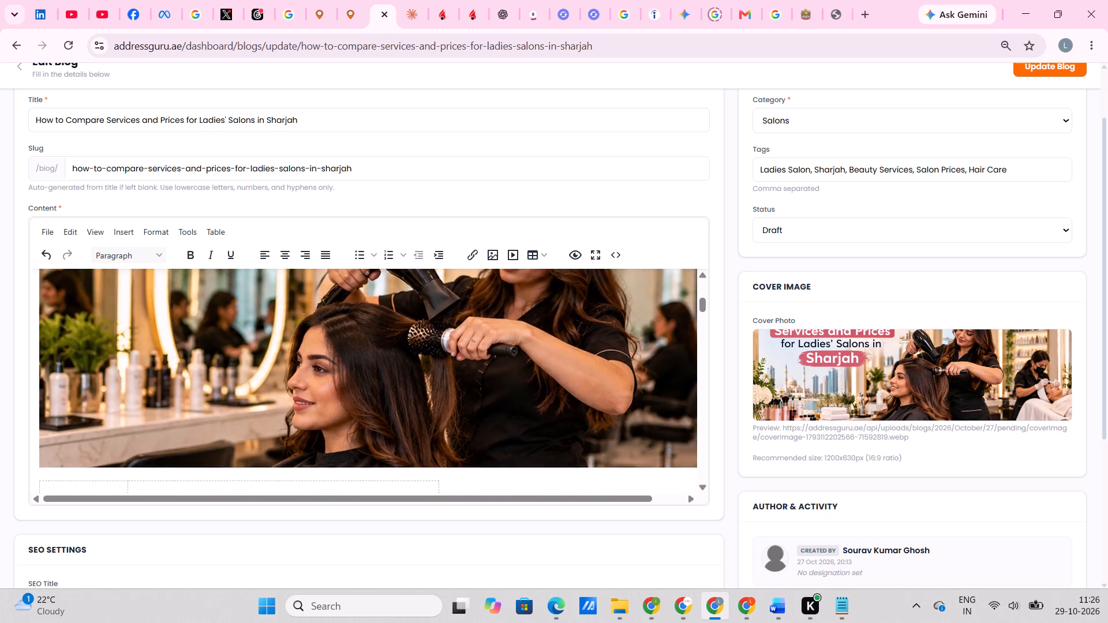
click(514, 396)
scroll(585, 426, left, 4)
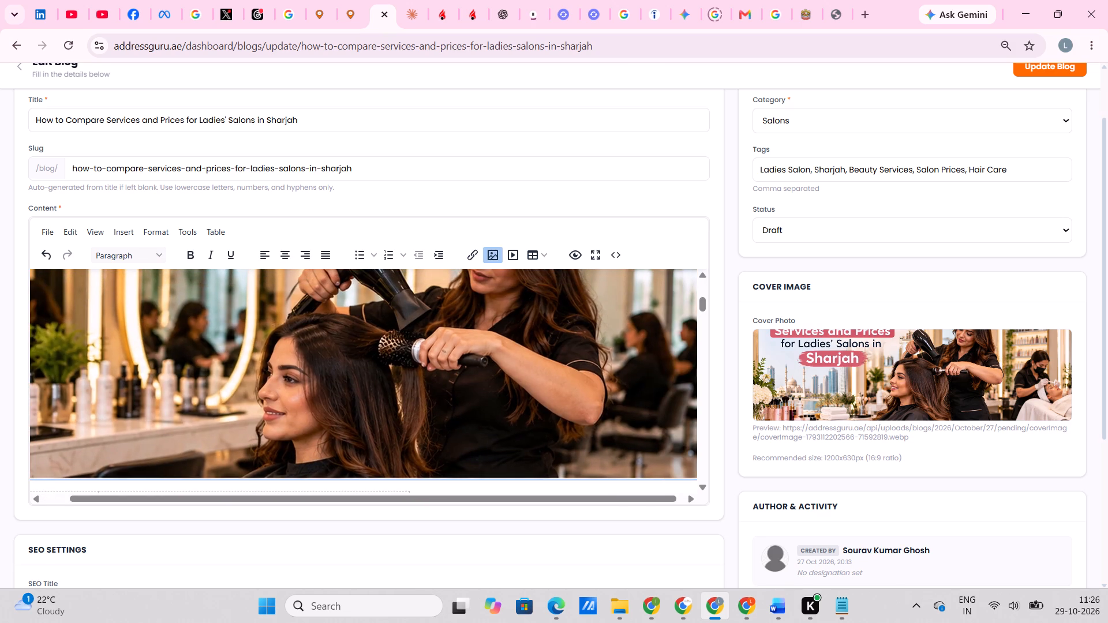
drag(694, 476, 472, 412)
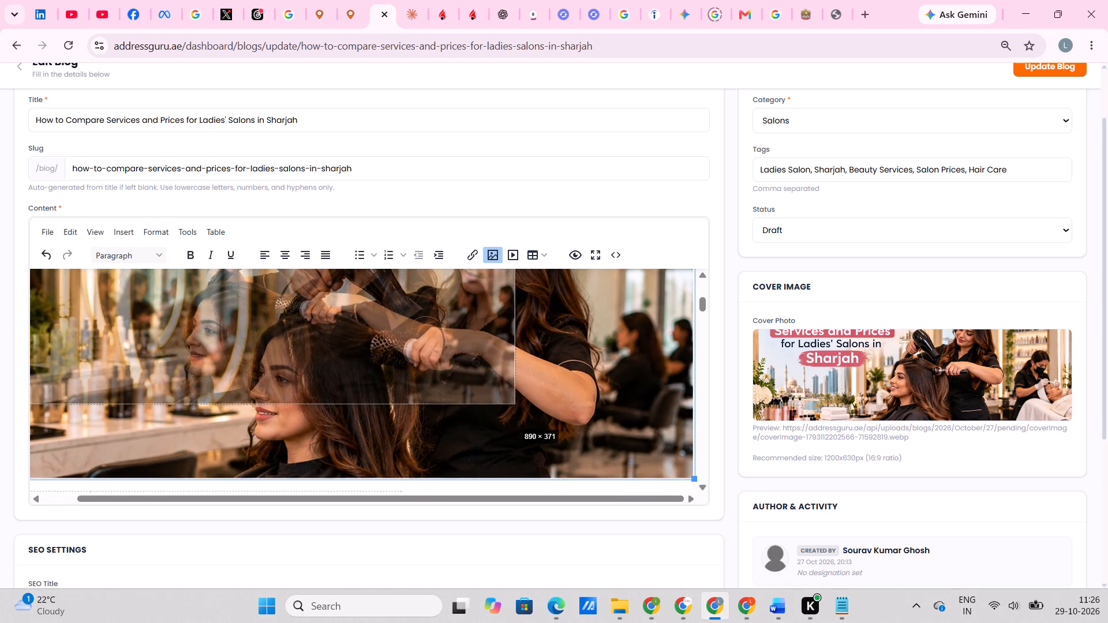
drag(472, 412, 478, 417)
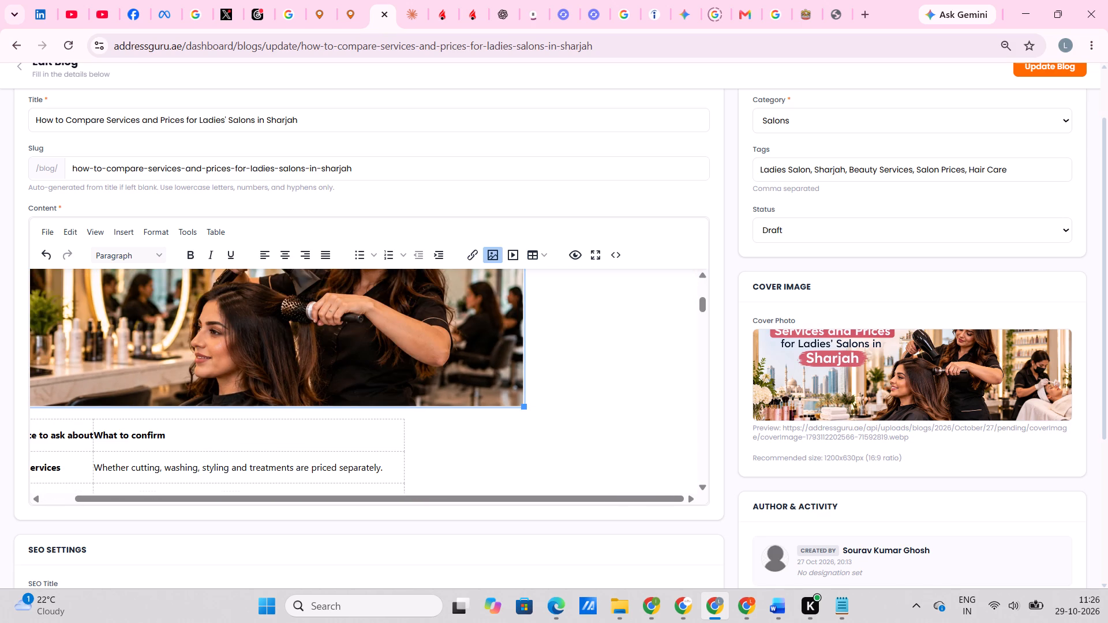
Join the paragraph beginning "Do not compare only the names" onto the end of the paragraph above, separated by a space.
scroll(478, 417, right, 3)
scroll(475, 417, up, 4)
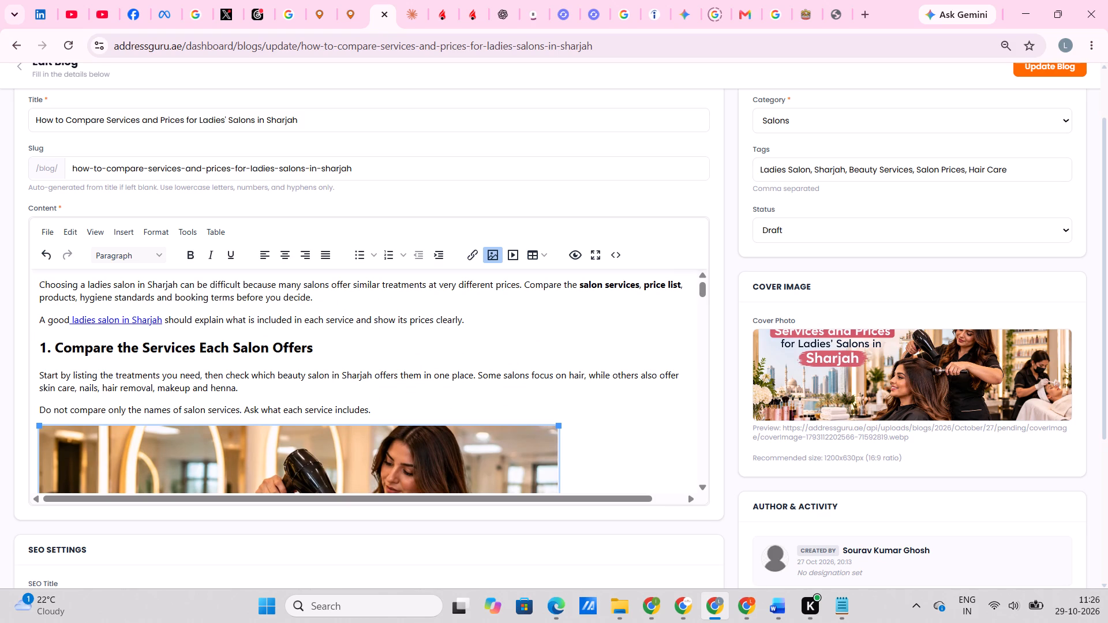
click(38, 406)
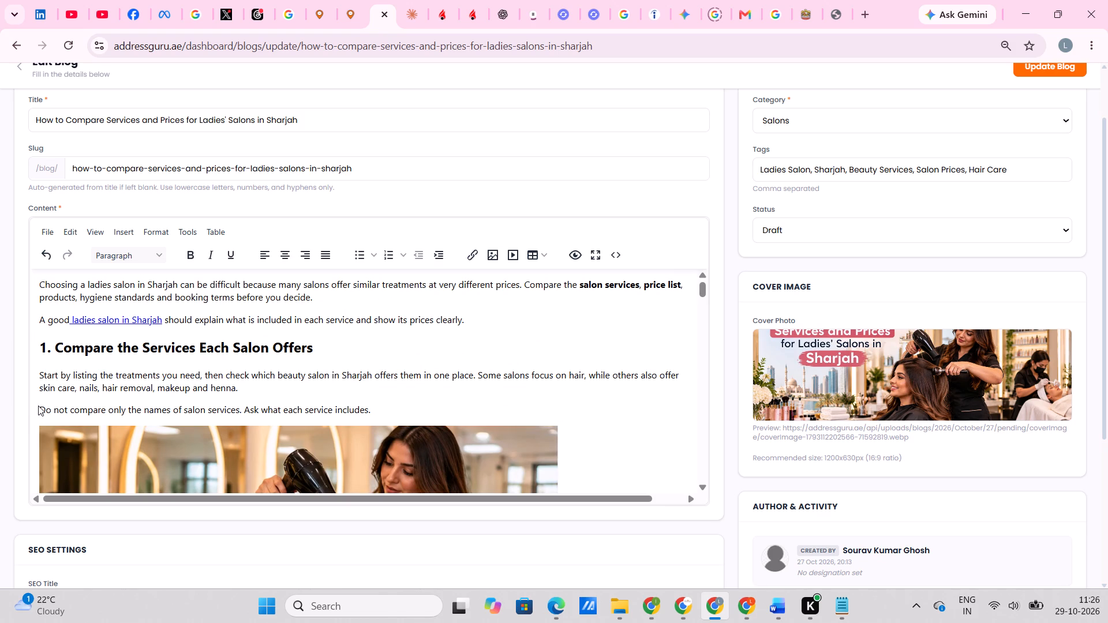
key(BackSpace)
key(space)
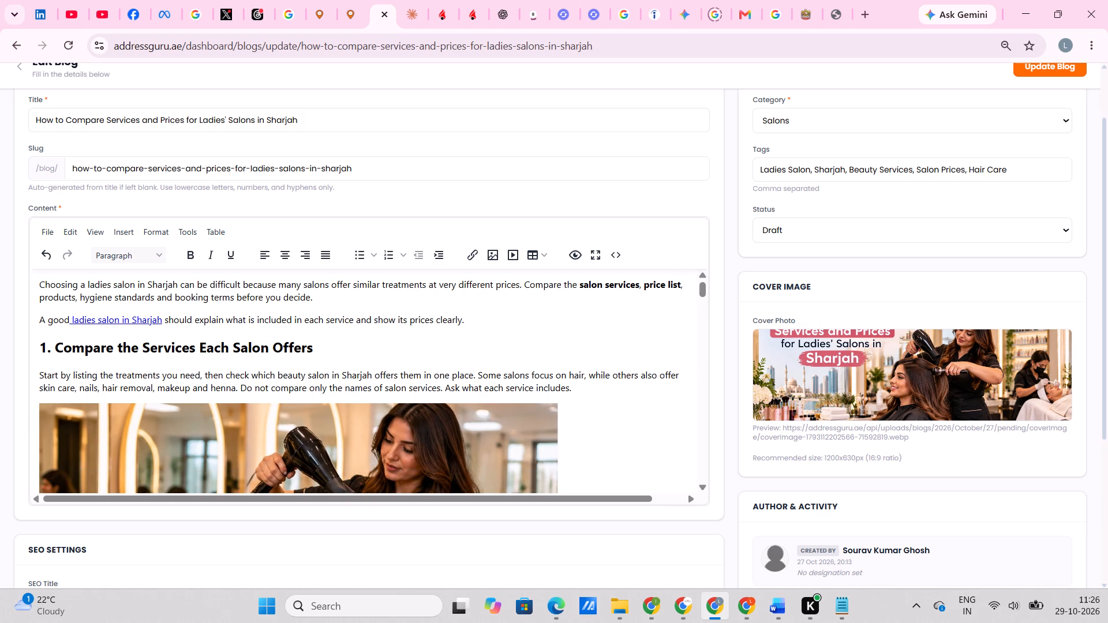
Make the phrase "listing the treatments you need," bold in the first paragraph of section 1.
drag(73, 375, 153, 376)
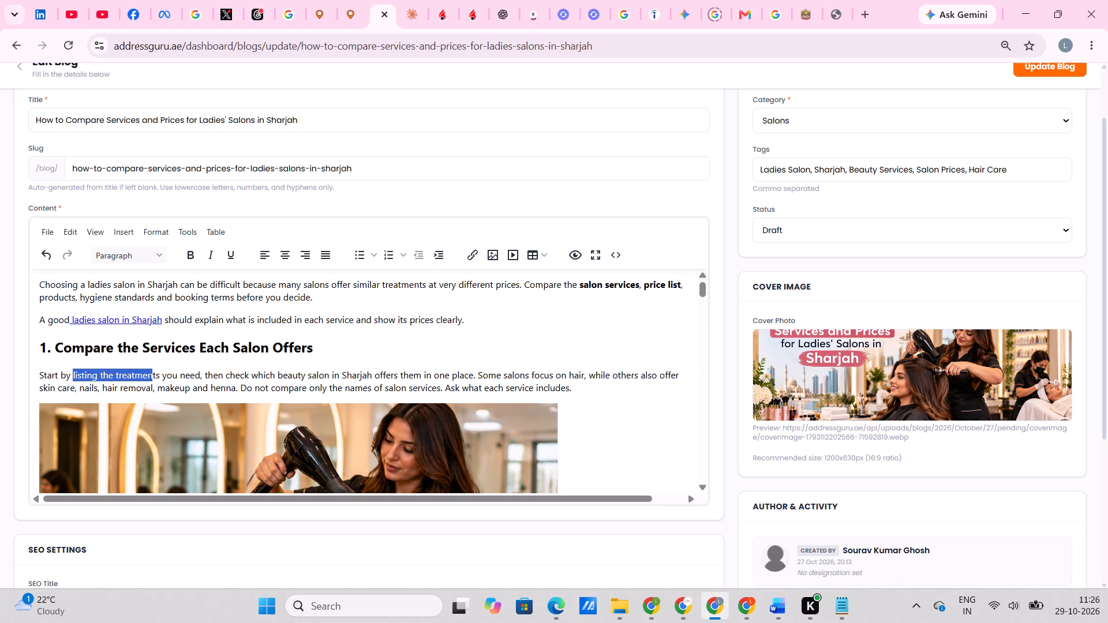
drag(153, 376, 185, 380)
double_click(185, 380)
drag(186, 380, 198, 374)
click(198, 374)
drag(201, 373, 88, 371)
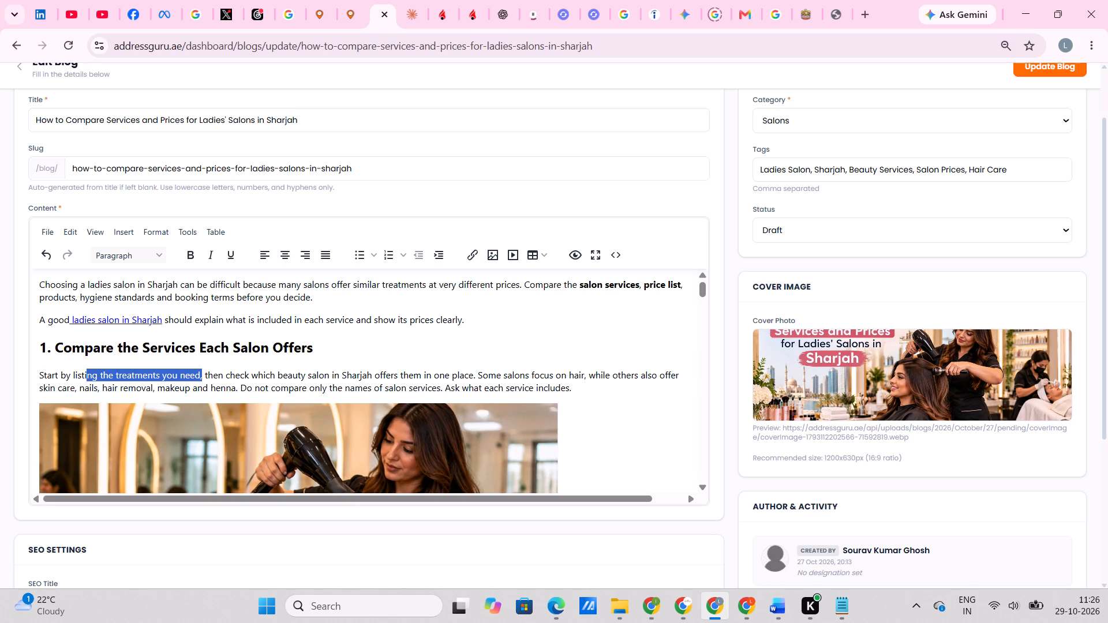
drag(88, 371, 72, 371)
key(ctrl+b)
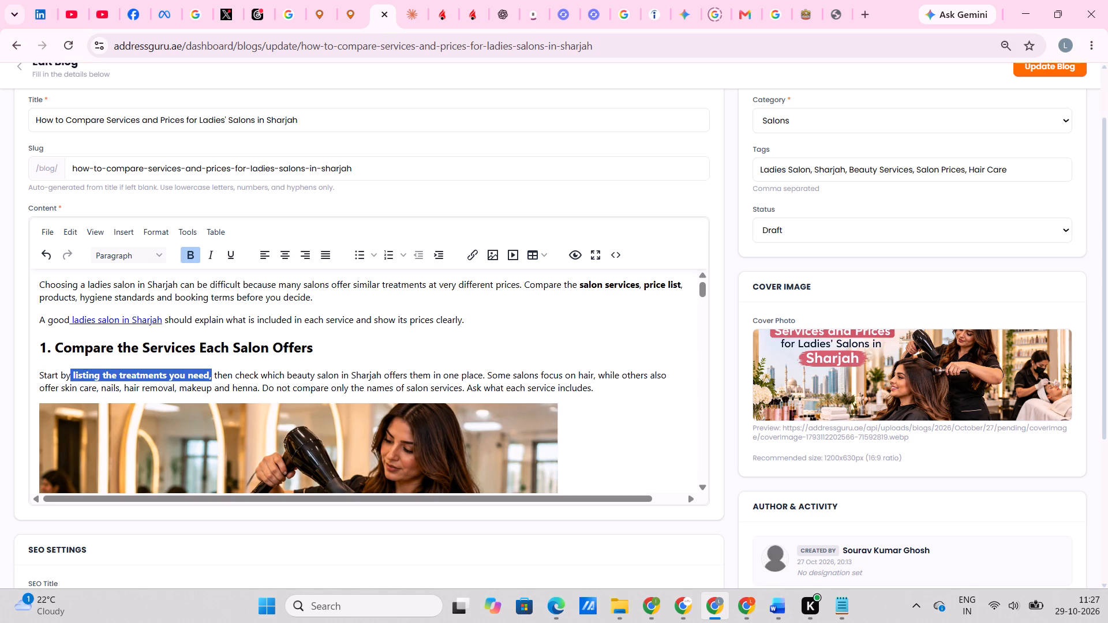
ctrl+click(72, 371)
click(237, 378)
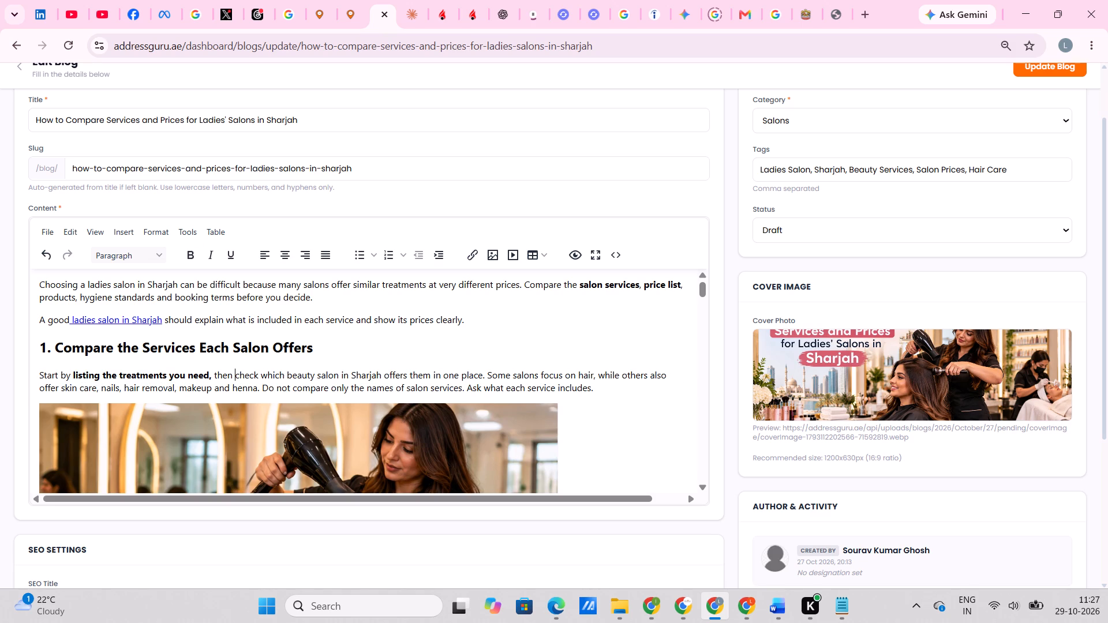
Make the sentence "Ask what each service includes." bold at the end of section 1's opening paragraph.
drag(467, 389, 608, 385)
key(ctrl+b)
click(486, 364)
Widen the "Service to ask about" table so it spans nearly the width of the image above it.
scroll(486, 364, up, 1)
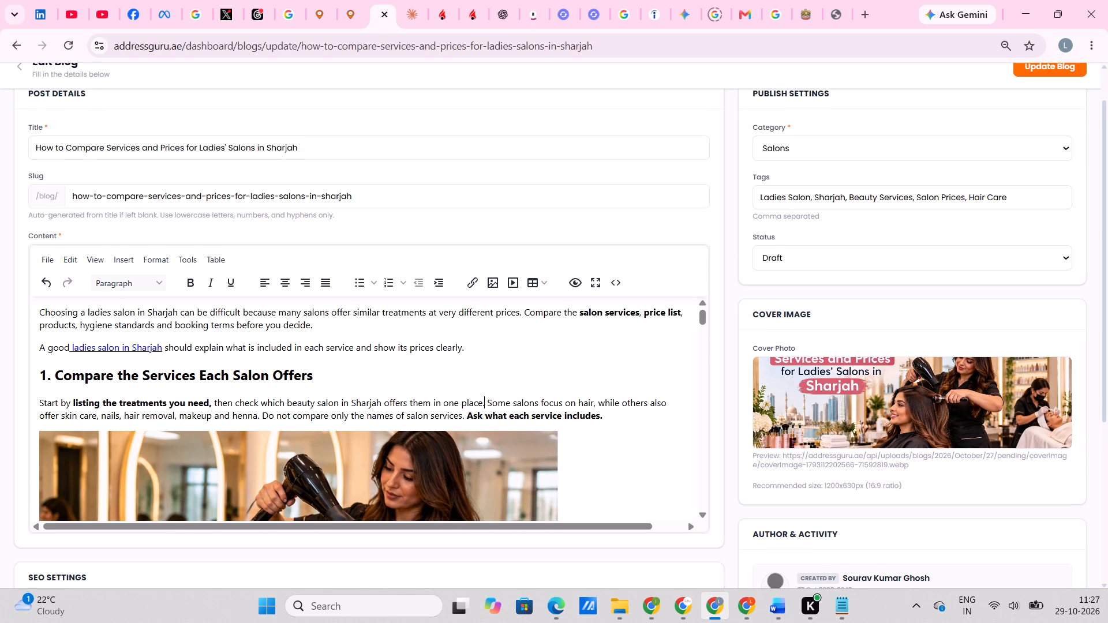
scroll(486, 364, down, 5)
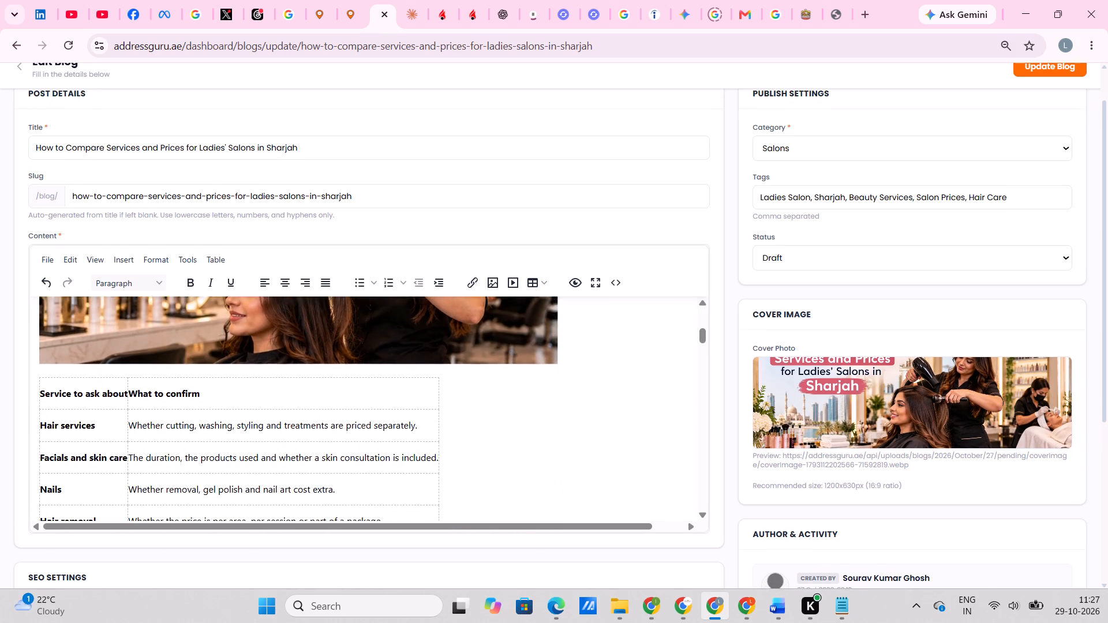
scroll(486, 364, down, 1)
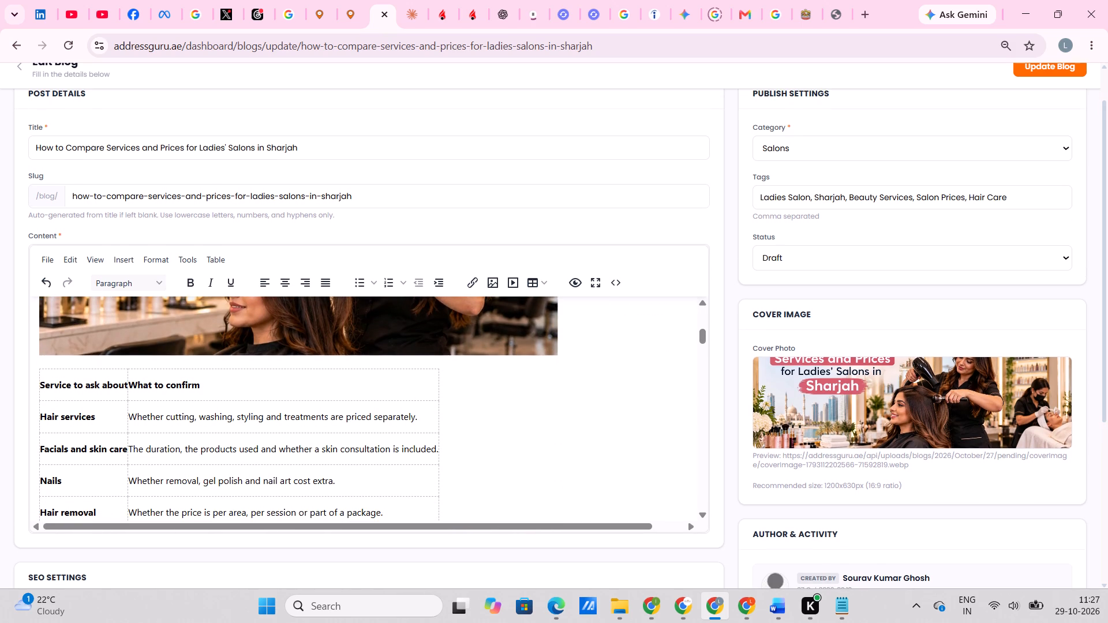
drag(440, 407, 543, 405)
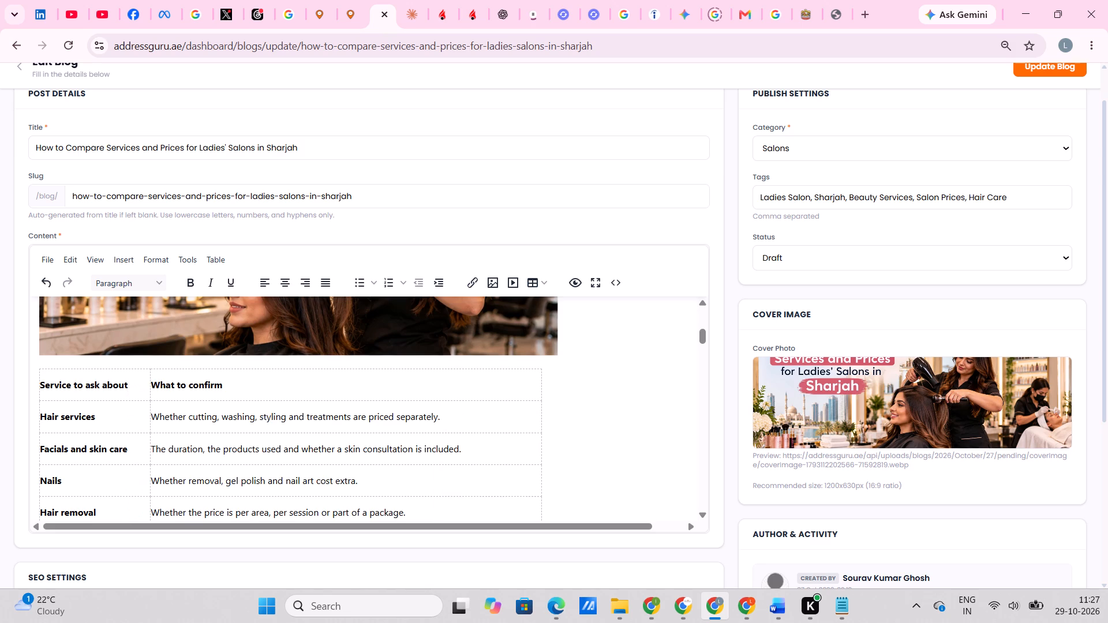
scroll(543, 405, down, 1)
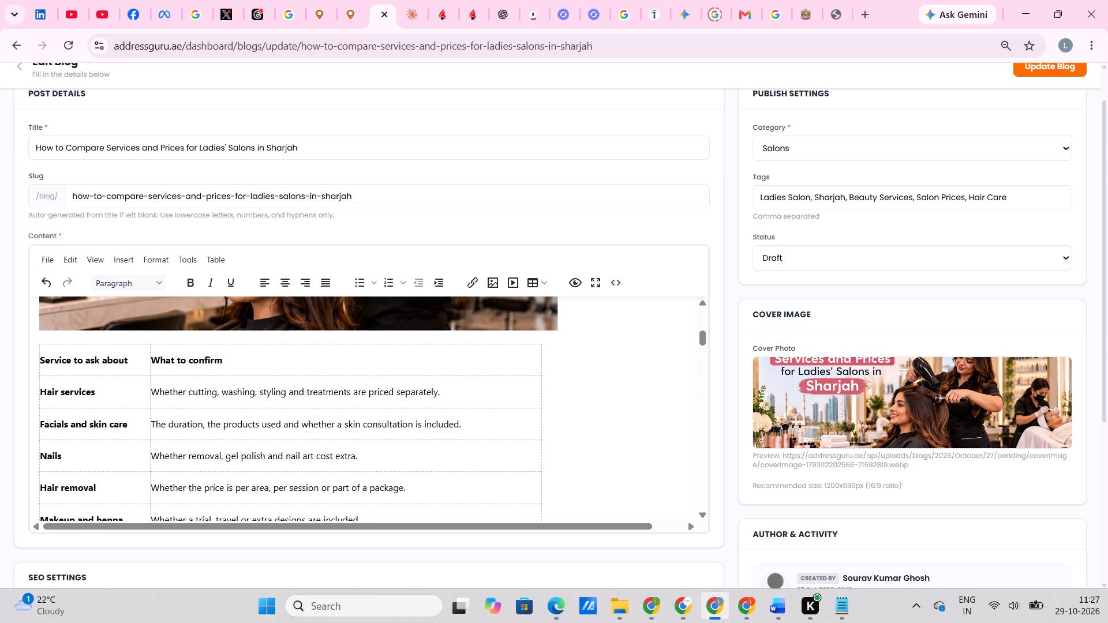
Remove the comma between "Ladies Salon" and "Sharjah" in the tags so they form one tag, "Ladies Salon Sharjah".
click(811, 198)
key(BackSpace)
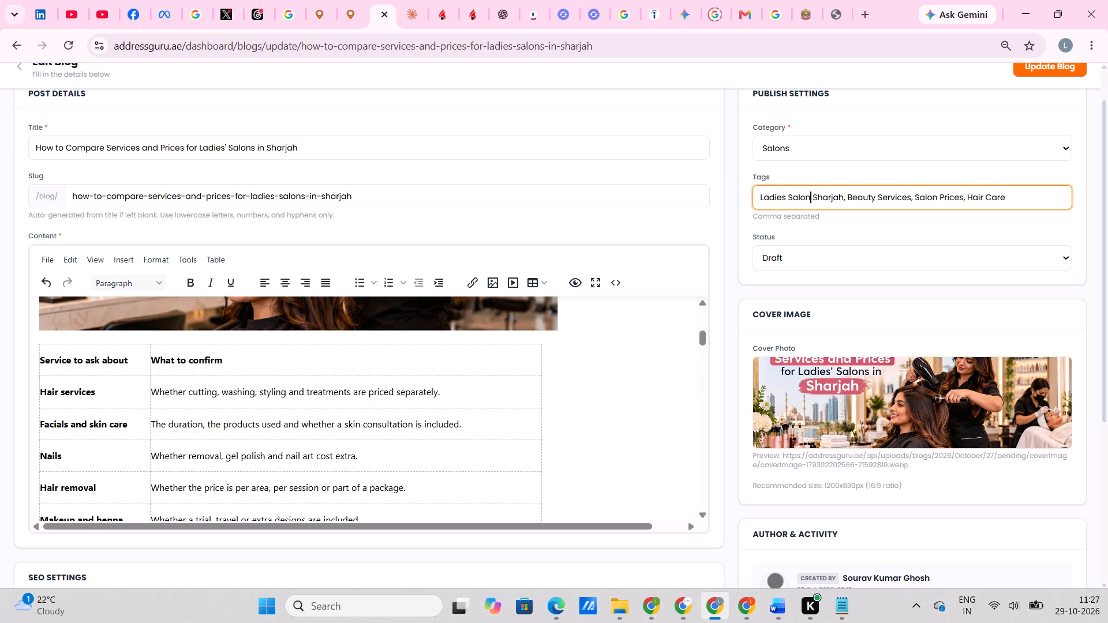
Correct the first SEO keyword to read "ladies salon in Sharjah" by adding the missing "l".
scroll(793, 300, down, 3)
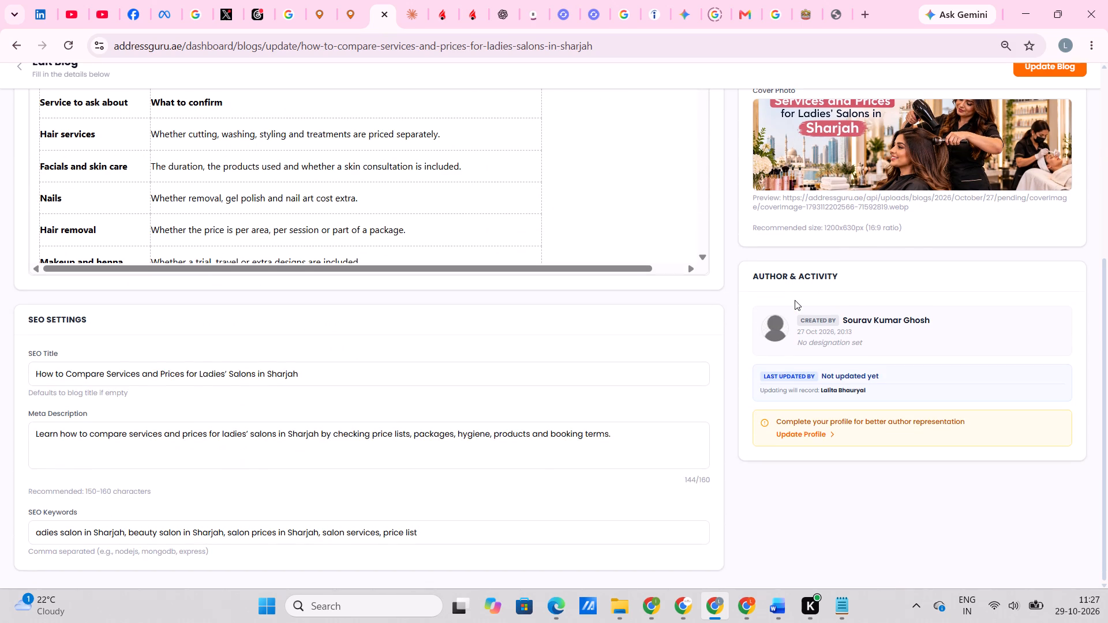
scroll(78, 536, down, 1)
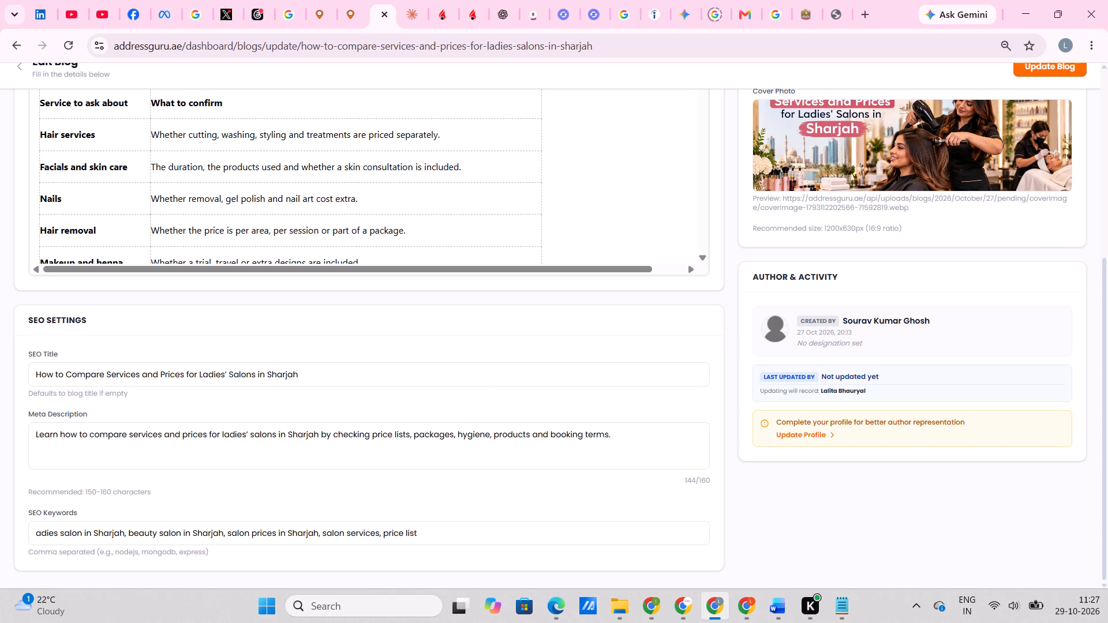
click(35, 538)
key(l)
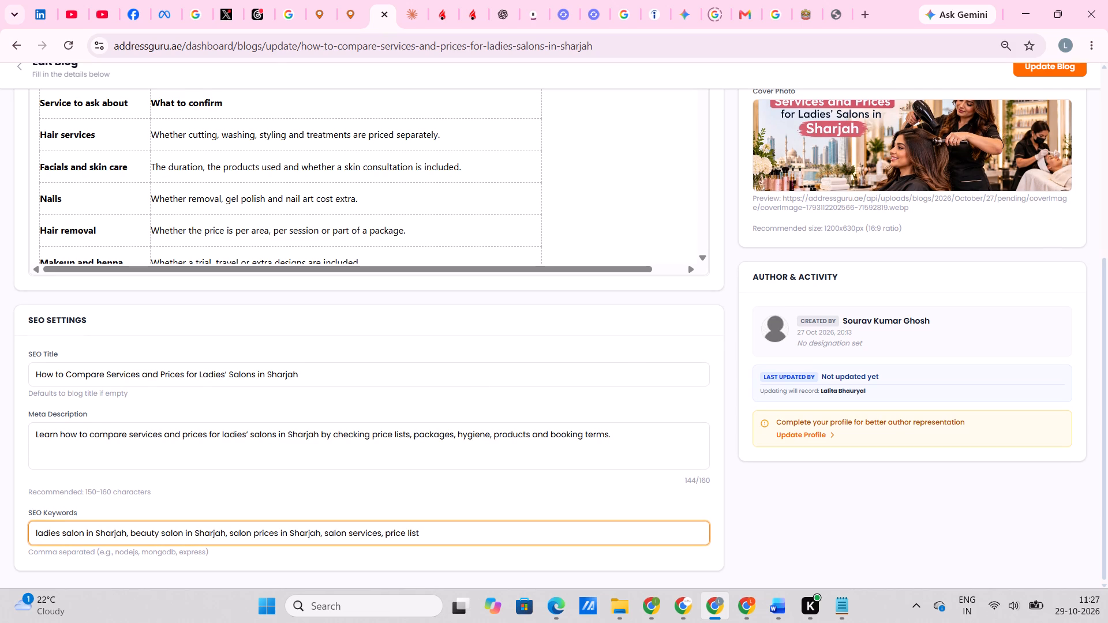
Remove the empty line between the "Service to ask about" table and the paragraph beginning "Choose a ladies salon in Sharjah".
scroll(472, 474, up, 1)
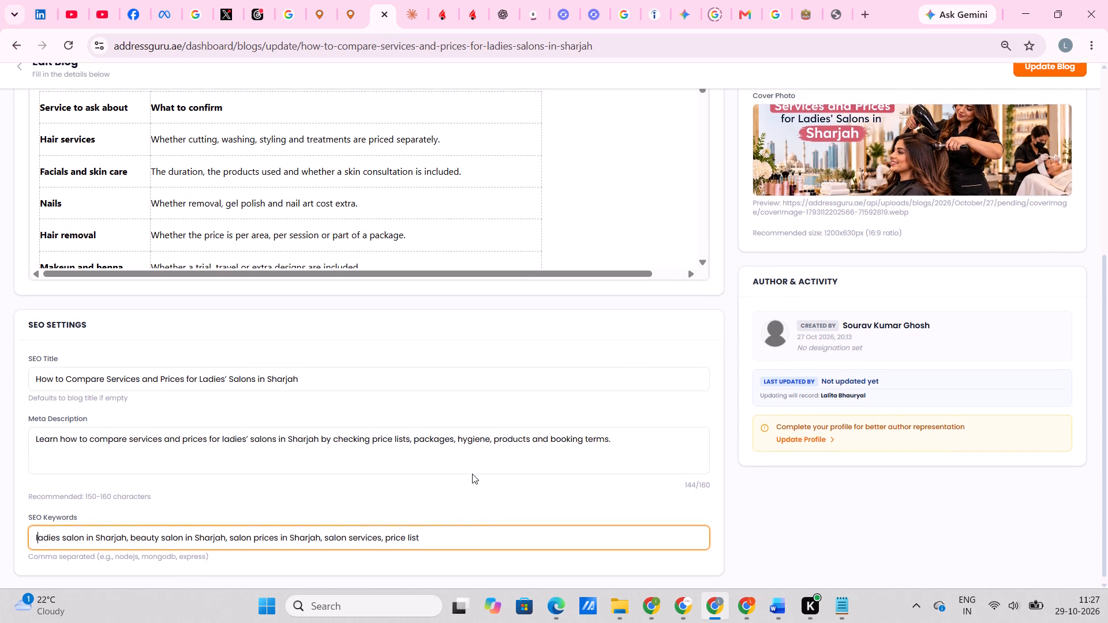
scroll(472, 474, up, 2)
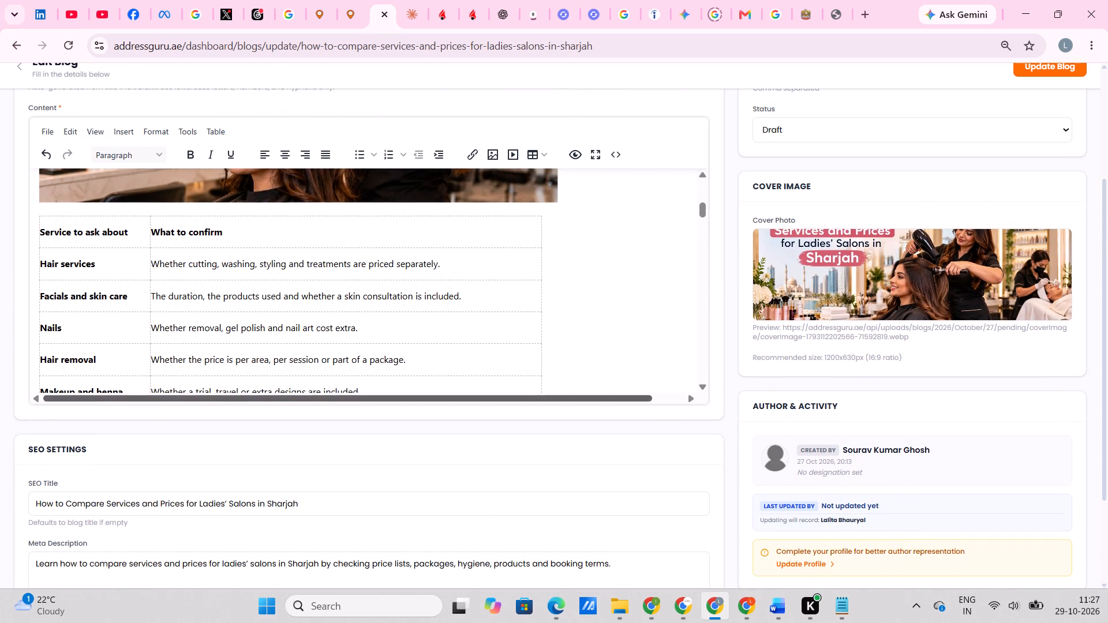
scroll(413, 336, up, 2)
scroll(642, 464, up, 1)
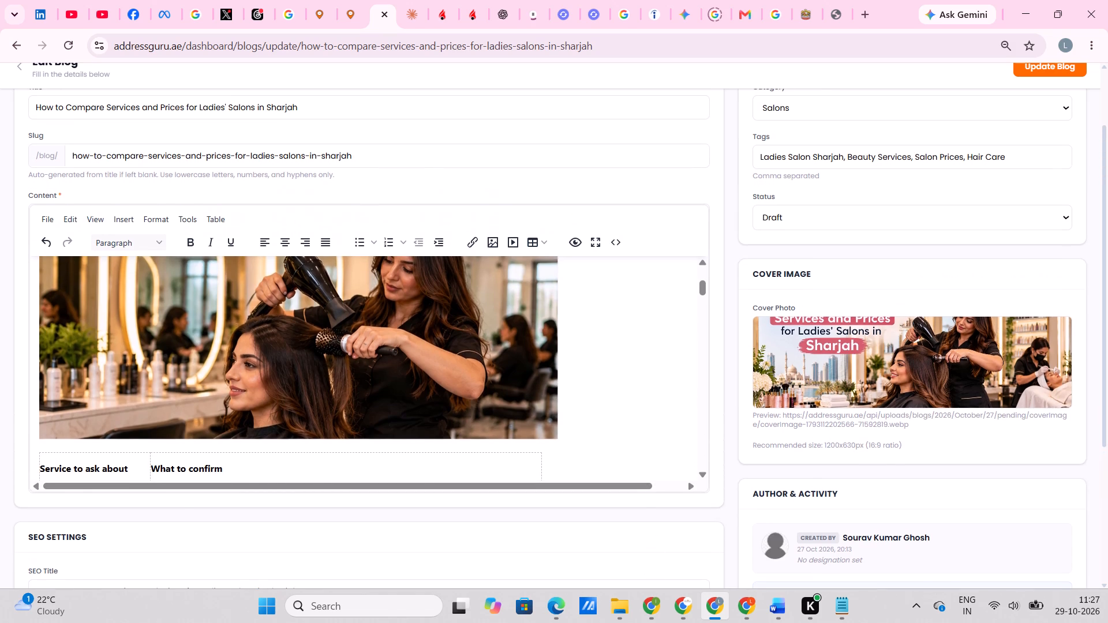
scroll(568, 374, down, 3)
scroll(645, 507, left, 1)
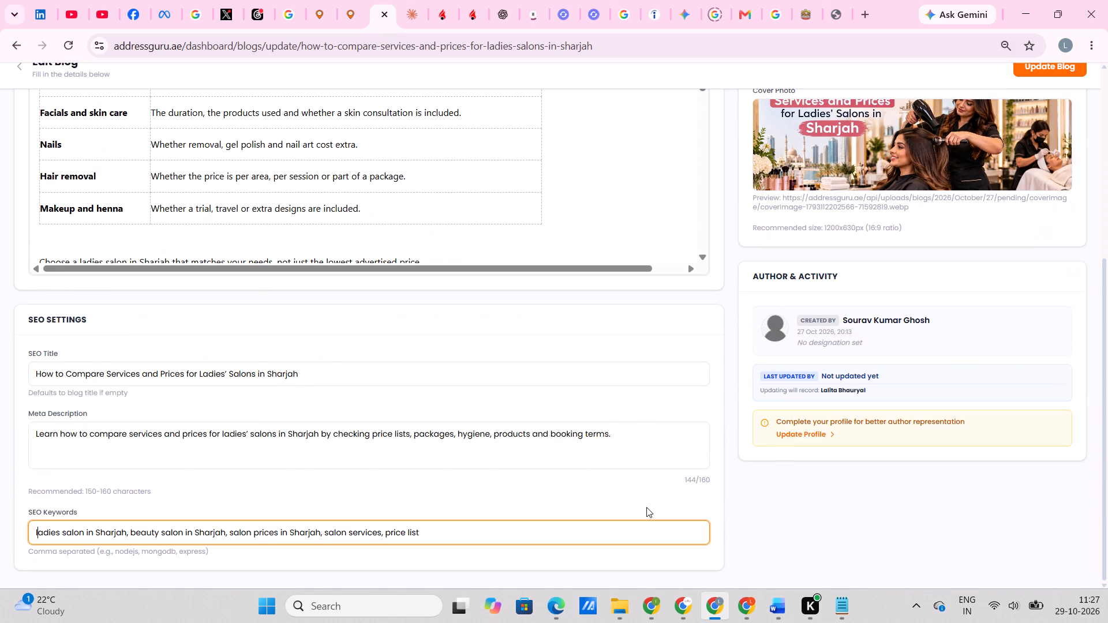
scroll(646, 507, left, 1)
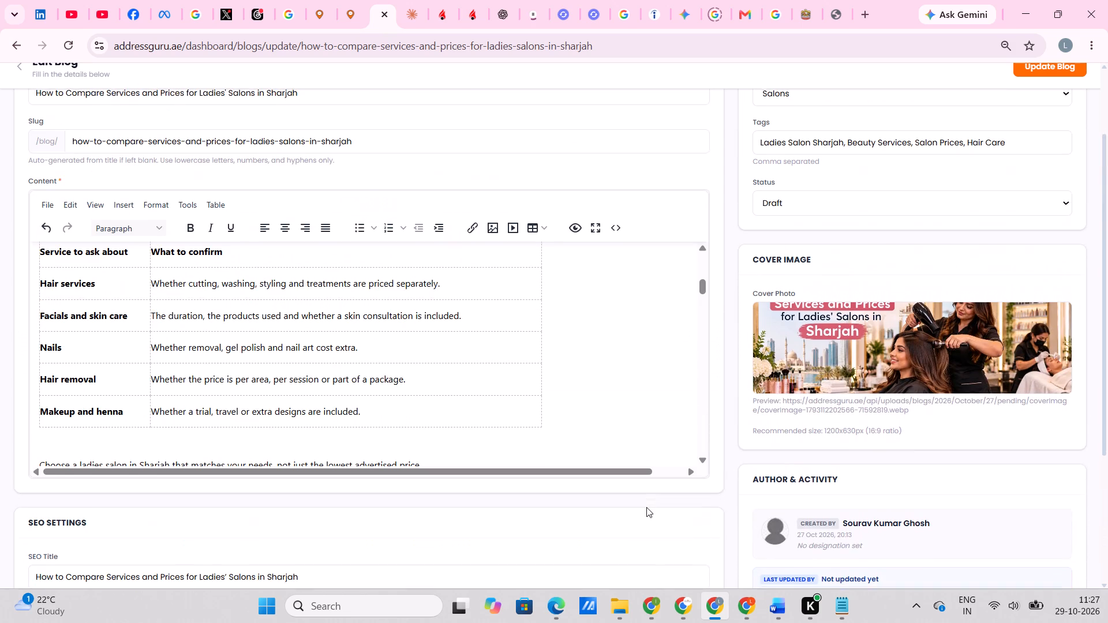
scroll(510, 371, down, 1)
click(104, 412)
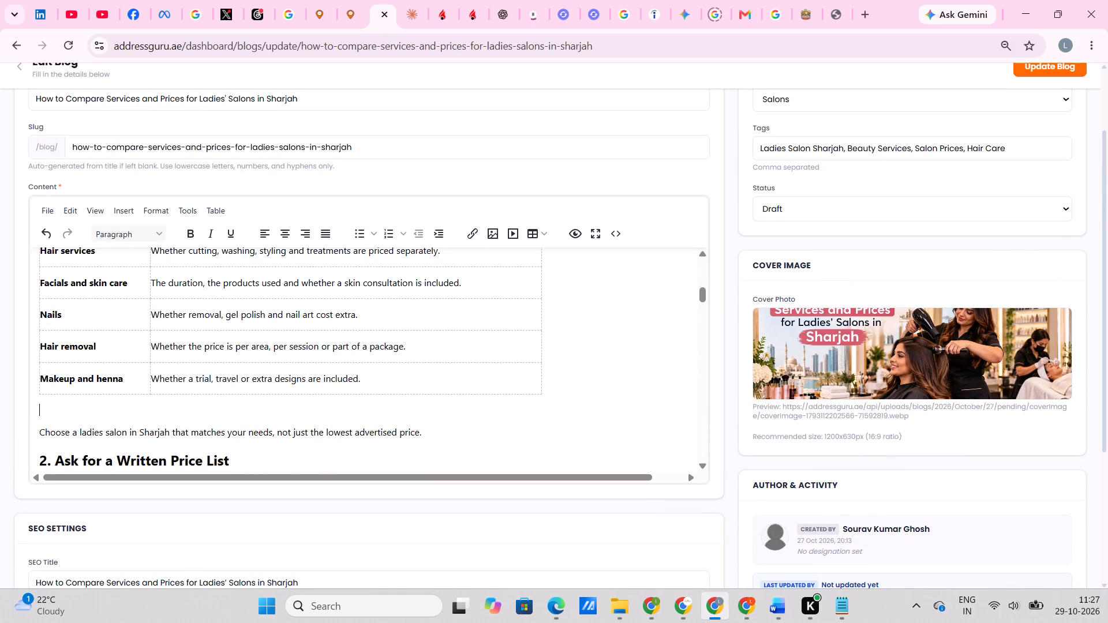
key(Down)
key(BackSpace)
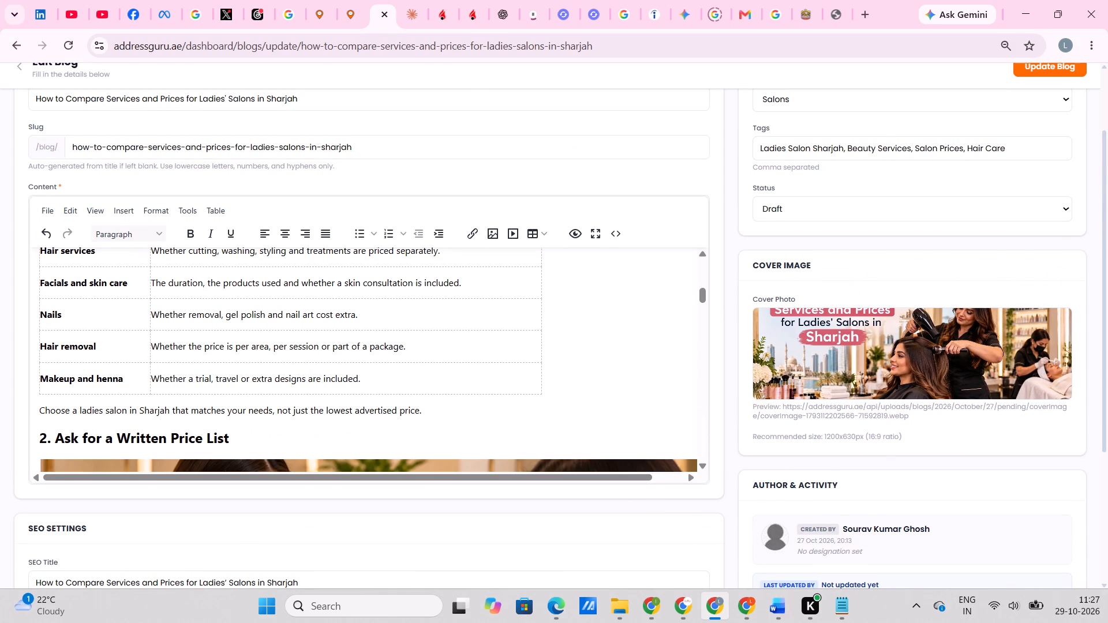
Join the sentence "Ask the salon for a written price list before you book." onto the end of the paragraph above, separated by a space.
scroll(193, 401, up, 1)
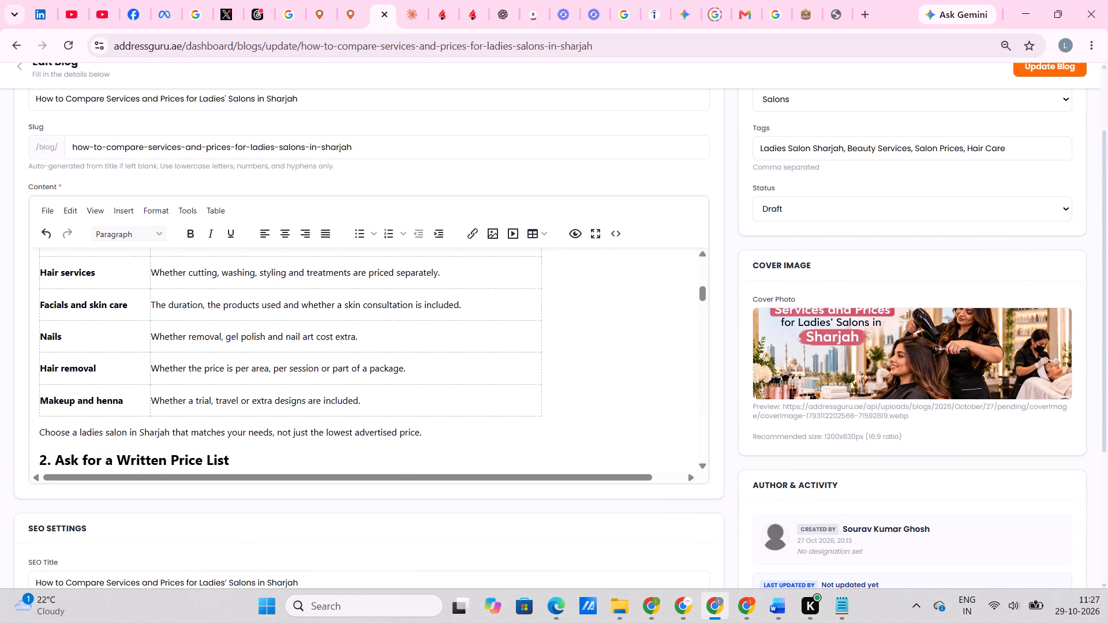
scroll(193, 401, down, 2)
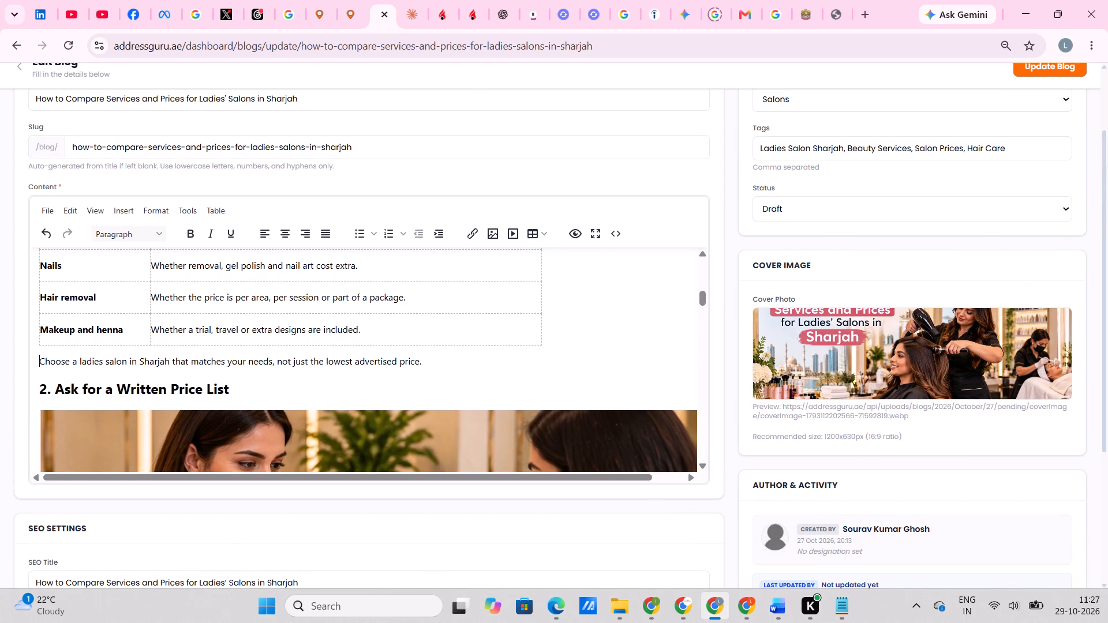
scroll(193, 401, down, 2)
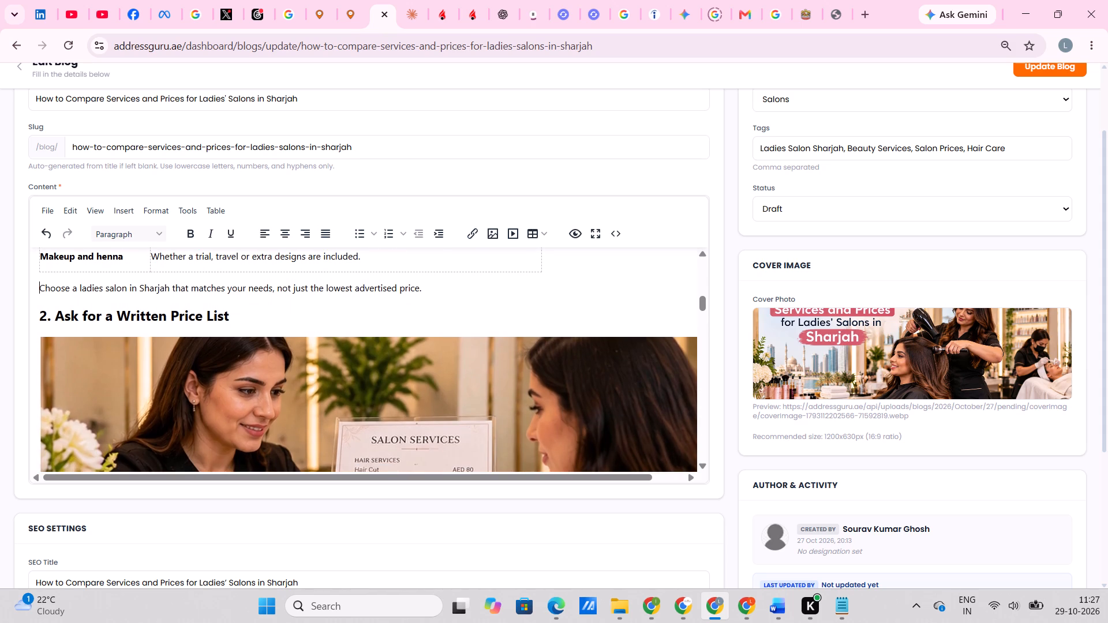
click(162, 322)
scroll(162, 321, down, 2)
scroll(168, 332, up, 6)
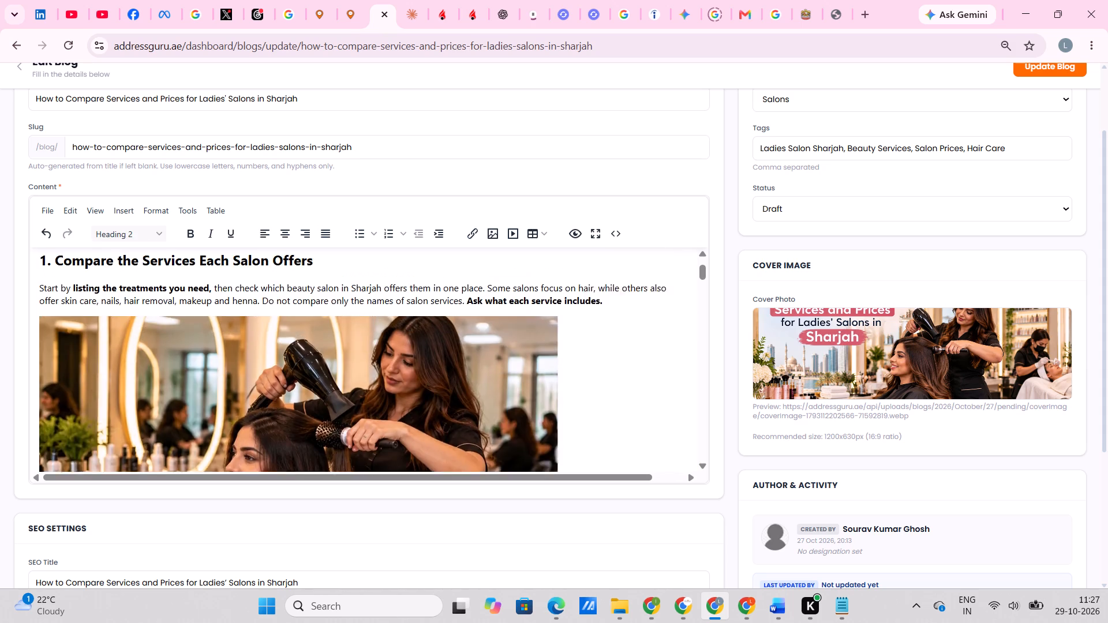
scroll(168, 310, down, 7)
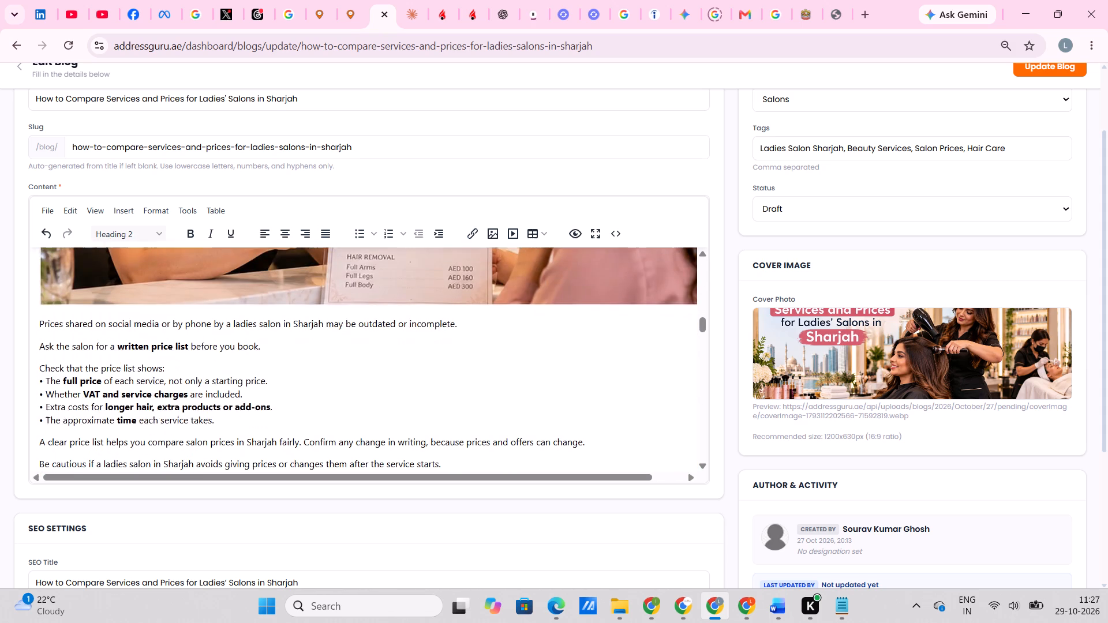
scroll(168, 310, down, 1)
drag(272, 318, 1, 311)
drag(2, 310, 5, 306)
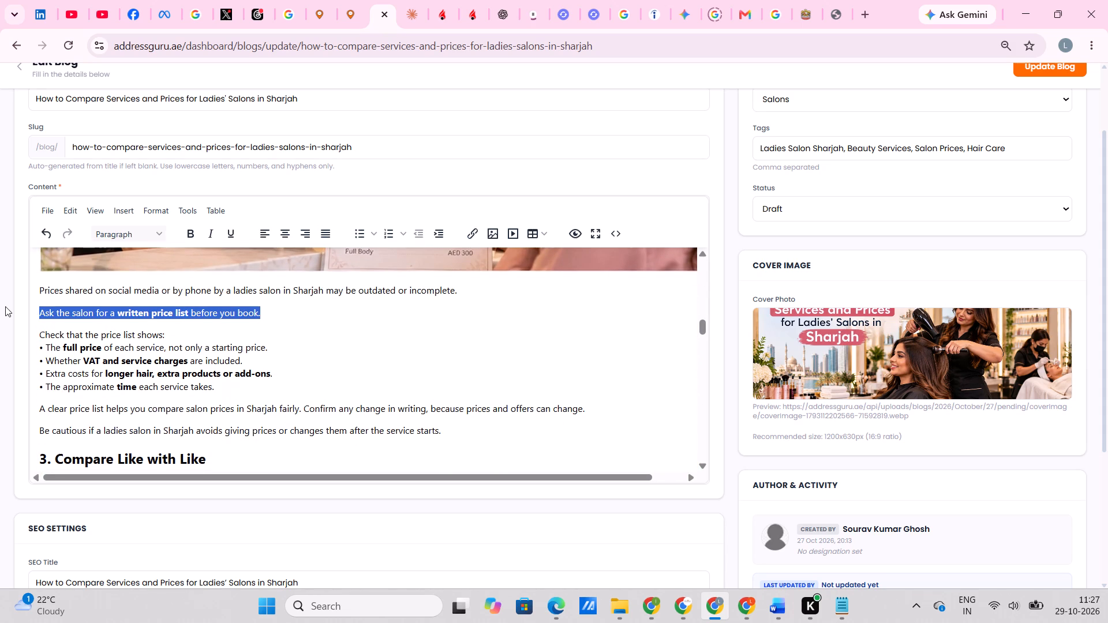
drag(5, 306, 38, 313)
key(Left)
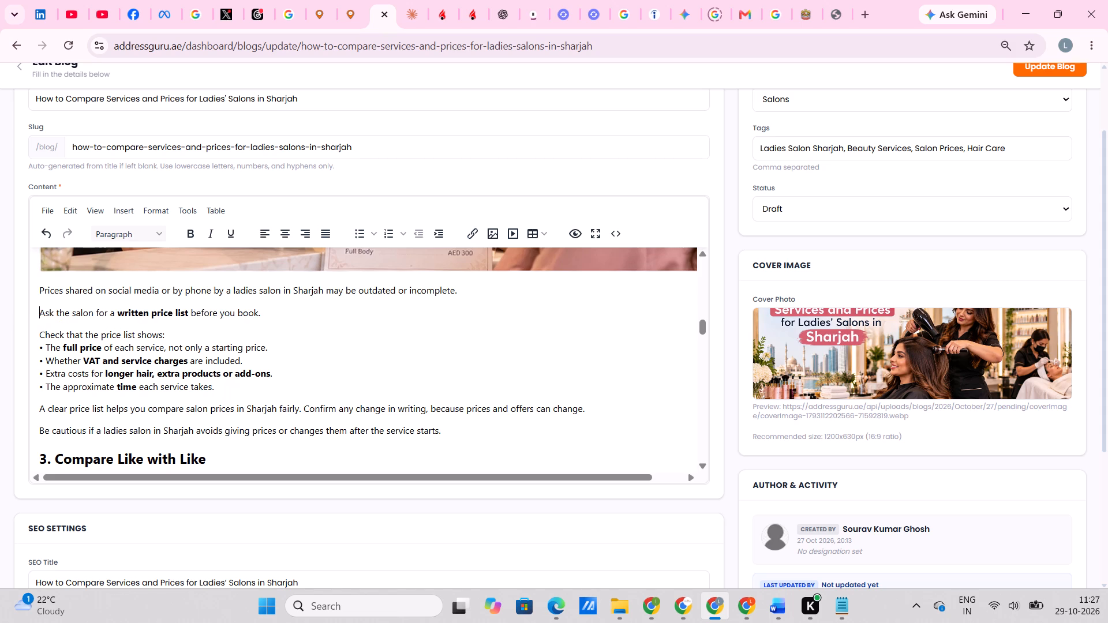
key(BackSpace)
key(space)
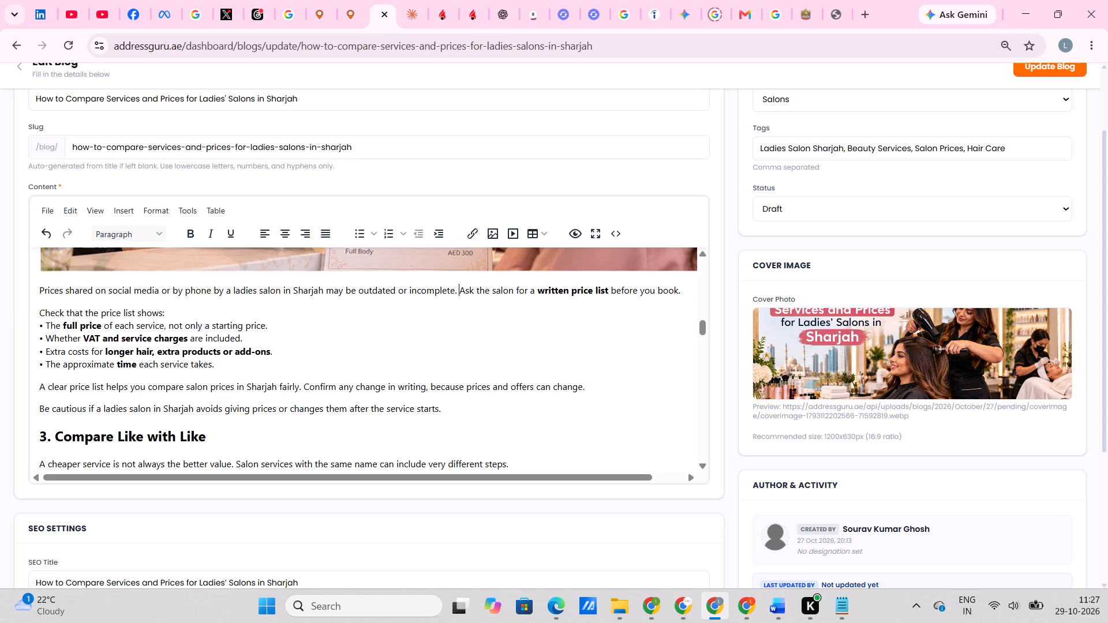
Separate "Check that the price list shows:" from the bullets below it and format it as Heading 3.
click(191, 309)
key(Return)
key(BackSpace)
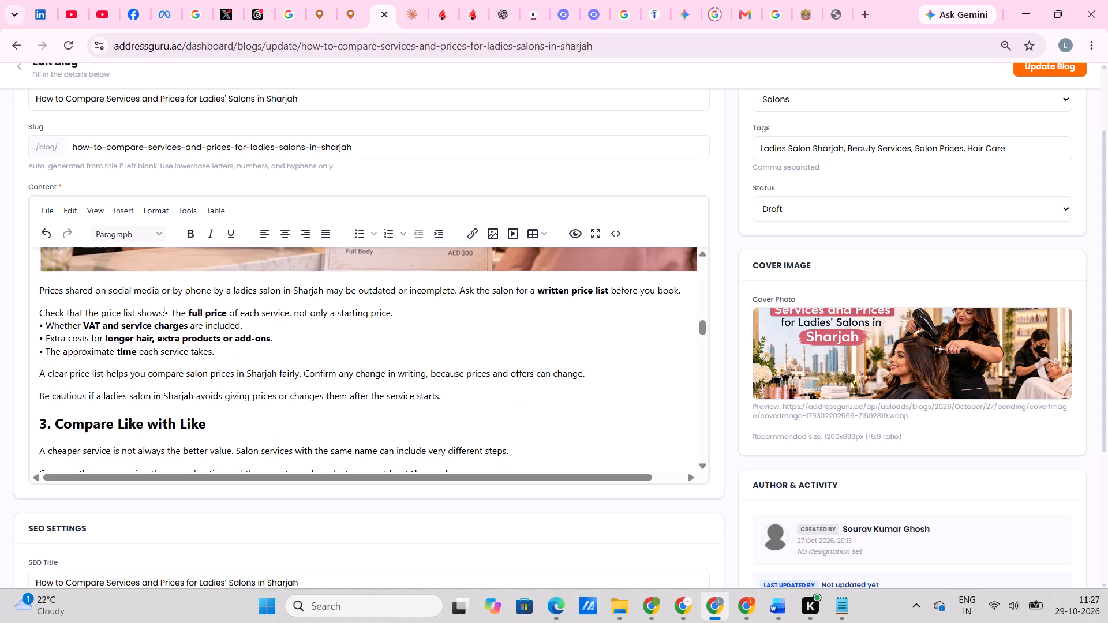
key(Return)
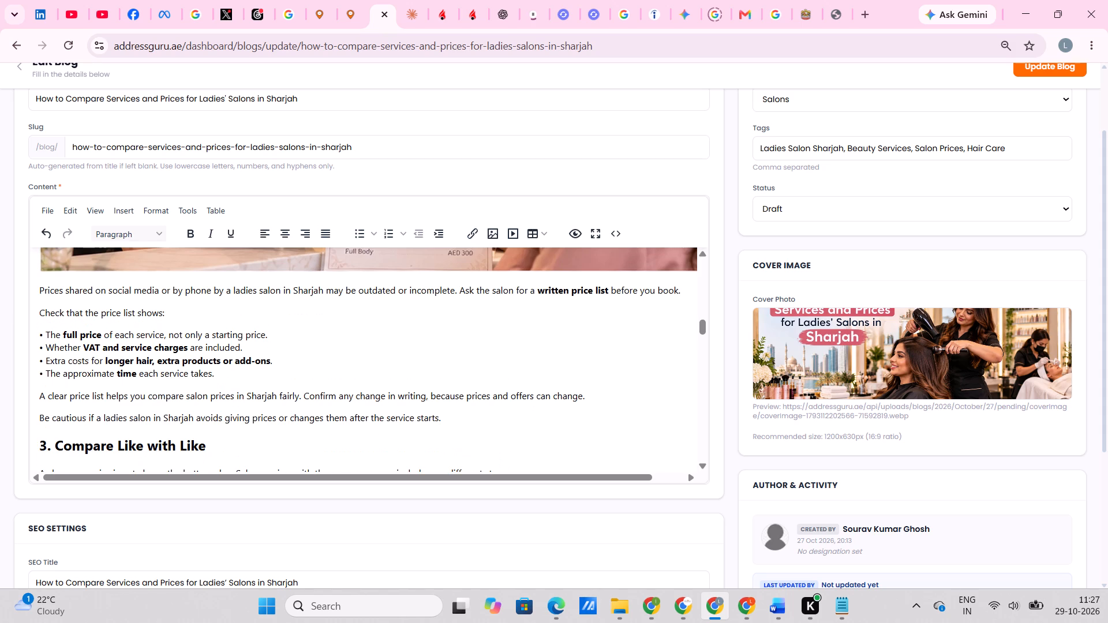
key(Up)
click(110, 236)
click(138, 302)
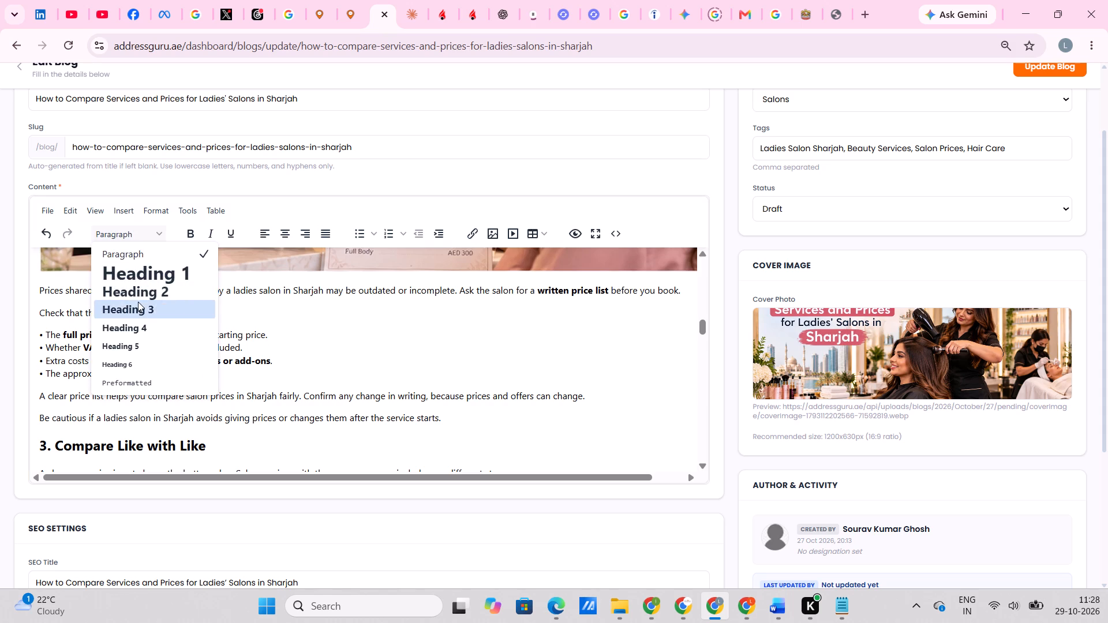
Move the paragraph beginning "Prices shared on social media" from below the image to directly under the "2. Ask for a Written Price List" heading.
triple_click(163, 296)
click(163, 296)
key(ctrl+c)
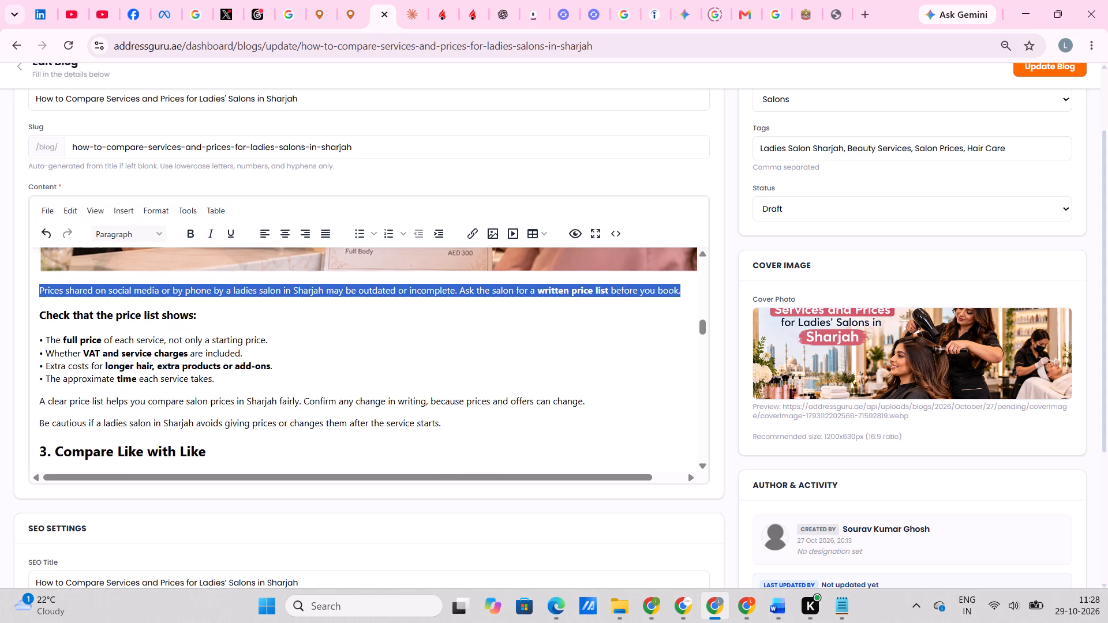
key(BackSpace)
key(Down)
key(BackSpace)
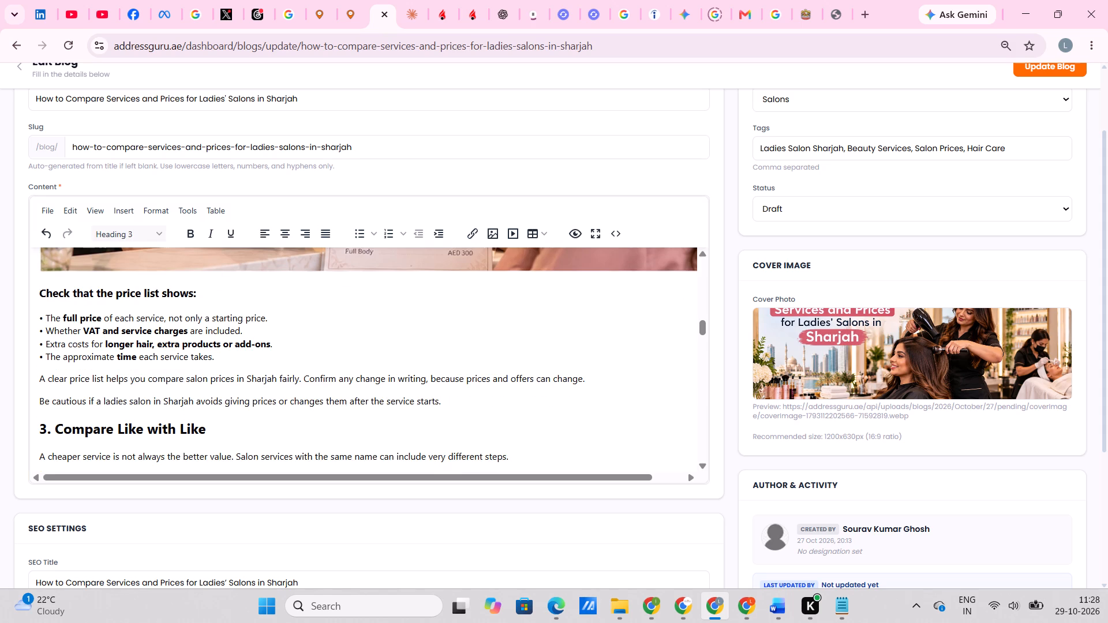
scroll(163, 296, up, 3)
scroll(368, 295, up, 1)
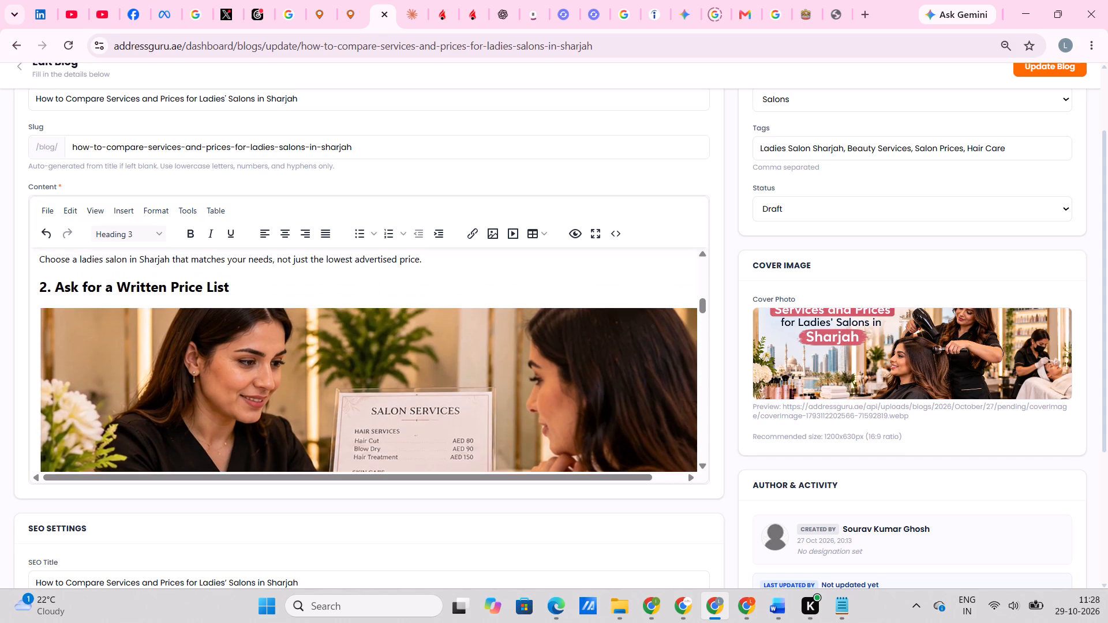
scroll(368, 295, up, 1)
click(290, 282)
key(Return)
key(ctrl+v)
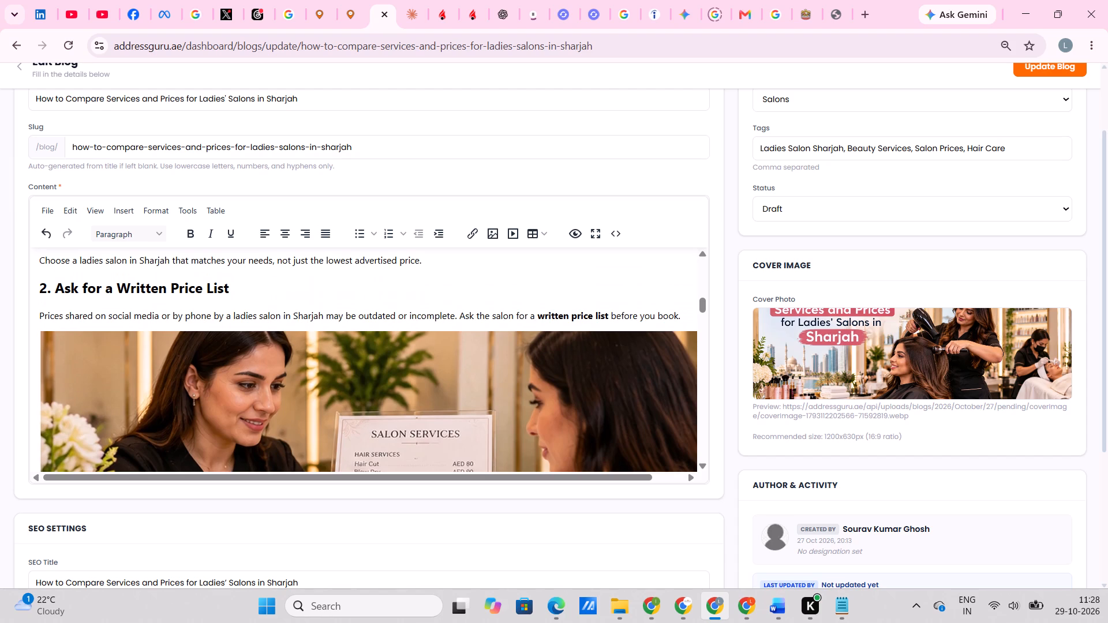
Shrink the section 2 price list image proportionally to about the same width as section 1's image.
click(567, 387)
scroll(641, 361, left, 4)
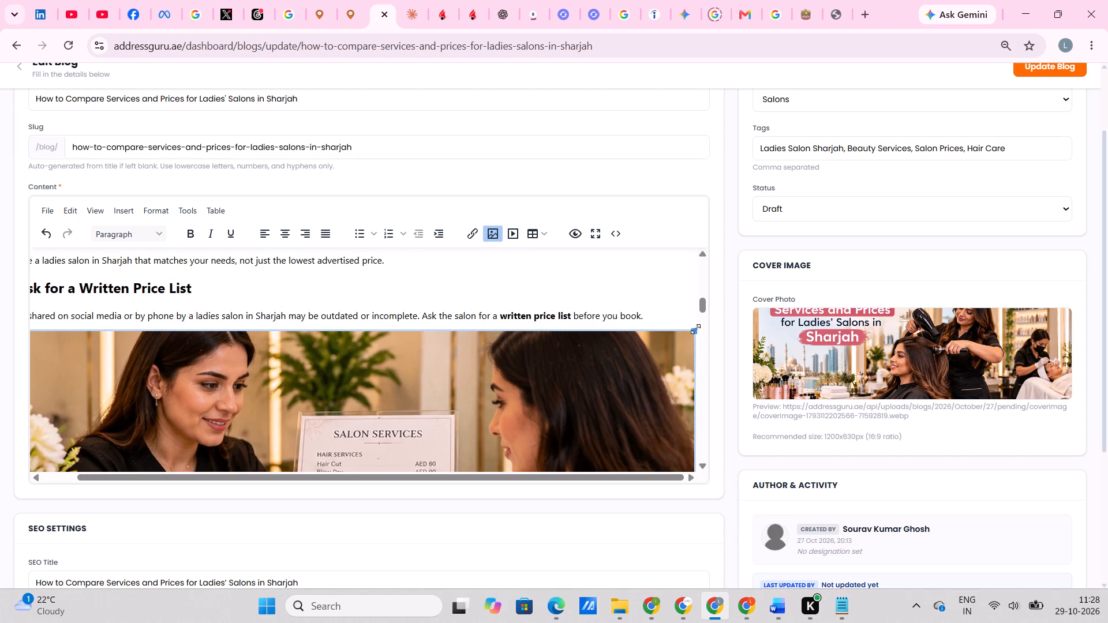
drag(695, 329, 537, 404)
drag(537, 403, 512, 414)
click(512, 414)
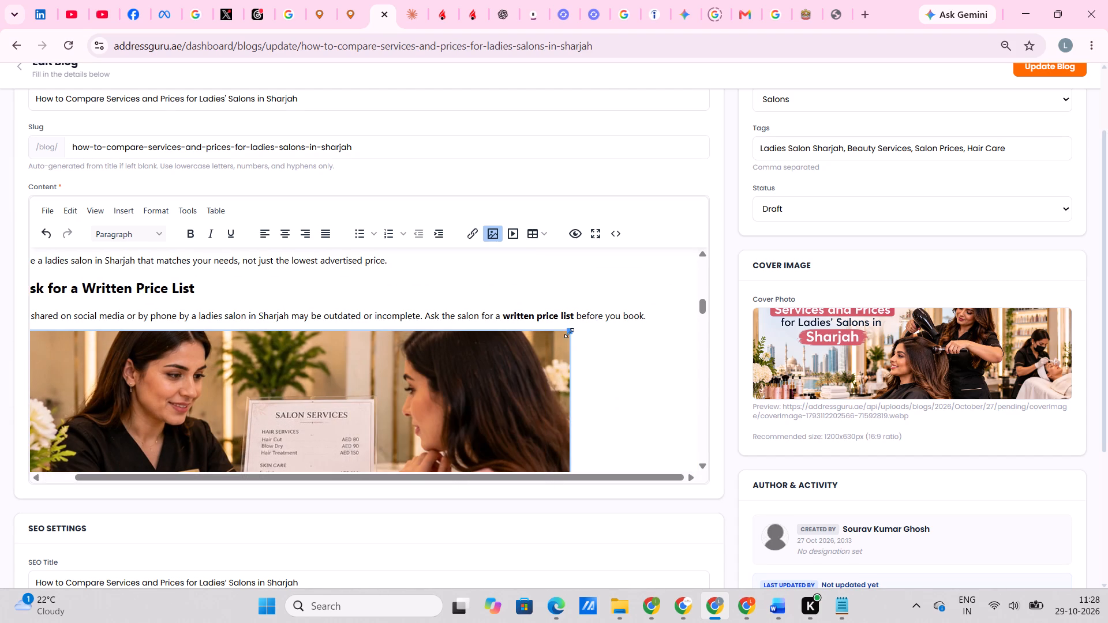
drag(569, 333, 503, 388)
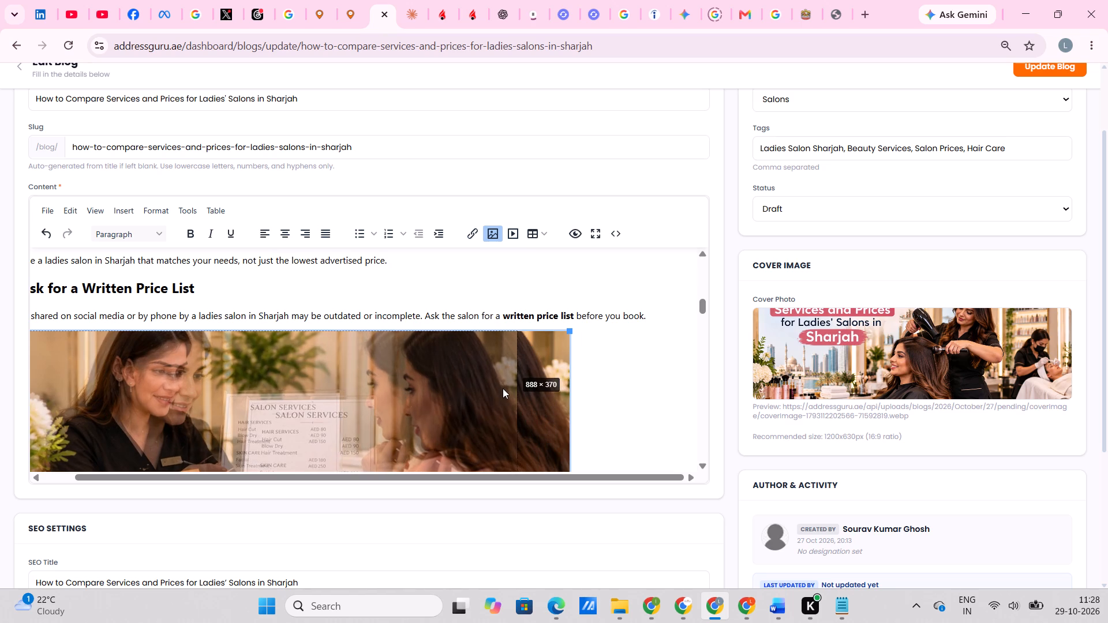
drag(503, 388, 512, 380)
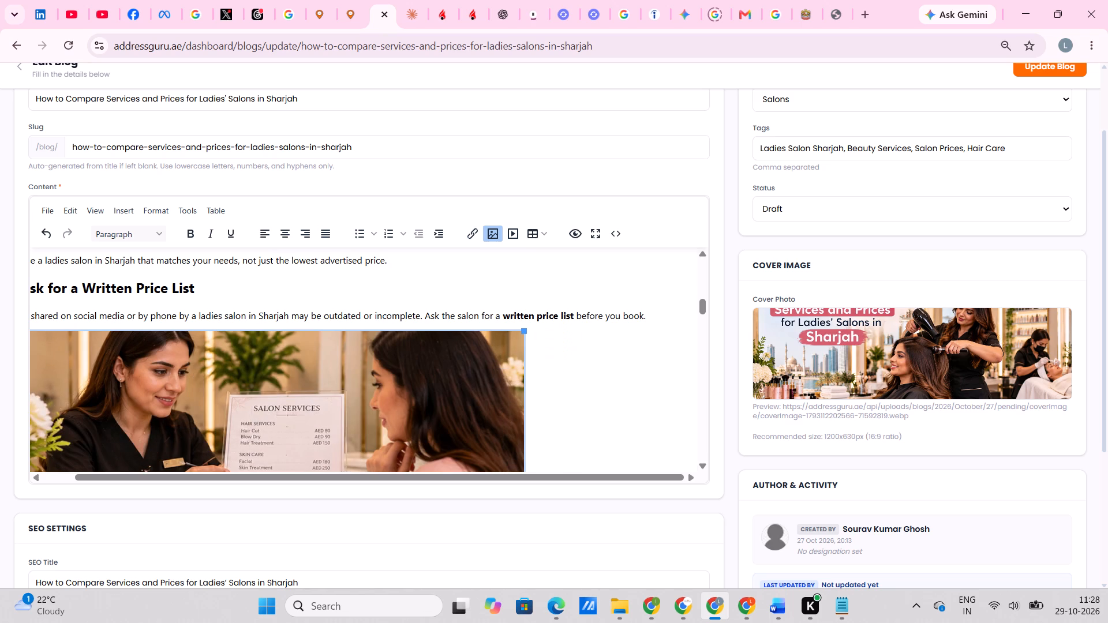
Join the paragraph beginning "Be cautious if a ladies salon" onto the end of the paragraph above, separated by a space.
scroll(514, 374, right, 2)
scroll(514, 372, down, 2)
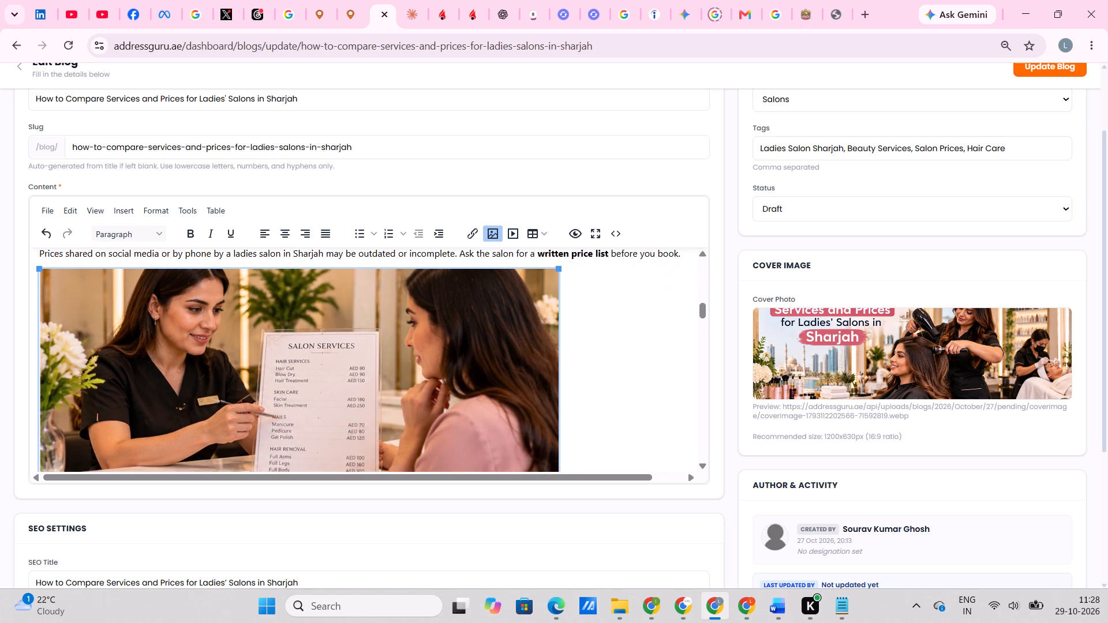
scroll(514, 371, down, 2)
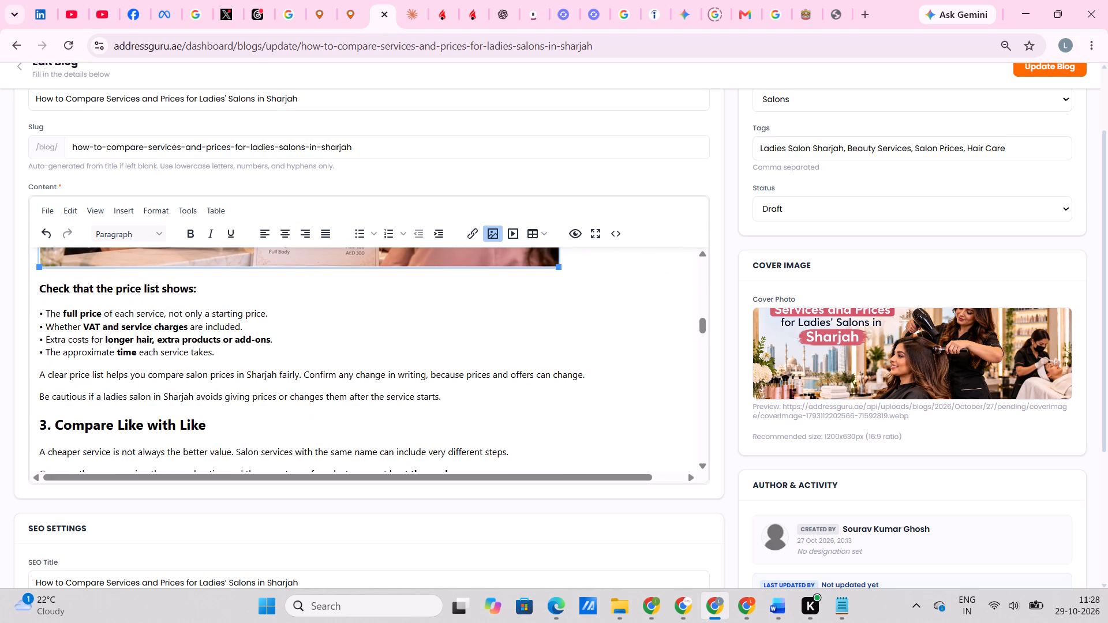
scroll(279, 383, down, 1)
click(46, 363)
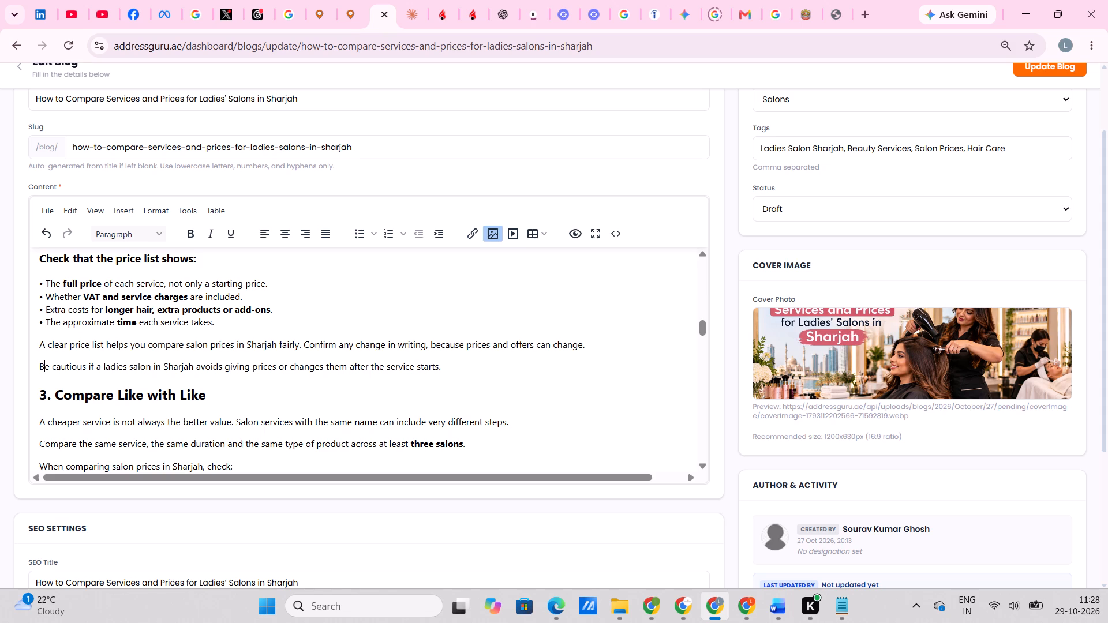
key(Left)
key(BackSpace)
key(space)
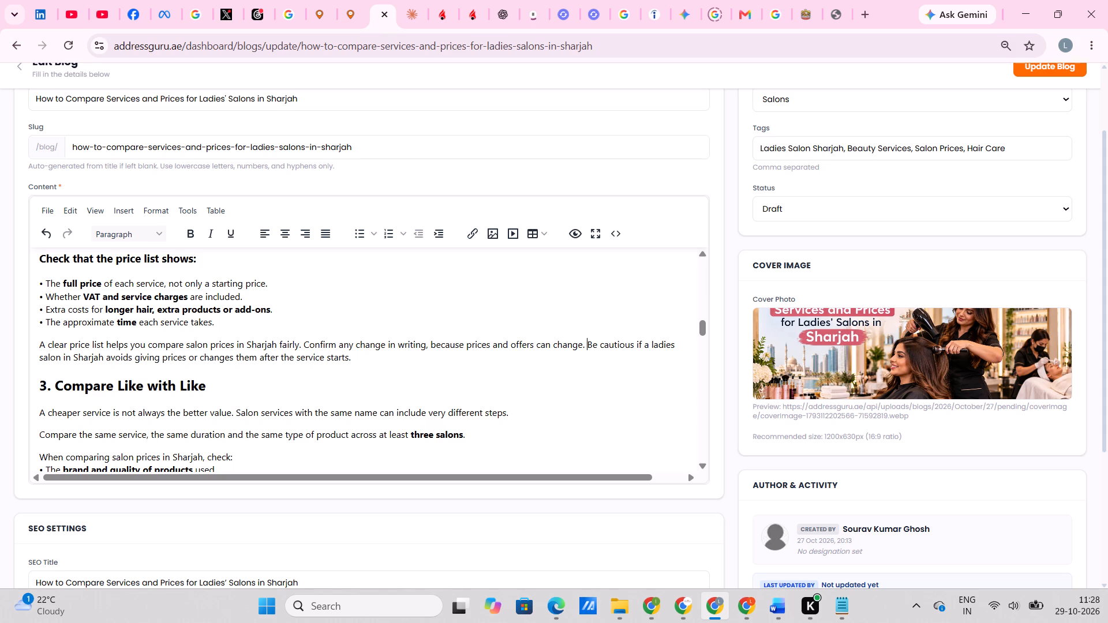
Search the page for the phrase "ladies salon in Sharjah" copied from the last sentence of section 2.
drag(107, 358, 61, 362)
drag(61, 362, 655, 342)
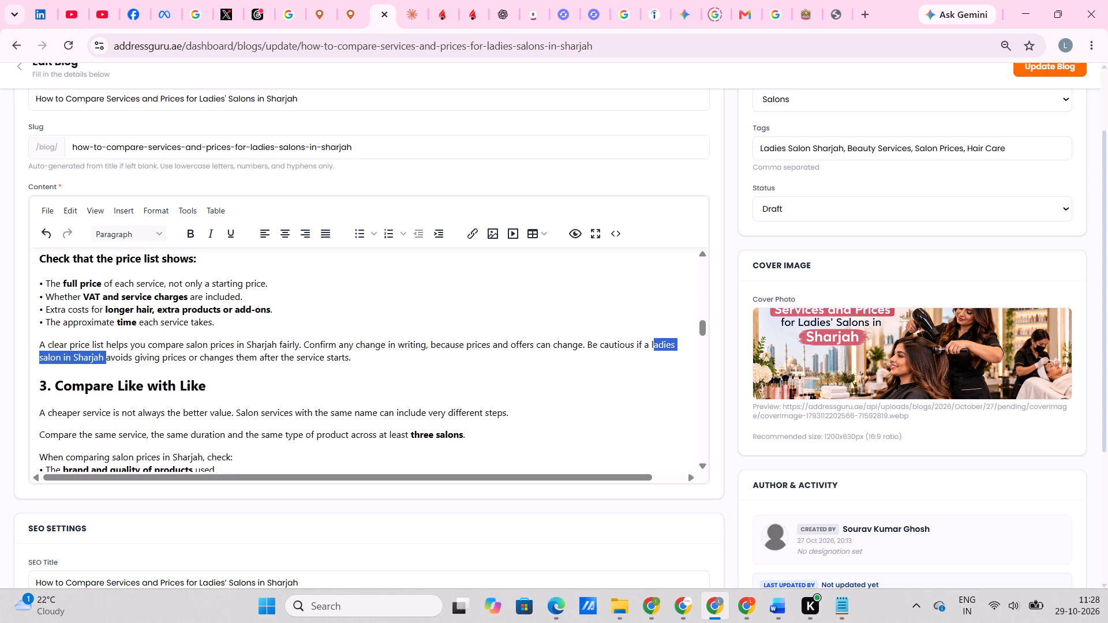
drag(655, 342, 650, 342)
drag(650, 342, 651, 341)
key(ctrl+c)
key(ctrl+f)
key(ctrl+v)
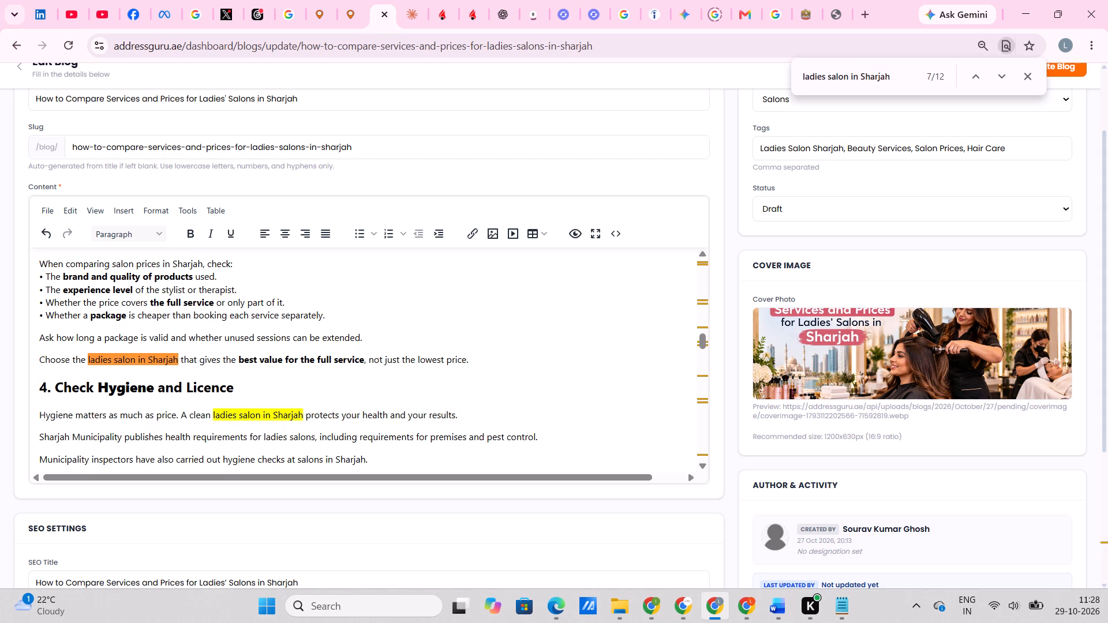
click(1028, 76)
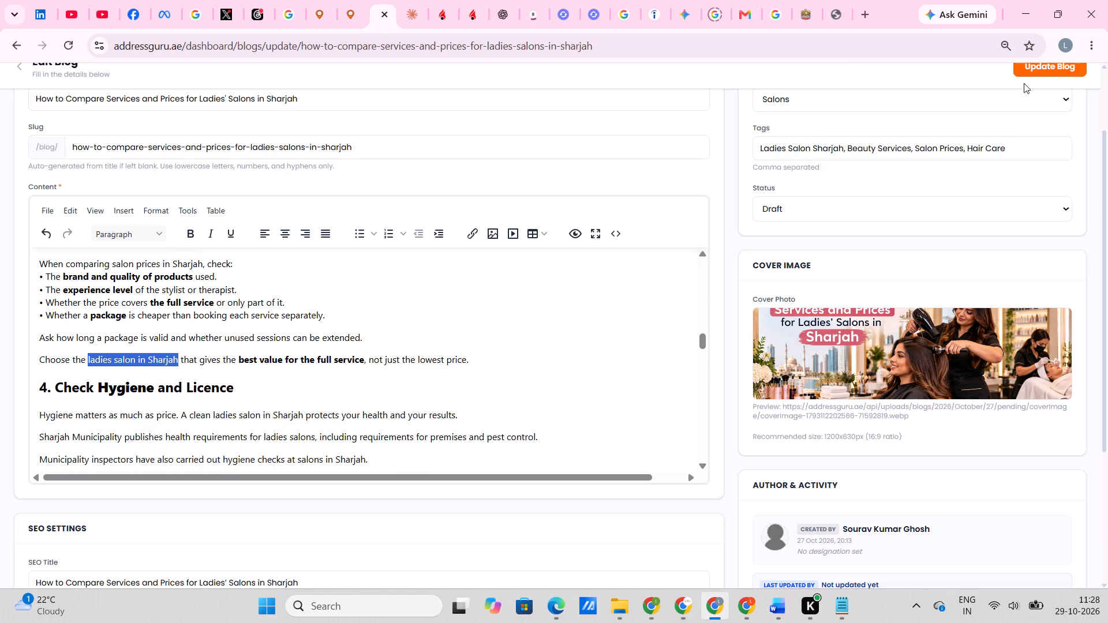
Remove "ladies" and "in Sharjah" from section 2's last sentence so it reads "Be cautious if a salon avoids giving prices".
scroll(244, 361, up, 3)
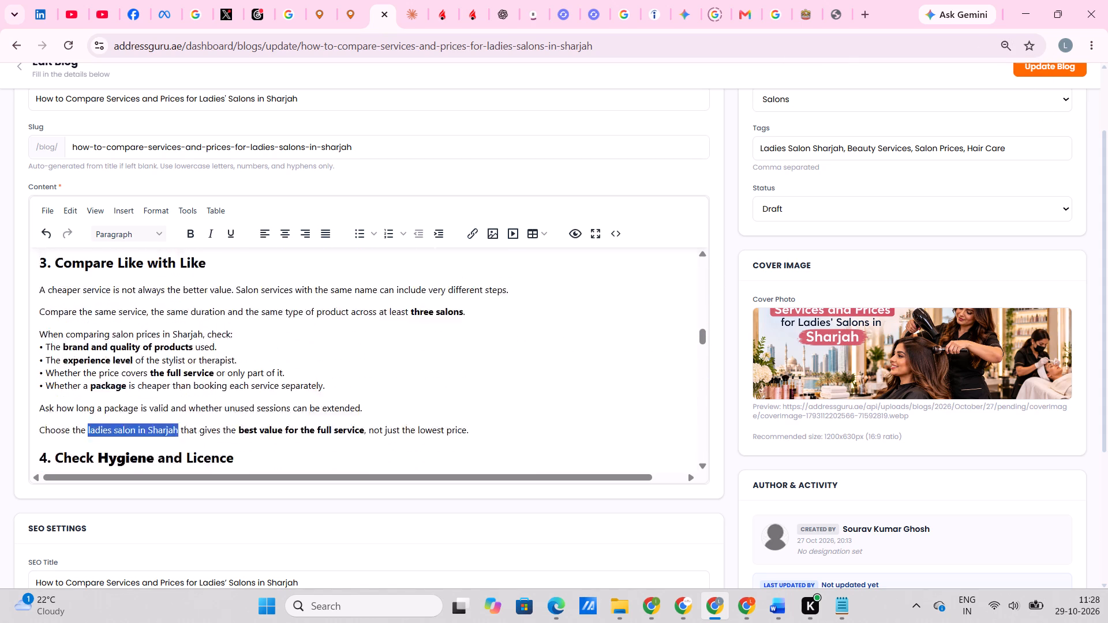
scroll(244, 363, up, 3)
scroll(244, 364, down, 4)
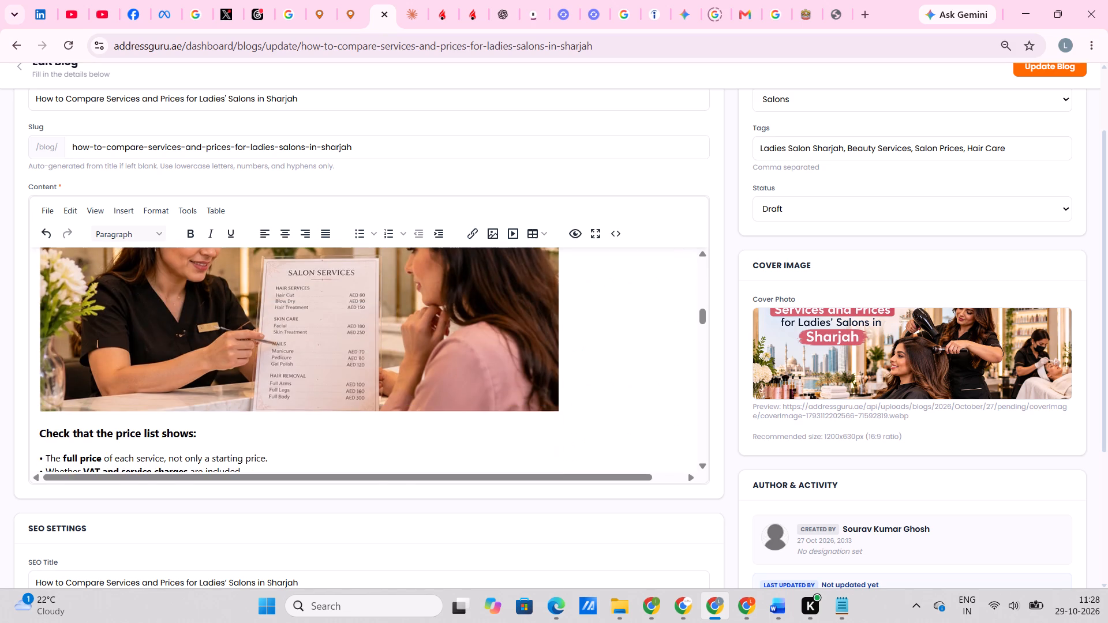
scroll(244, 364, down, 3)
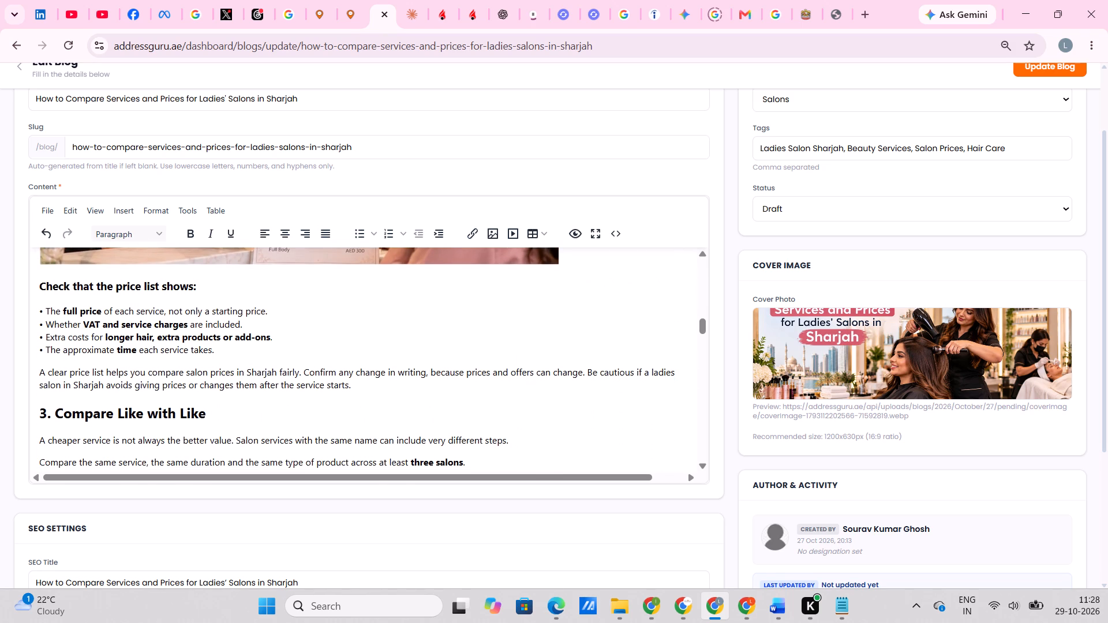
triple_click(664, 371)
key(BackSpace)
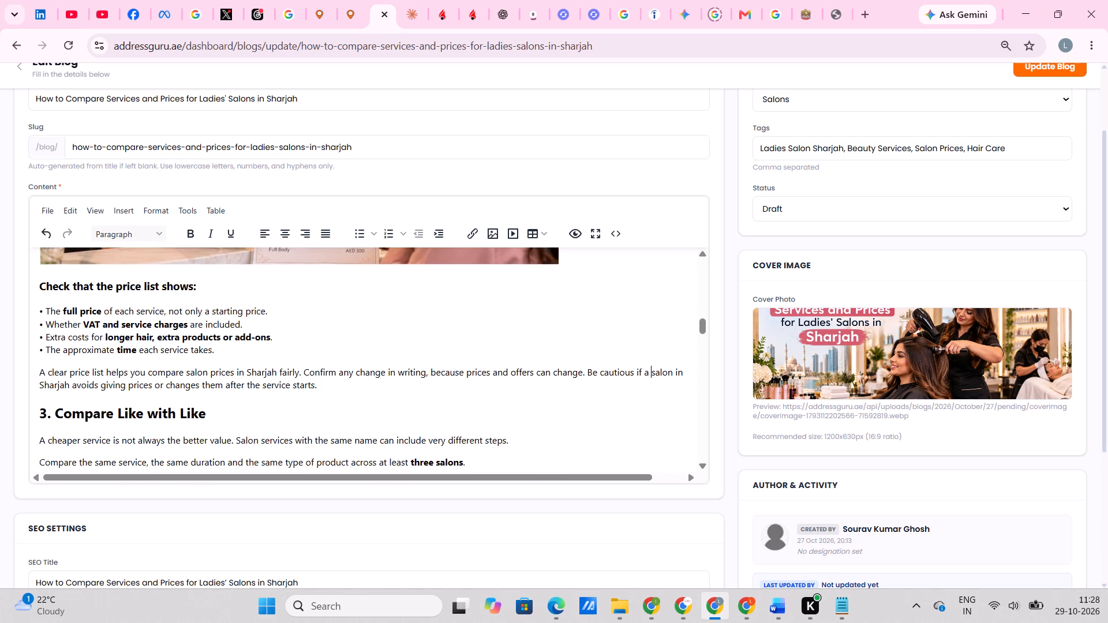
double_click(679, 373)
key(BackSpace)
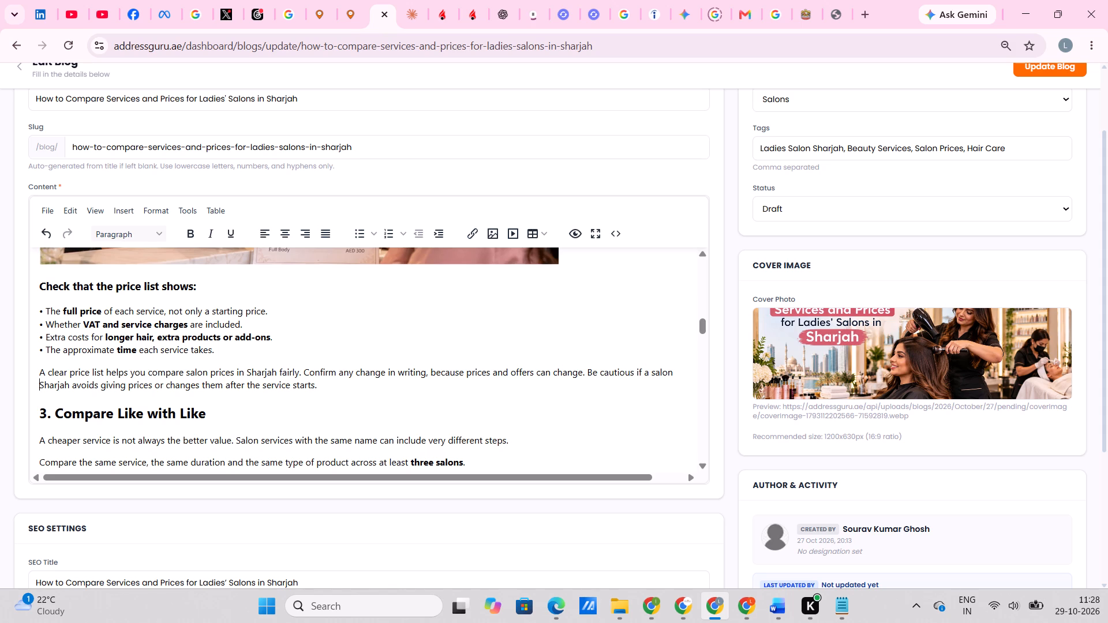
double_click(54, 383)
key(BackSpace)
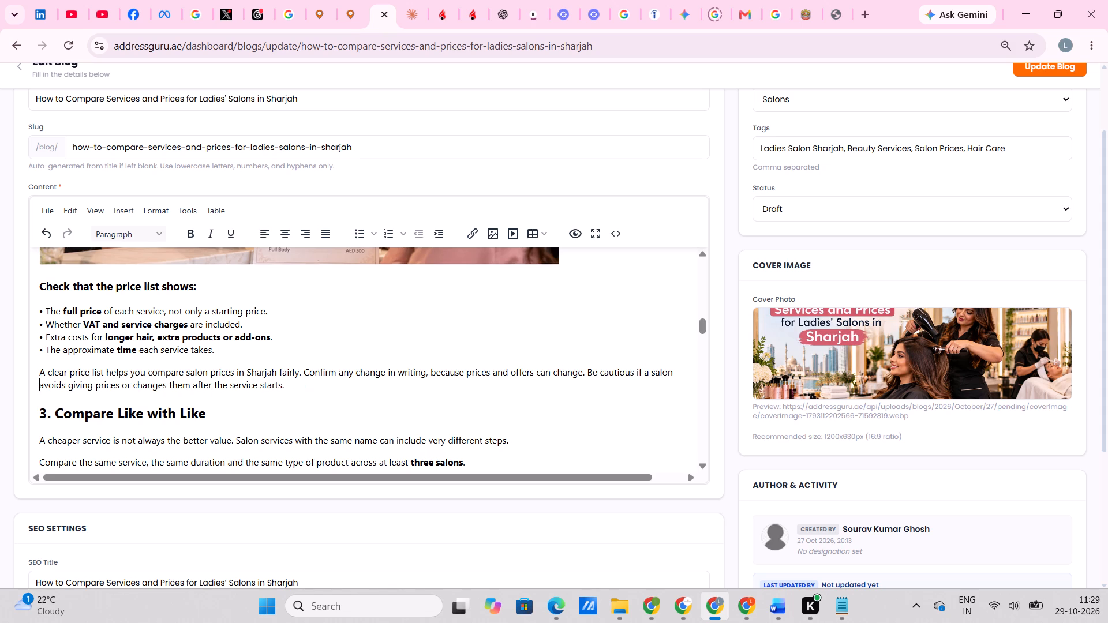
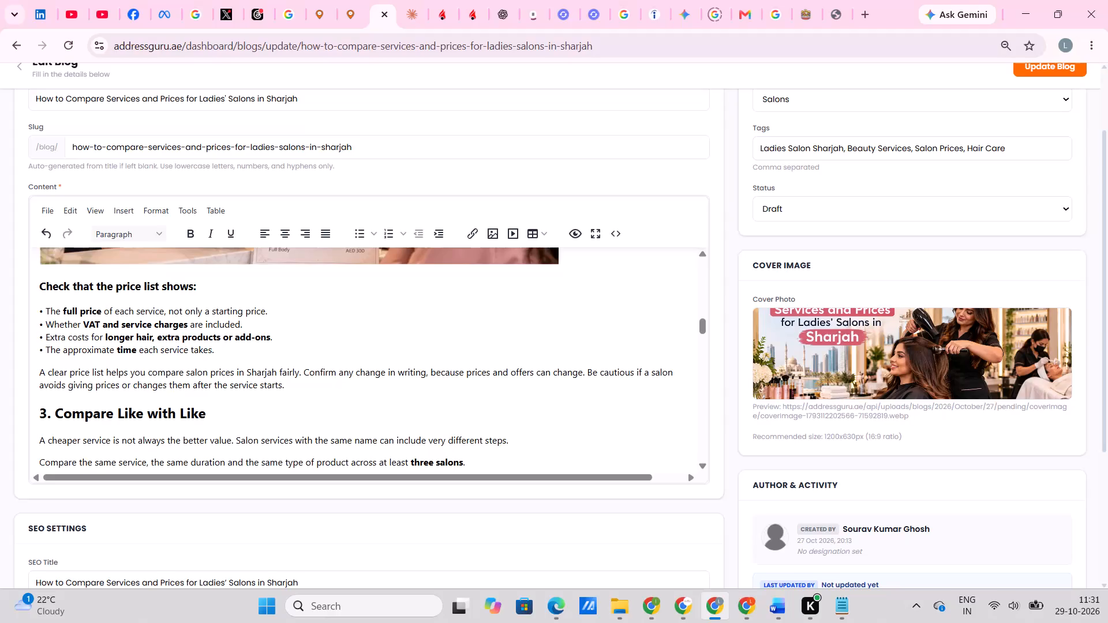
Move the "Check that the price list shows:" heading and its four bullets above the section 2 price list image.
scroll(271, 391, up, 3)
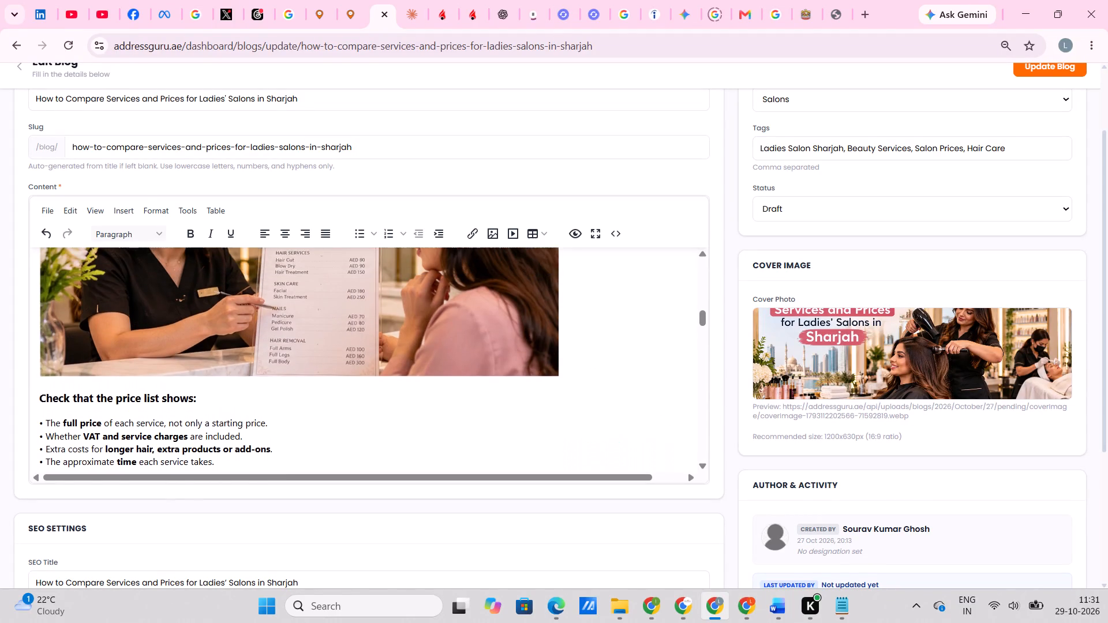
scroll(270, 392, up, 4)
scroll(269, 391, down, 3)
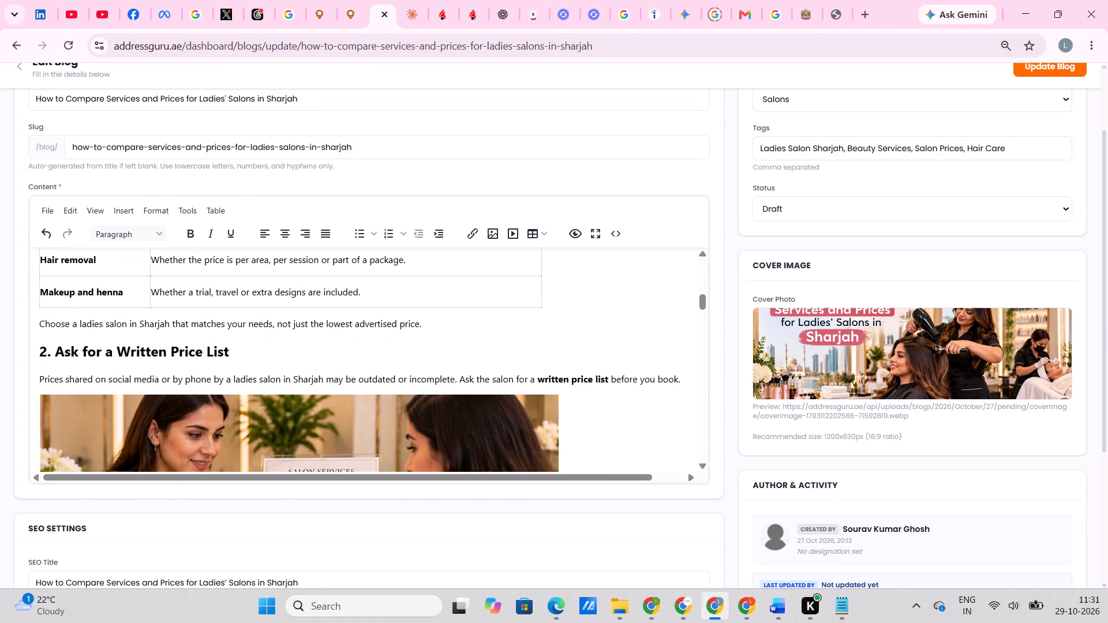
scroll(269, 389, down, 3)
drag(226, 329, 80, 299)
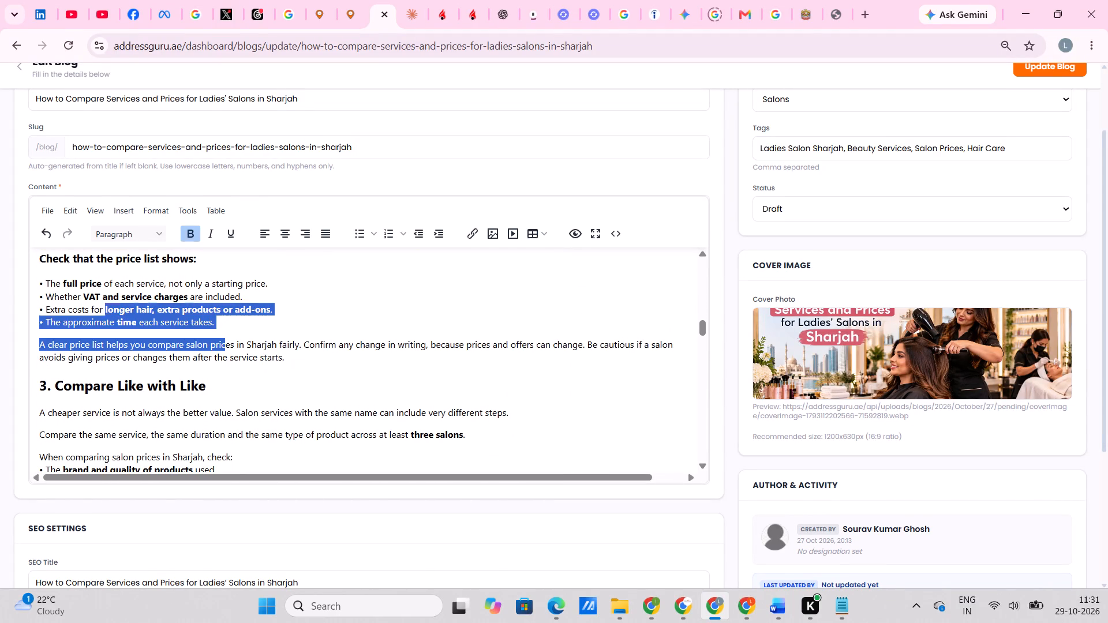
drag(80, 299, 12, 285)
scroll(32, 290, up, 1)
click(12, 285)
scroll(205, 354, up, 1)
click(232, 362)
drag(227, 365, 227, 365)
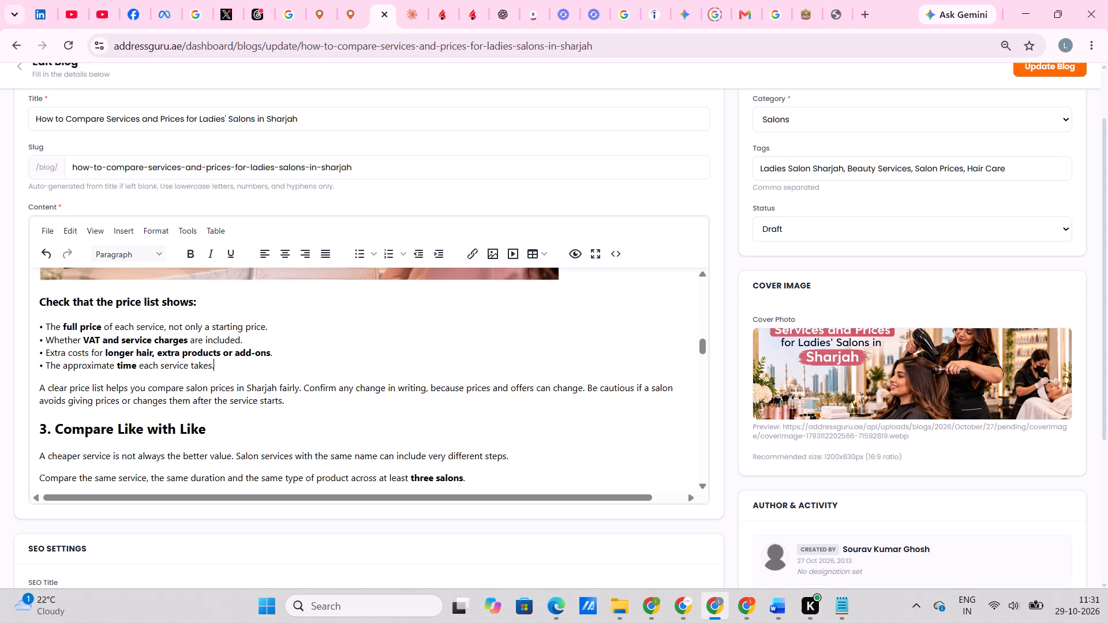
drag(227, 365, 30, 305)
key(ctrl+c)
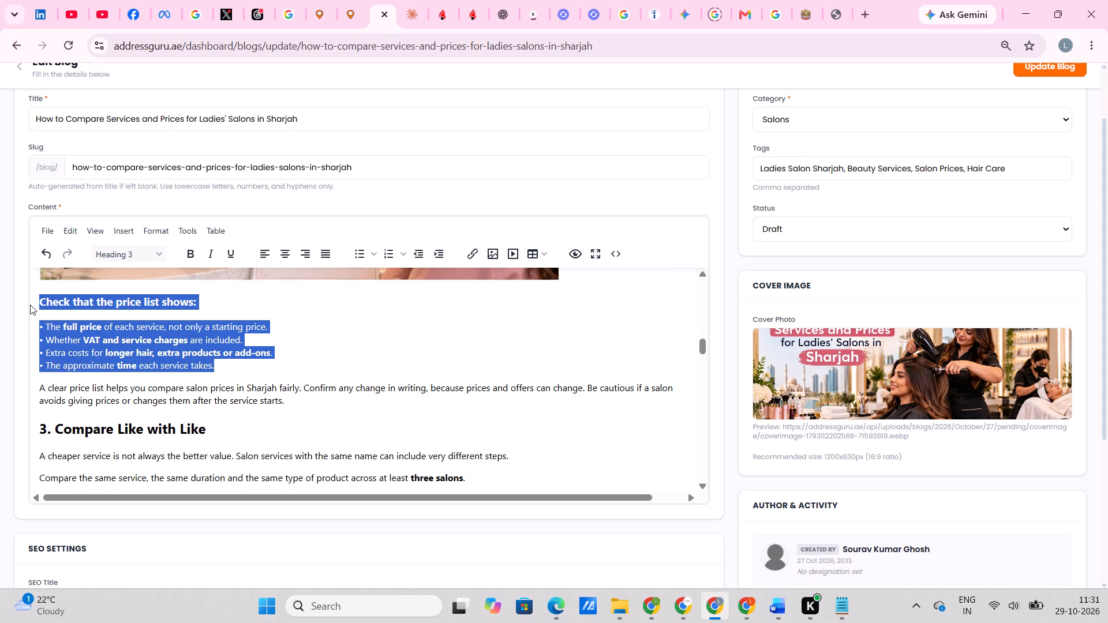
key(BackSpace)
key(Down)
key(BackSpace)
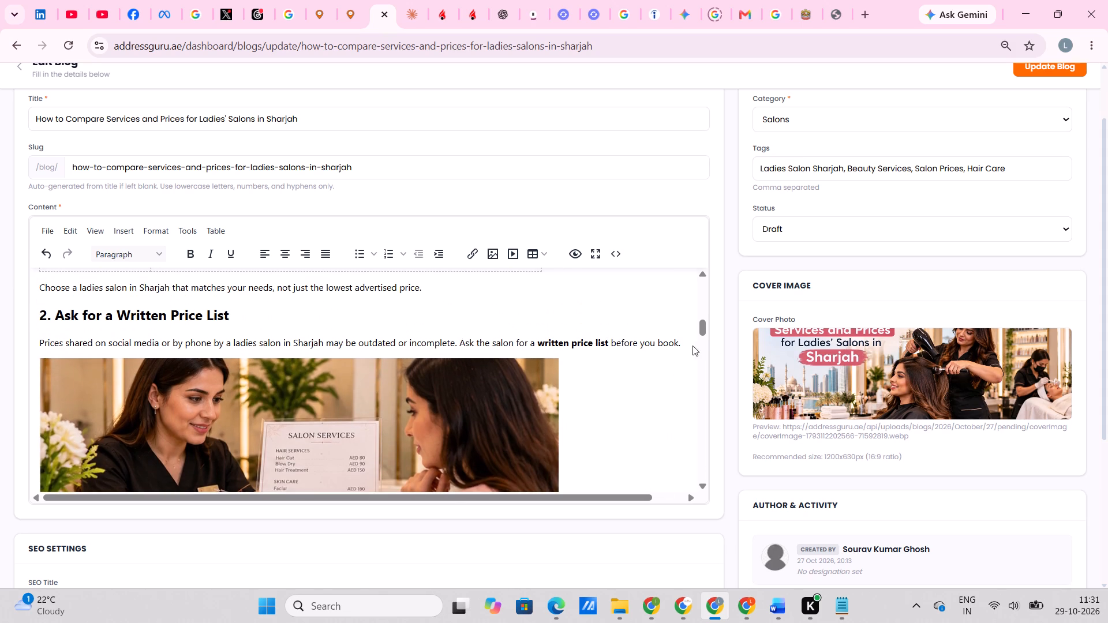
click(691, 343)
key(Return)
key(ctrl+v)
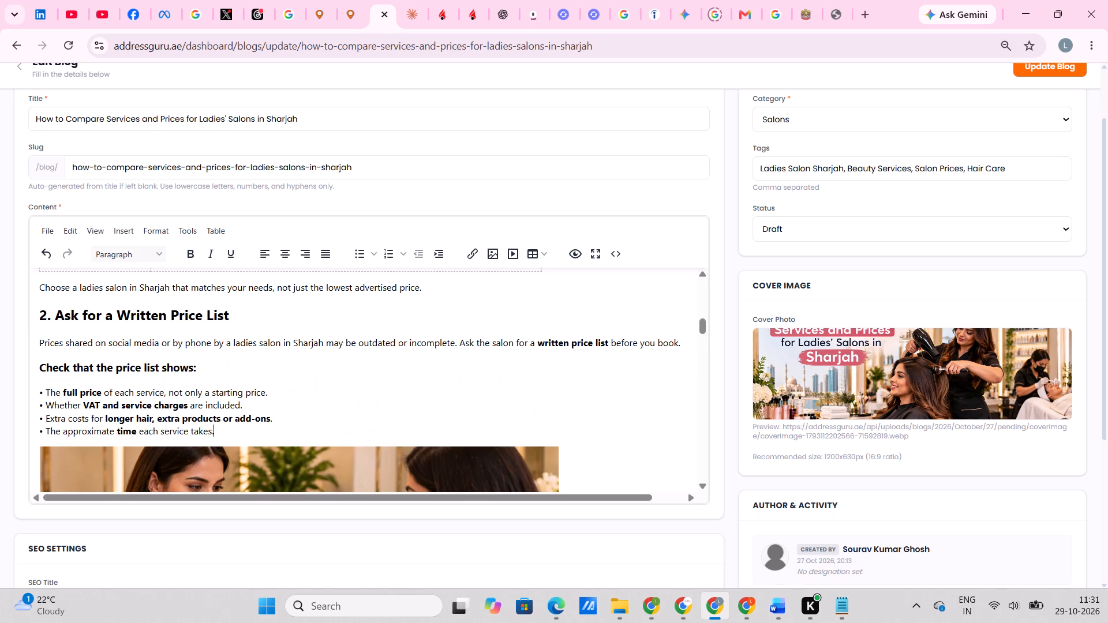
Join section 3's paragraph beginning "Compare the same service" onto the end of the paragraph above, separated by a space.
scroll(476, 365, down, 5)
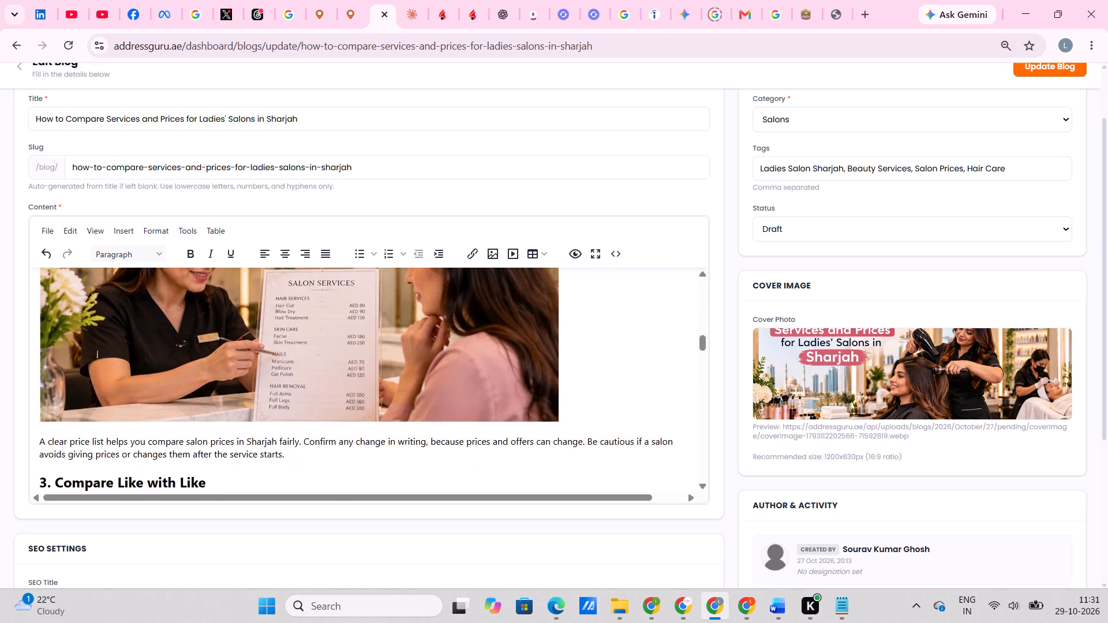
scroll(476, 365, down, 1)
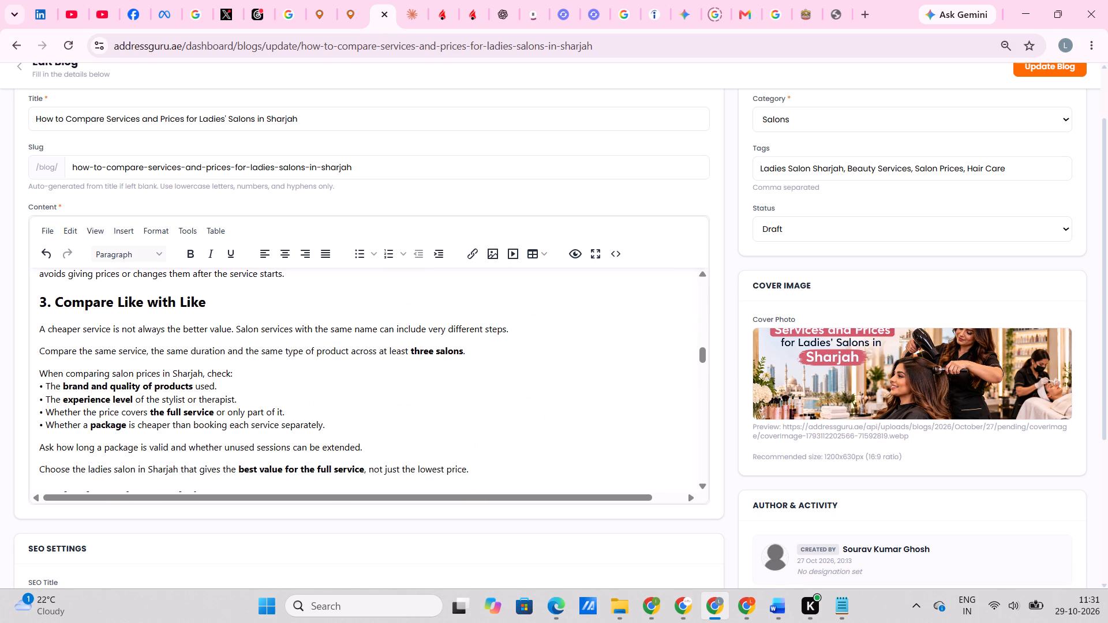
click(42, 346)
key(Left)
key(BackSpace)
key(space)
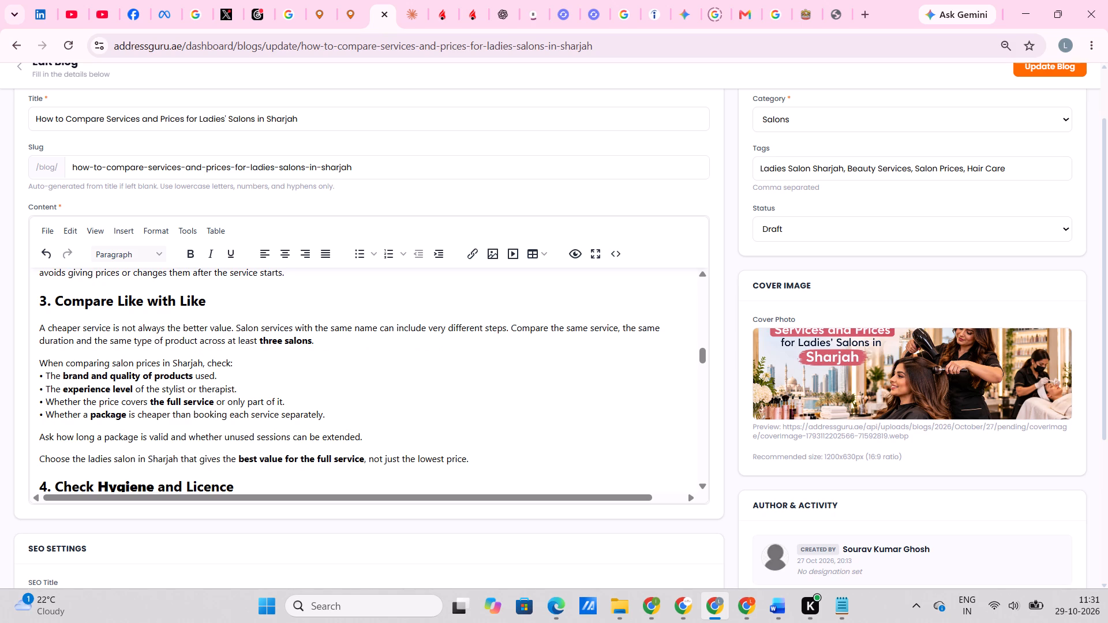
Bold the phrase "Compare the same service" in section 3's opening paragraph.
drag(511, 325, 587, 314)
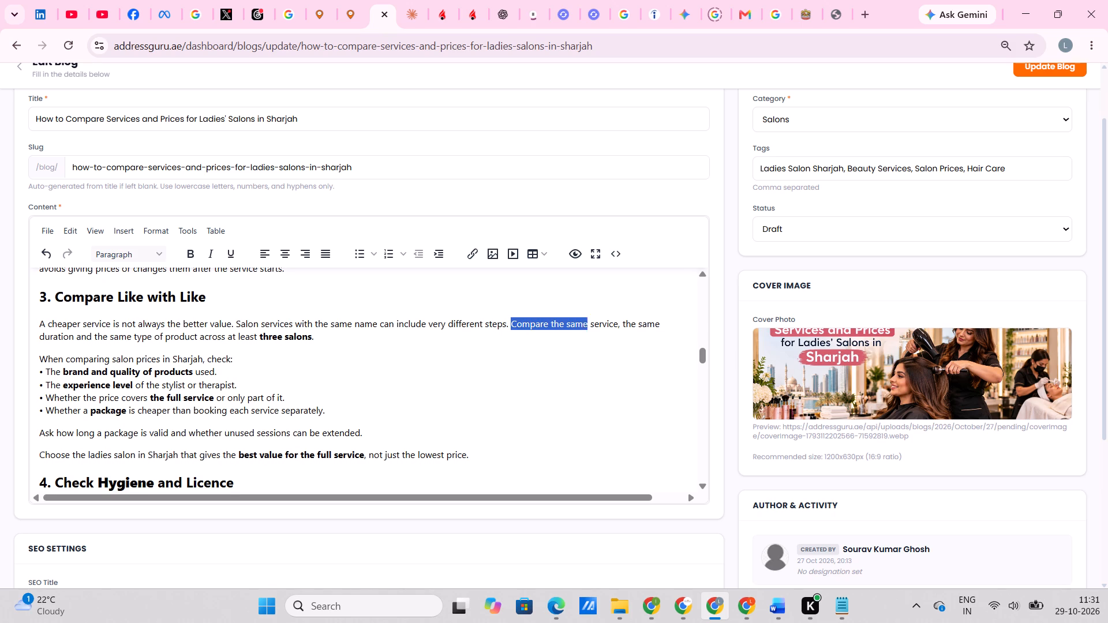
drag(587, 314, 616, 322)
key(ctrl+b)
click(497, 366)
Separate "When comparing salon prices in Sharjah, check:" from its bullets and format it as Heading 3.
scroll(448, 375, down, 1)
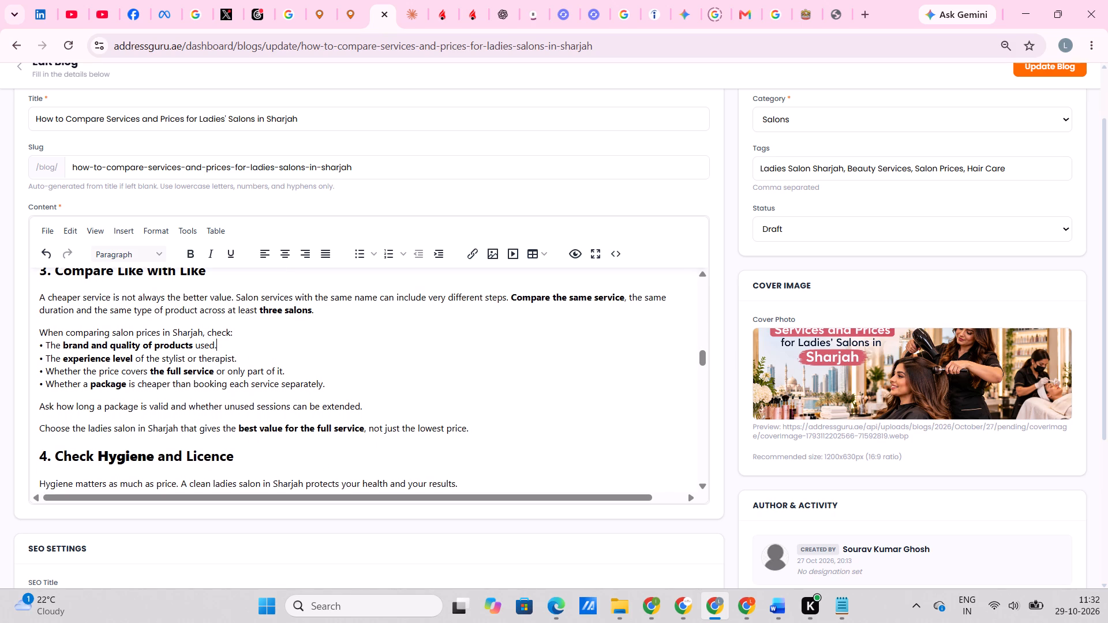
scroll(212, 351, down, 1)
click(241, 328)
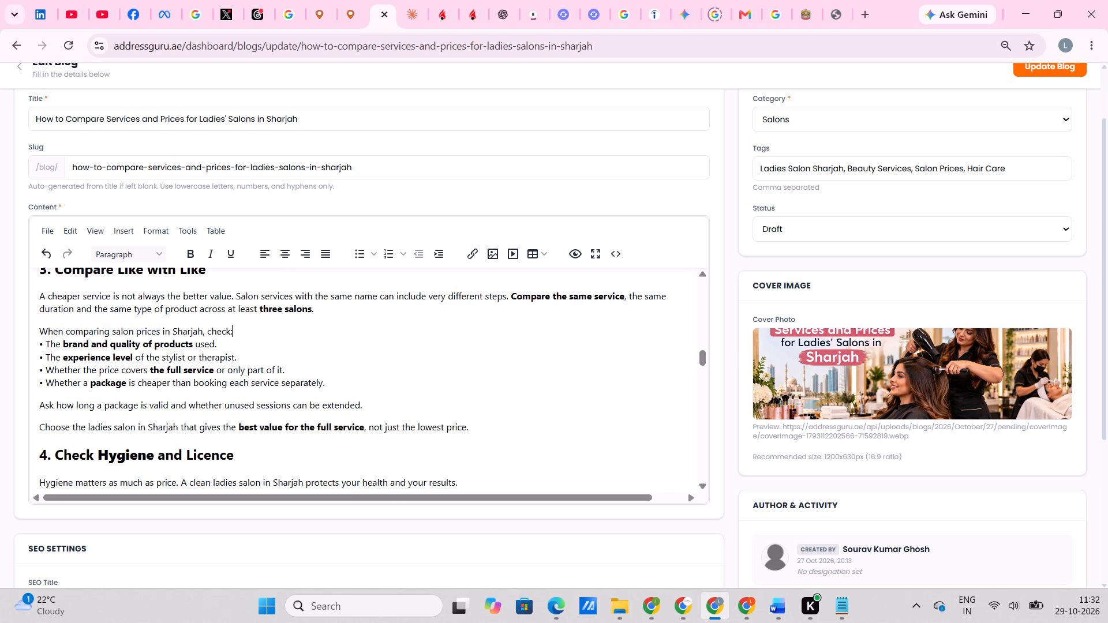
key(Return)
key(BackSpace)
key(Return)
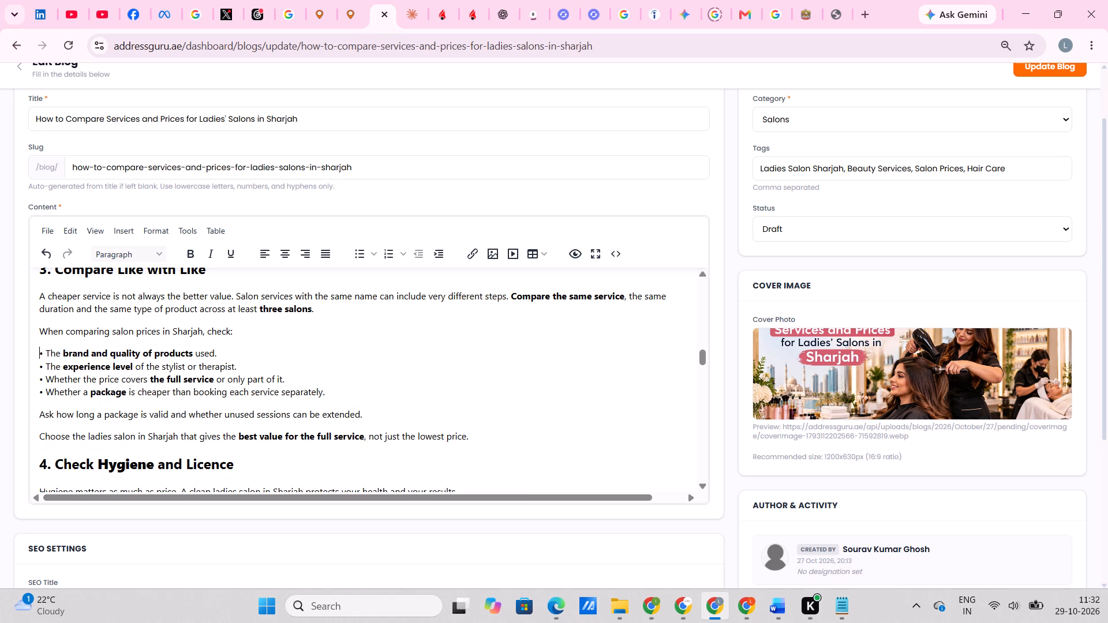
key(Up)
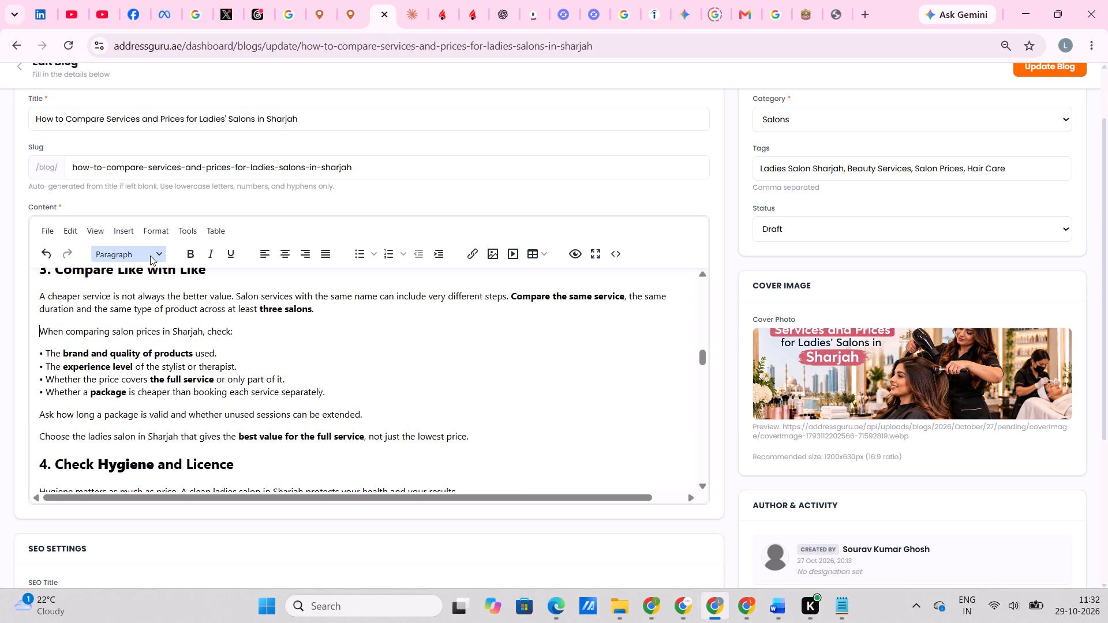
click(149, 256)
click(166, 324)
Join section 3's last paragraph, beginning "Choose the ladies salon in Sharjah", onto the end of the paragraph above, separated by a space.
scroll(260, 386, down, 1)
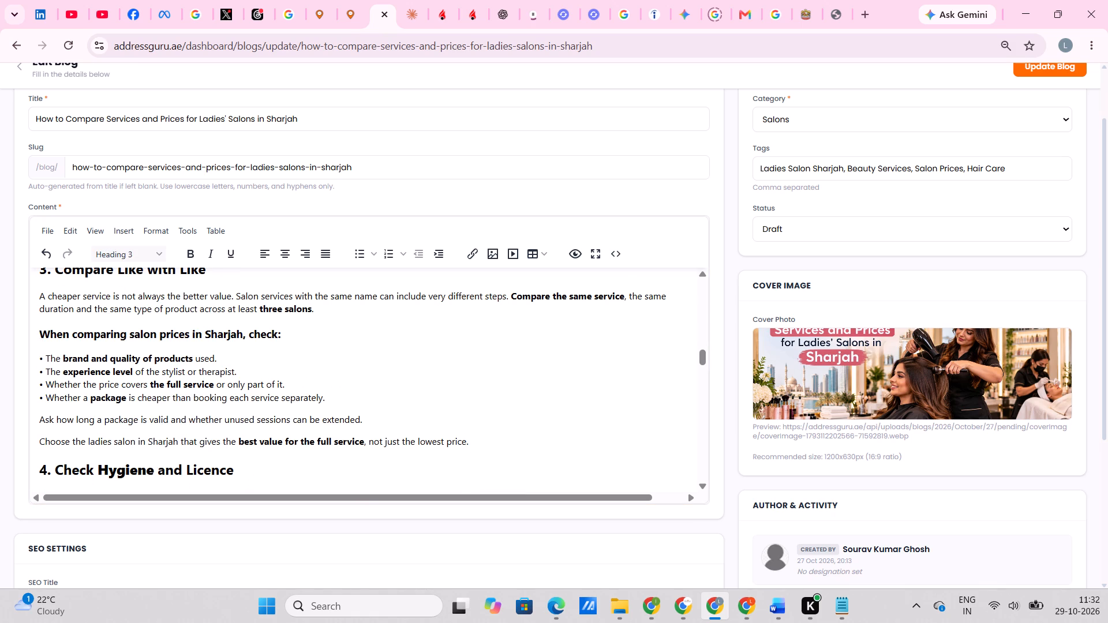
scroll(259, 386, down, 1)
click(42, 412)
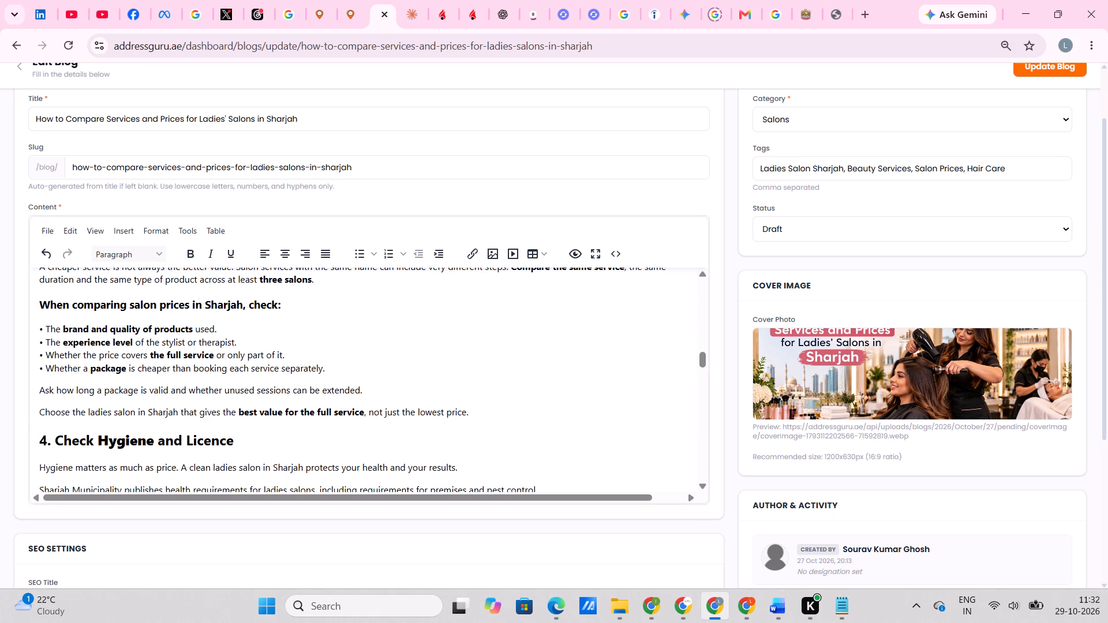
key(BackSpace)
key(space)
scroll(384, 382, up, 1)
scroll(384, 382, down, 1)
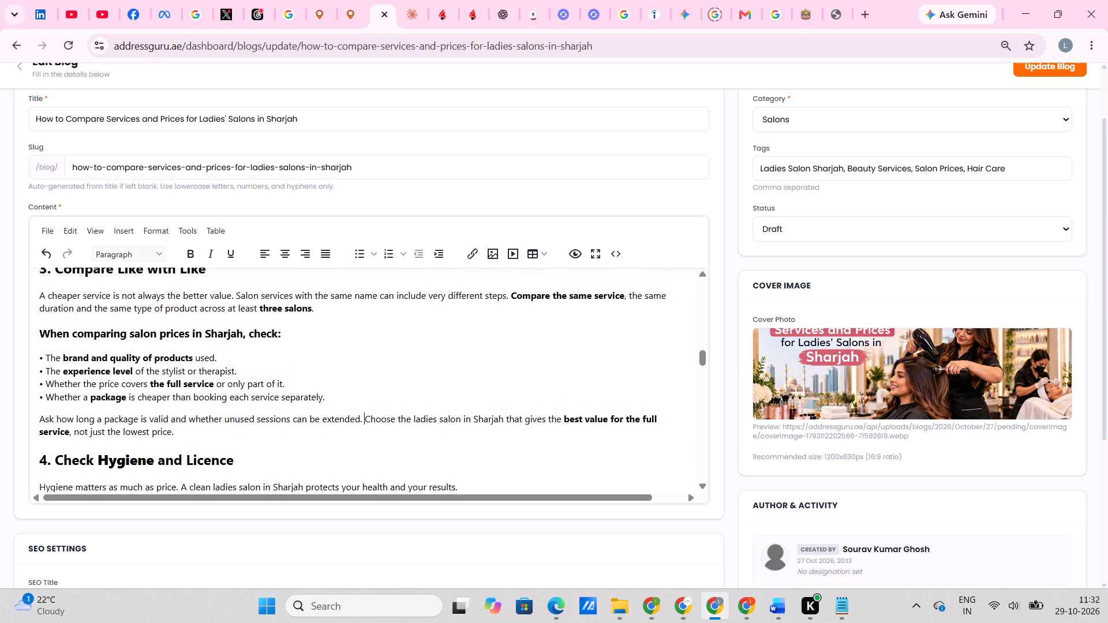
Remove the extra bold from the word "Hygiene" in the section 4 heading.
scroll(384, 382, down, 1)
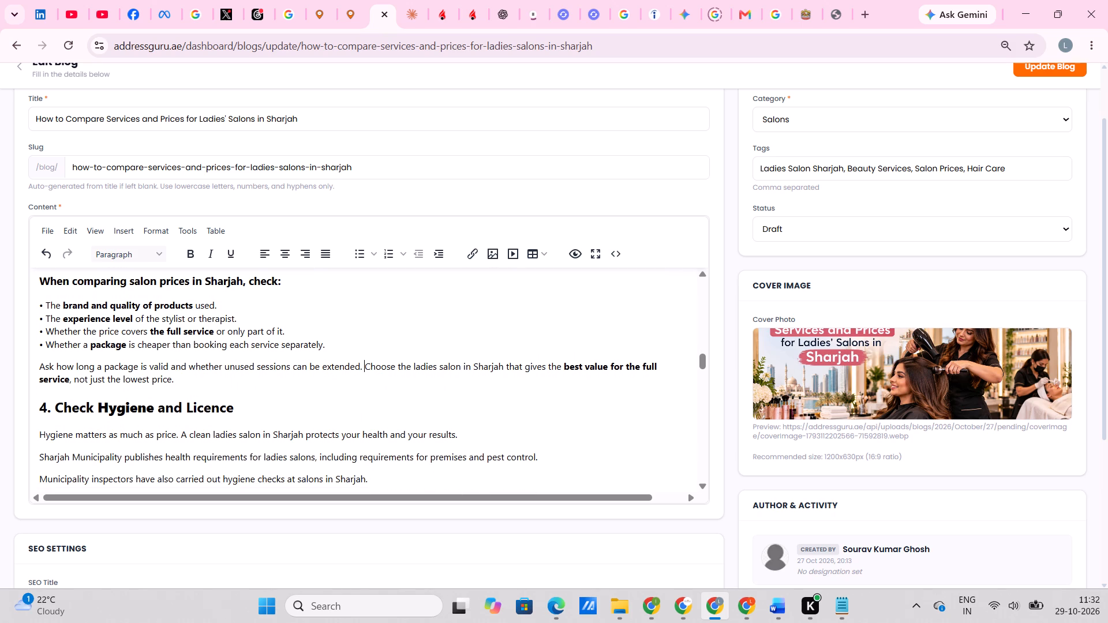
double_click(129, 404)
key(ctrl+b)
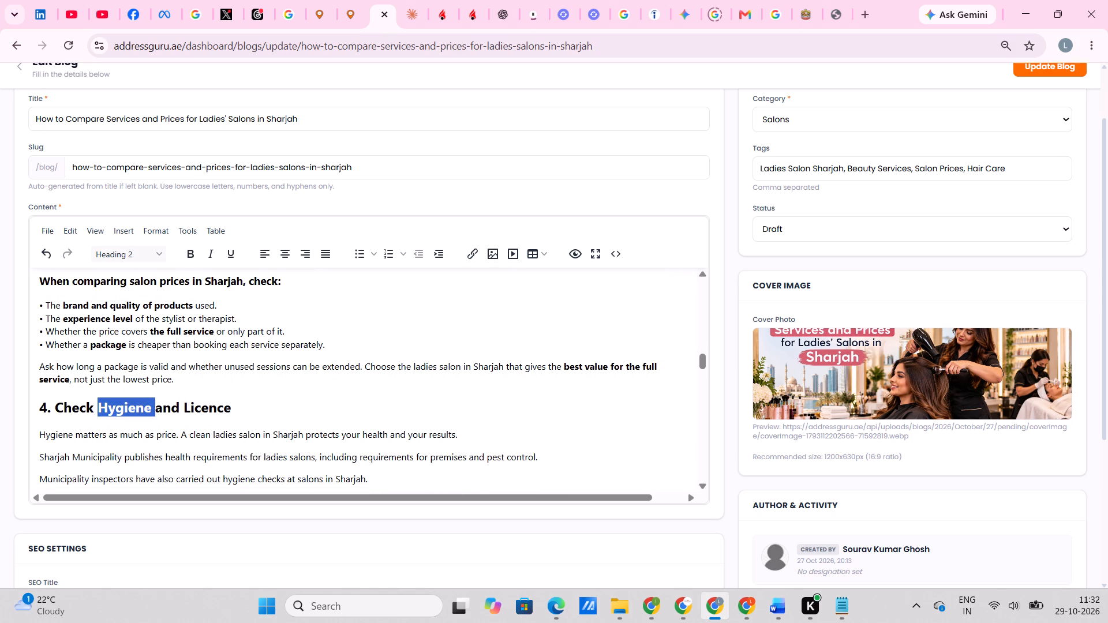
Separate "During your visit, look for:" from its bullets in section 4 and format it as Heading 3.
scroll(164, 401, up, 4)
scroll(164, 401, down, 3)
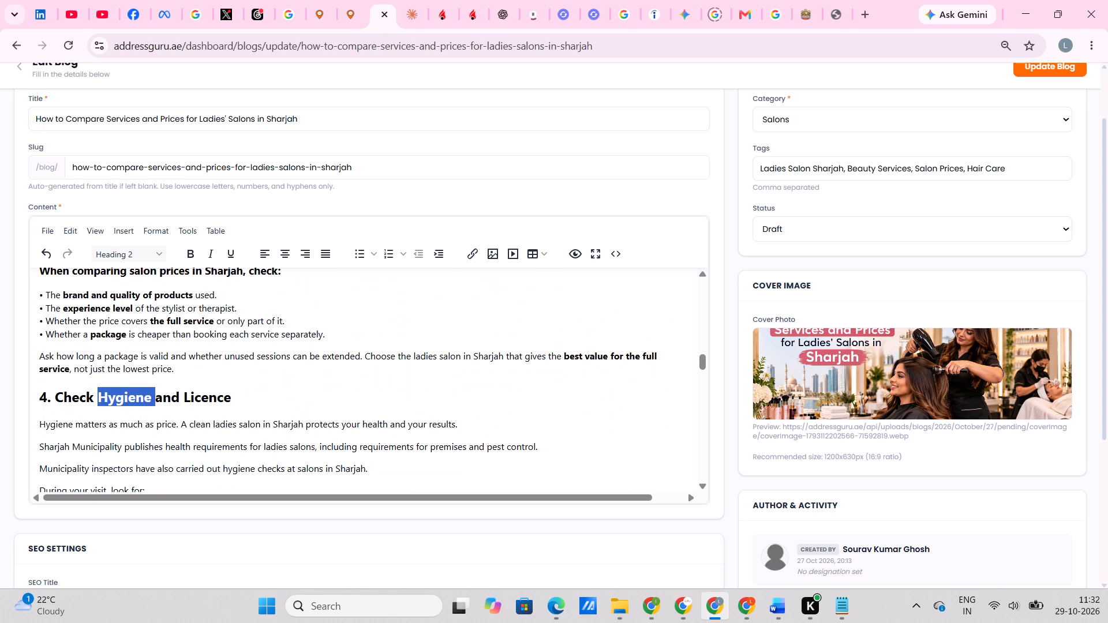
scroll(164, 401, down, 2)
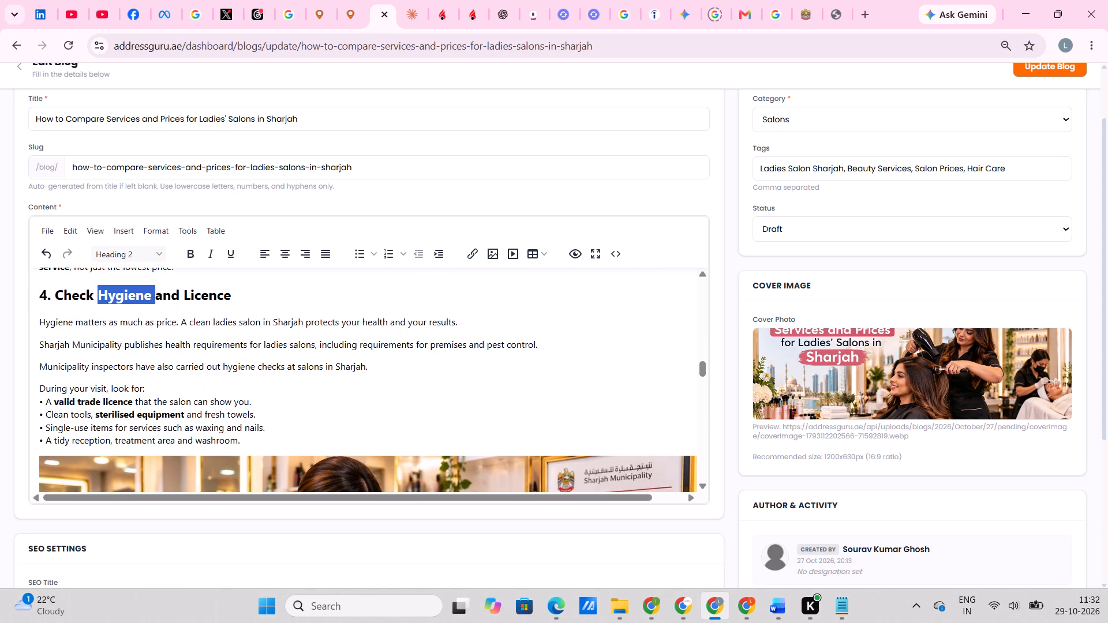
click(163, 388)
key(Return)
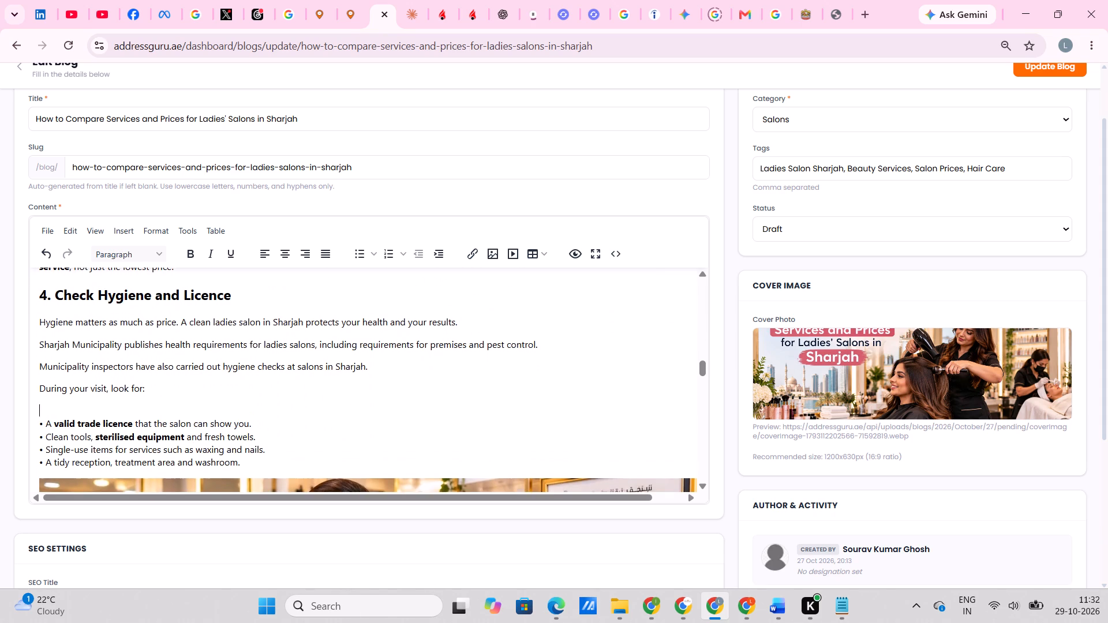
key(BackSpace)
key(Return)
key(Up)
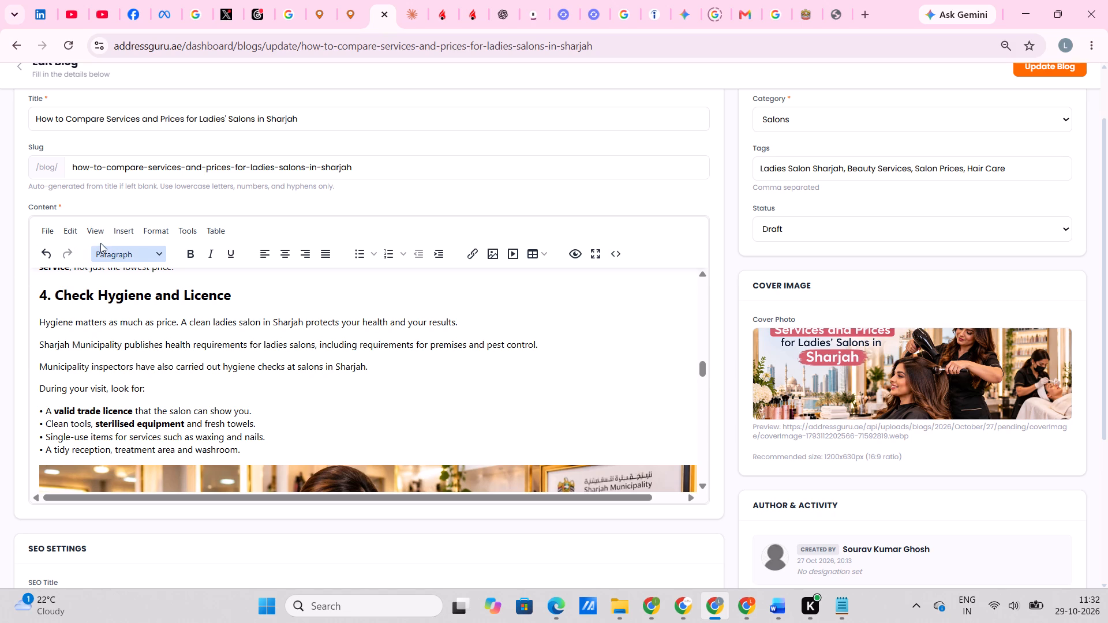
click(115, 248)
click(139, 333)
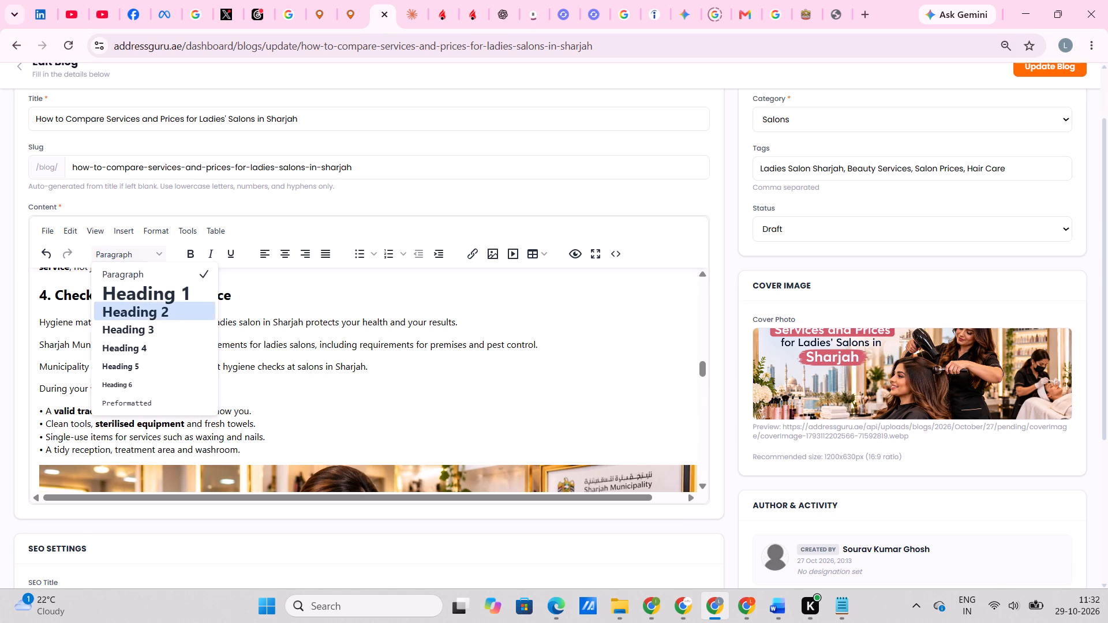
Join section 4's paragraph beginning "Sharjah Municipality publishes" onto the end of the opening paragraph, separated by a space.
scroll(135, 340, up, 2)
scroll(155, 373, down, 1)
click(39, 400)
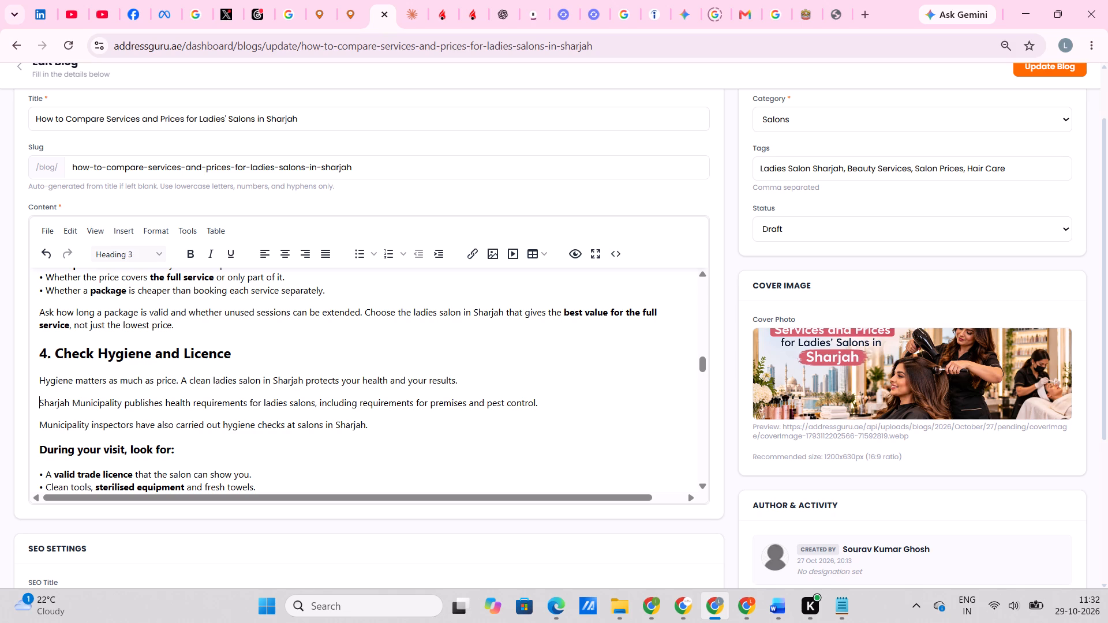
key(BackSpace)
key(space)
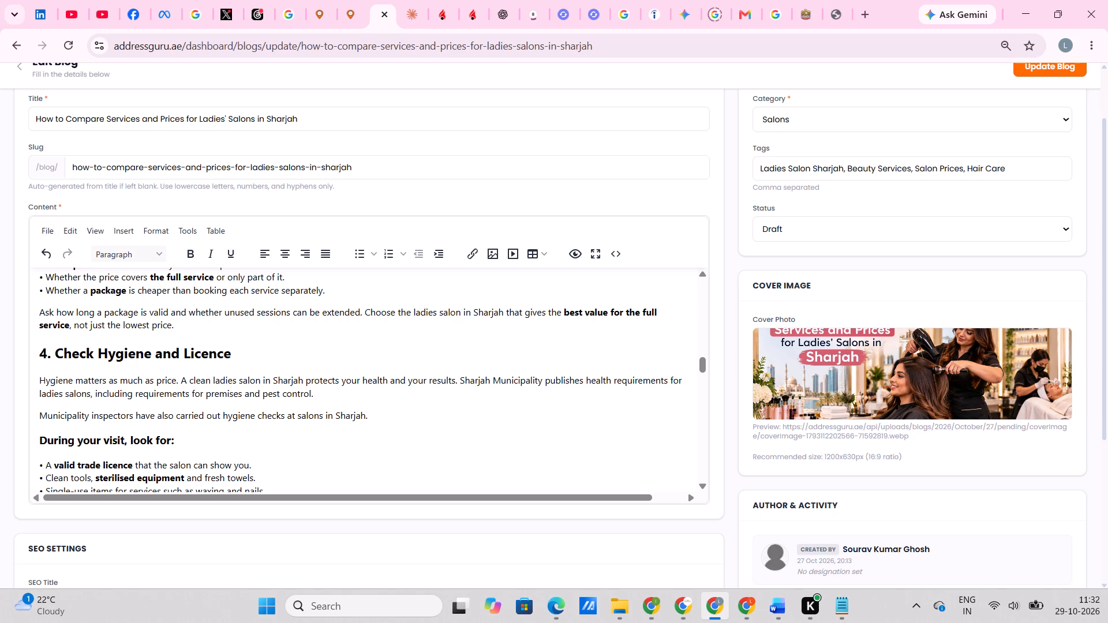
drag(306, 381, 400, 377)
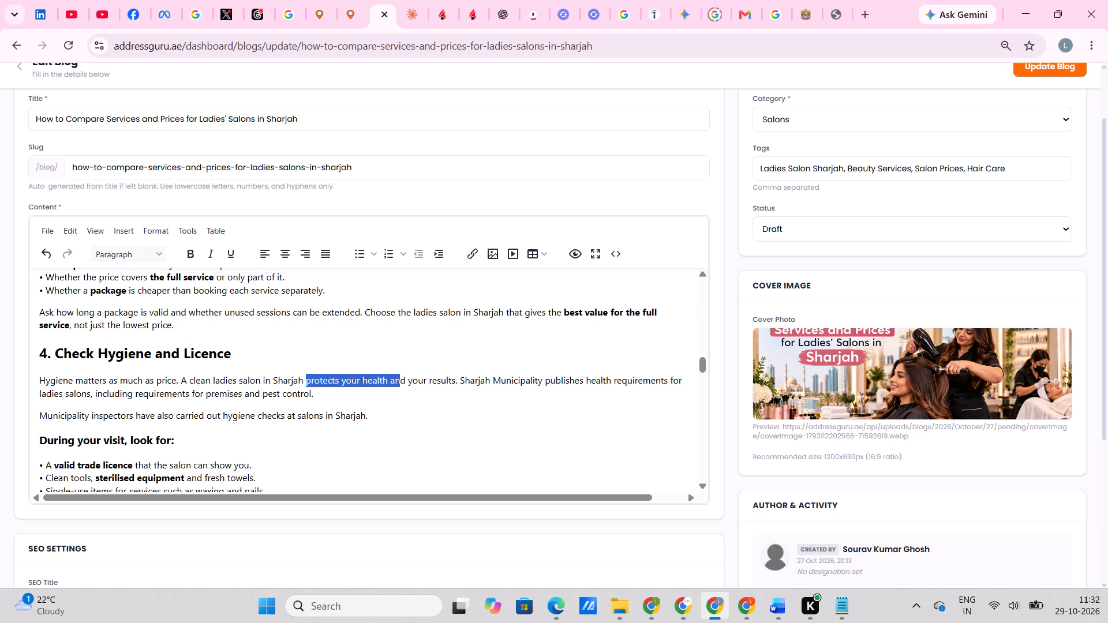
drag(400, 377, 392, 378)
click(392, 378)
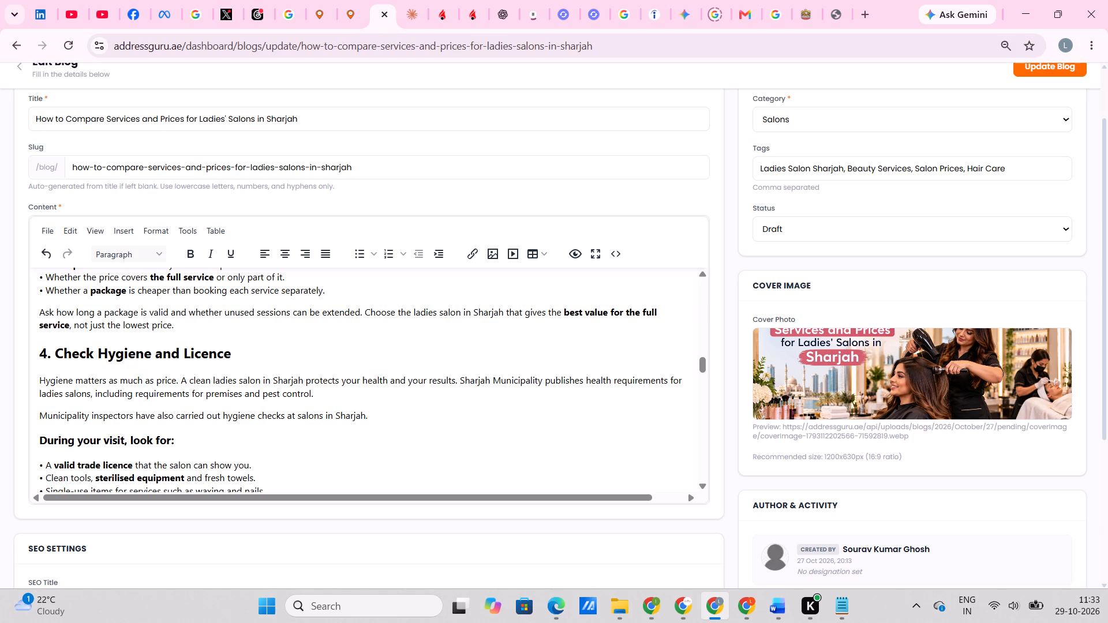
Bold the phrase "hygiene checks" in section 4's sentence about municipality inspectors.
drag(220, 414, 284, 415)
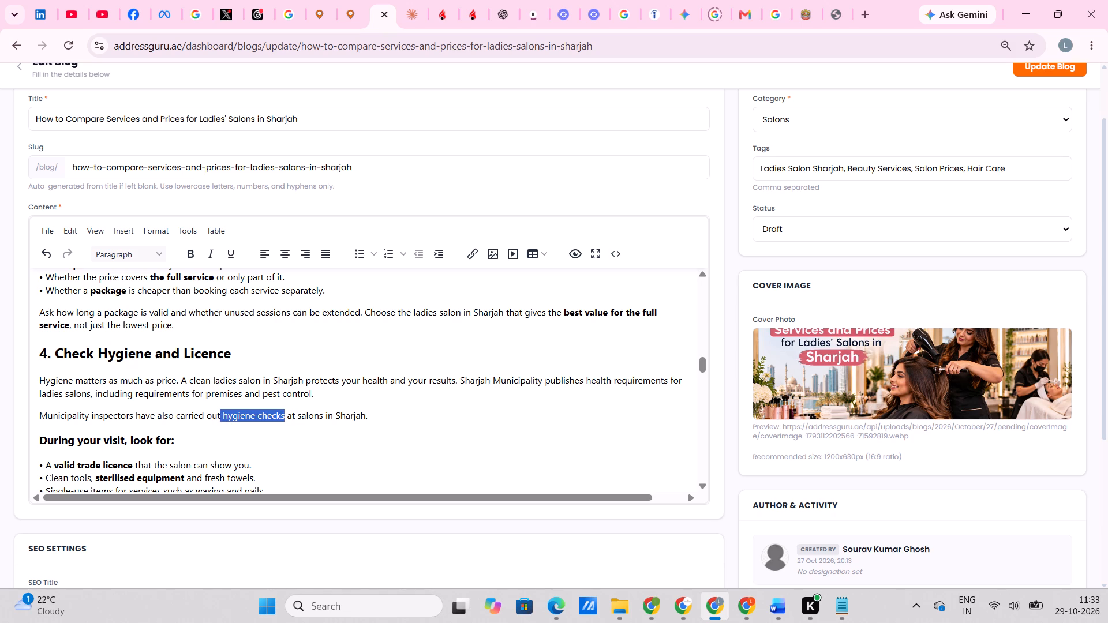
drag(284, 415, 283, 415)
key(ctrl+b)
ctrl+click(283, 415)
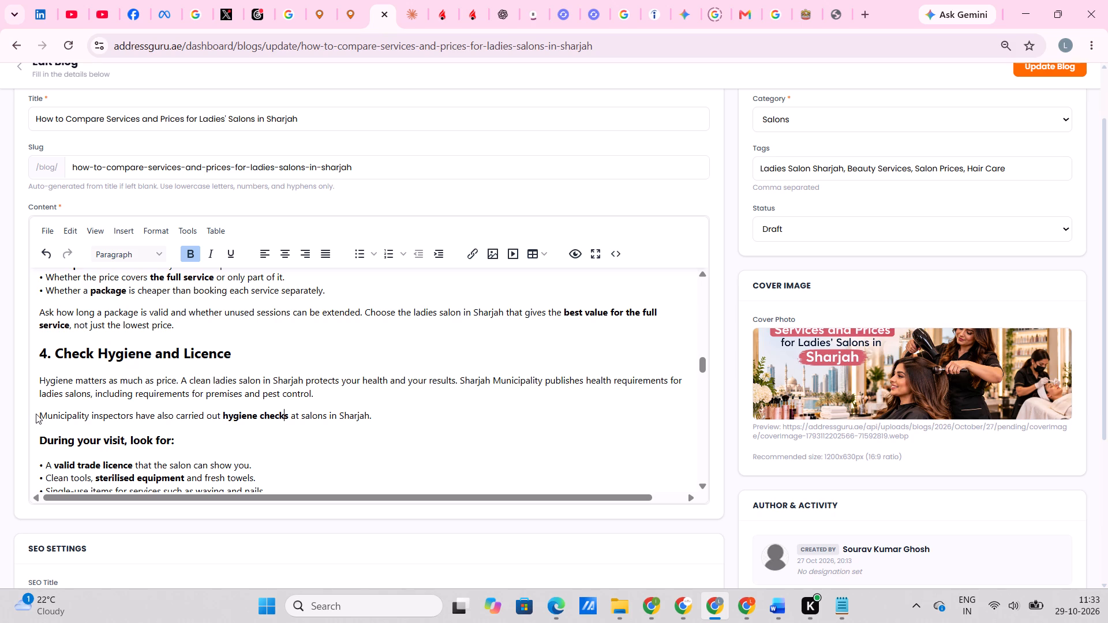
Join the paragraph beginning "Municipality inspectors" onto the end of section 4's opening paragraph, separated by a space.
click(36, 414)
key(BackSpace)
key(space)
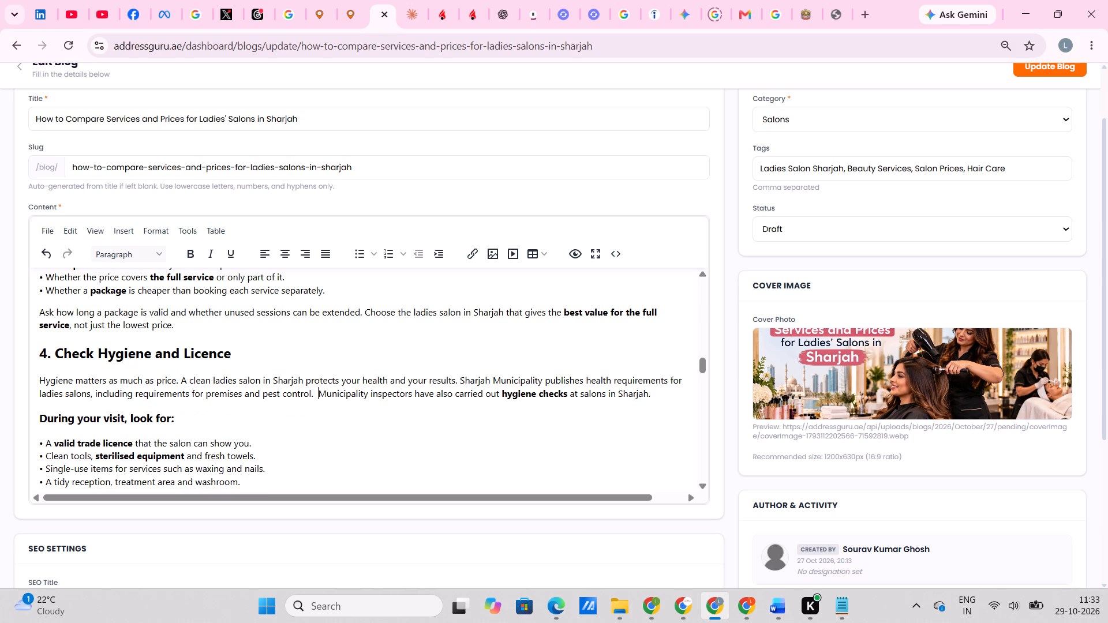
Shrink the salon hygiene image below section 4's "During your visit, look for:" bullets to about 898 × 374, keeping its proportions.
scroll(351, 384, down, 2)
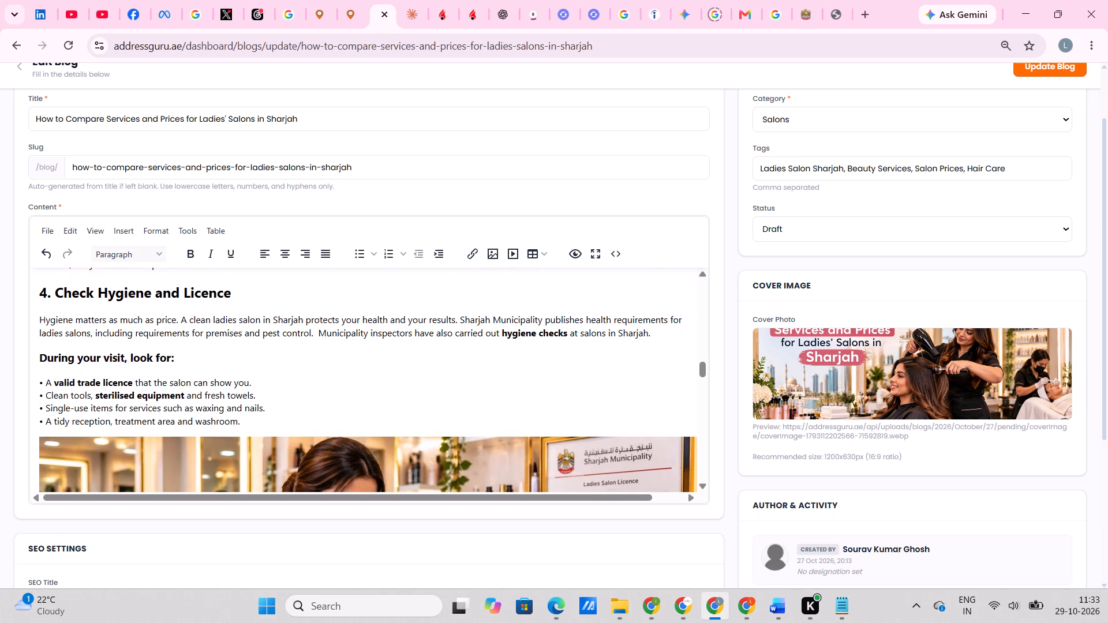
click(218, 358)
scroll(218, 358, down, 2)
scroll(218, 358, up, 1)
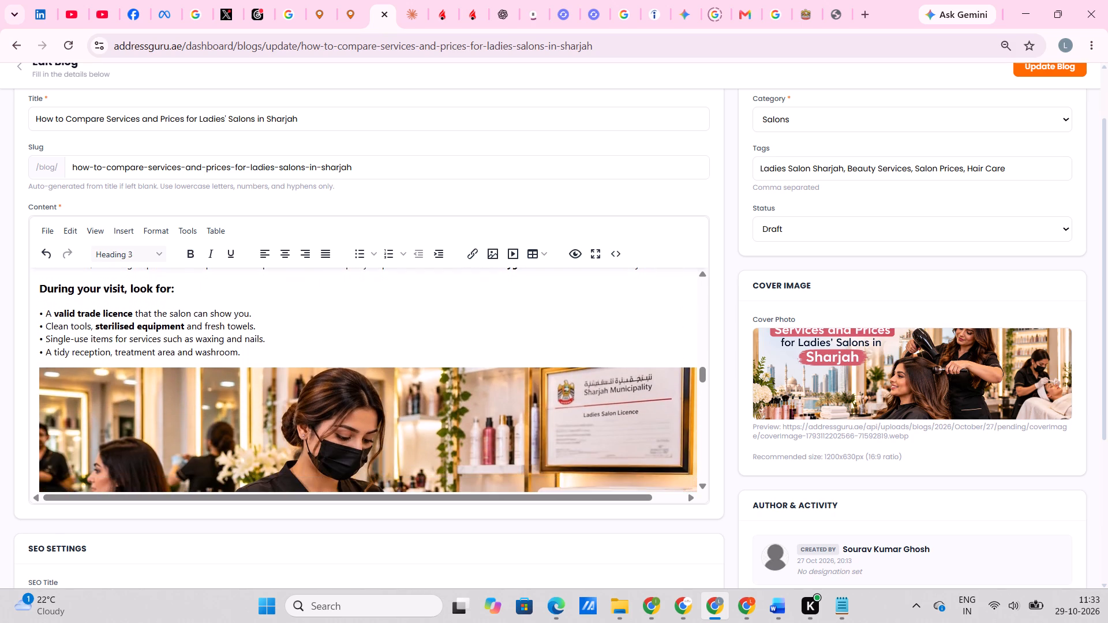
scroll(218, 358, up, 1)
scroll(218, 358, down, 5)
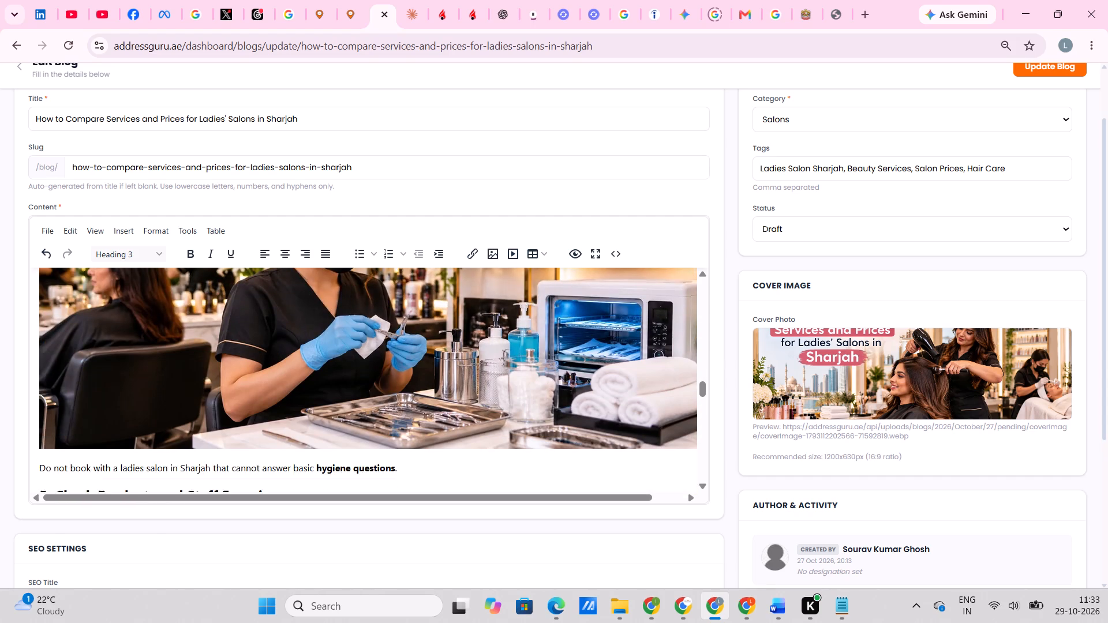
scroll(218, 358, down, 1)
click(374, 353)
scroll(564, 385, left, 2)
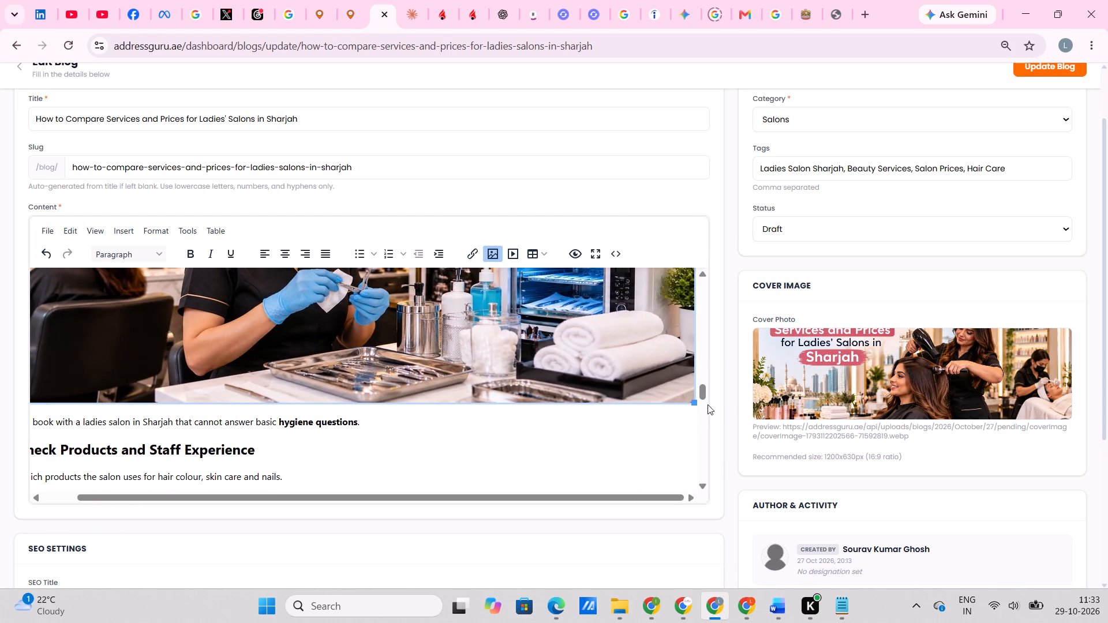
drag(695, 401, 457, 373)
double_click(457, 372)
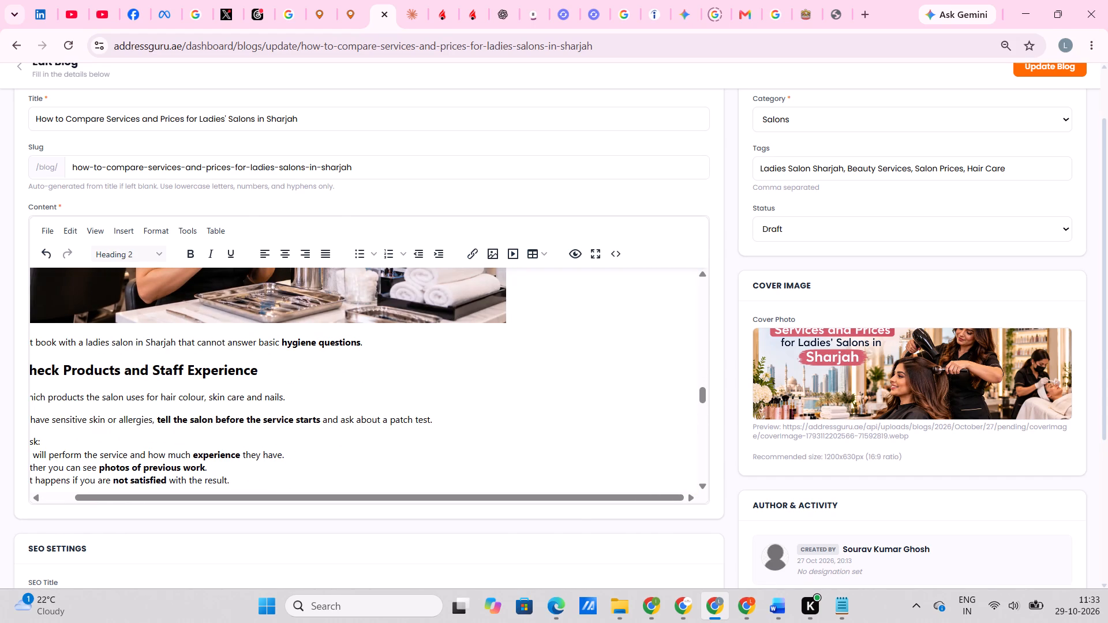
scroll(482, 358, up, 3)
click(483, 358)
scroll(484, 371, down, 1)
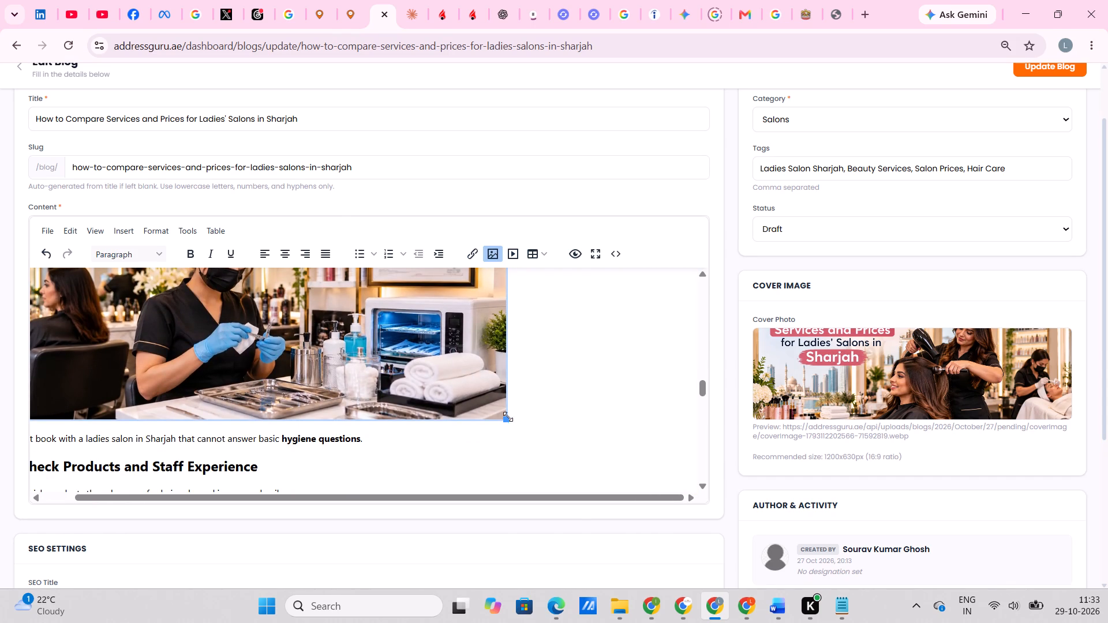
drag(508, 416, 536, 426)
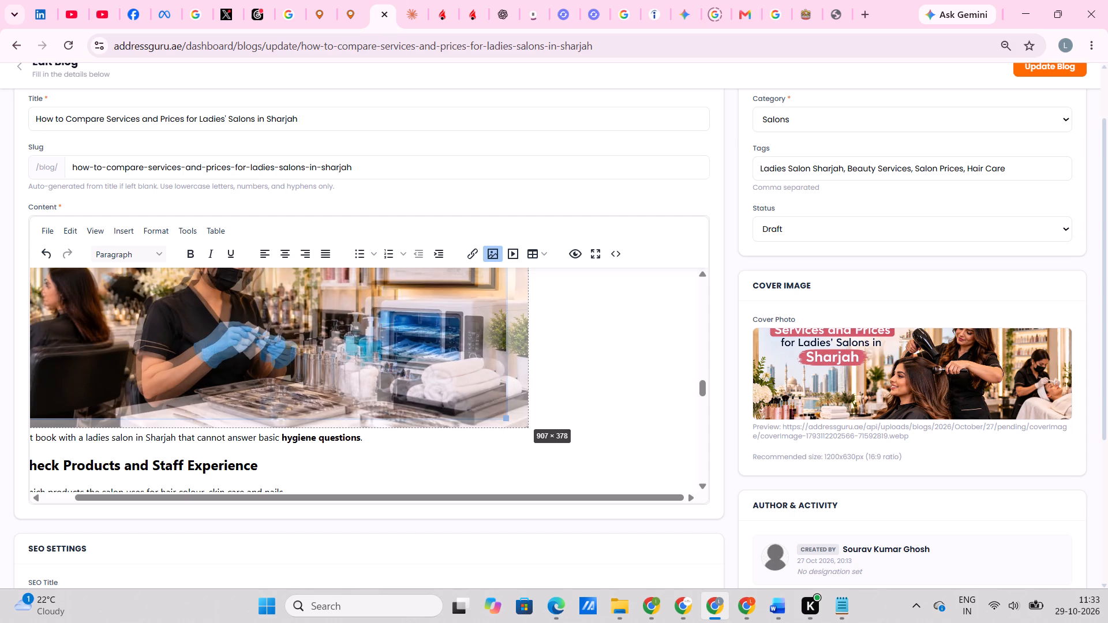
drag(536, 426, 530, 423)
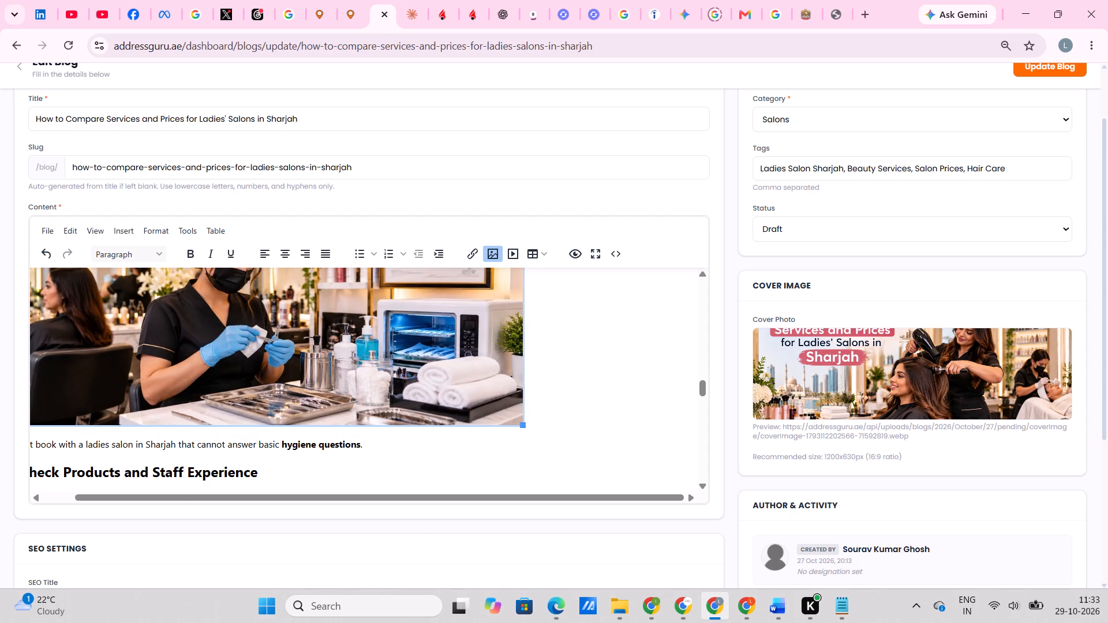
click(525, 425)
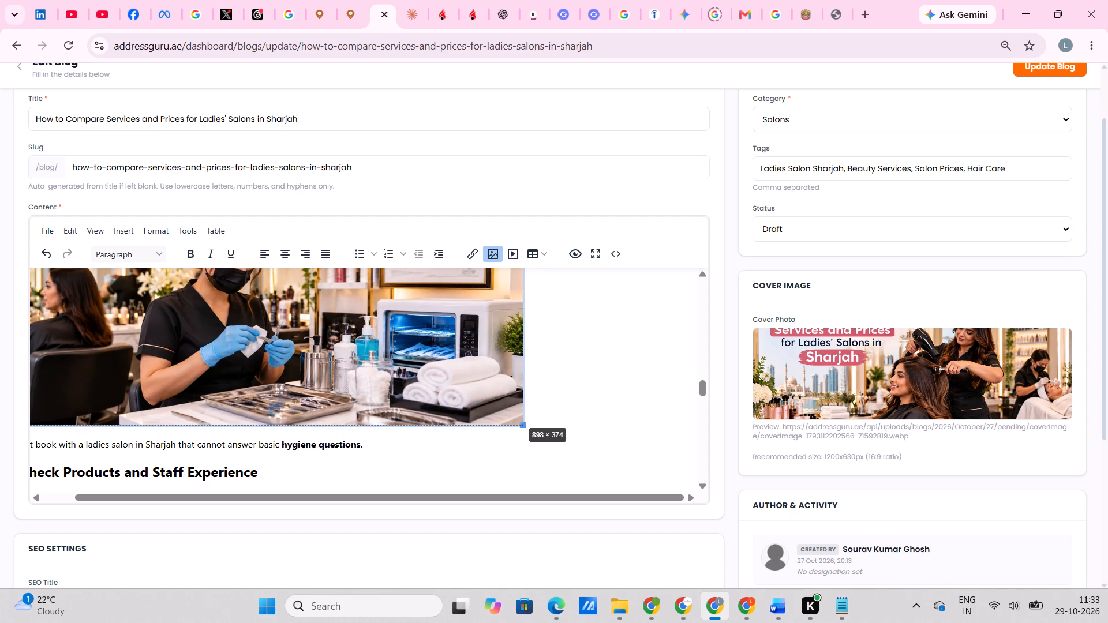
click(527, 425)
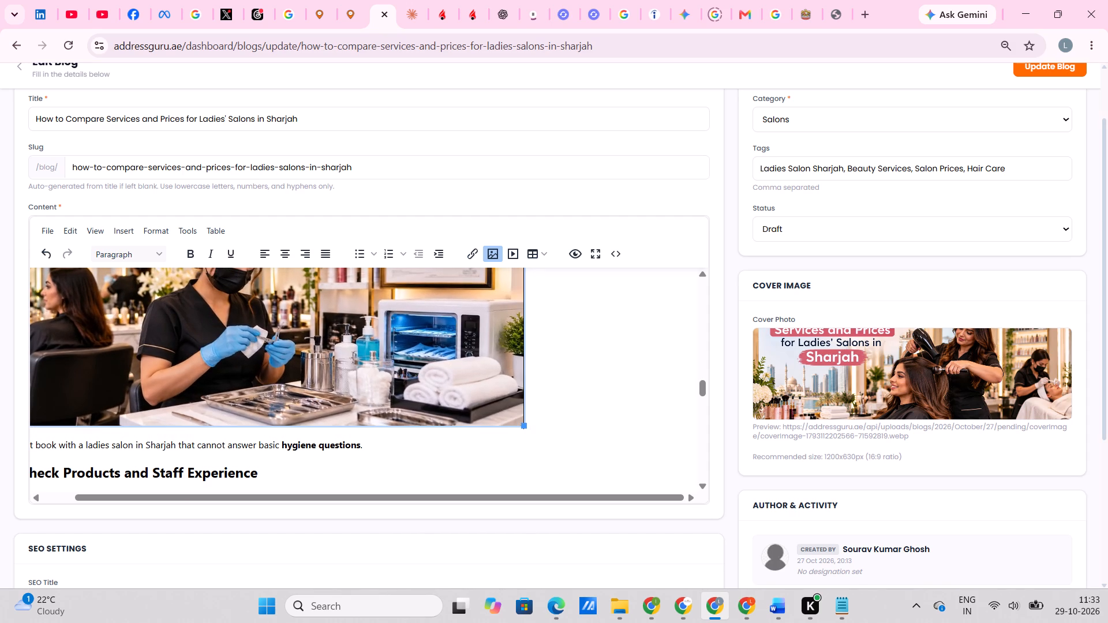
Review the layout of sections 3 to 5, including the resized image, headings, paragraphs and bullet lists.
scroll(525, 423, up, 3)
scroll(524, 390, right, 1)
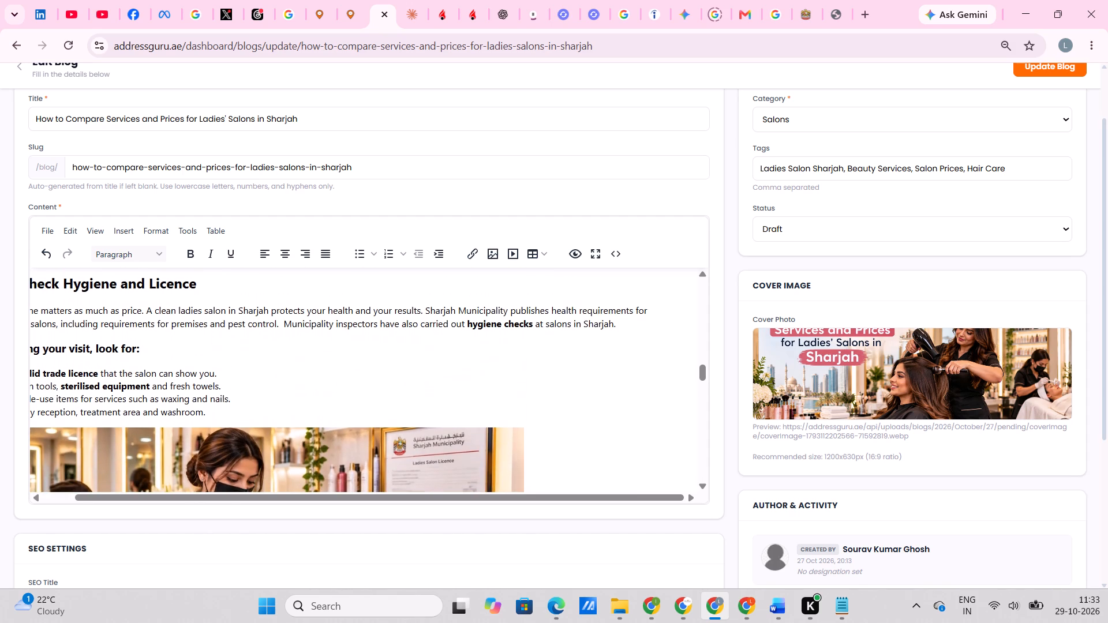
scroll(523, 388, right, 1)
scroll(467, 372, right, 1)
scroll(443, 366, up, 3)
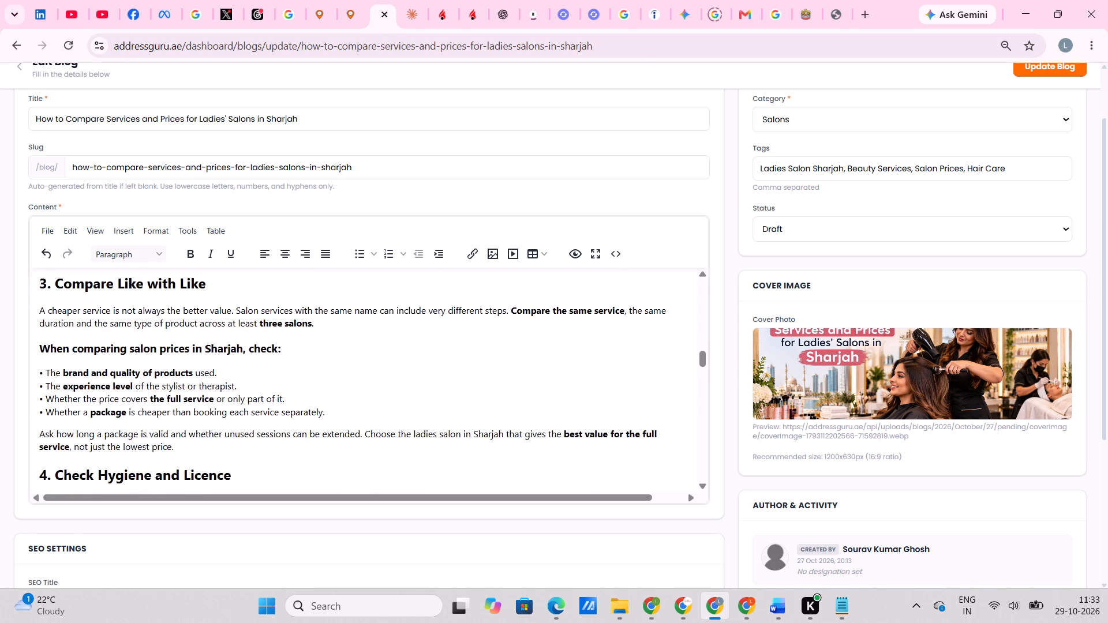
scroll(443, 366, up, 2)
scroll(443, 366, down, 6)
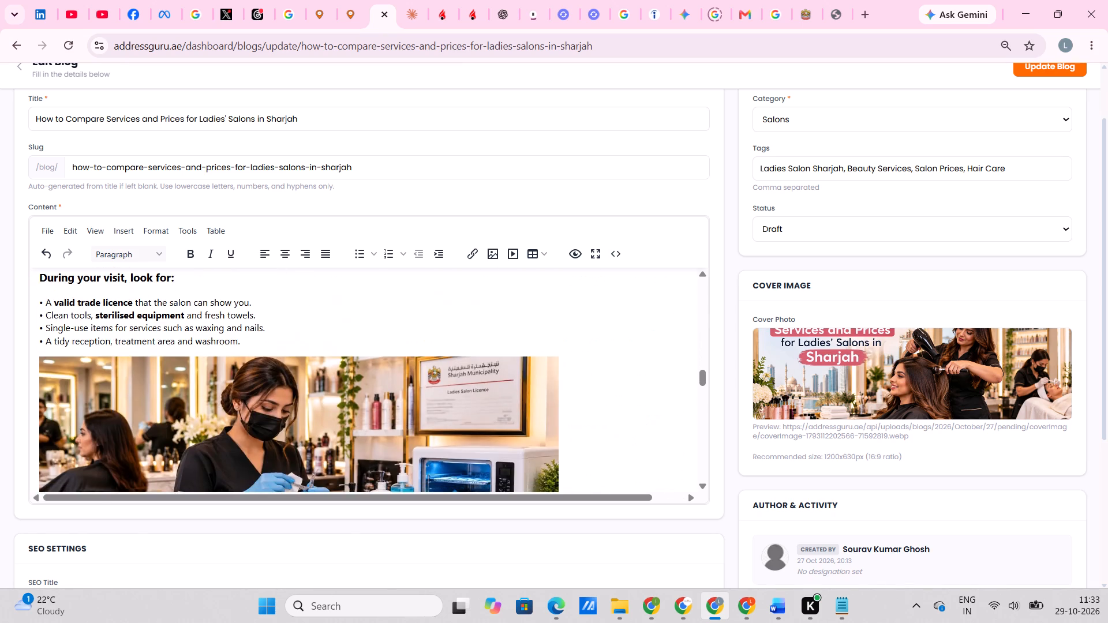
scroll(441, 366, down, 4)
scroll(441, 365, up, 1)
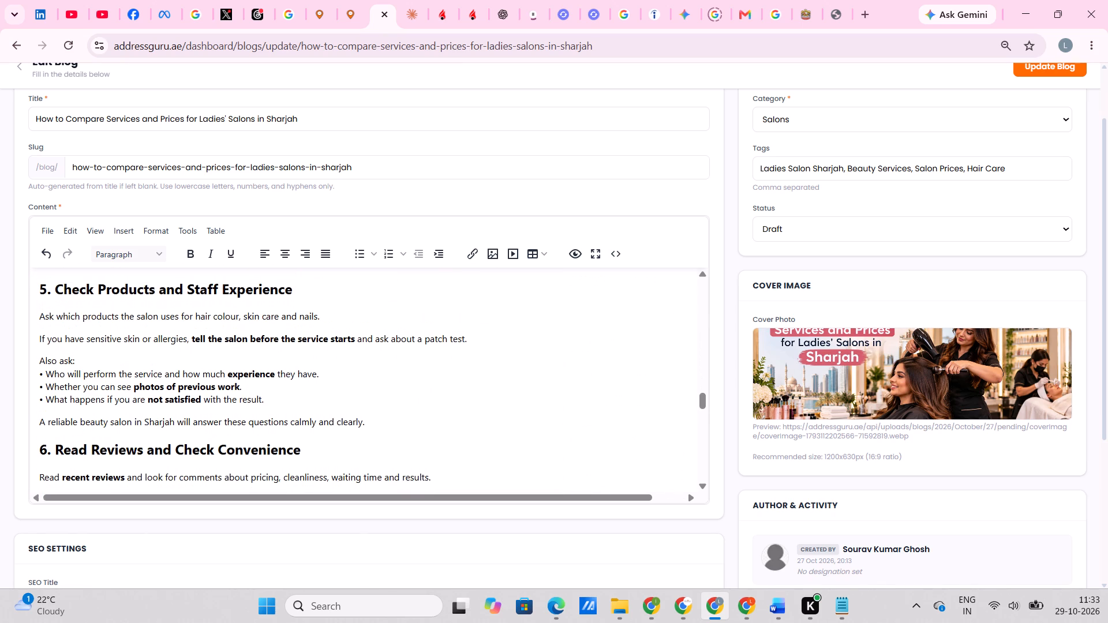